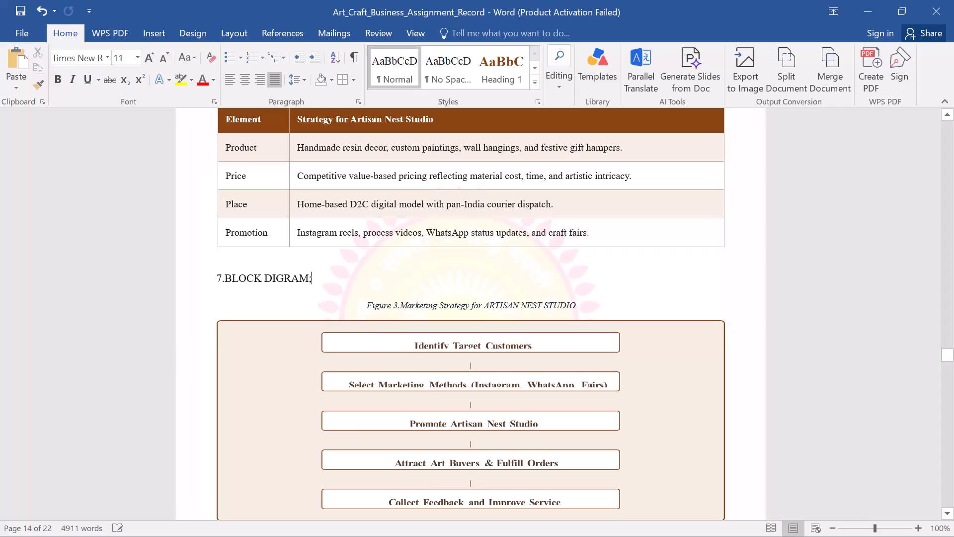
# Paste the copied explanation of the marketing flow stages on a new line below the "7.BLOCK DIGRAM;" heading.
pyautogui.press('Return')
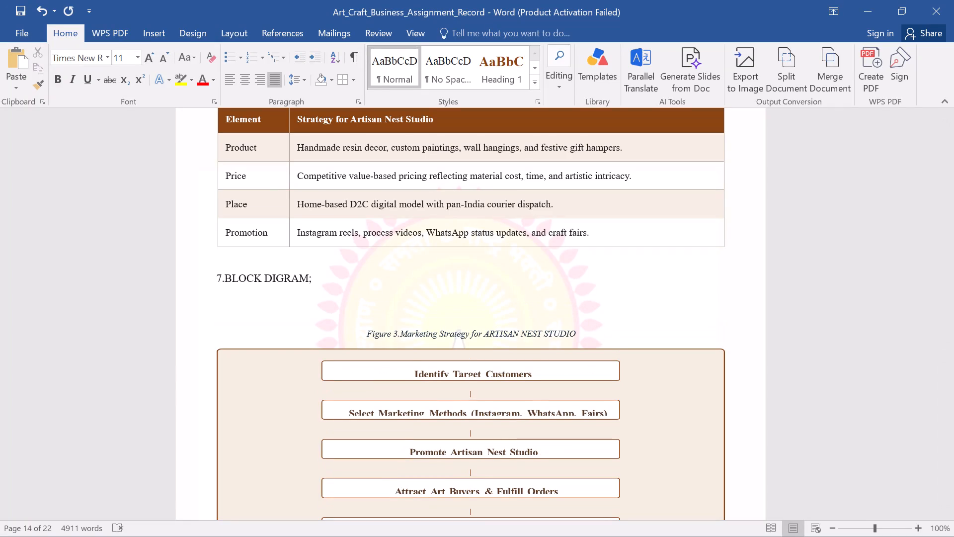
pyautogui.hotkey('ctrl', 'v')
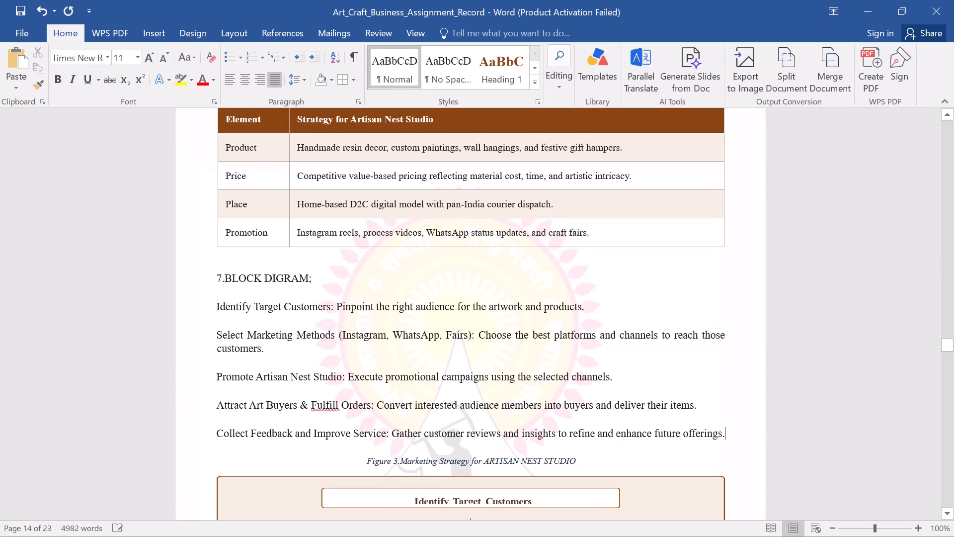
# Join the "Select Marketing Methods" and "Promote Artisan Nest Studio" lines onto the end of the "Identify Target Customers" paragraph.
pyautogui.click(216, 334)
pyautogui.press('BackSpace')
pyautogui.press('BackSpace')
pyautogui.press('BackSpace')
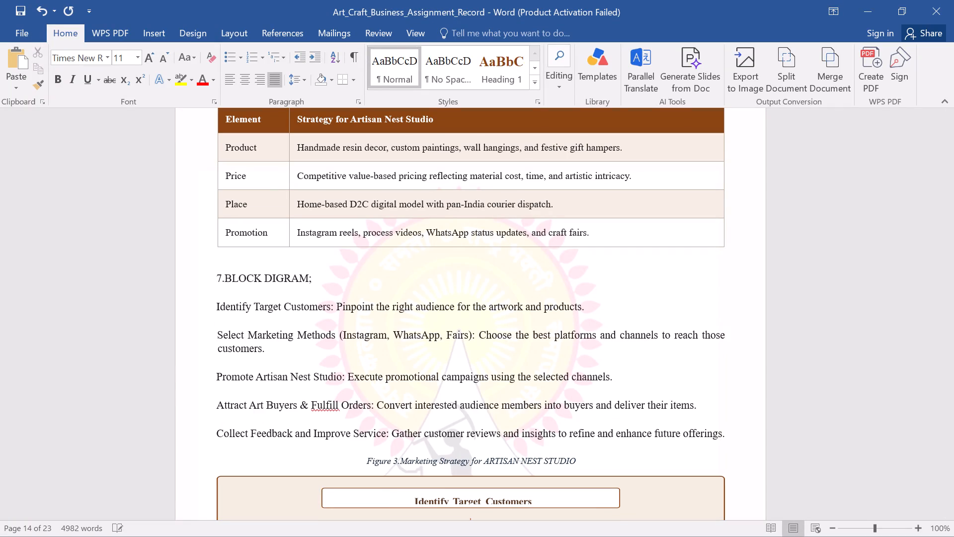
pyautogui.press('BackSpace')
pyautogui.press('BackSpace')
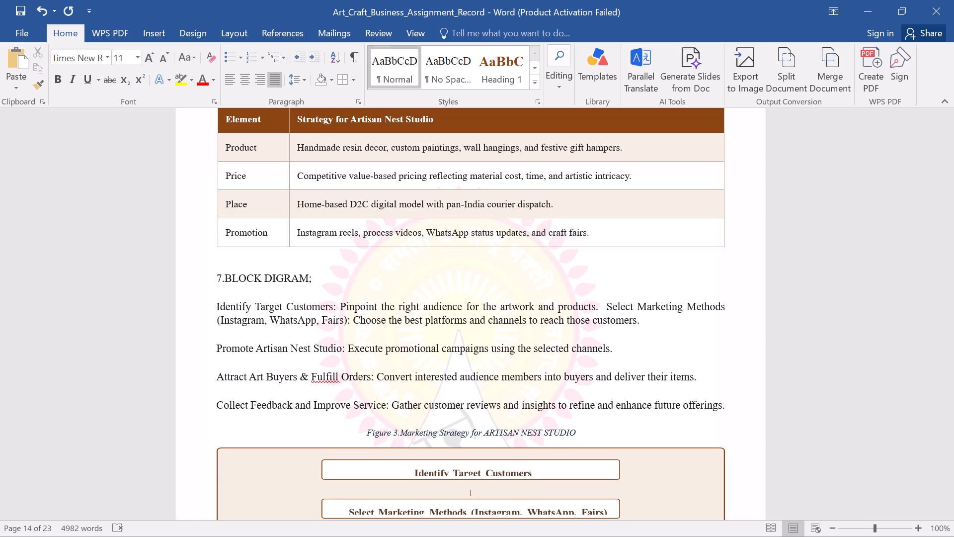
pyautogui.click(215, 349)
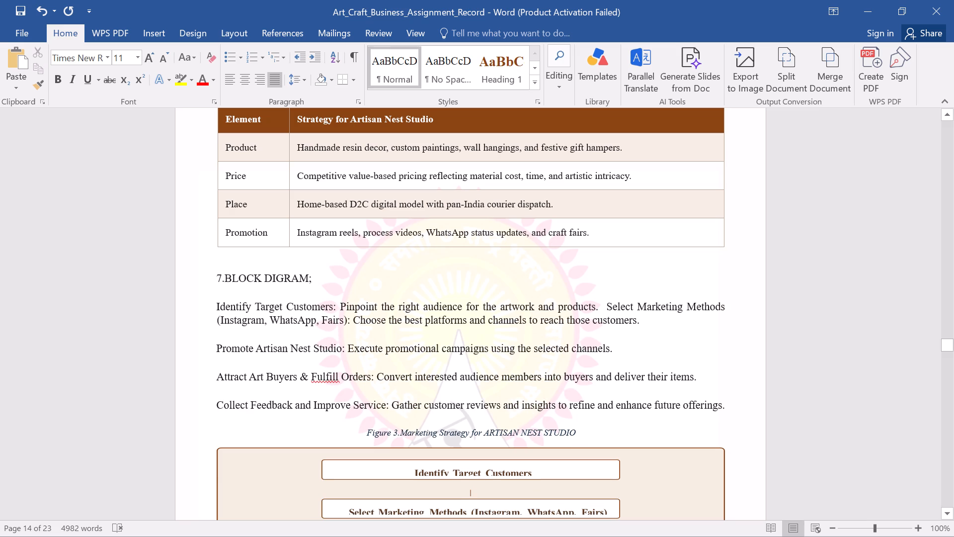
pyautogui.press('BackSpace')
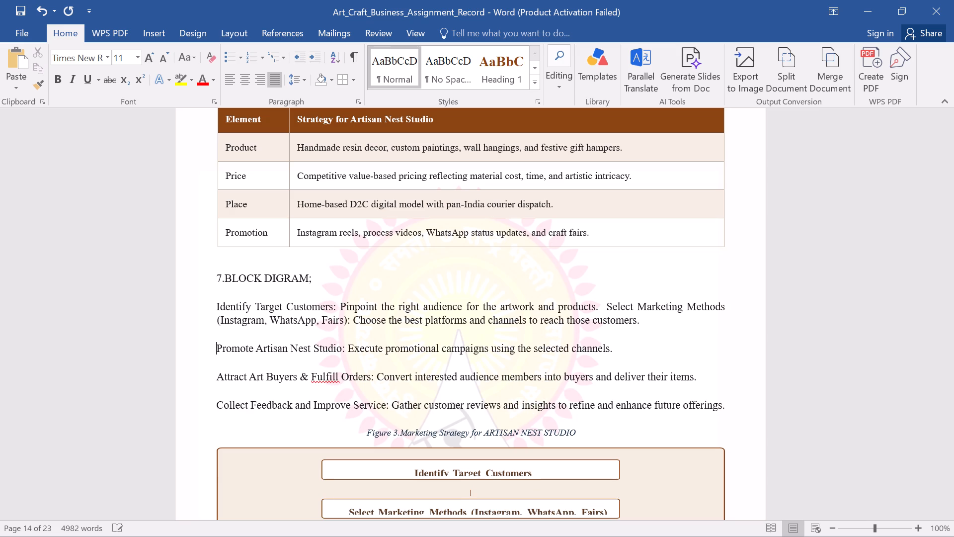
pyautogui.press('BackSpace')
pyautogui.press('BackSpace')
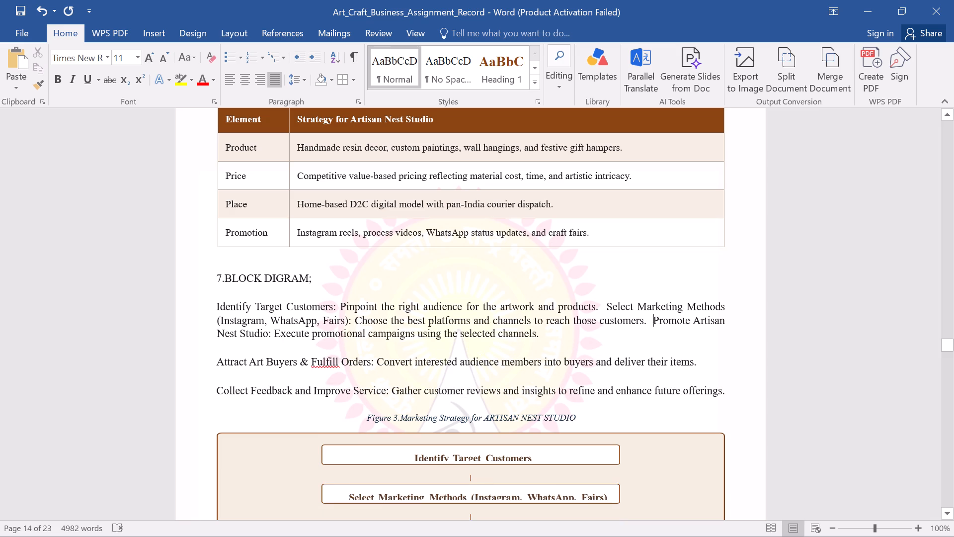
# Join the "Attract Art Buyers & Fulfill Orders" and "Collect Feedback and Improve Service" lines onto the same explanation paragraph.
pyautogui.click(216, 361)
pyautogui.press('BackSpace')
pyautogui.press('BackSpace')
pyautogui.press('BackSpace')
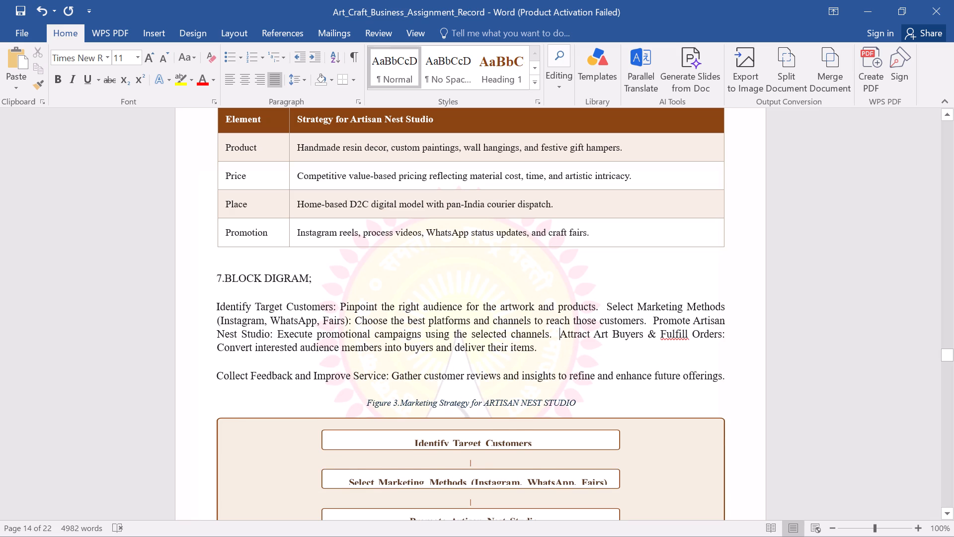
pyautogui.click(216, 374)
pyautogui.press('BackSpace')
pyautogui.press('BackSpace')
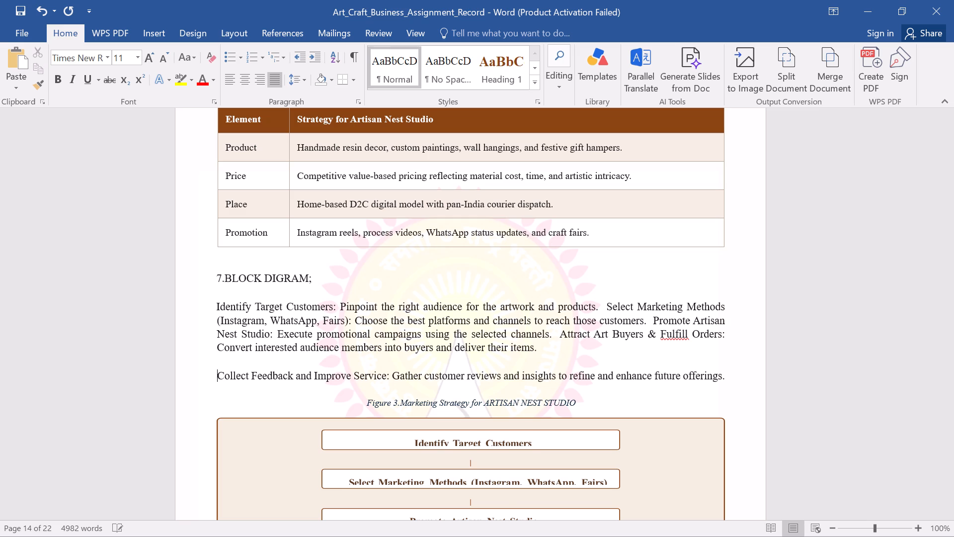
pyautogui.press('BackSpace')
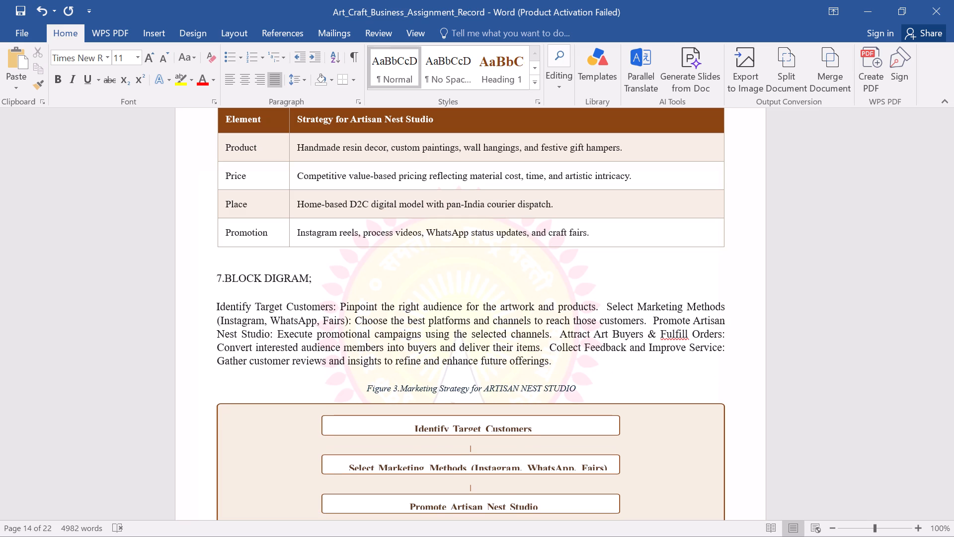
# Move the caption "Figure 3.Marketing Strategy for ARTISAN NEST STUDIO" from above the block diagram to below it, before "Expected Outcomes".
pyautogui.scroll(-1, 216, 374)
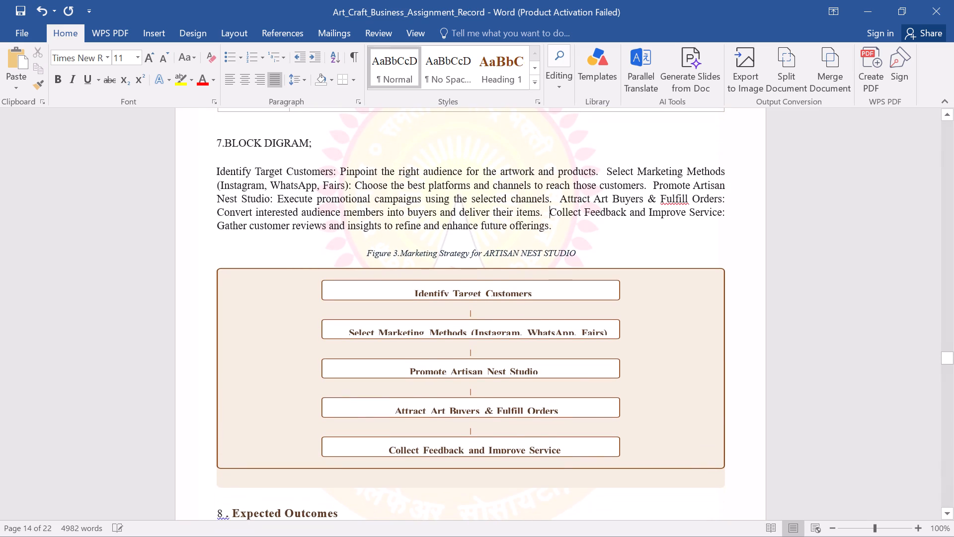
pyautogui.scroll(-1, 344, 390)
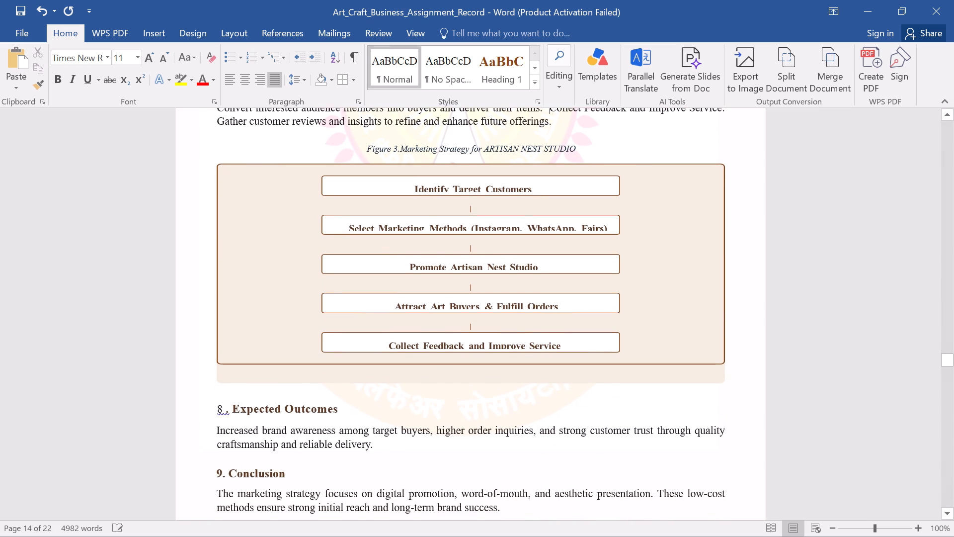
pyautogui.moveTo(366, 145); pyautogui.dragTo(562, 150)
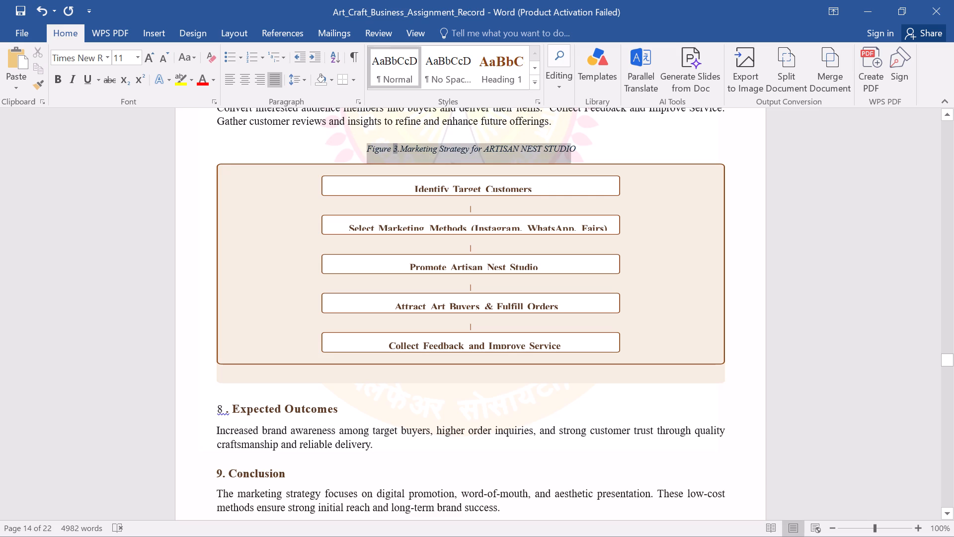
pyautogui.moveTo(562, 150); pyautogui.dragTo(607, 153)
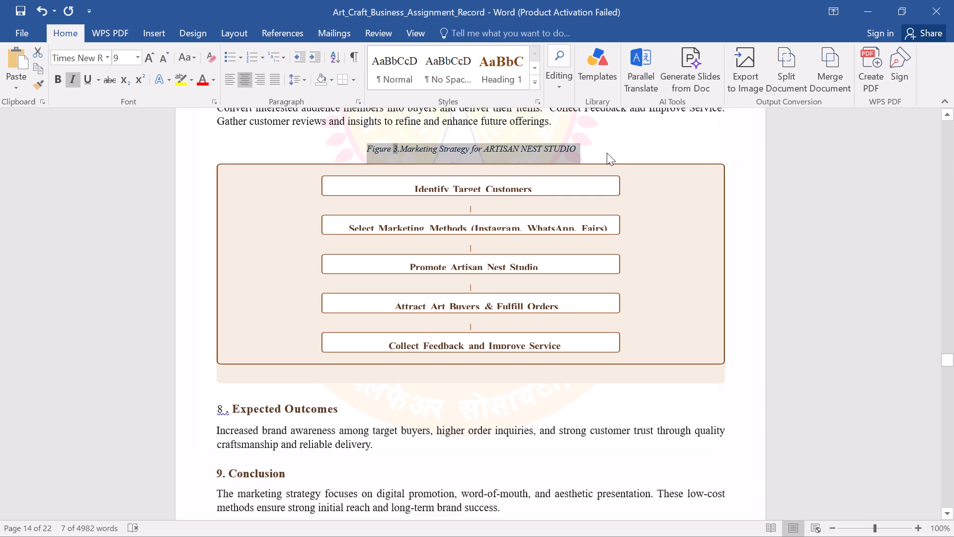
pyautogui.hotkey('ctrl', 'c')
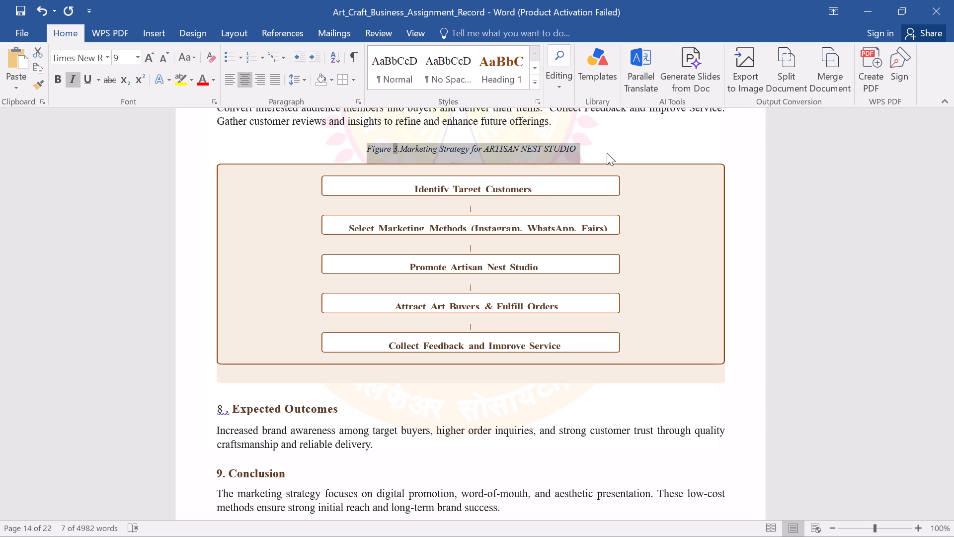
pyautogui.hotkey('ctrl', 'x')
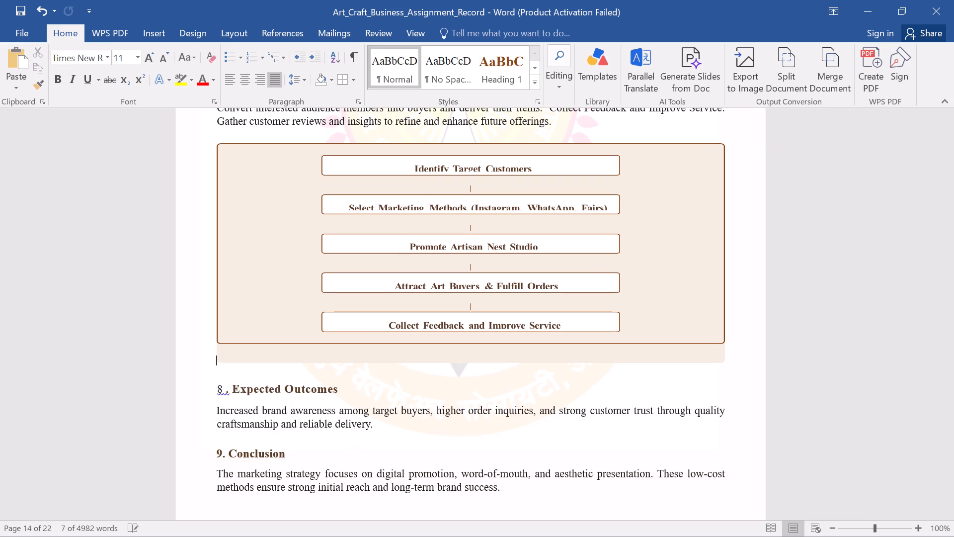
pyautogui.click(488, 374)
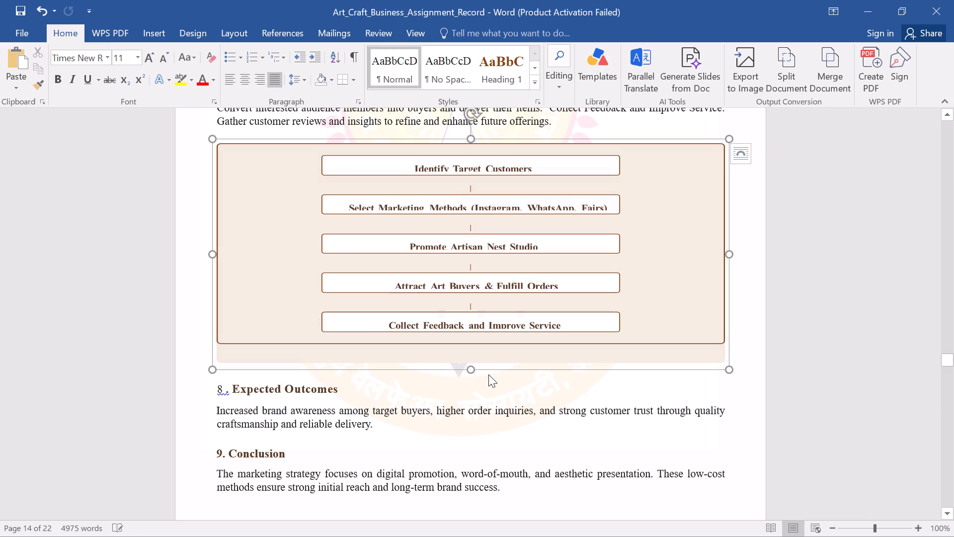
pyautogui.click(213, 390)
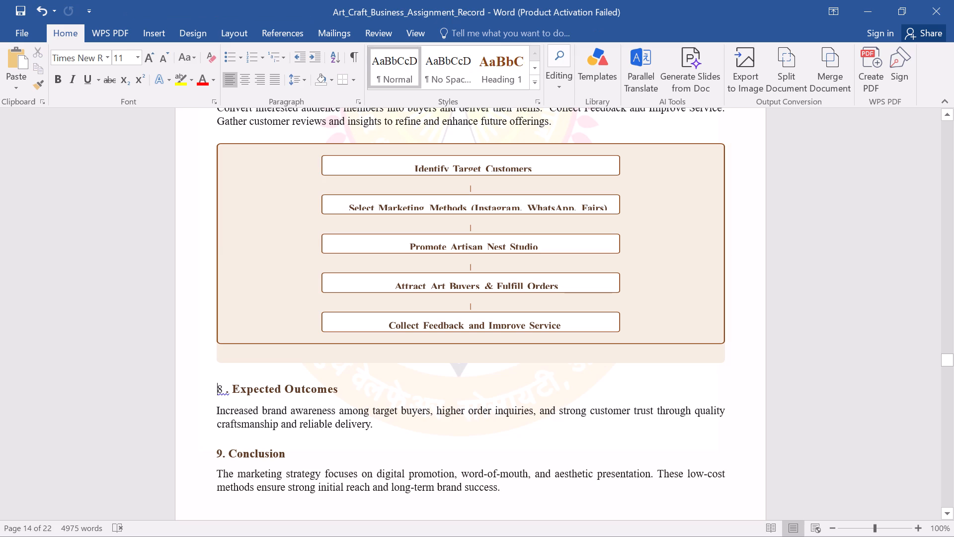
pyautogui.hotkey('ctrl', 'v')
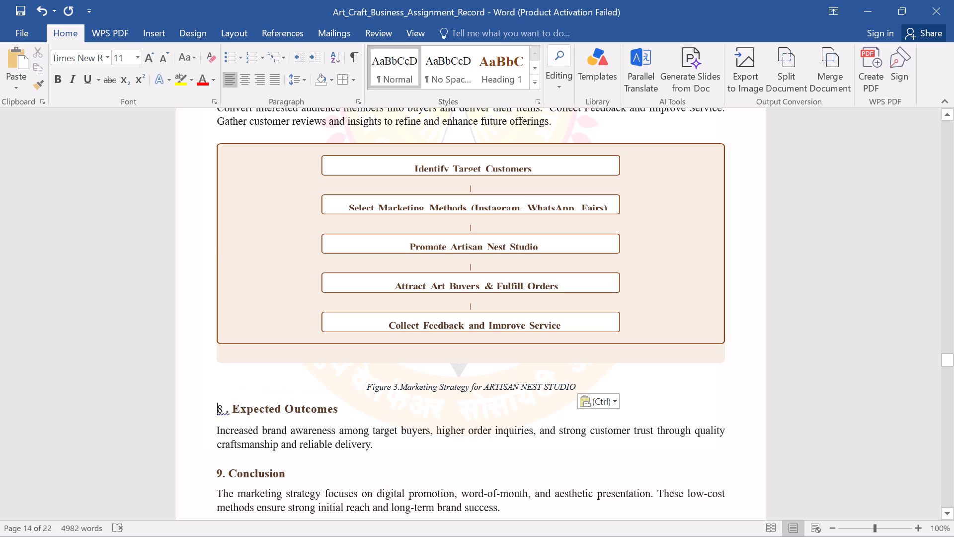
# Review the layout of Assignments 4 and 5, including the block diagram and Action Plan Table, and the preceding assignment's conclusion.
pyautogui.scroll(-1, 826, 378)
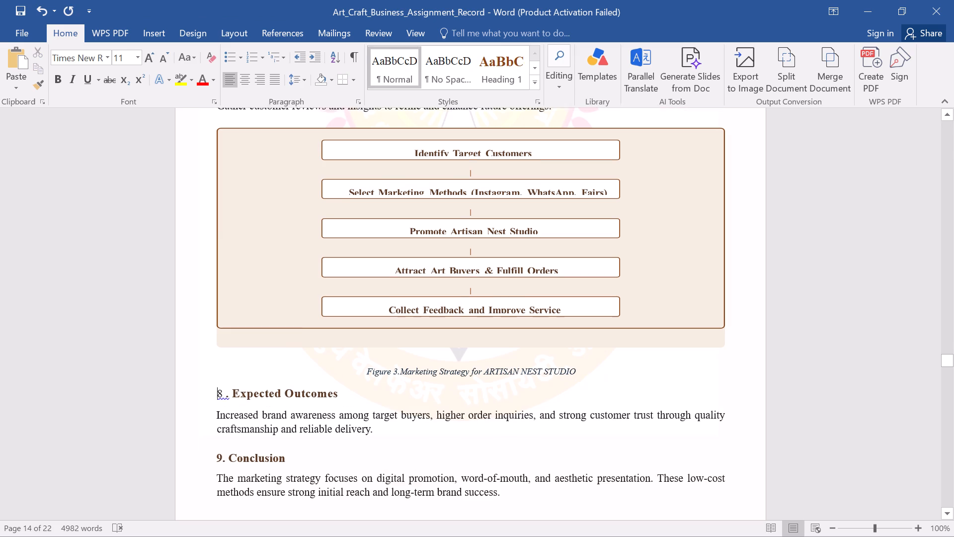
pyautogui.scroll(-1, 826, 378)
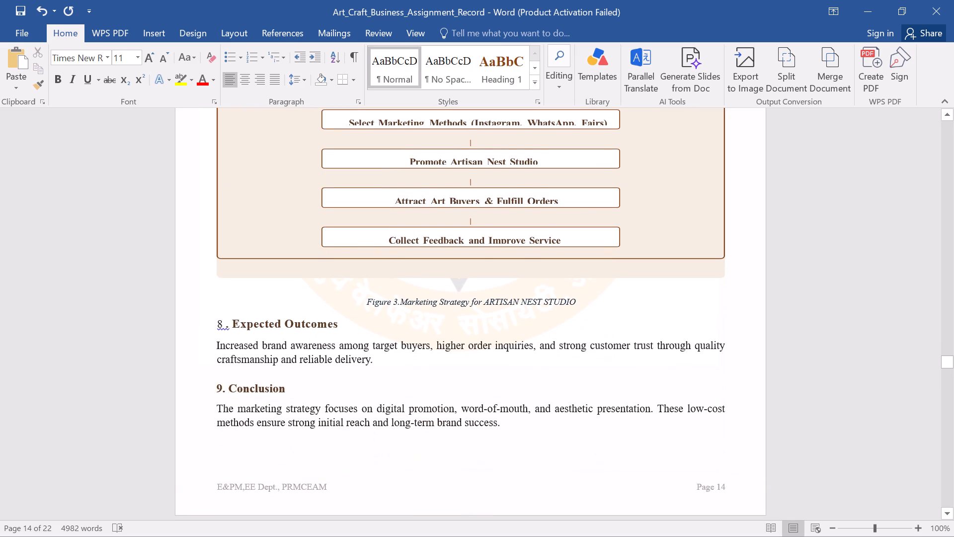
pyautogui.scroll(-1, 826, 378)
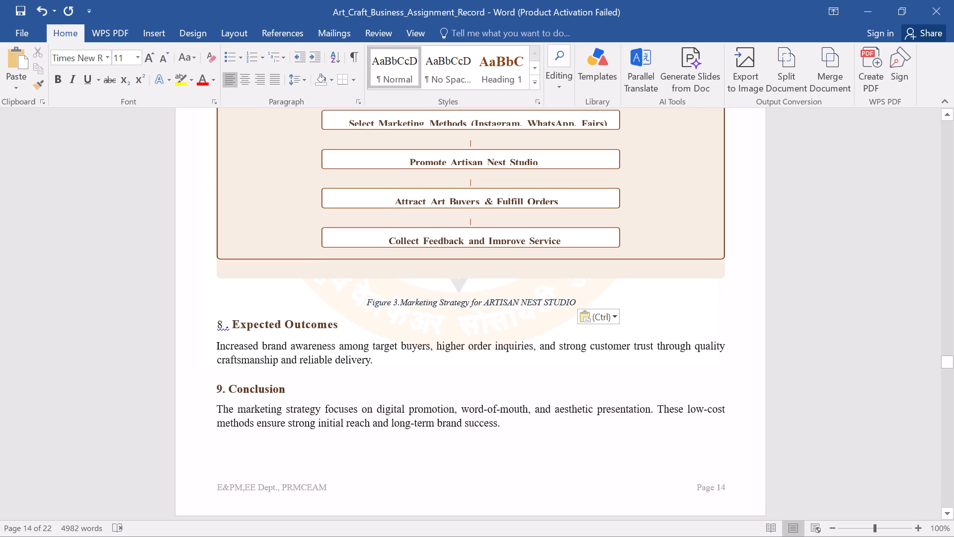
pyautogui.scroll(6, 826, 378)
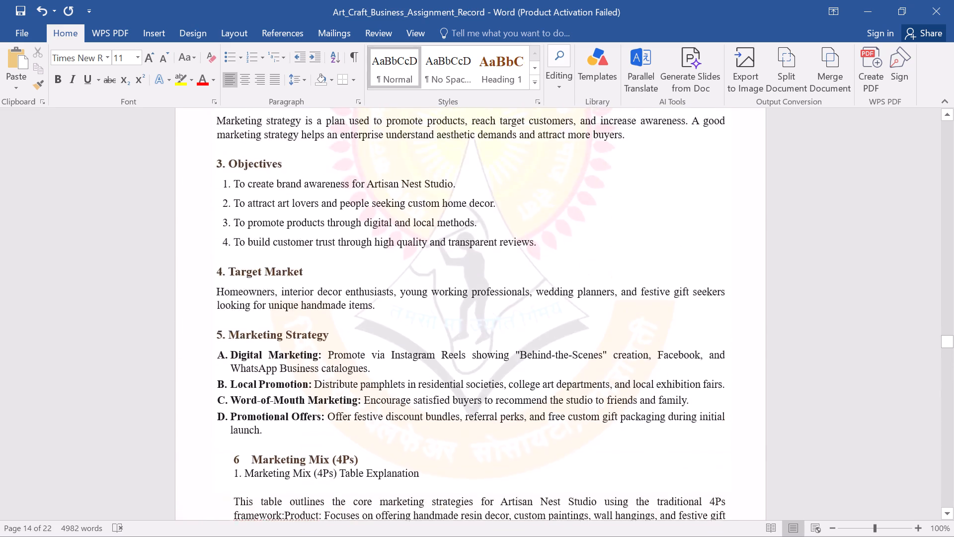
pyautogui.scroll(2, 826, 378)
pyautogui.scroll(-7, 826, 378)
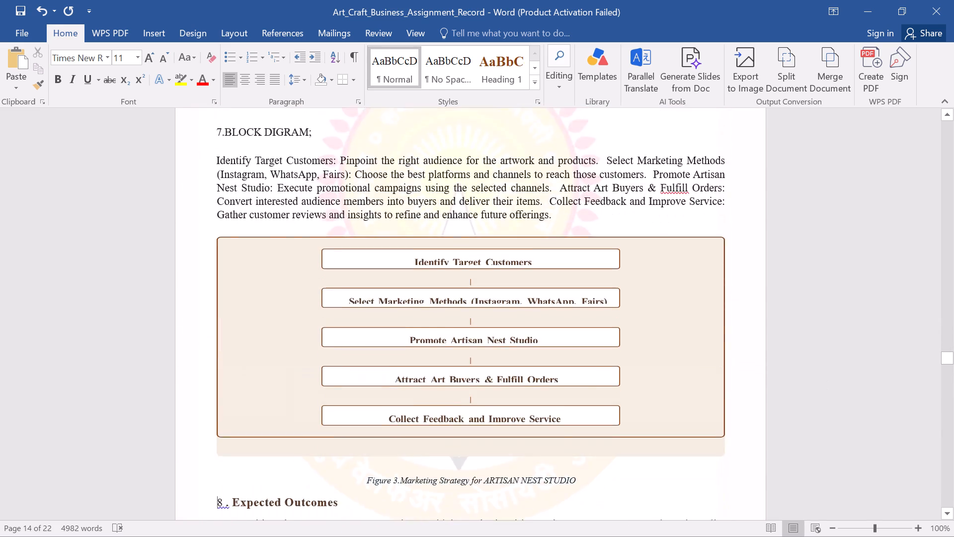
pyautogui.scroll(-6, 826, 378)
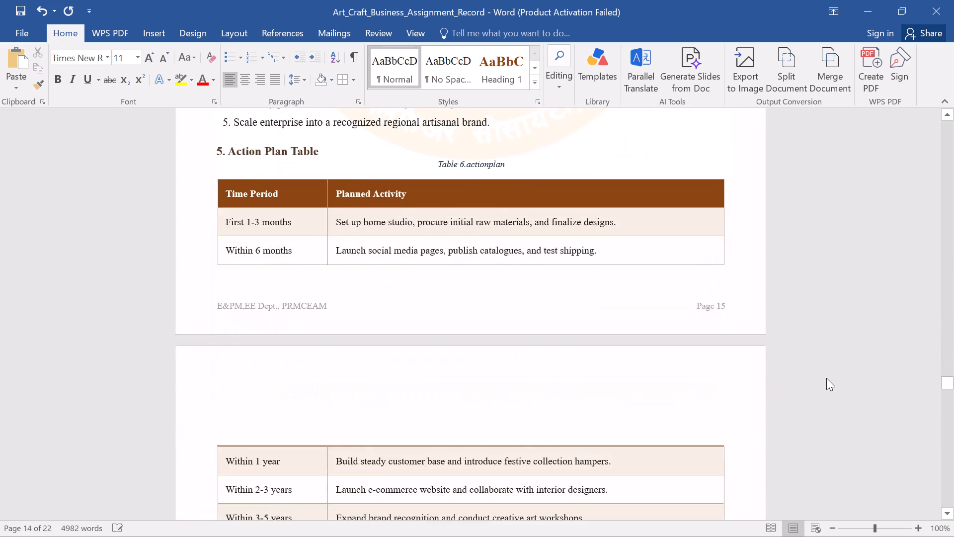
pyautogui.scroll(-2, 826, 378)
pyautogui.scroll(1, 826, 378)
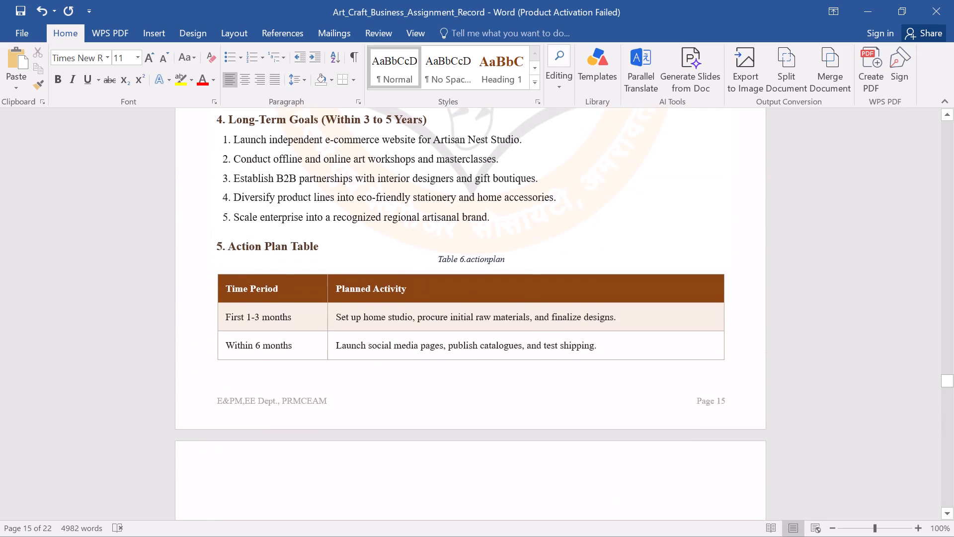
pyautogui.scroll(4, 826, 378)
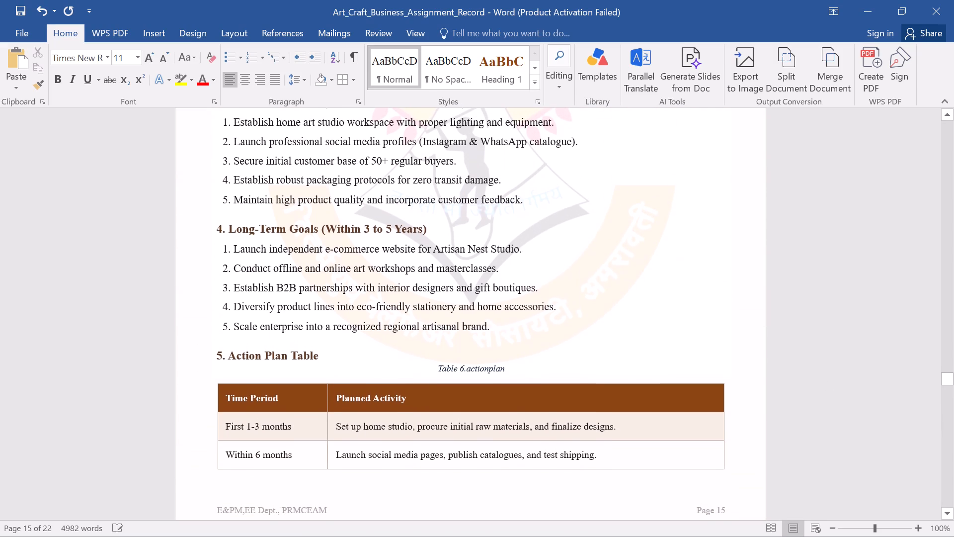
pyautogui.scroll(4, 826, 378)
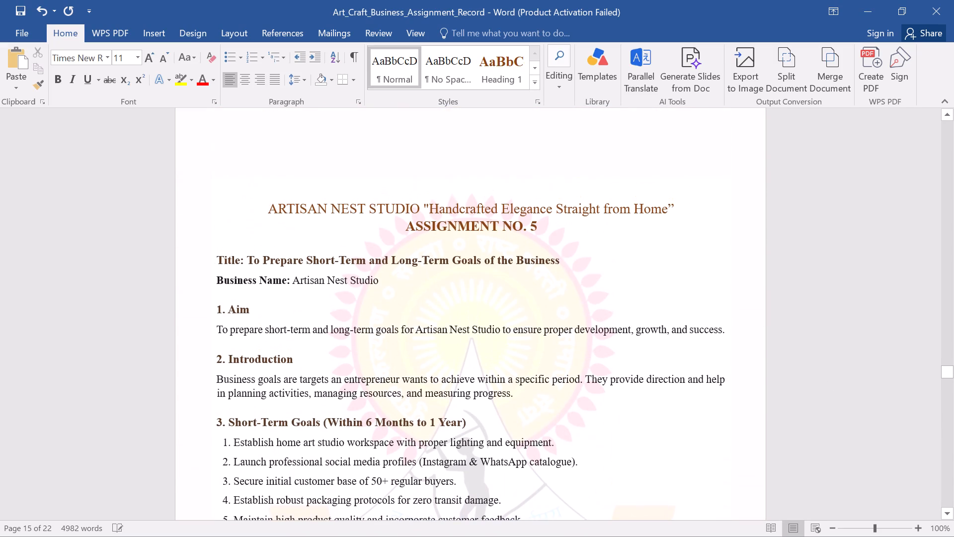
pyautogui.scroll(-1, 826, 378)
pyautogui.scroll(1, 826, 378)
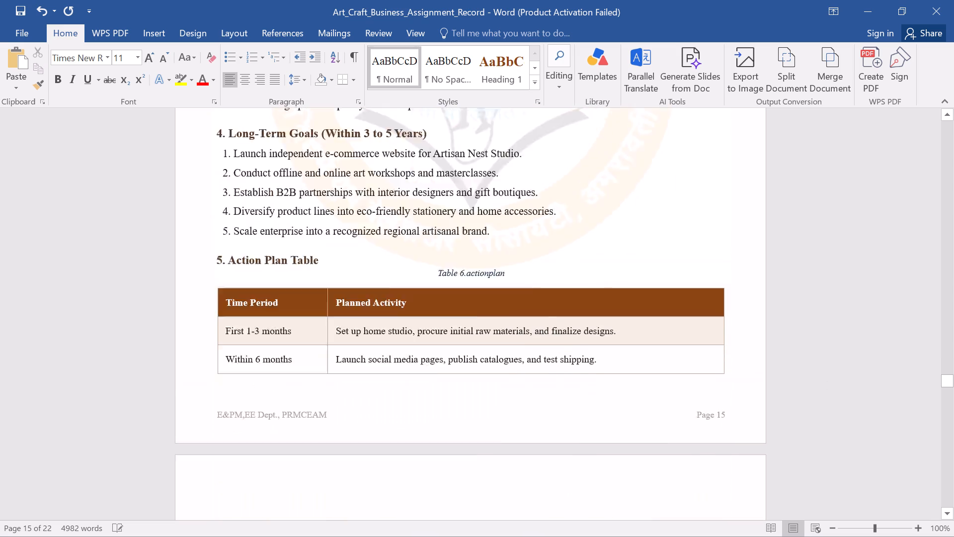
pyautogui.scroll(5, 826, 378)
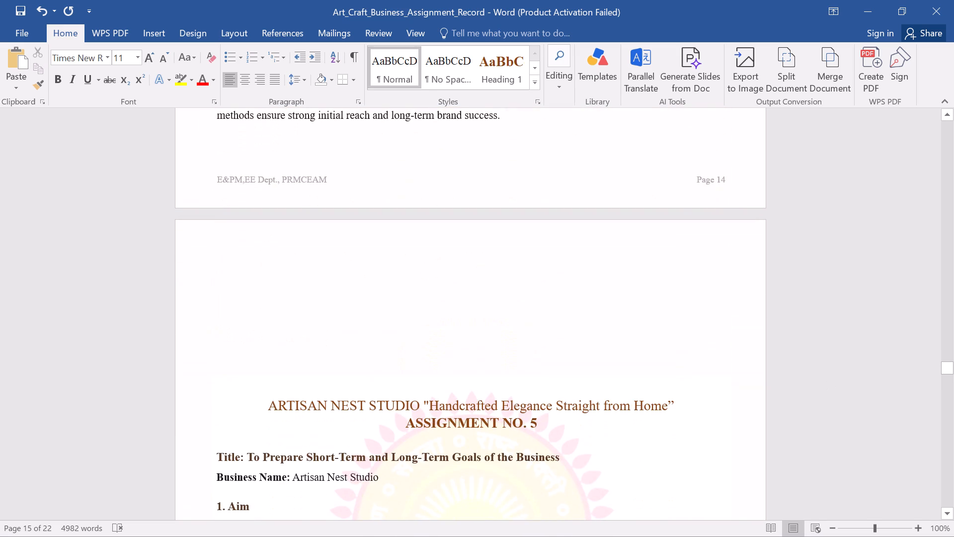
pyautogui.scroll(8, 826, 378)
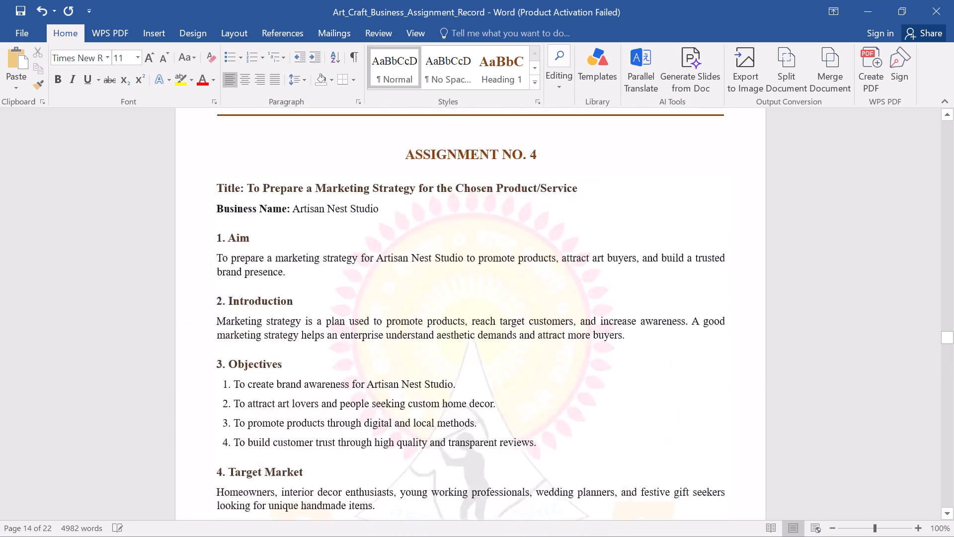
pyautogui.scroll(-3, 826, 378)
pyautogui.scroll(10, 826, 378)
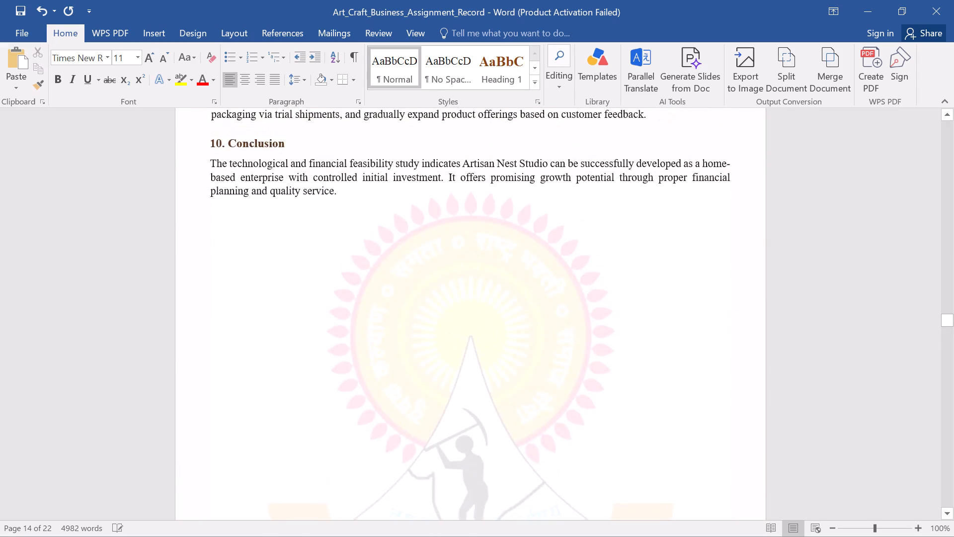
# Copy the brown horizontal line beneath the "ARTISAN NEST STUDIO" title on the first page of Assignment No. 3.
pyautogui.scroll(3, 826, 378)
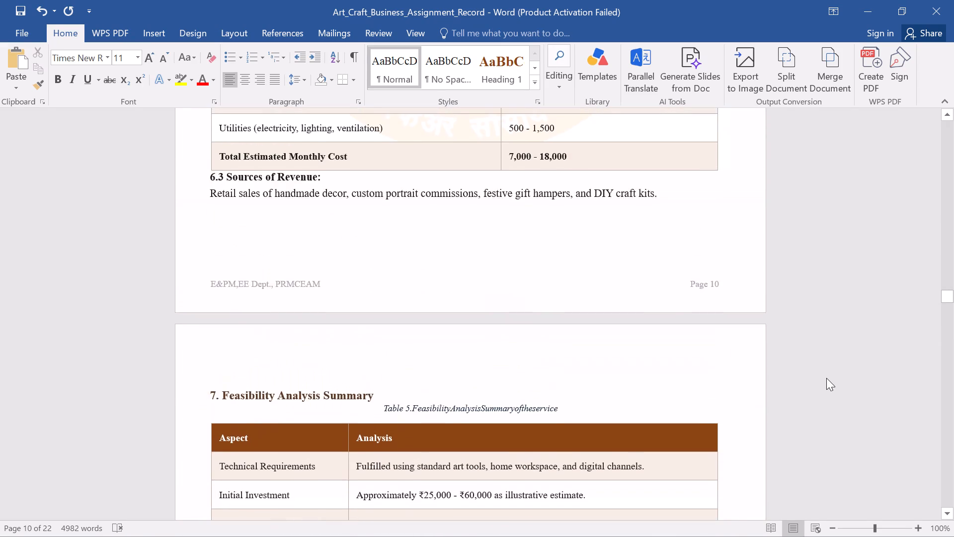
pyautogui.scroll(8, 826, 378)
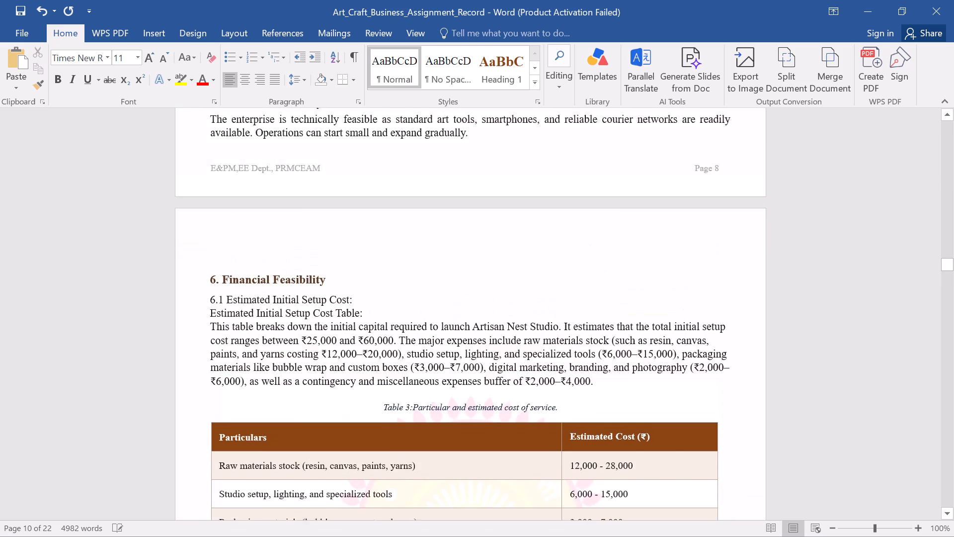
pyautogui.scroll(4, 826, 378)
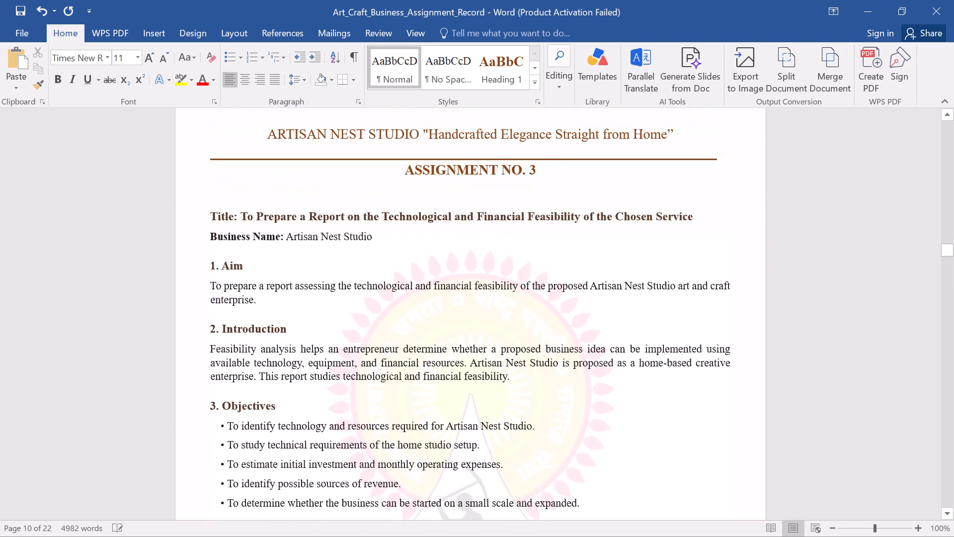
pyautogui.scroll(3, 826, 378)
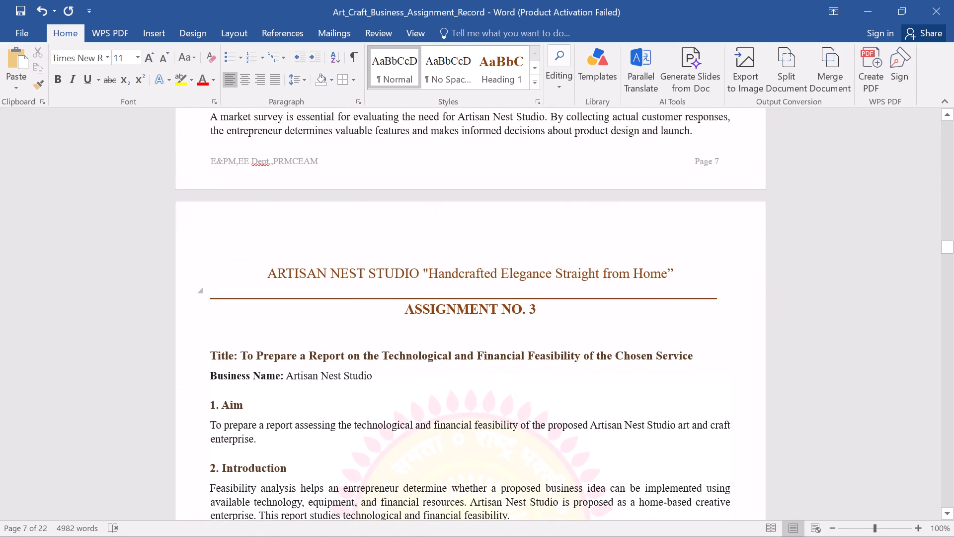
pyautogui.moveTo(215, 297); pyautogui.dragTo(569, 289)
pyautogui.moveTo(569, 289); pyautogui.dragTo(561, 294)
pyautogui.moveTo(561, 294); pyautogui.dragTo(561, 293)
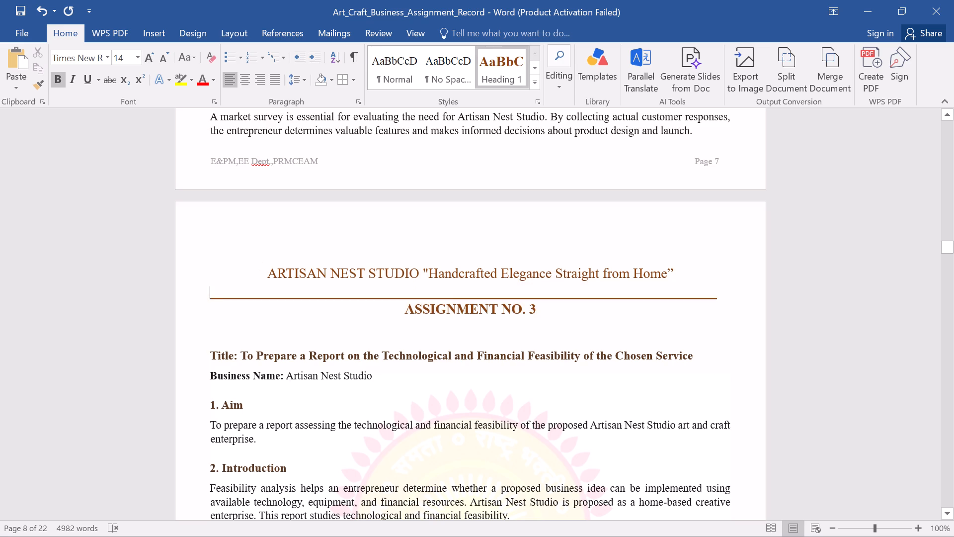
pyautogui.click(211, 298)
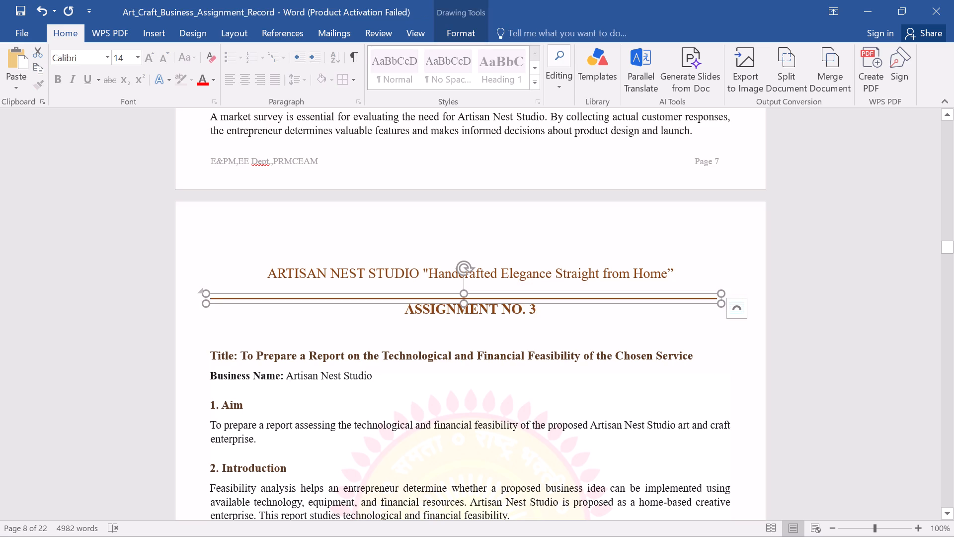
pyautogui.hotkey('ctrl', 'c')
# Paste the copied brown line into the blank area above the "ARTISAN NEST STUDIO" title on the Assignment No. 5 page.
pyautogui.scroll(-14, 749, 396)
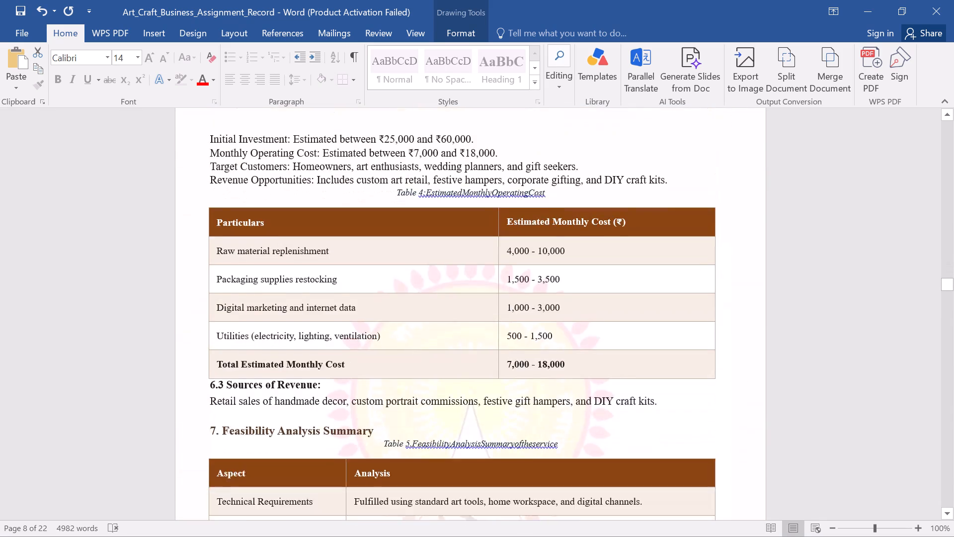
pyautogui.scroll(-9, 749, 396)
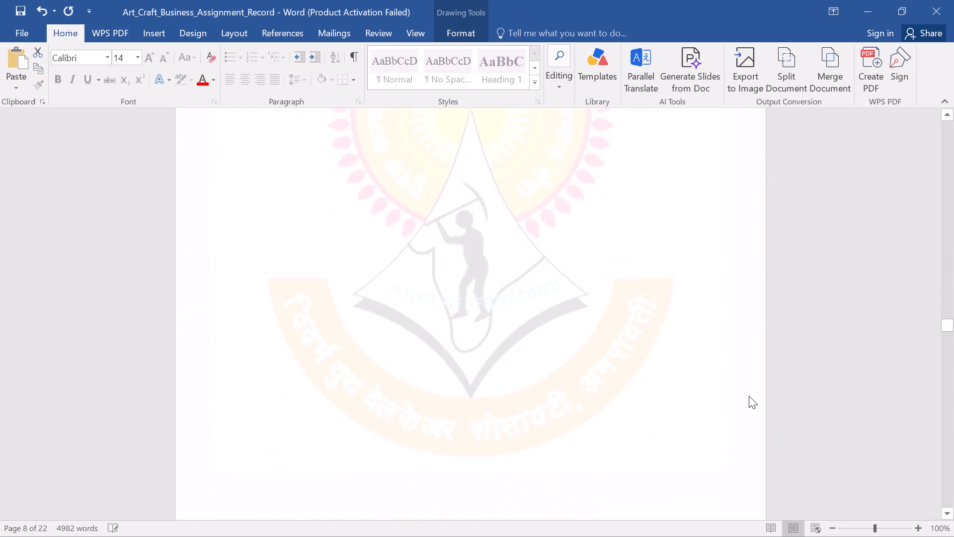
pyautogui.scroll(-5, 749, 396)
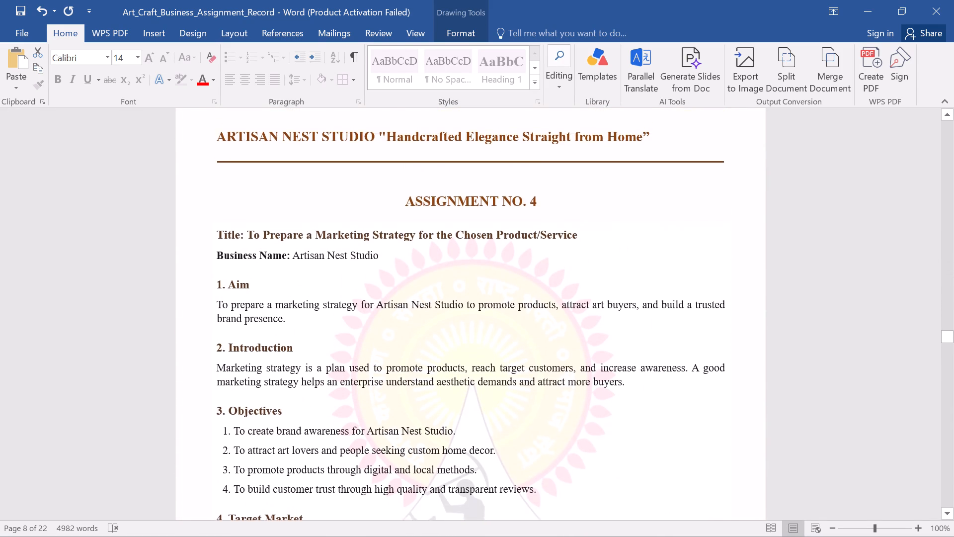
pyautogui.scroll(-6, 749, 396)
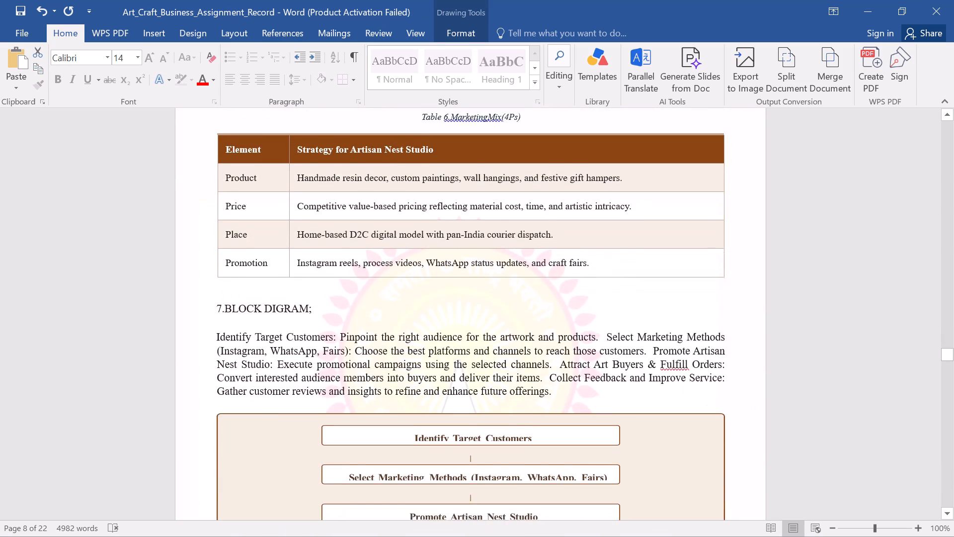
pyautogui.scroll(-5, 749, 396)
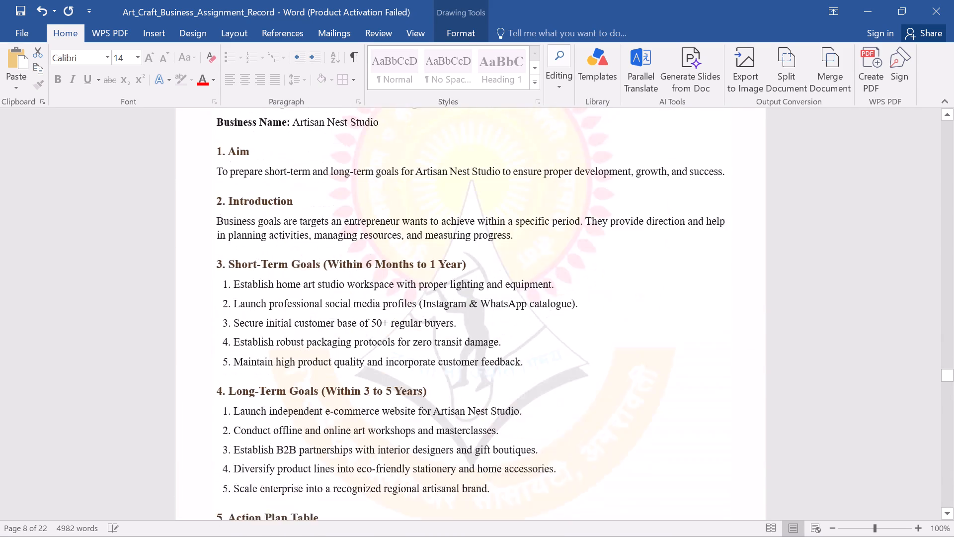
pyautogui.scroll(1, 749, 396)
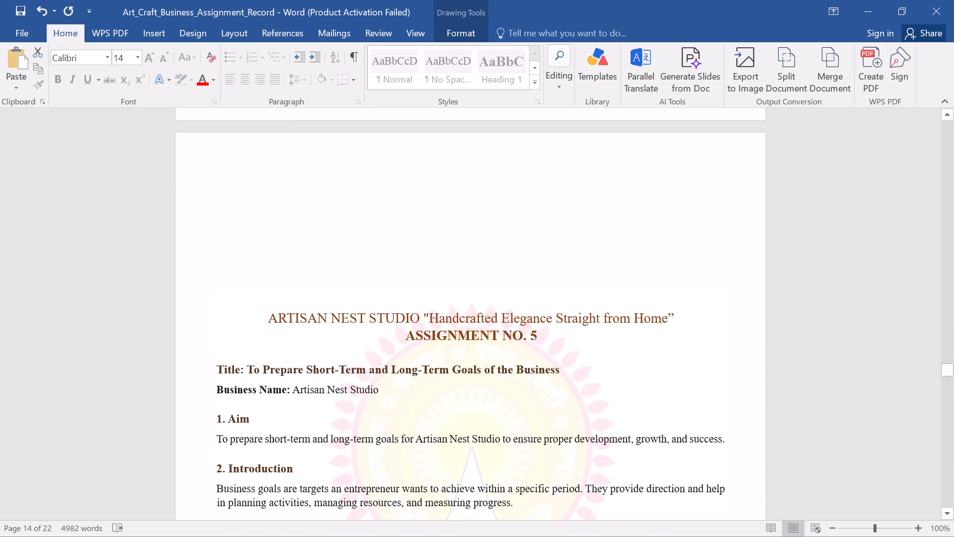
pyautogui.click(248, 167)
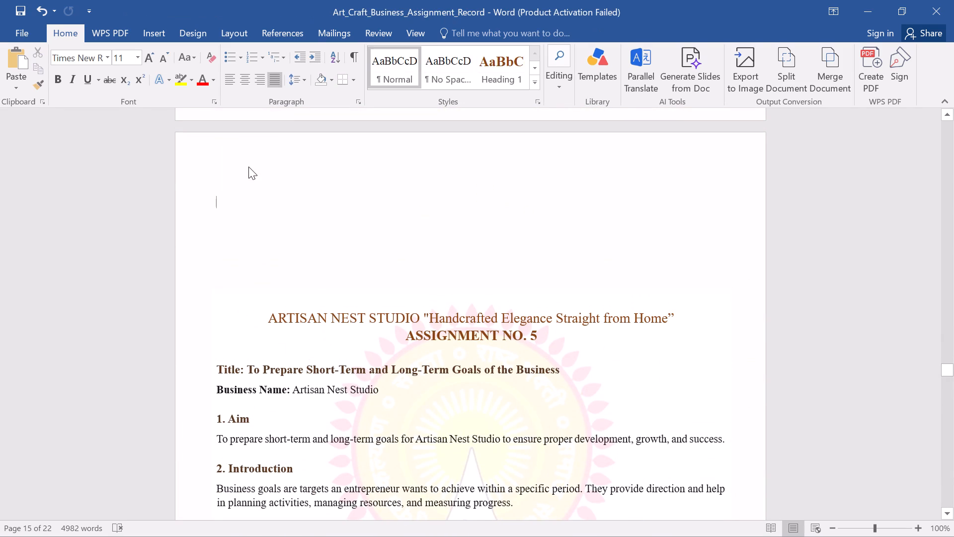
pyautogui.hotkey('ctrl', 'v')
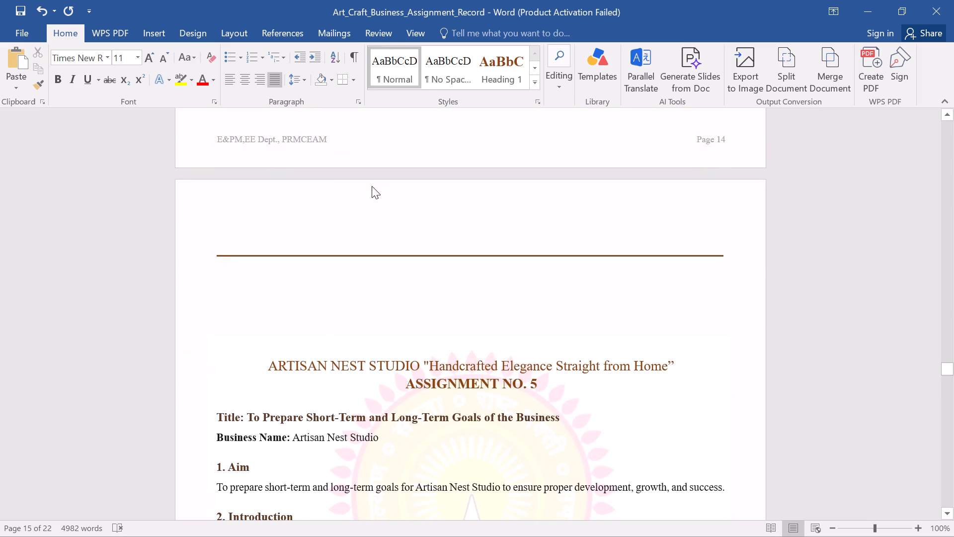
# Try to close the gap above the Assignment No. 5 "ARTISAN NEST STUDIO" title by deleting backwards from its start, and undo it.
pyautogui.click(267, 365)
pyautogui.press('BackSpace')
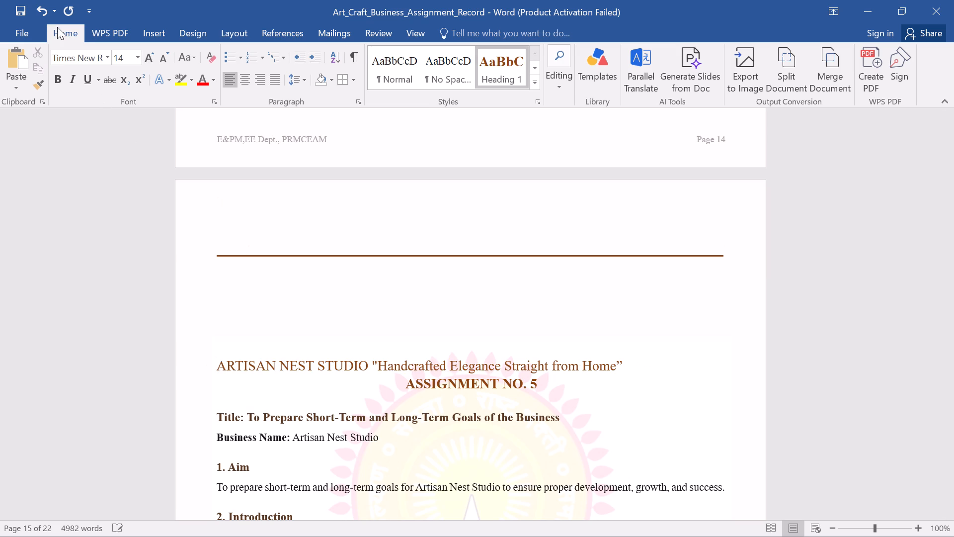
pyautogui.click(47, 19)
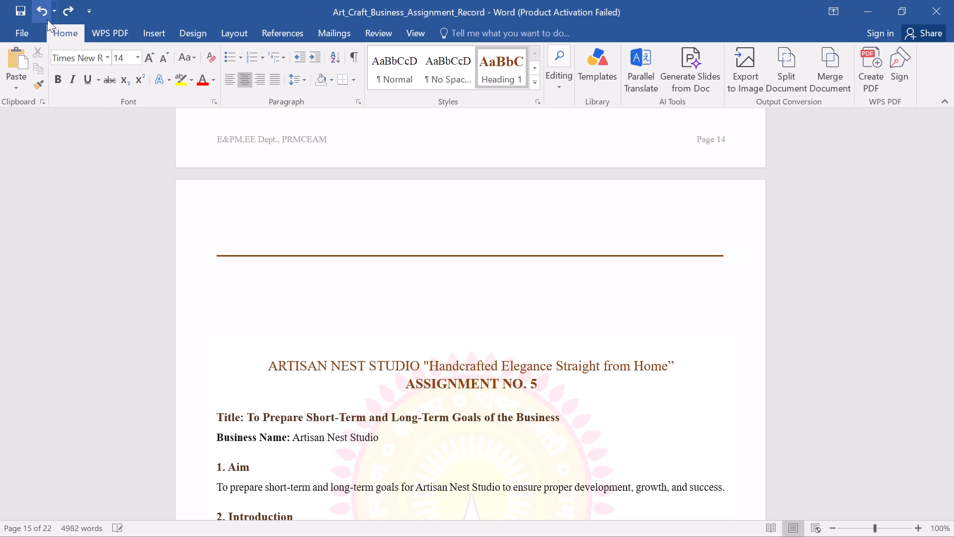
# Examine Assignment No. 5's pages, including the goals lists, the Action Plan Table split across pages and the goal-setting block diagram.
pyautogui.scroll(-5, 352, 364)
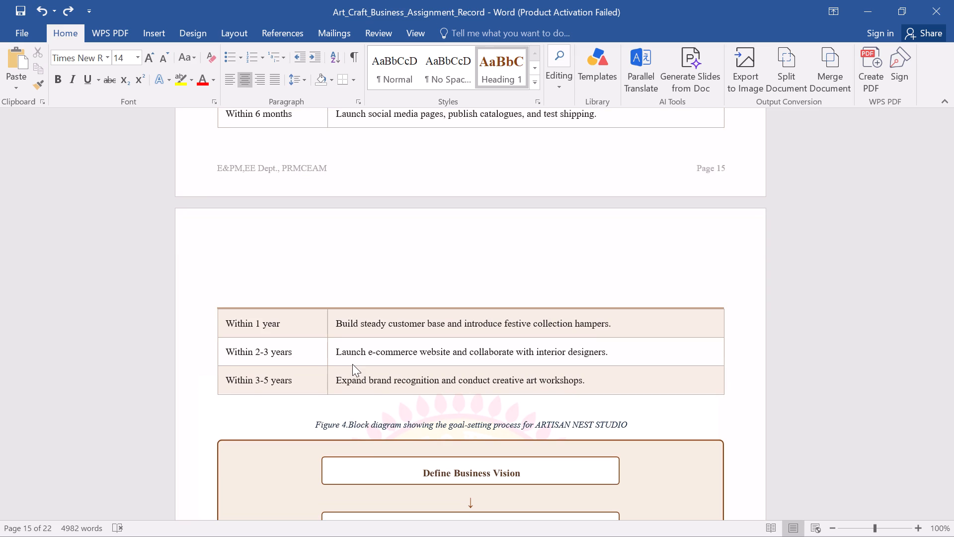
pyautogui.scroll(-1, 352, 364)
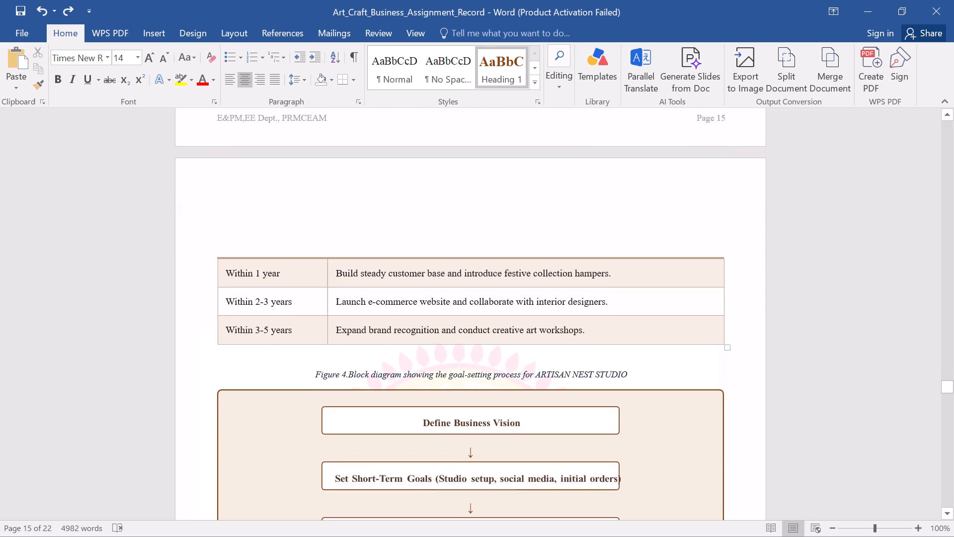
pyautogui.scroll(-3, 352, 364)
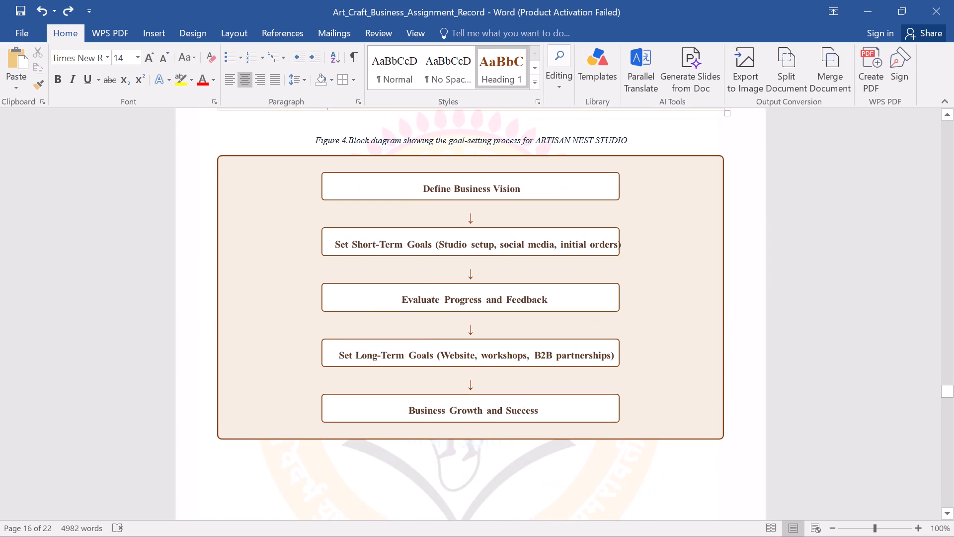
pyautogui.scroll(-2, 352, 364)
pyautogui.scroll(3, 352, 364)
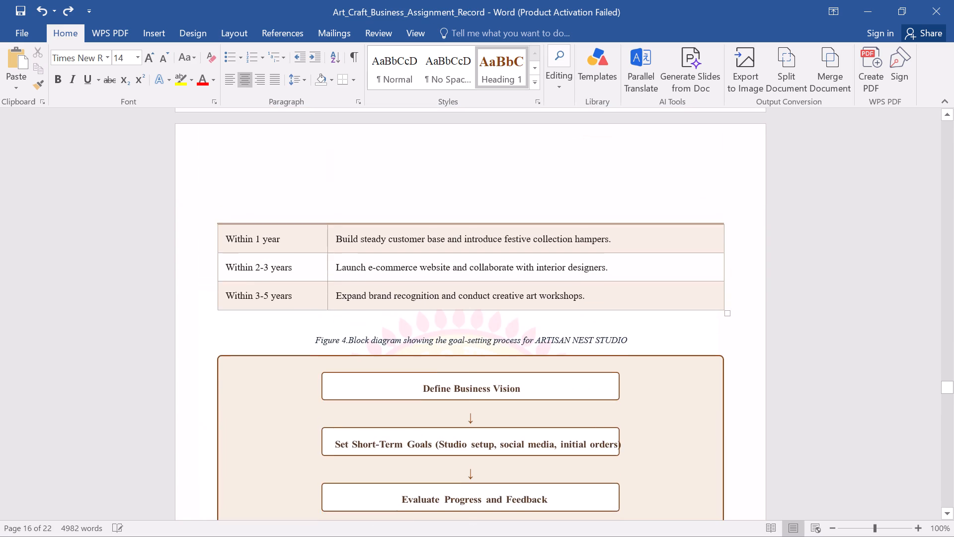
pyautogui.scroll(4, 352, 364)
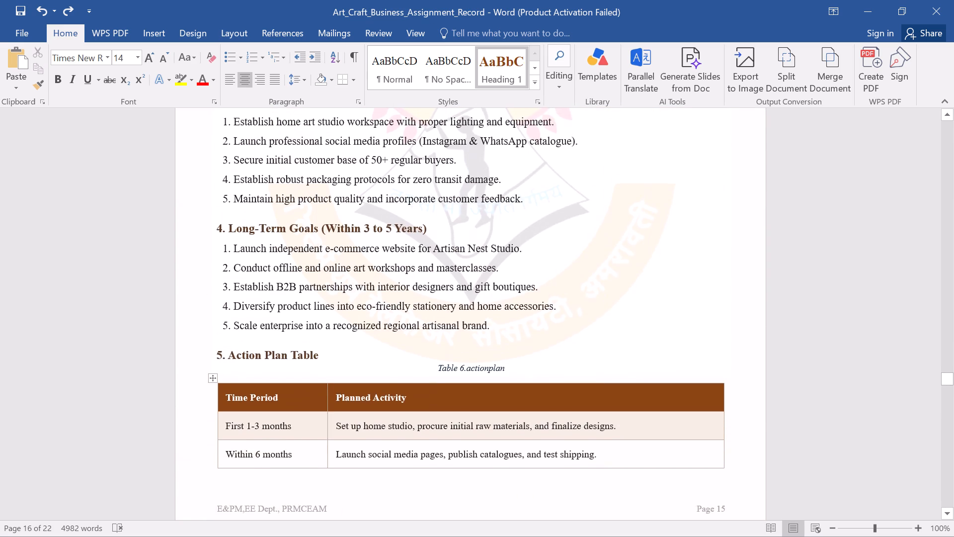
pyautogui.scroll(1, 352, 364)
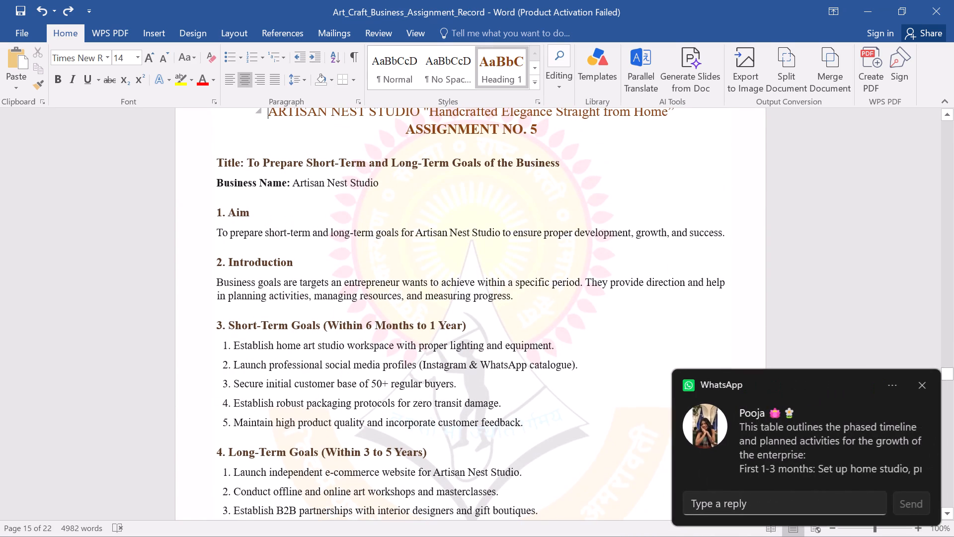
# Switch to WhatsApp by opening the incoming message that outlines the phased timeline and planned activities of the action plan table.
pyautogui.click(720, 452)
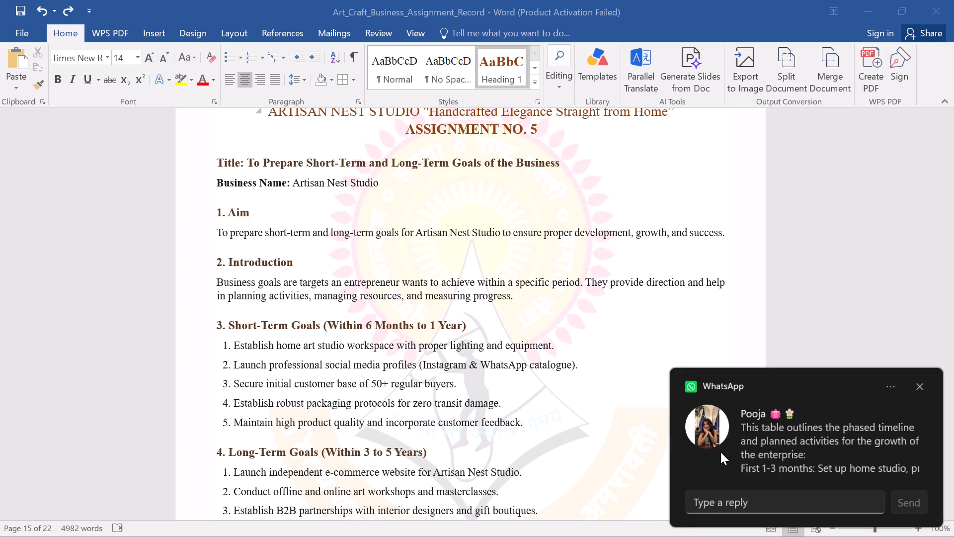
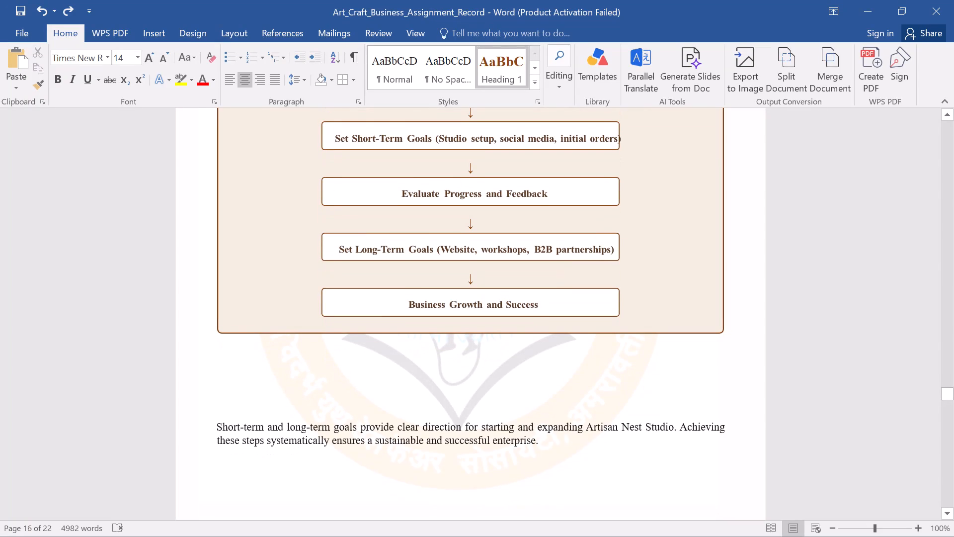
# Paste the block diagram's sequential-steps explanation between the Action Plan Table and the Figure 4 caption, starting its introductory sentence on a new line.
pyautogui.scroll(3, 397, 366)
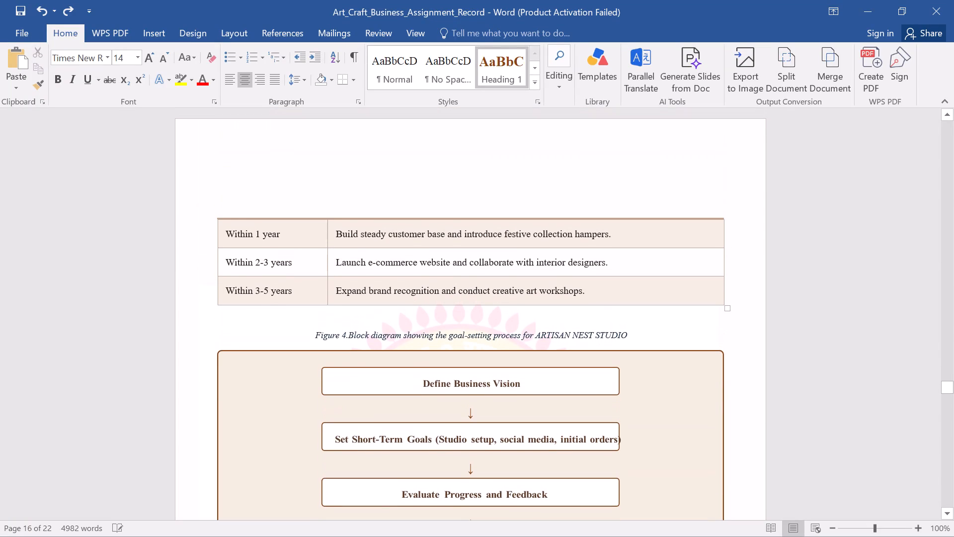
pyautogui.scroll(2, 397, 366)
pyautogui.scroll(-1, 397, 366)
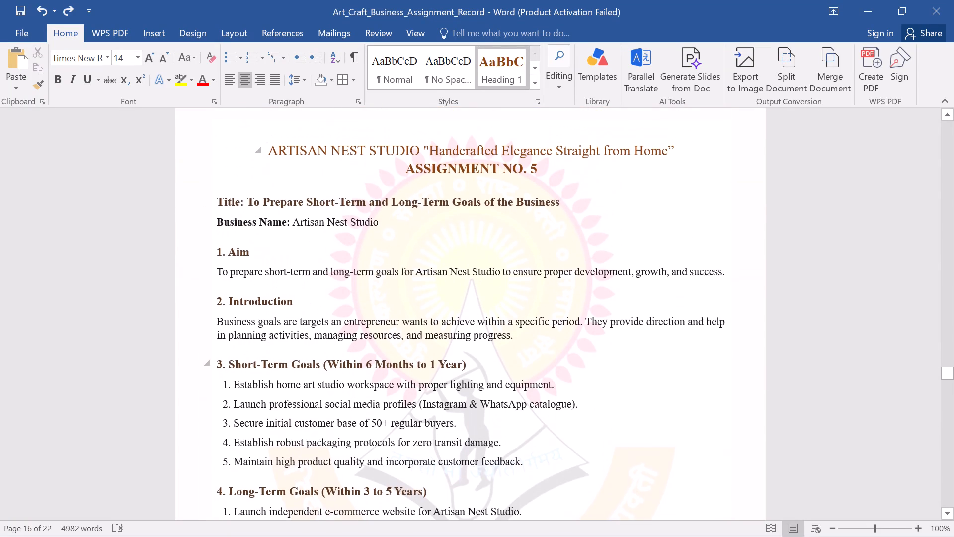
pyautogui.scroll(-1, 397, 366)
pyautogui.scroll(1, 397, 366)
pyautogui.scroll(-1, 397, 366)
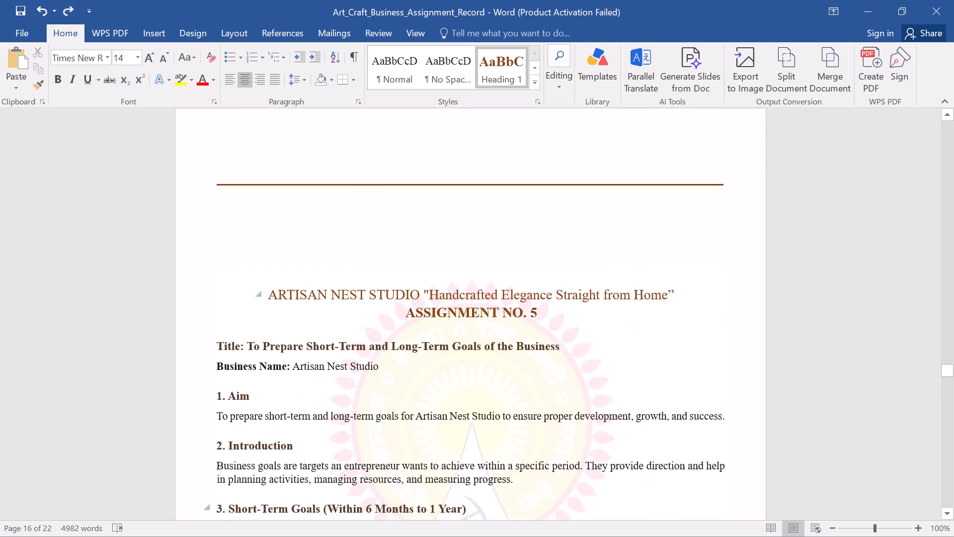
pyautogui.scroll(-1, 397, 366)
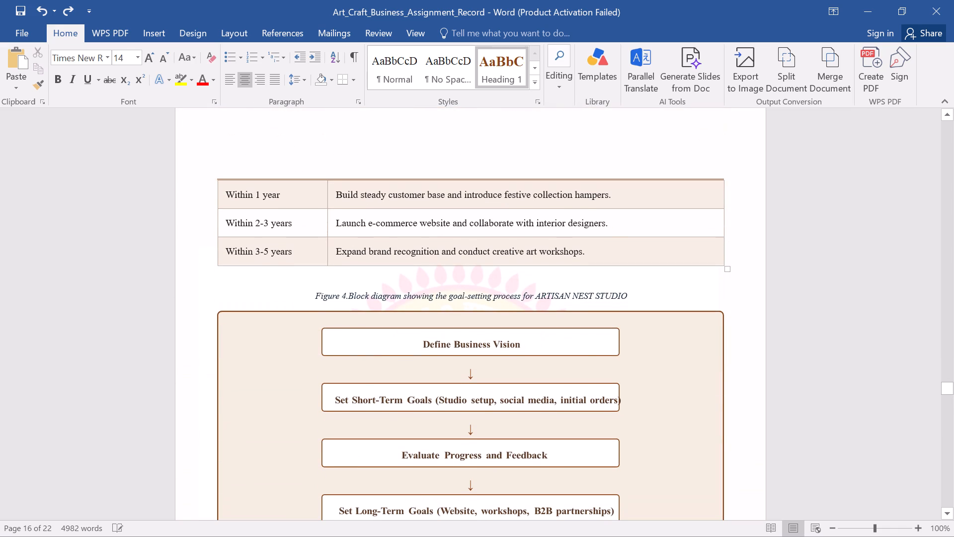
pyautogui.doubleClick(373, 278)
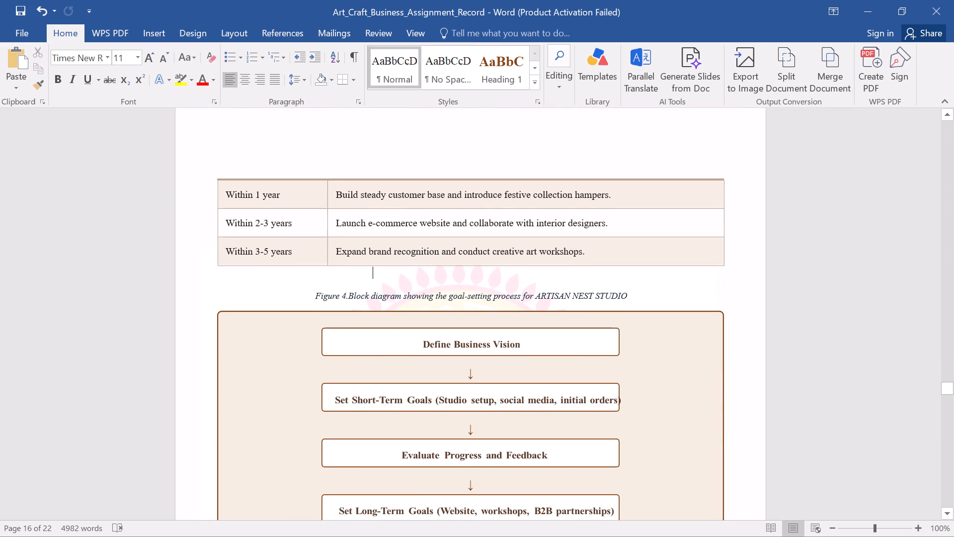
pyautogui.hotkey('ctrl', 'v')
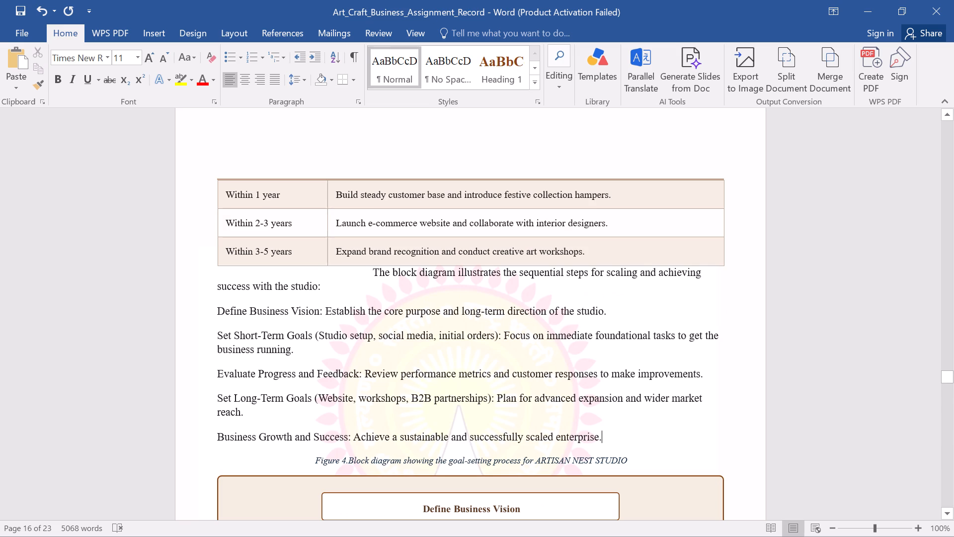
pyautogui.click(369, 270)
pyautogui.press('Return')
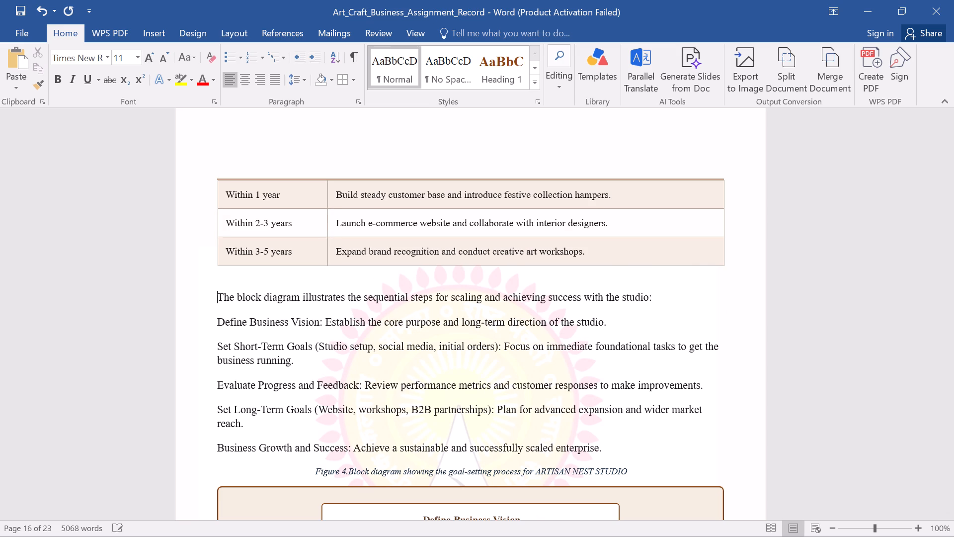
# Join the block diagram explanation lines, from "Define Business Vision" to "Business Growth and Success", onto the introductory sentence as one continuous paragraph.
pyautogui.click(216, 325)
pyautogui.press('BackSpace')
pyautogui.press('BackSpace')
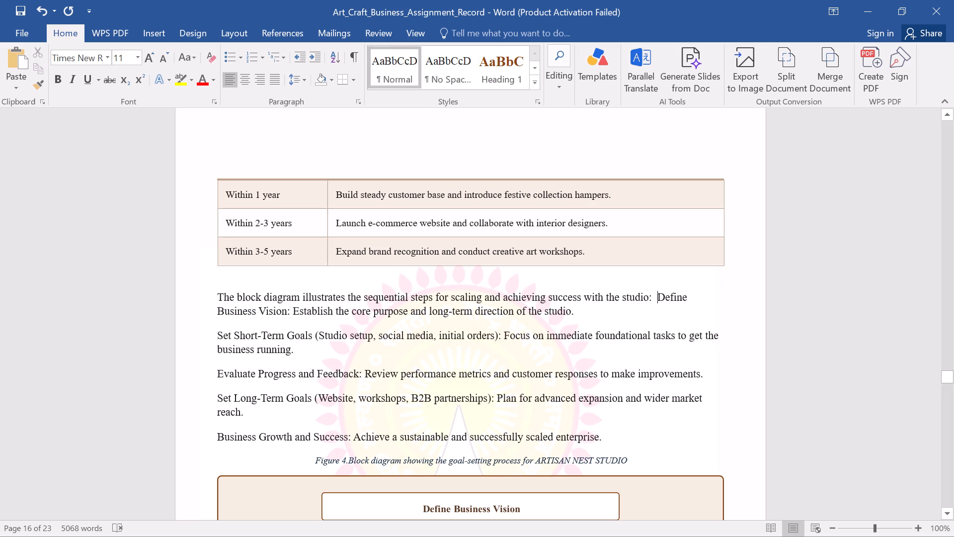
pyautogui.click(214, 335)
pyautogui.press('BackSpace')
pyautogui.press('BackSpace')
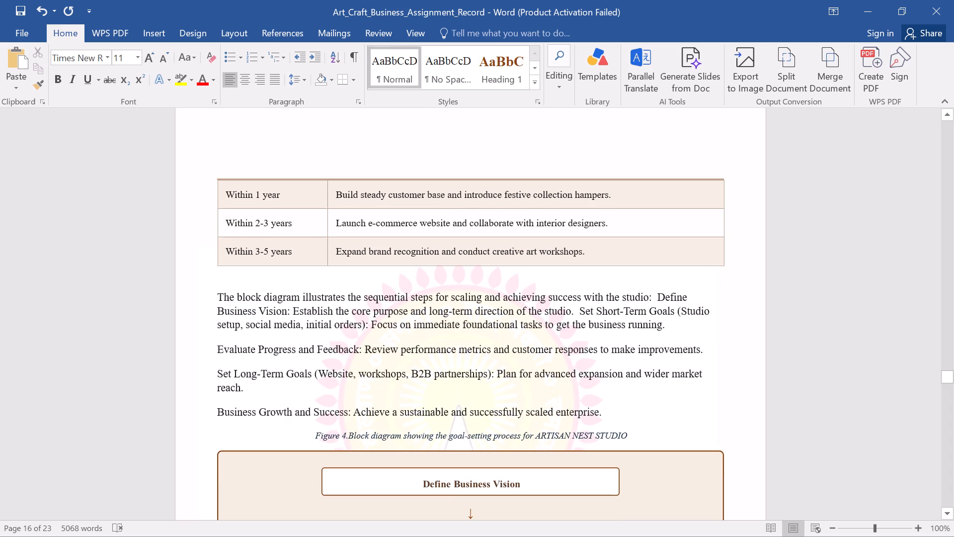
pyautogui.click(216, 352)
pyautogui.press('BackSpace')
pyautogui.press('BackSpace')
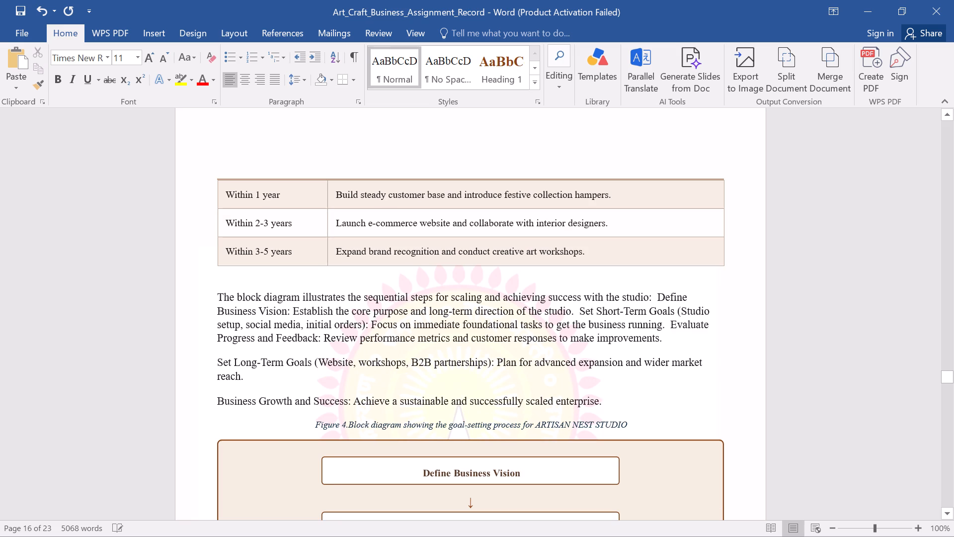
pyautogui.click(217, 360)
pyautogui.press('BackSpace')
pyautogui.press('BackSpace')
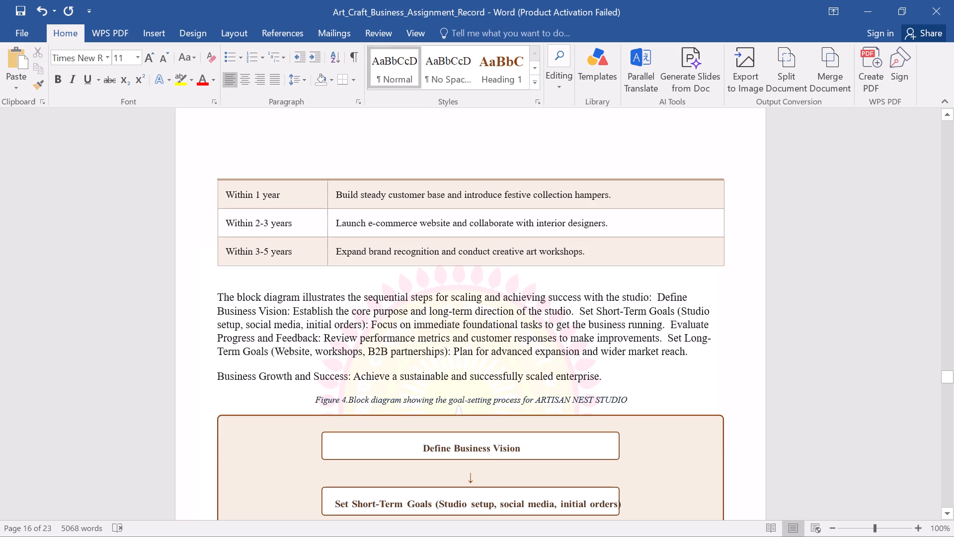
pyautogui.click(214, 374)
pyautogui.press('BackSpace')
pyautogui.press('BackSpace')
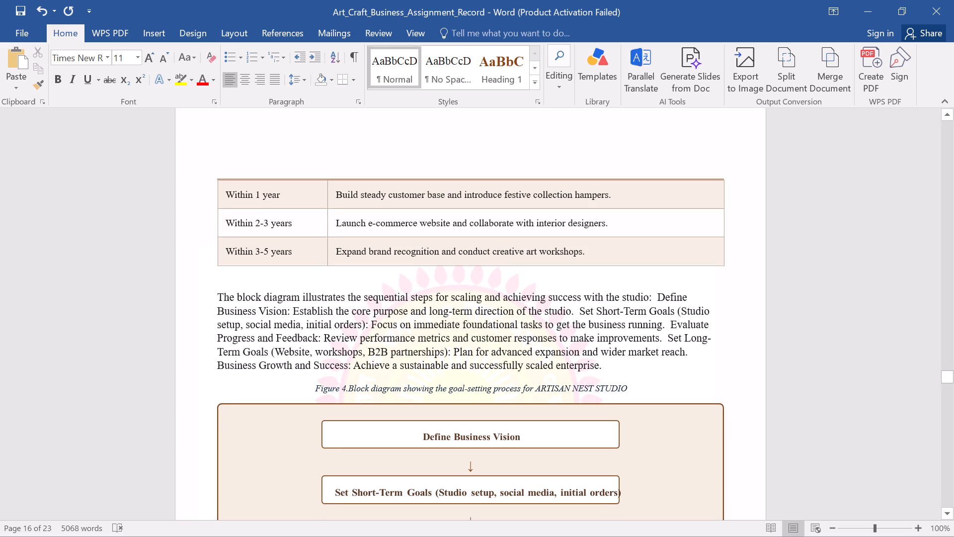
# Move the Figure 4 goal-setting block diagram caption from above the diagram to the blank line directly below it.
pyautogui.moveTo(312, 387); pyautogui.dragTo(699, 390)
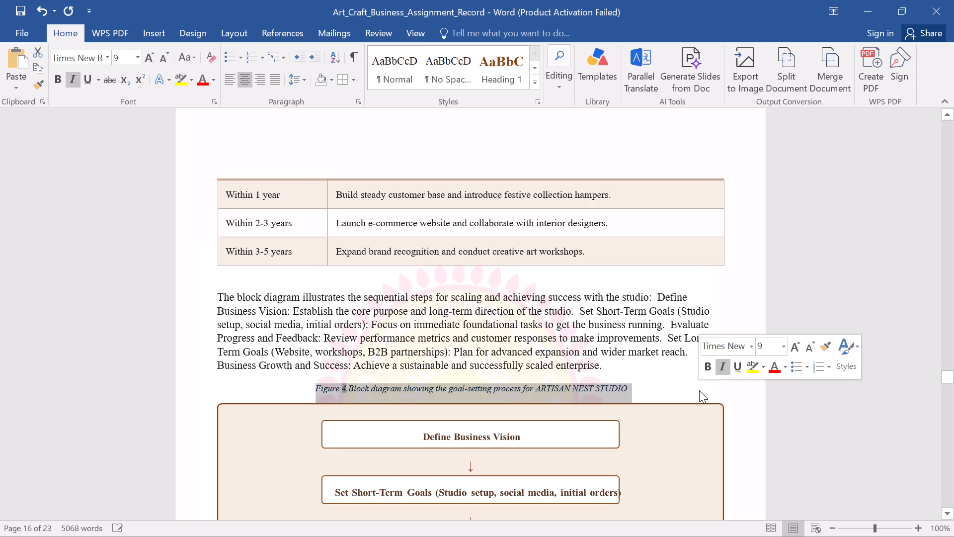
pyautogui.hotkey('ctrl', 'x')
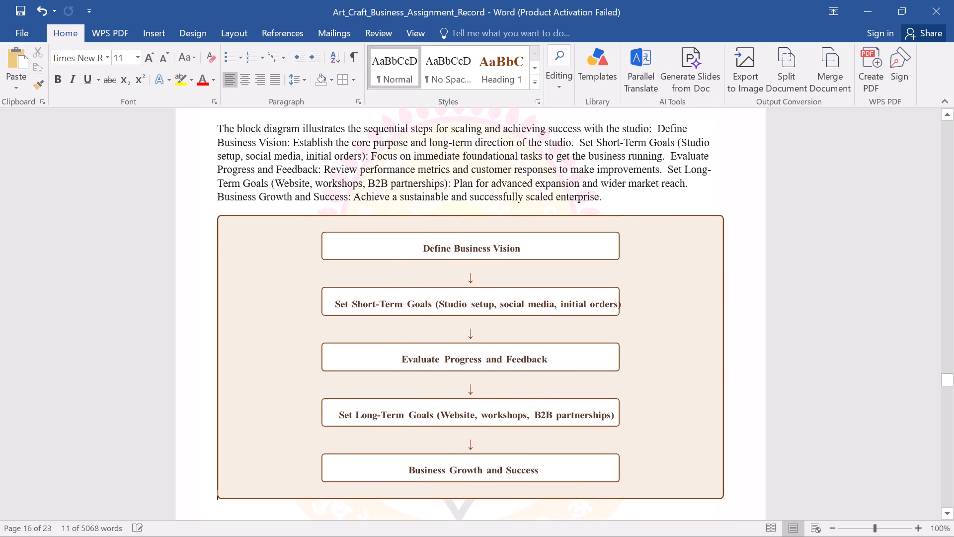
pyautogui.scroll(-1, 567, 442)
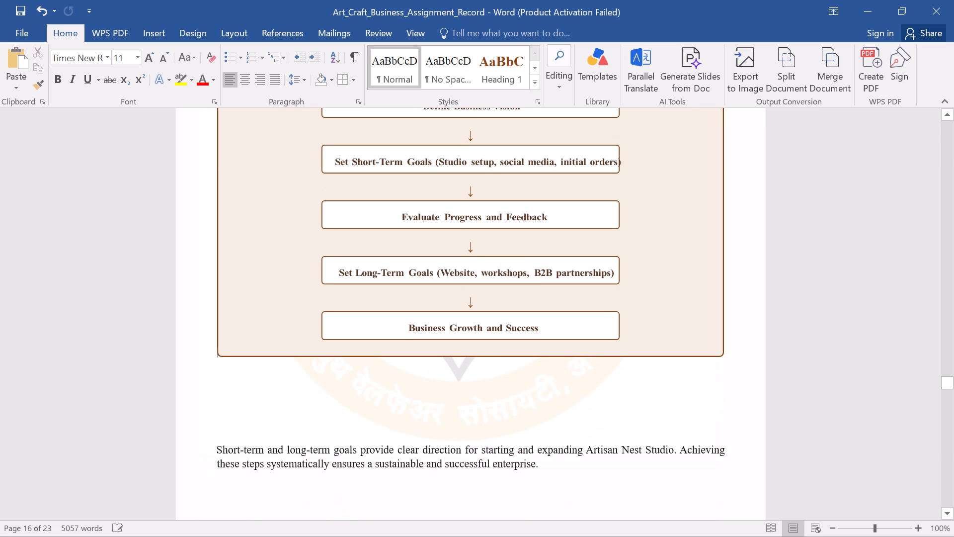
pyautogui.click(432, 378)
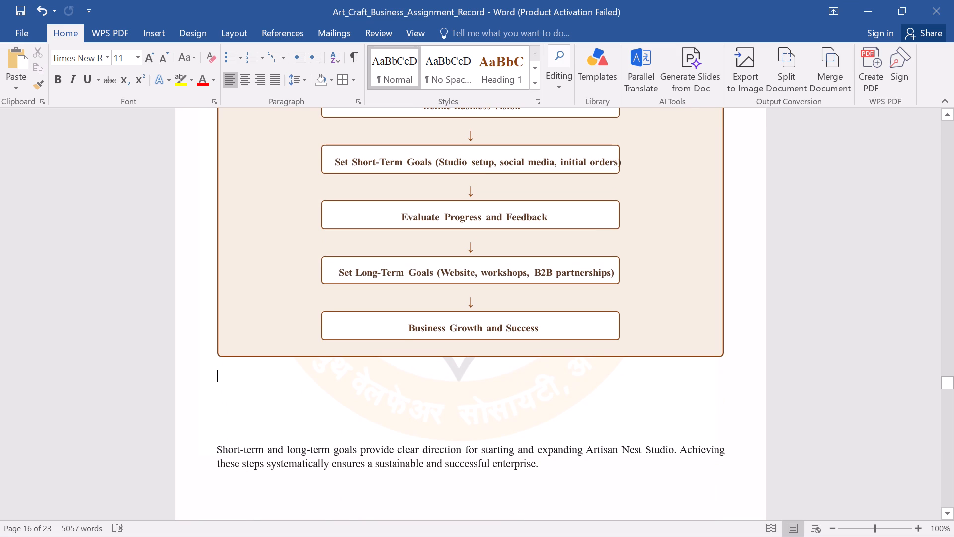
pyautogui.hotkey('ctrl', 'v')
# Review the Figure 4 caption placement, the end of Assignment No. 5, and the title areas of Assignments No. 5 and 6.
pyautogui.scroll(-4, 396, 457)
pyautogui.scroll(1, 396, 457)
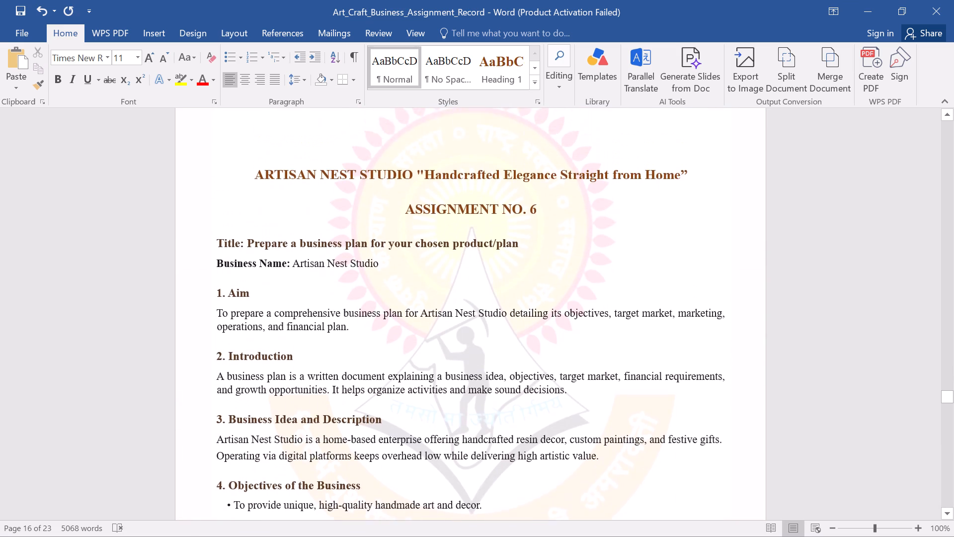
pyautogui.scroll(7, 396, 457)
pyautogui.scroll(-2, 396, 457)
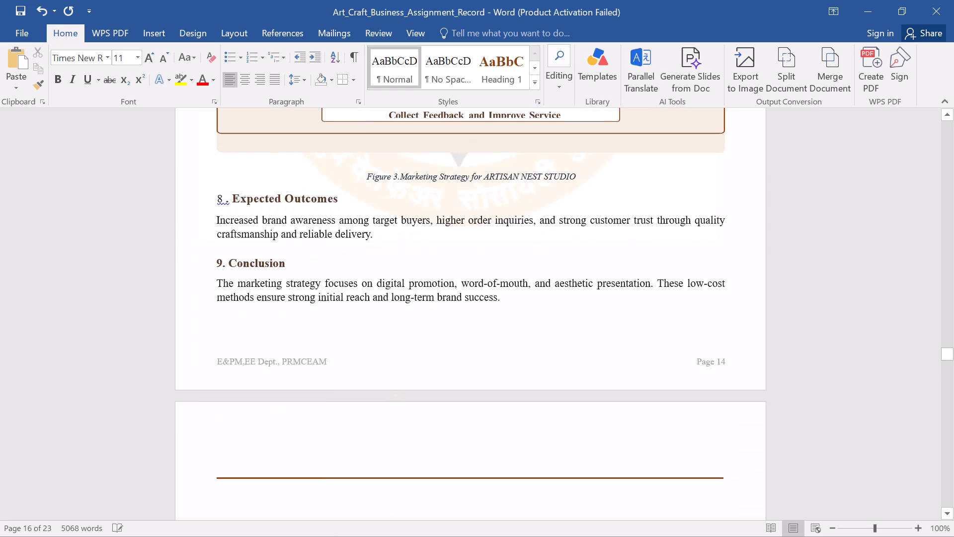
pyautogui.scroll(-7, 396, 457)
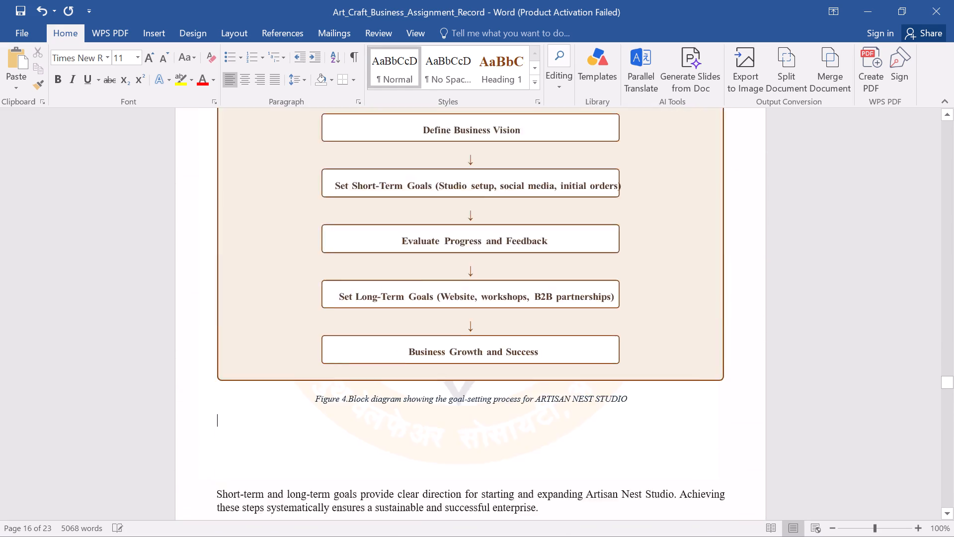
pyautogui.scroll(-2, 396, 457)
pyautogui.scroll(1, 396, 457)
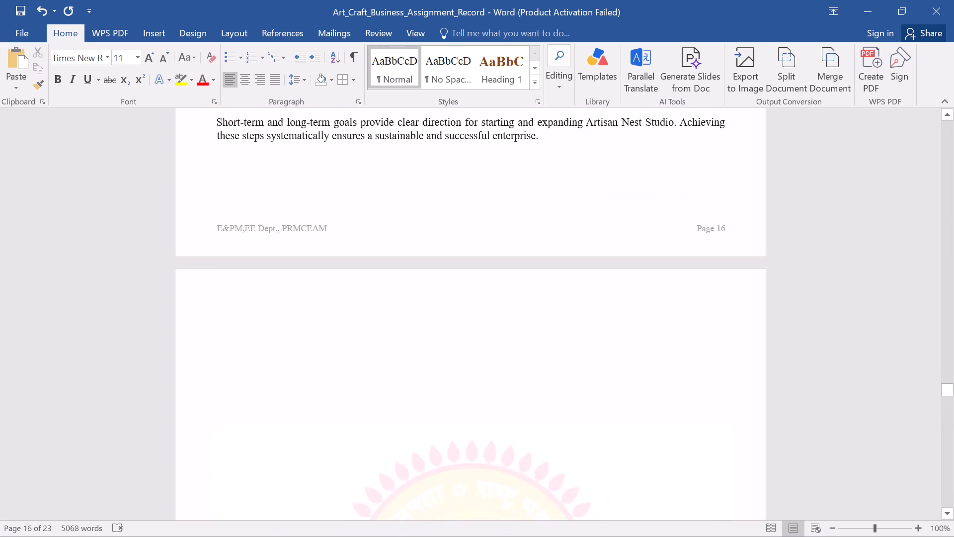
pyautogui.scroll(4, 396, 457)
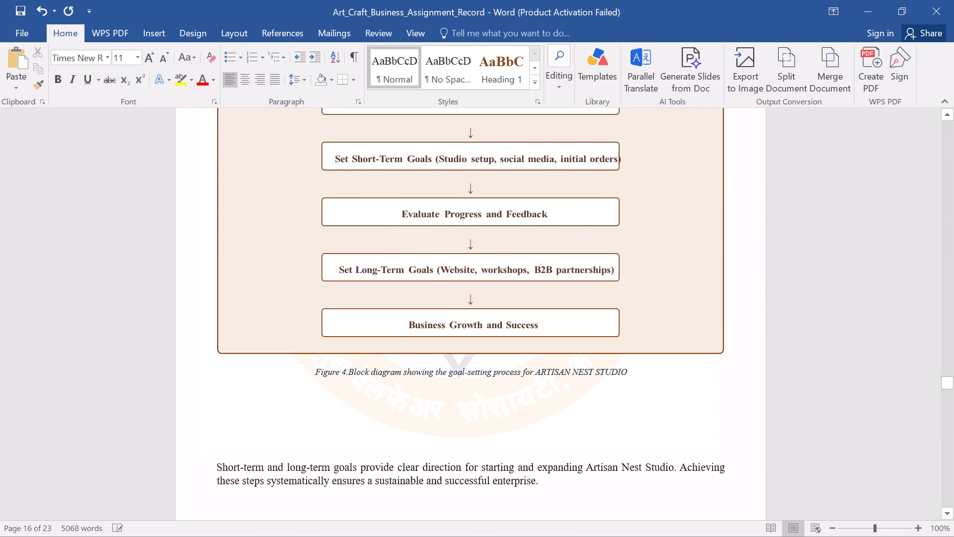
pyautogui.scroll(1, 396, 457)
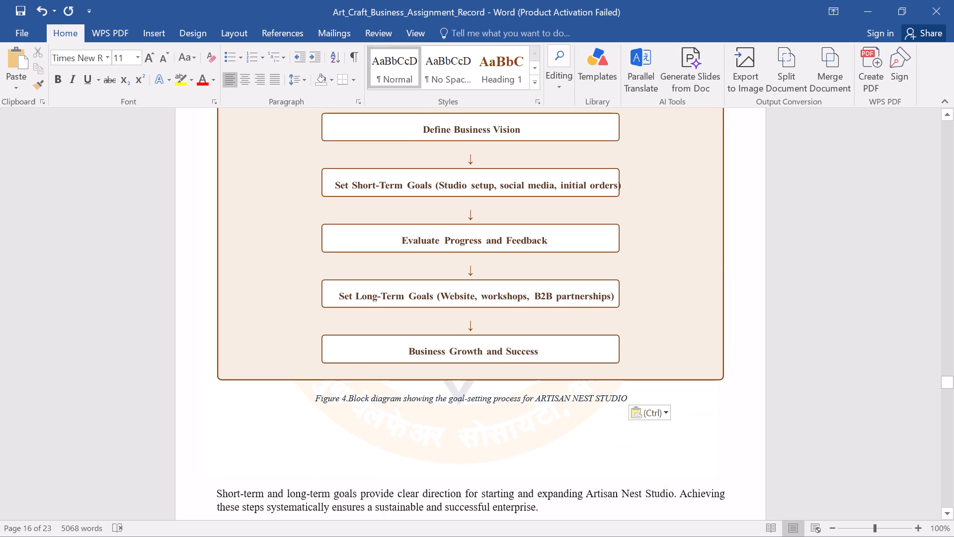
pyautogui.scroll(-6, 396, 457)
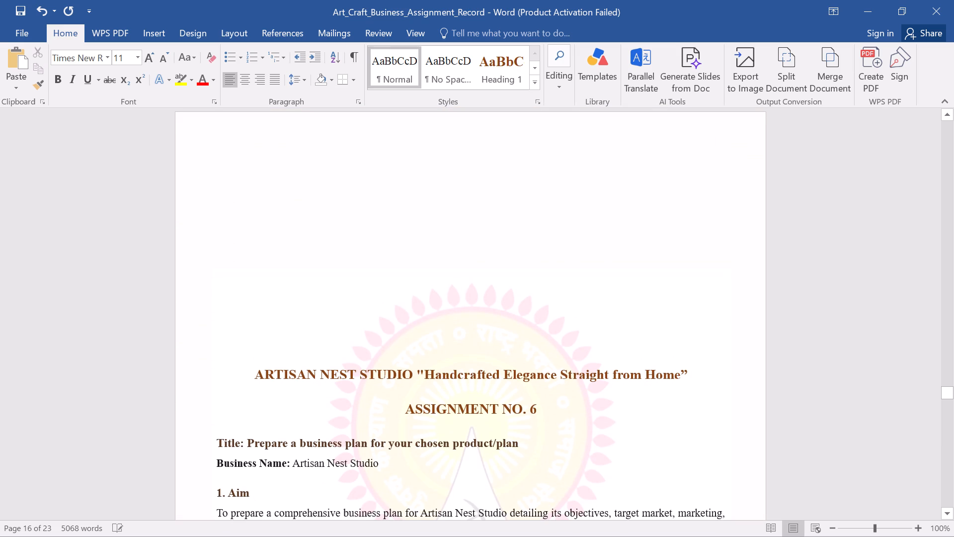
pyautogui.scroll(11, 396, 457)
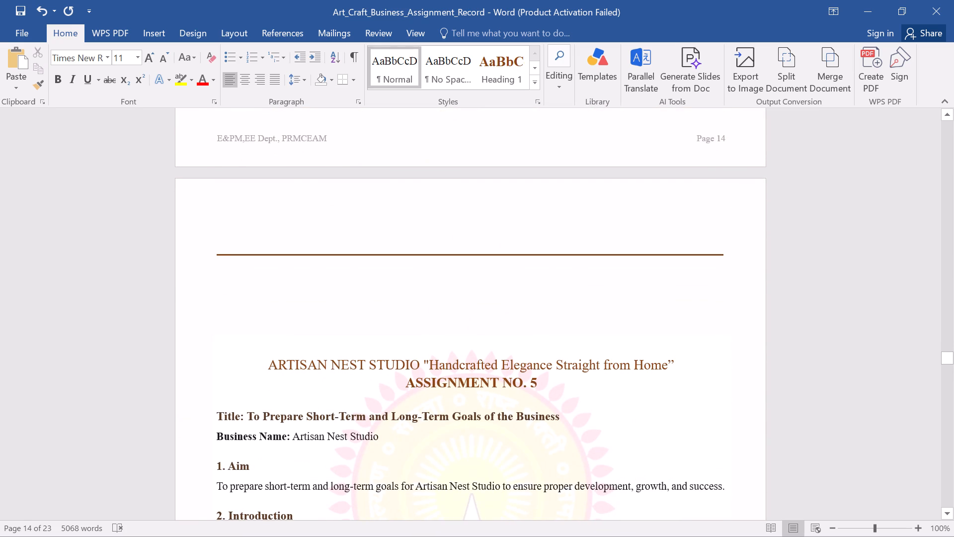
pyautogui.click(215, 255)
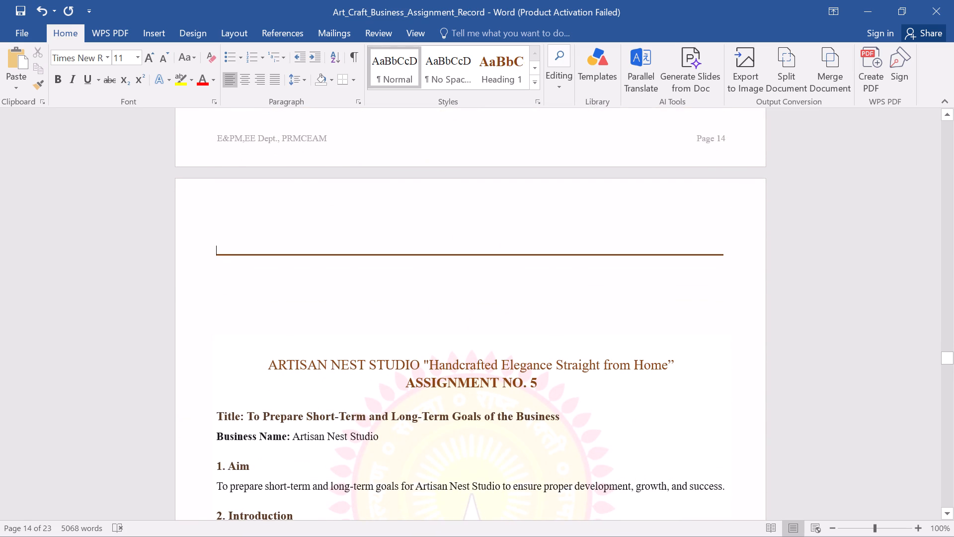
# Copy the brown header line above the Assignment No. 5 title onto the blank line above the Assignment No. 6 title.
pyautogui.click(213, 252)
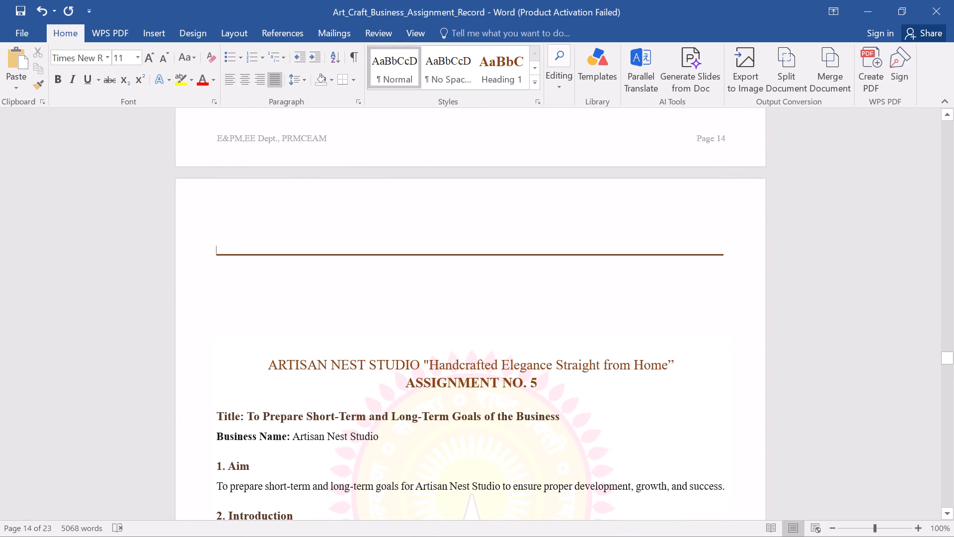
pyautogui.moveTo(216, 252); pyautogui.dragTo(226, 251)
pyautogui.doubleClick(226, 251)
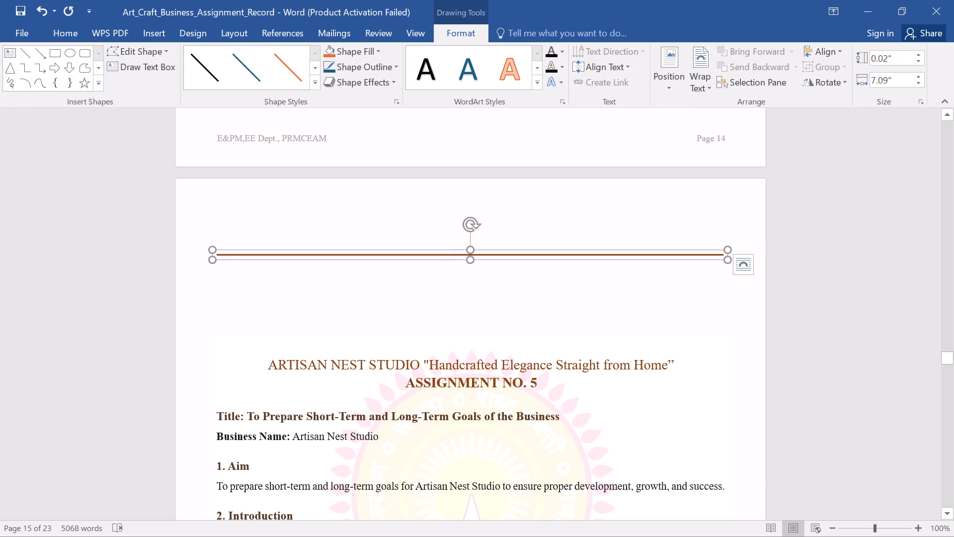
pyautogui.hotkey('ctrl', 'c')
pyautogui.scroll(-2, 251, 323)
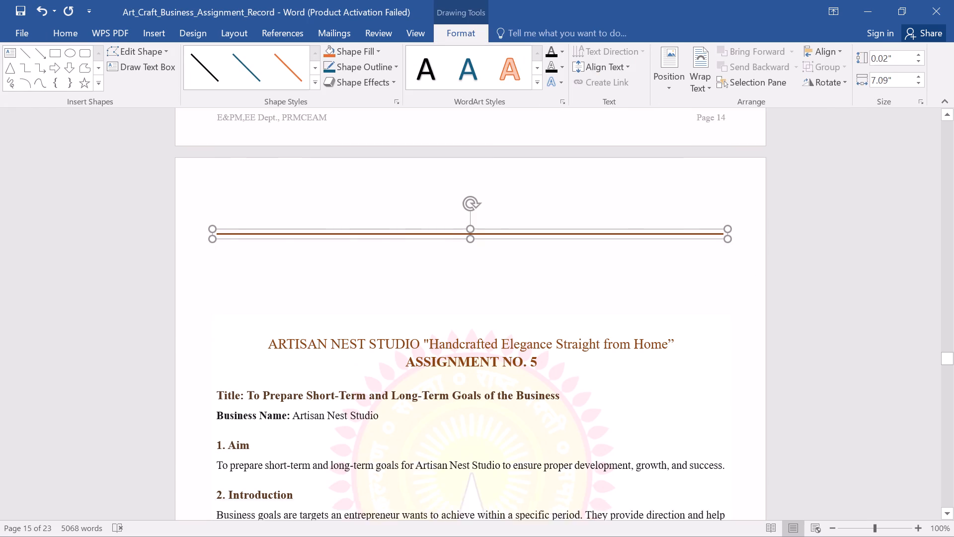
pyautogui.scroll(-8, 251, 323)
pyautogui.scroll(1, 251, 323)
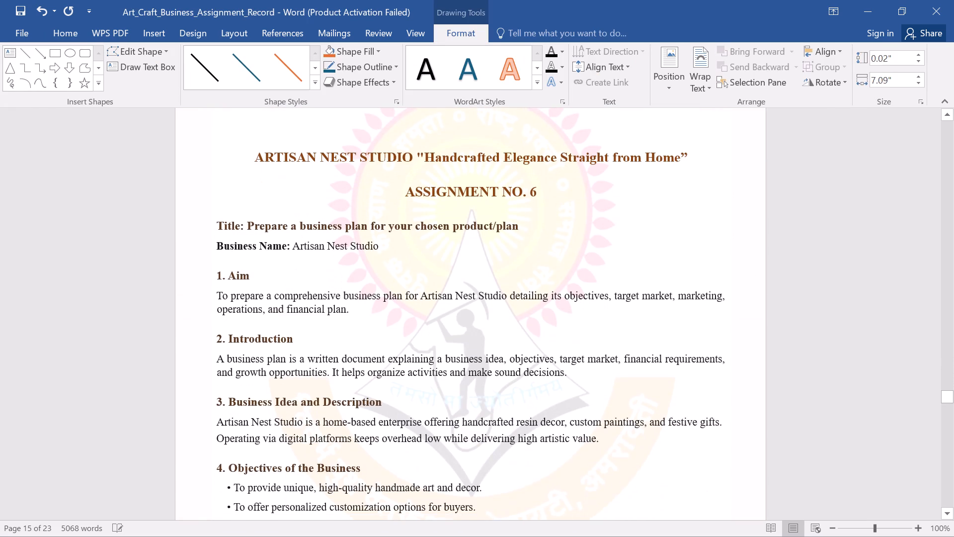
pyautogui.scroll(3, 251, 323)
pyautogui.scroll(-1, 251, 323)
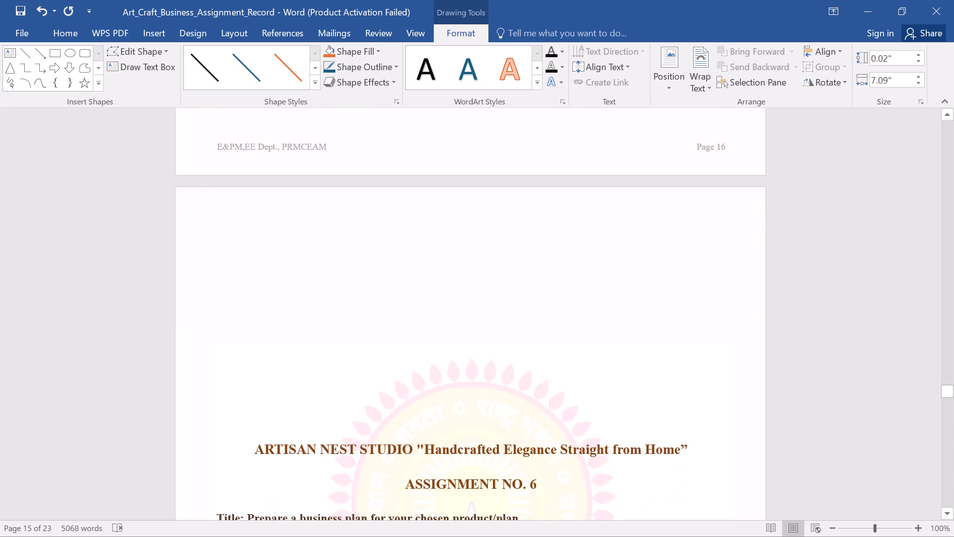
pyautogui.scroll(-1, 251, 323)
pyautogui.click(251, 323)
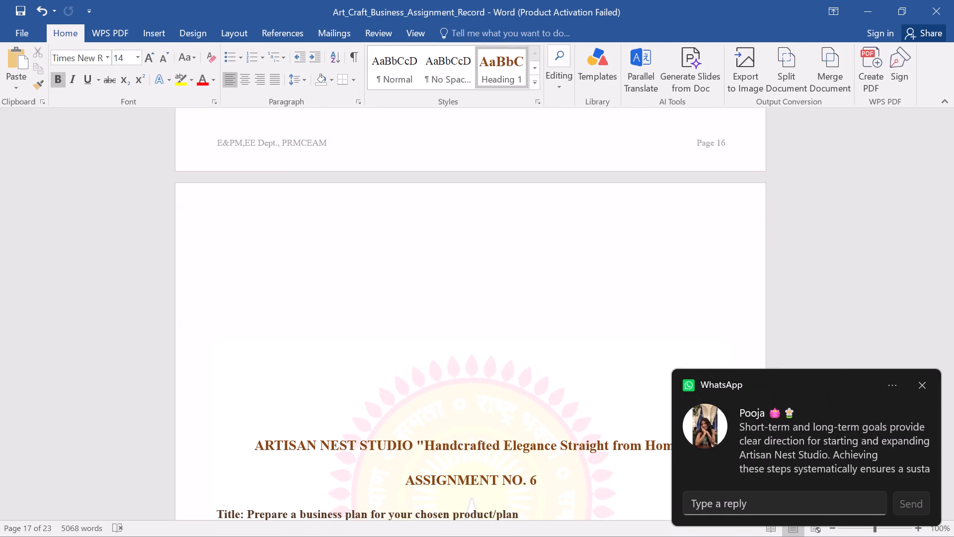
pyautogui.hotkey('ctrl', 'v')
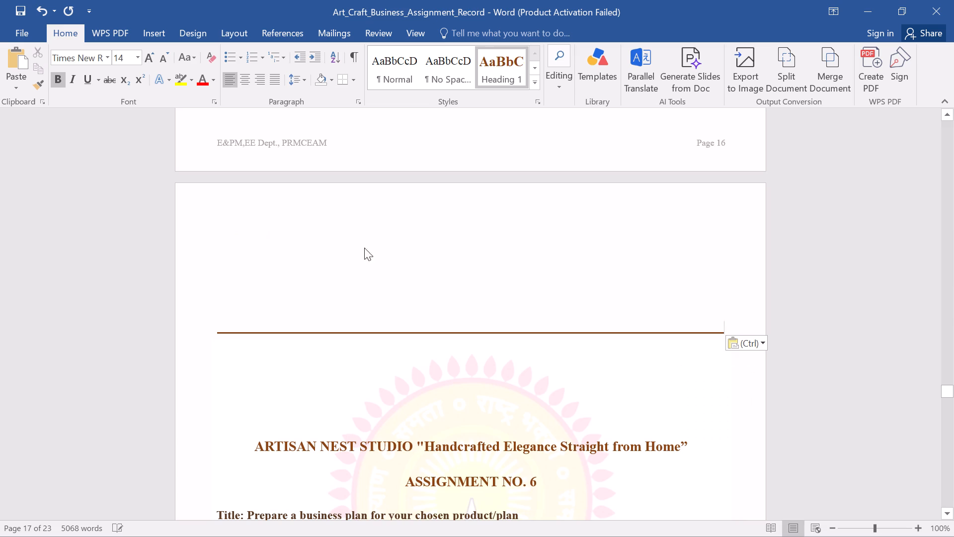
# Review the layout of Assignment No. 6 from its title to the Operational Plan diagram, including the line crossing the products list.
pyautogui.scroll(-2, 415, 318)
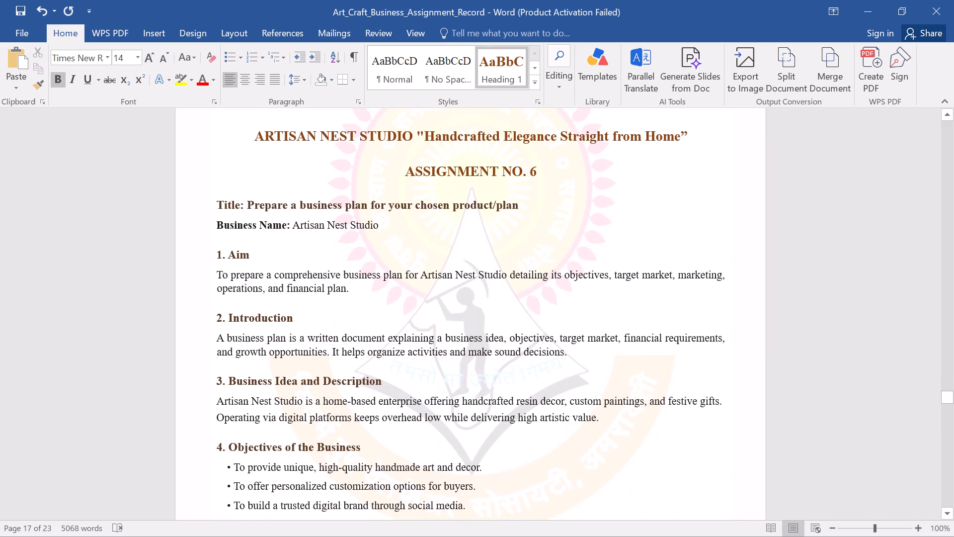
pyautogui.scroll(-1, 415, 318)
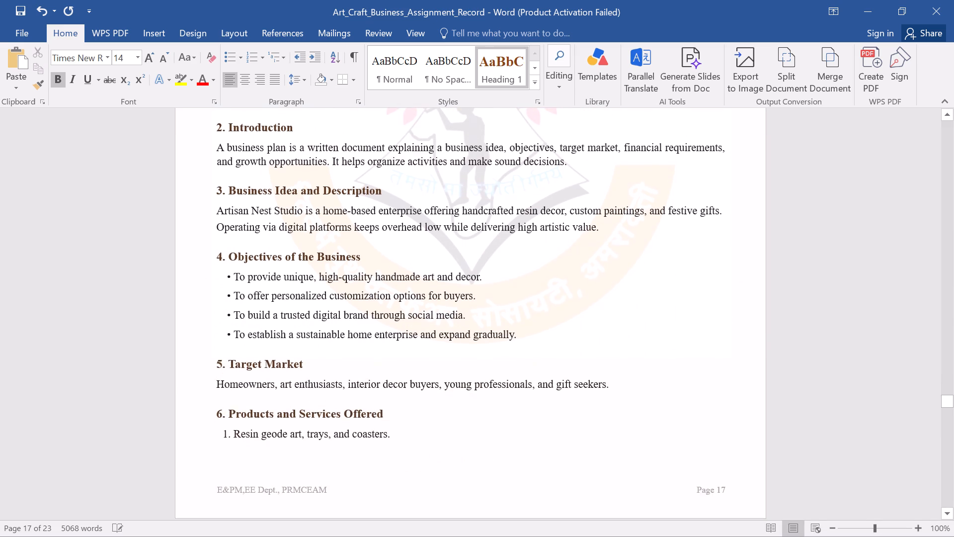
pyautogui.scroll(-3, 415, 318)
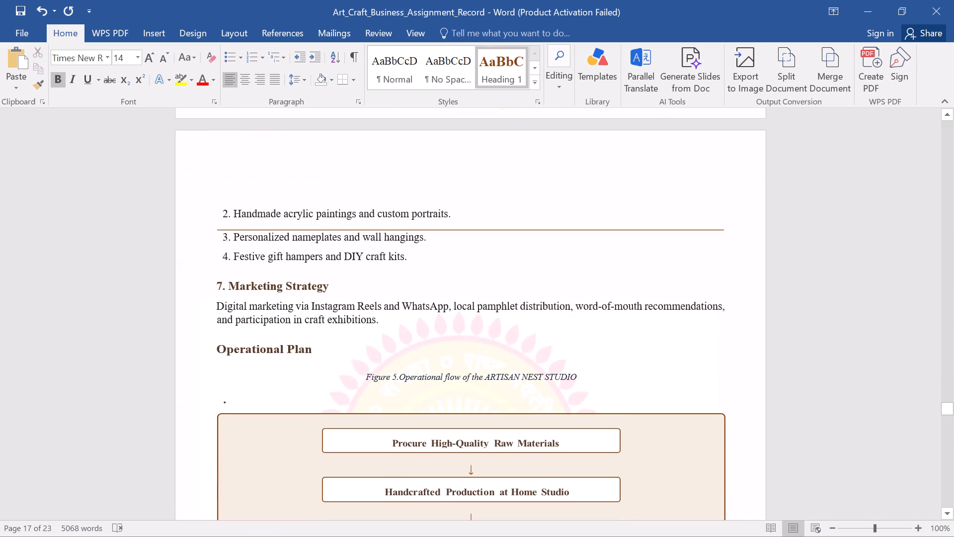
pyautogui.scroll(-2, 415, 318)
pyautogui.scroll(2, 415, 318)
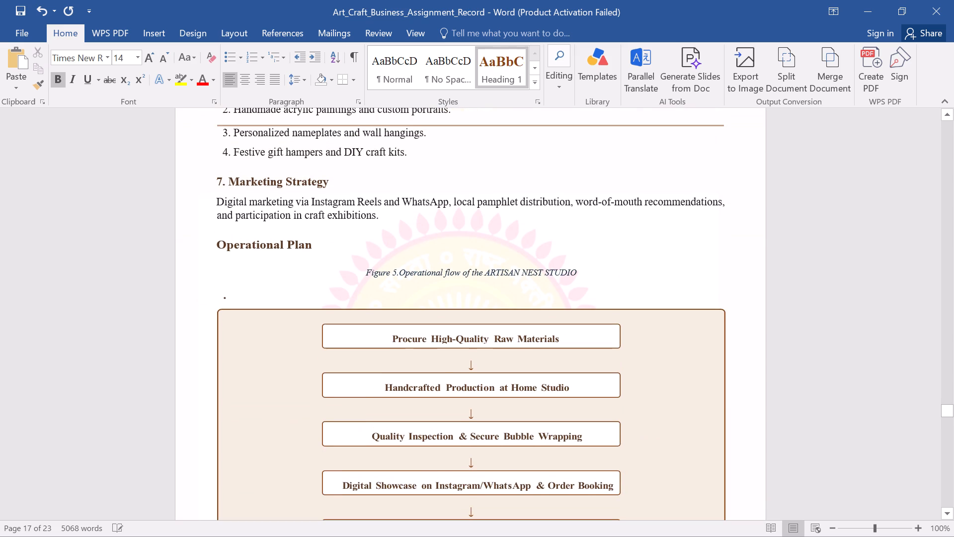
# Examine Assignment No. 6, including the Operational Plan diagram and its Figure 5 caption, and the start of Assignment No. 7.
pyautogui.scroll(-5, 415, 318)
pyautogui.scroll(1, 415, 318)
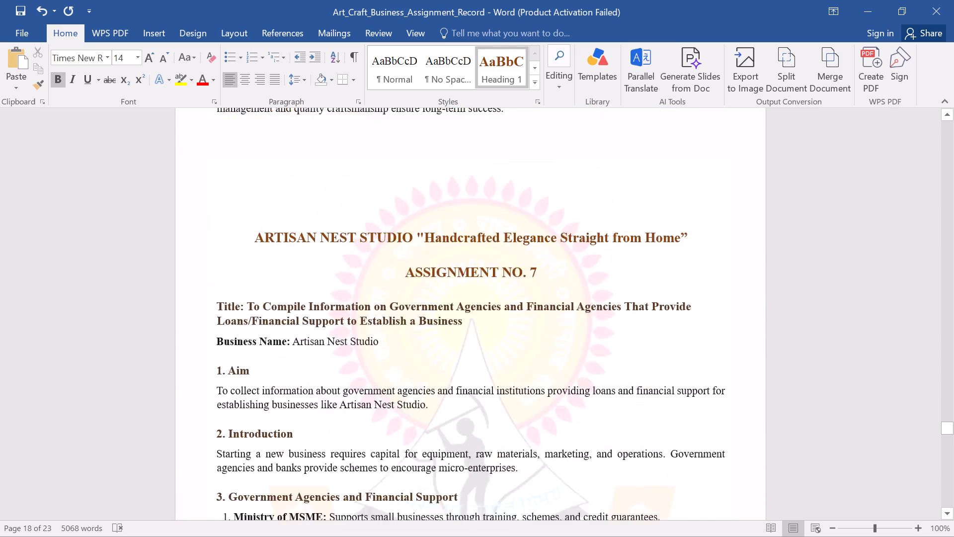
pyautogui.scroll(2, 415, 318)
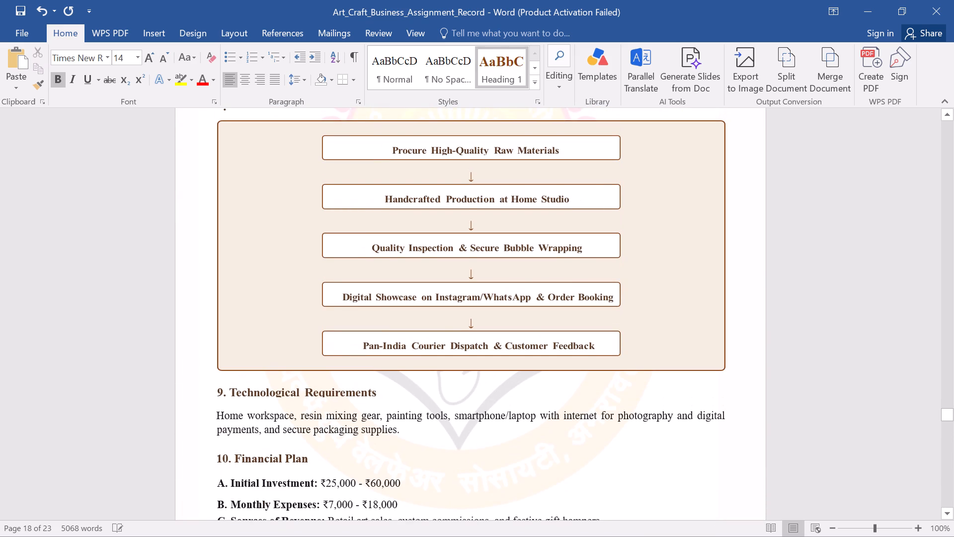
pyautogui.scroll(1, 415, 318)
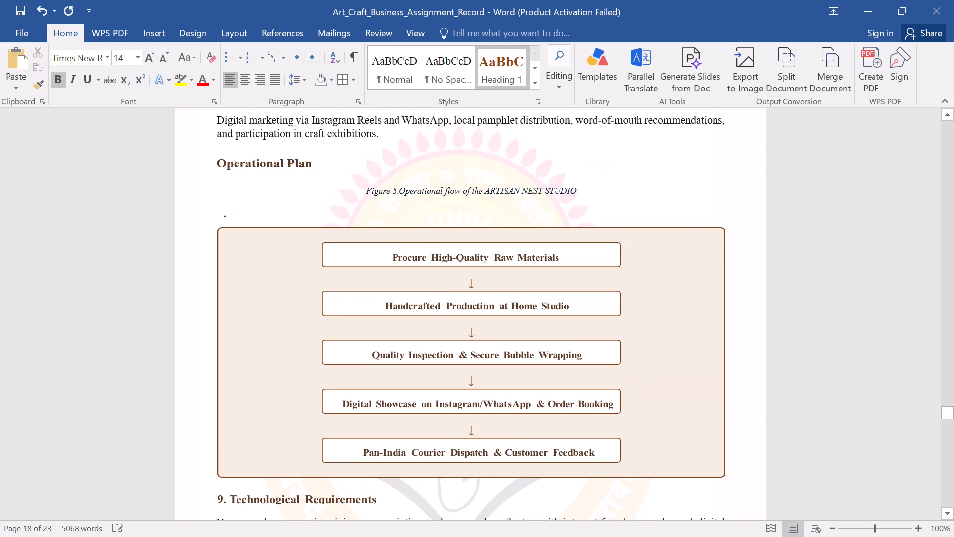
pyautogui.scroll(4, 415, 318)
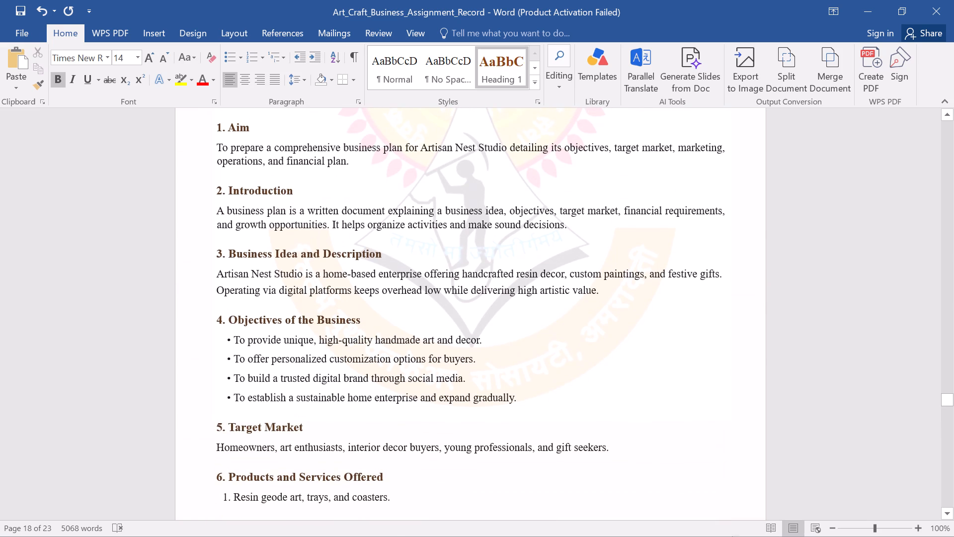
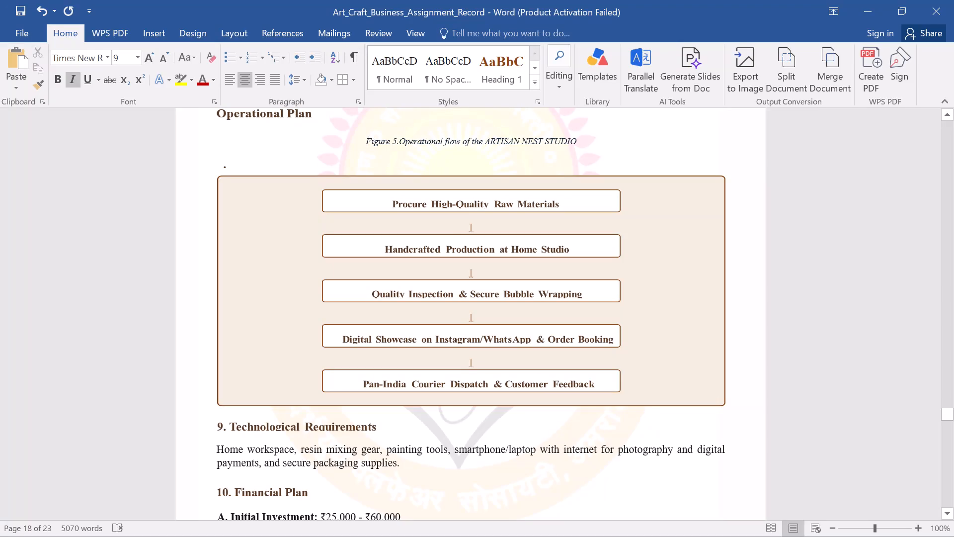
# Paste the copied block diagram workflow explanation directly before the Figure 5 caption text under Operational Plan.
pyautogui.hotkey('ctrl', 'v')
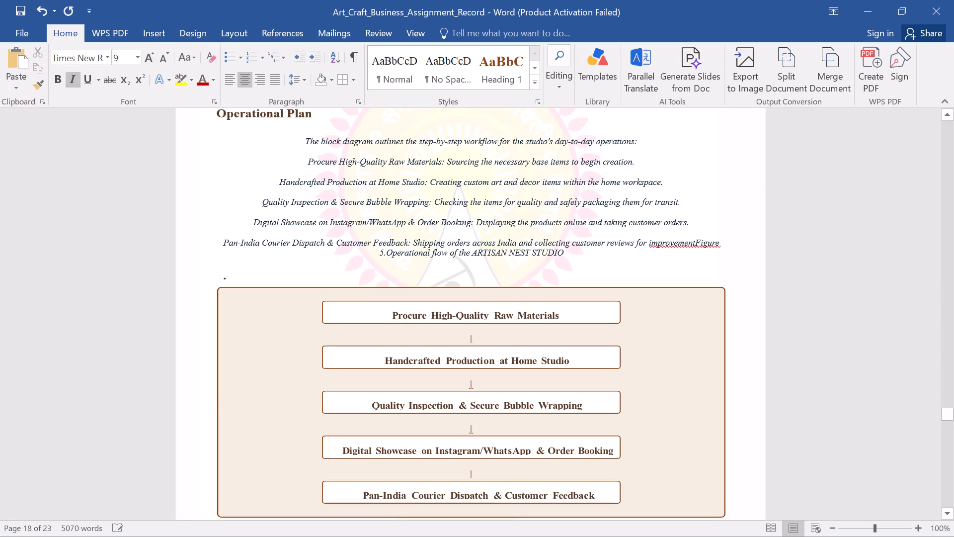
# Format the pasted Operational Plan explanation together with the Figure 5 caption as 12 pt, bold and underlined, with italics removed.
pyautogui.moveTo(306, 138); pyautogui.dragTo(503, 216)
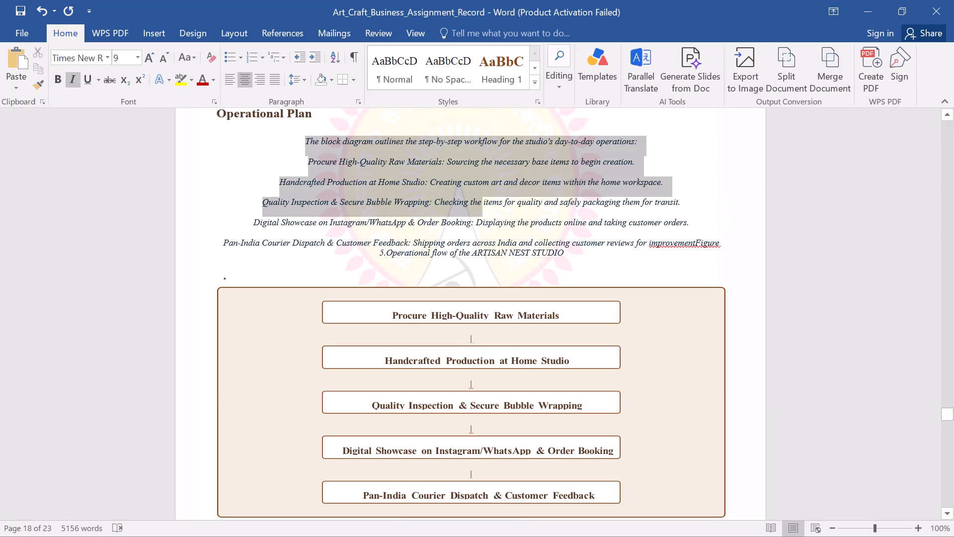
pyautogui.moveTo(503, 216); pyautogui.dragTo(543, 239)
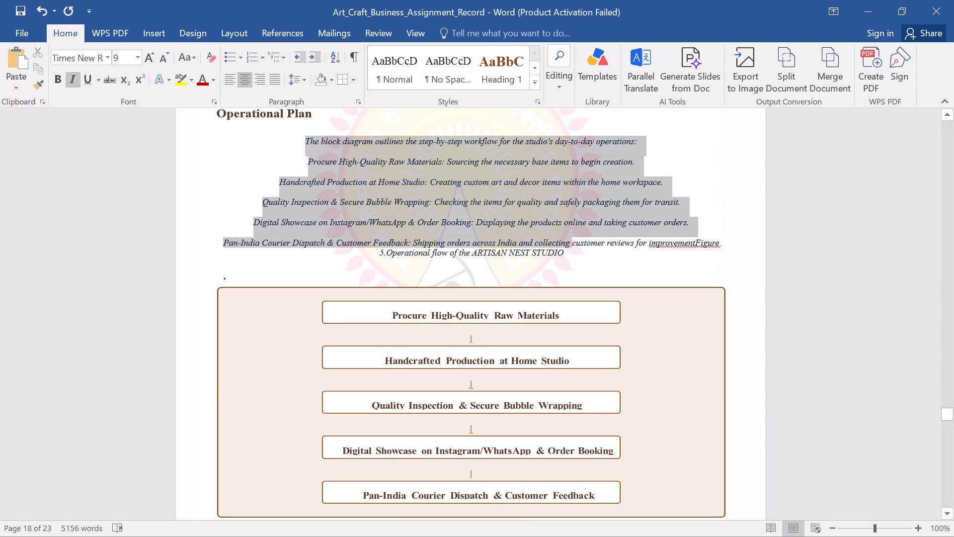
pyautogui.moveTo(543, 239); pyautogui.dragTo(562, 244)
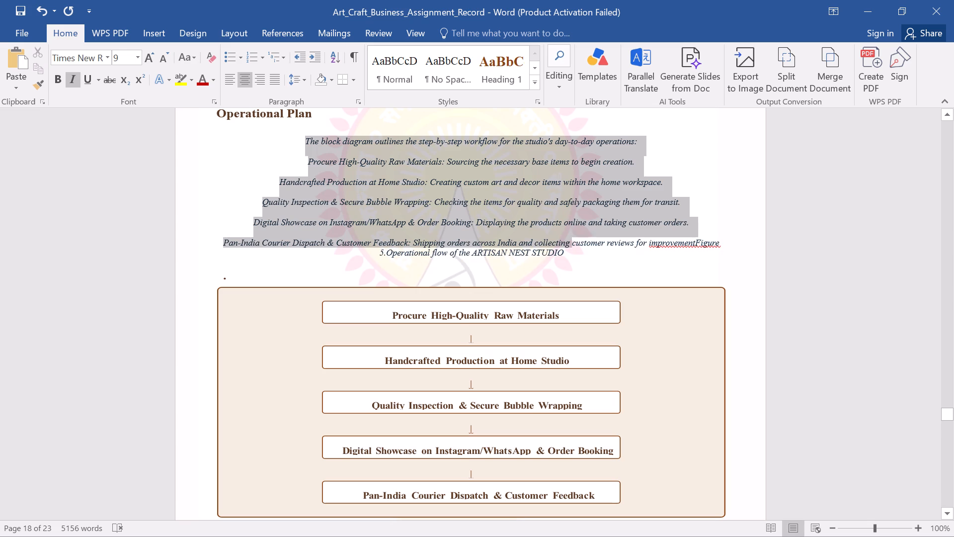
pyautogui.moveTo(562, 244); pyautogui.dragTo(574, 249)
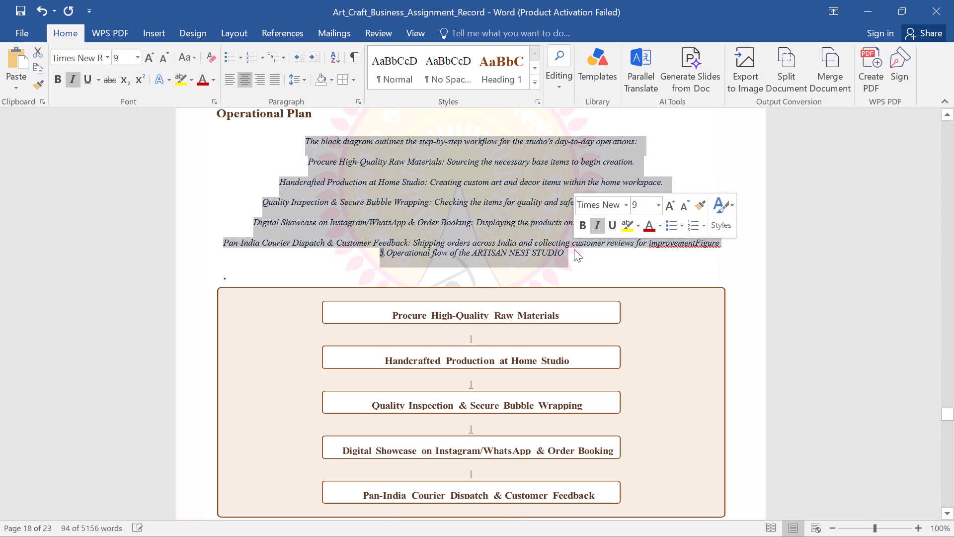
pyautogui.click(661, 210)
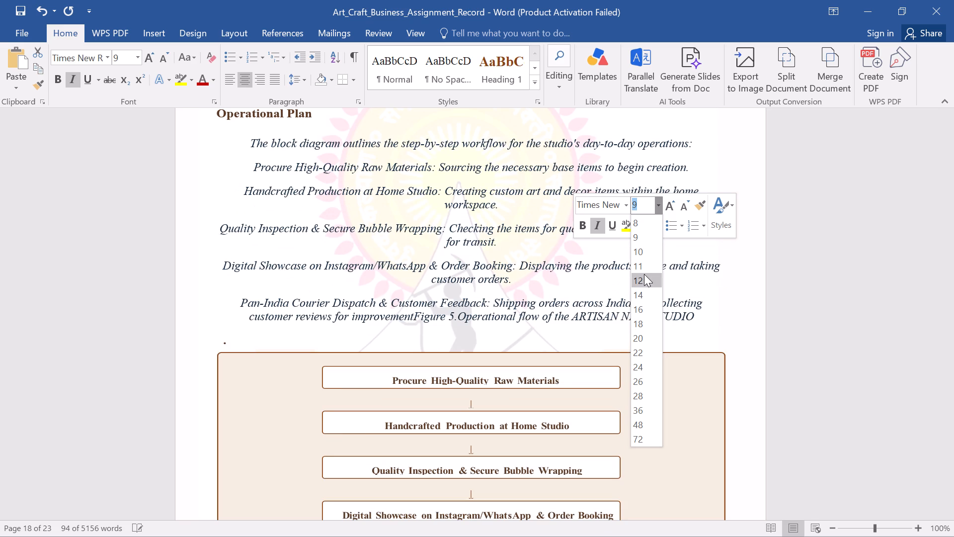
pyautogui.click(644, 274)
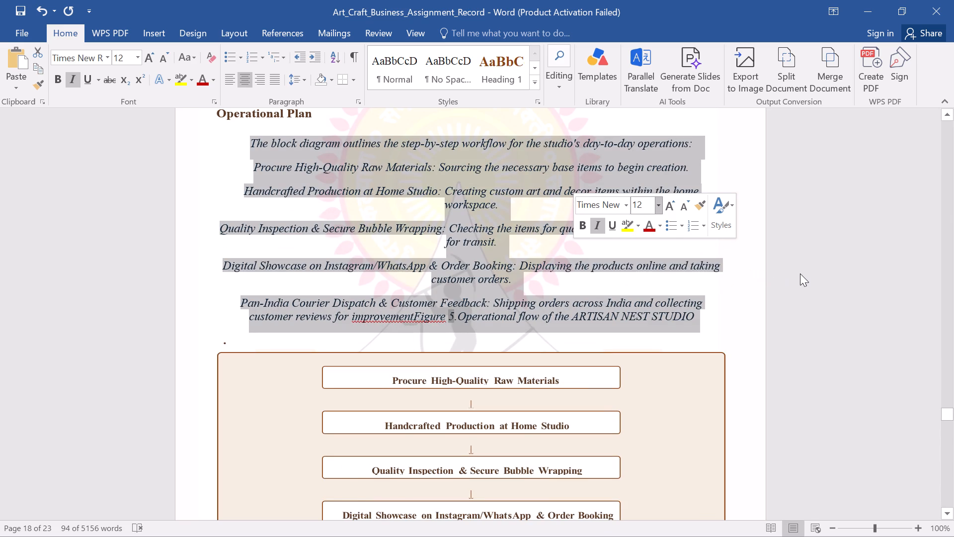
pyautogui.click(578, 223)
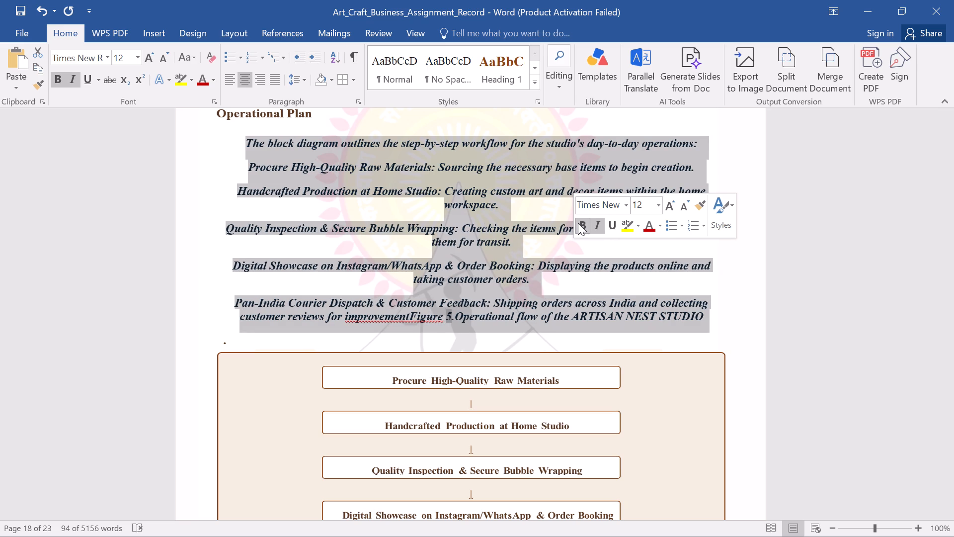
pyautogui.moveTo(578, 223); pyautogui.dragTo(592, 225)
pyautogui.click(596, 226)
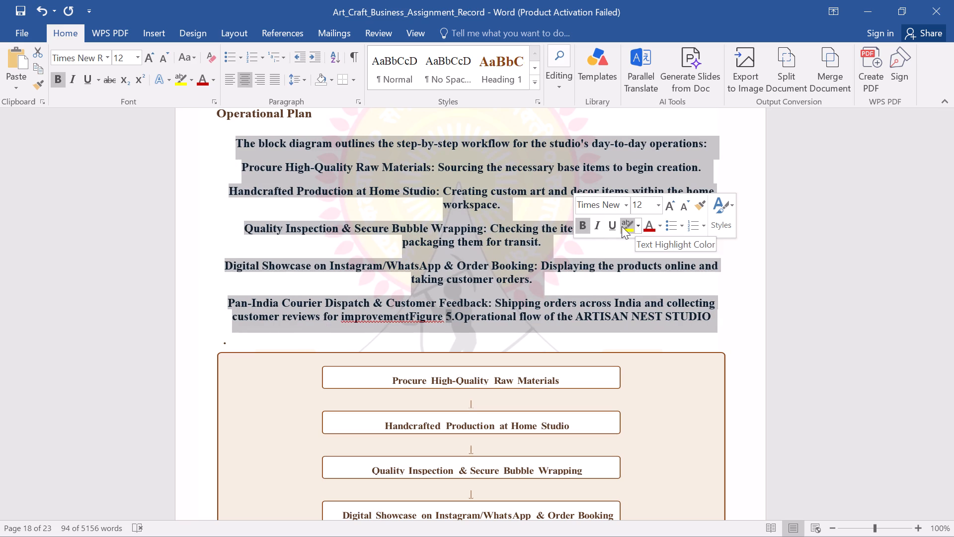
pyautogui.click(613, 229)
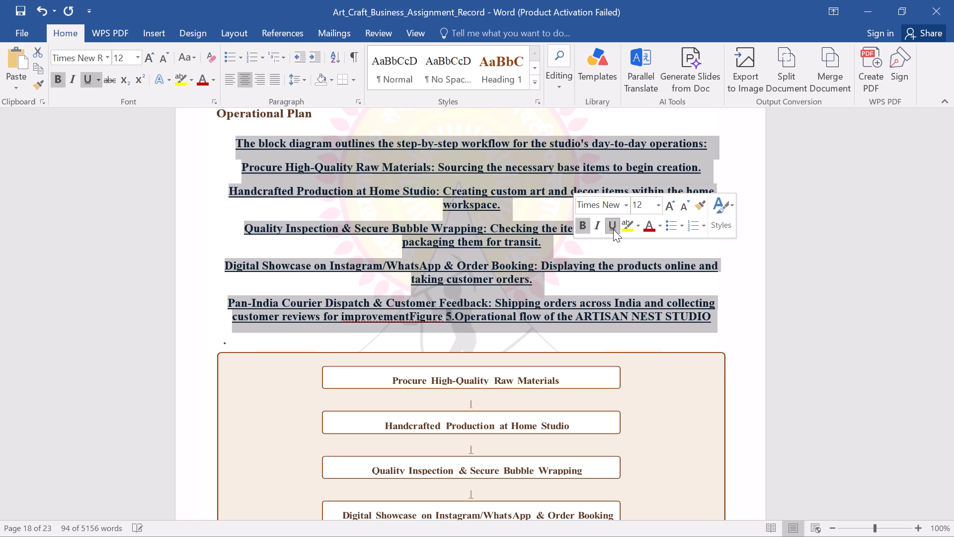
# Italicize the bold Operational Plan explanation together with the Figure 5 caption text and remove their underline.
pyautogui.click(603, 227)
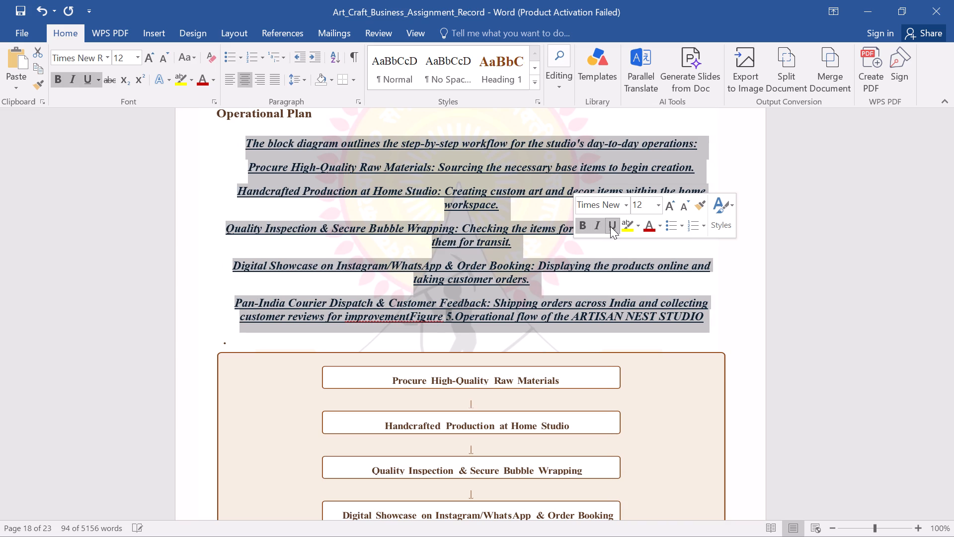
pyautogui.click(610, 226)
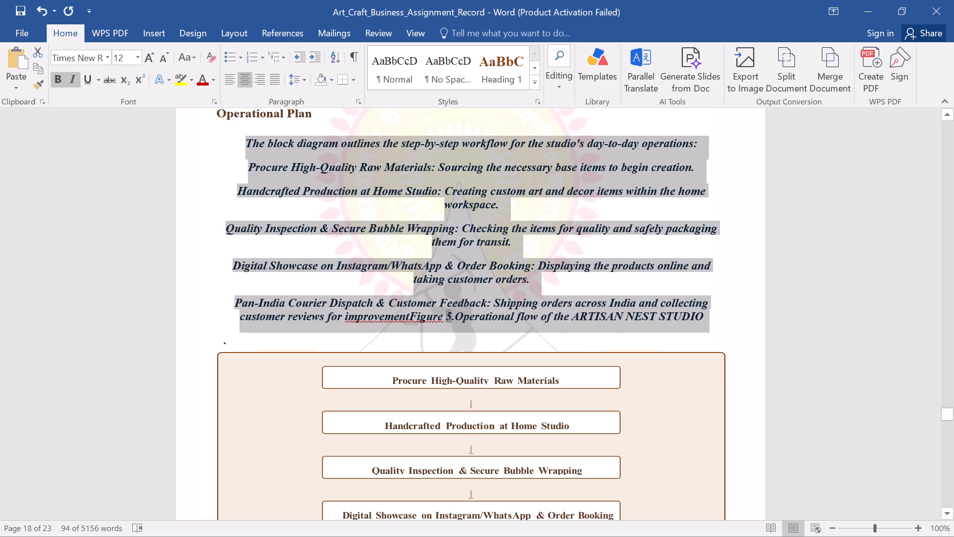
pyautogui.click(153, 205)
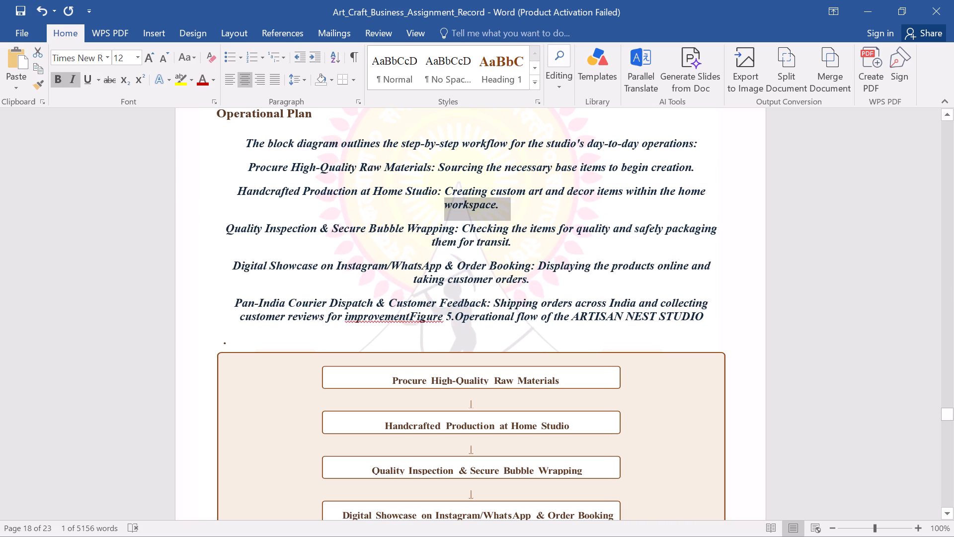
# Cut the whole Operational Plan explanation and the attached Figure 5 caption from above the block diagram.
pyautogui.moveTo(246, 142); pyautogui.dragTo(682, 319)
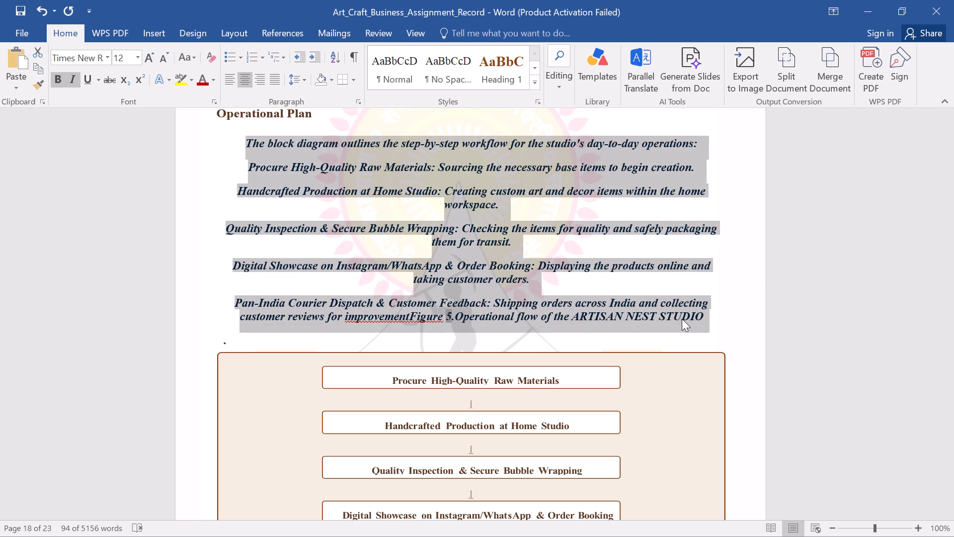
pyautogui.hotkey('ctrl', 'x')
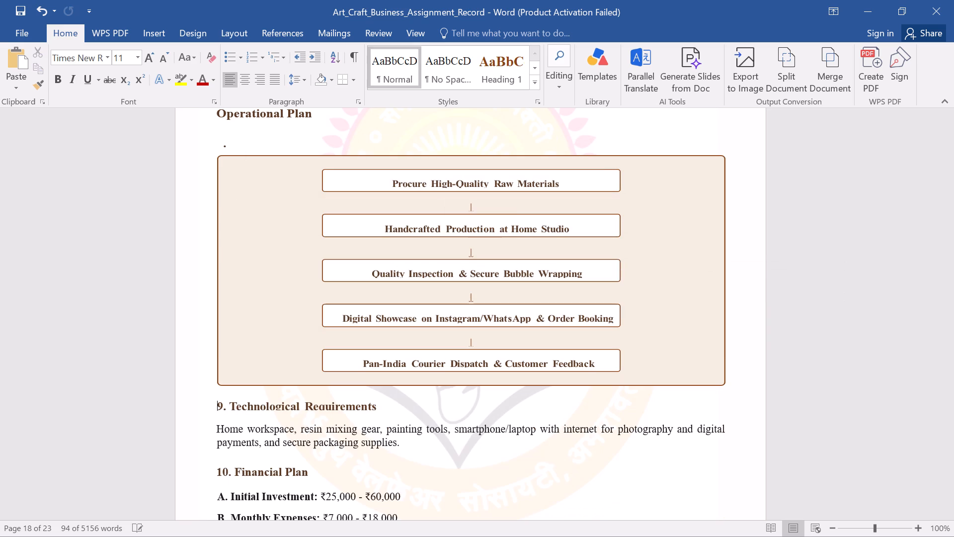
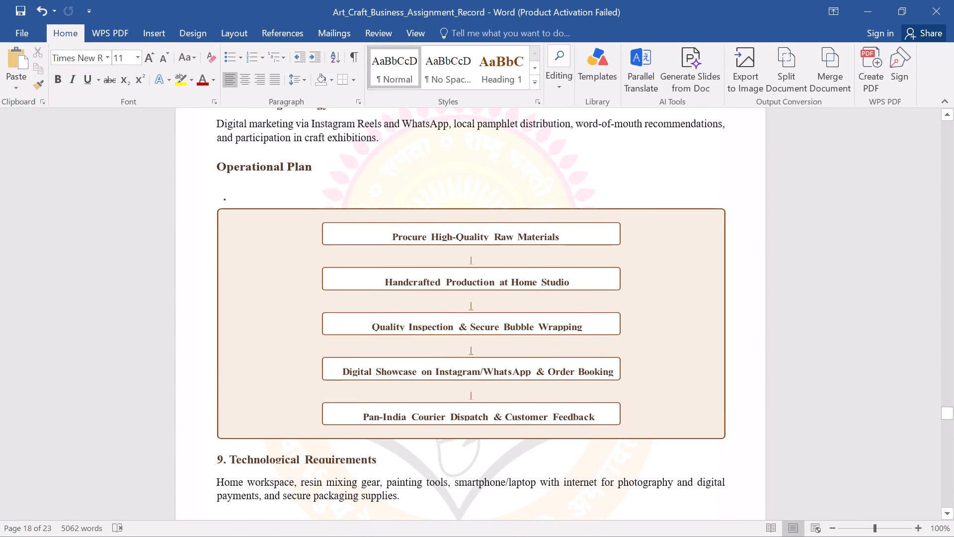
# Paste the copied block diagram workflow explanation on a new line directly below the Operational Plan heading, above the diagram.
pyautogui.click(331, 172)
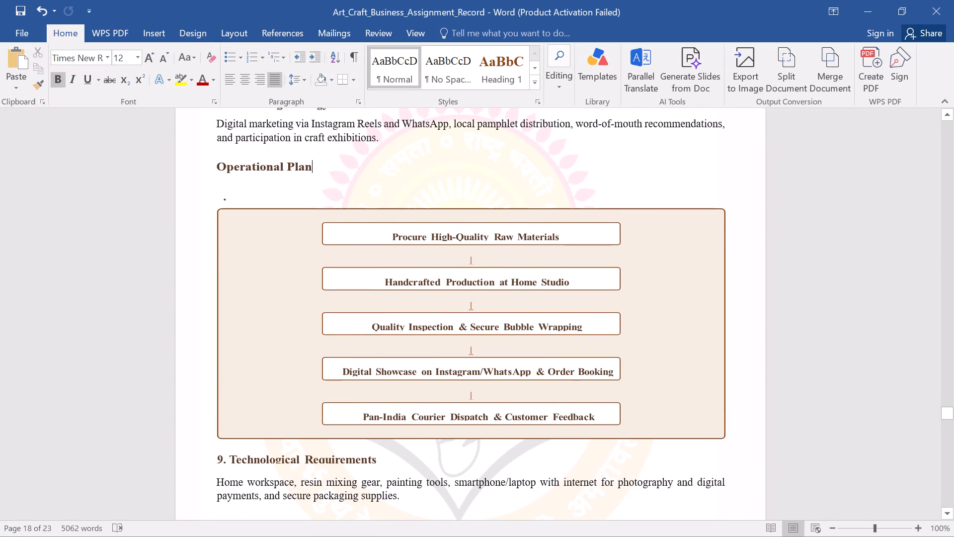
pyautogui.press('Return')
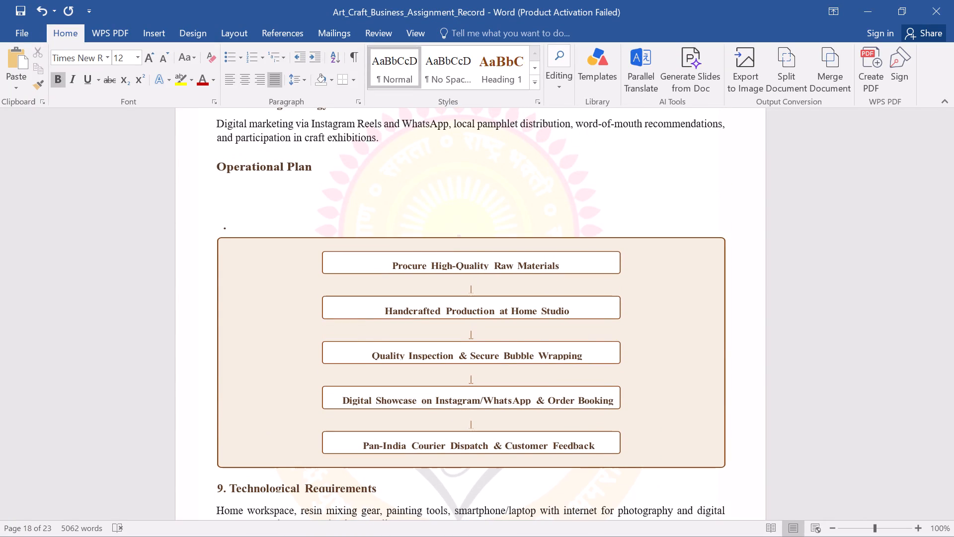
pyautogui.hotkey('ctrl', 'v')
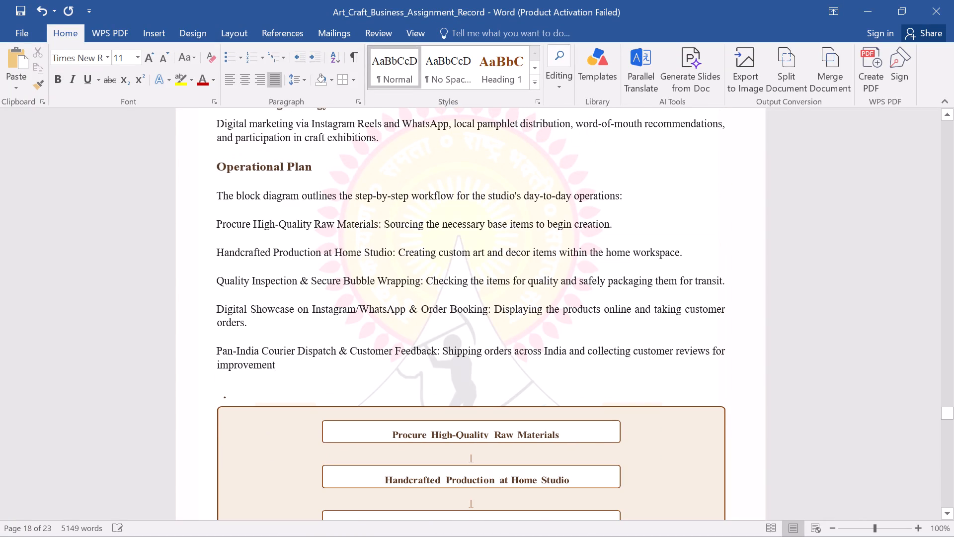
# Close up the gap before the "Procure High-Quality Raw Materials" line in the pasted Operational Plan explanation.
pyautogui.click(215, 221)
pyautogui.press('BackSpace')
pyautogui.press('BackSpace')
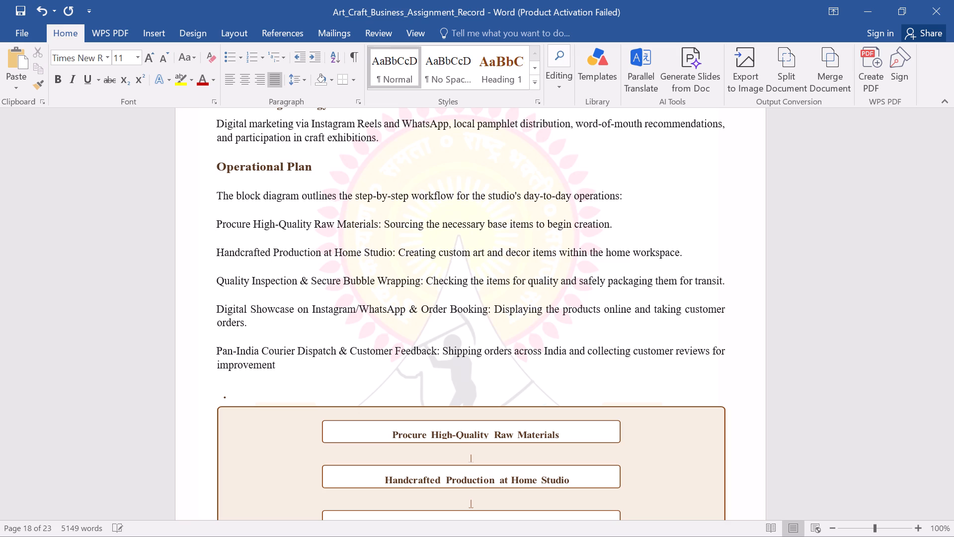
# Join the Procure High-Quality Raw Materials, Handcrafted Production and Quality Inspection lines onto the introductory sentence under Operational Plan.
pyautogui.press('BackSpace')
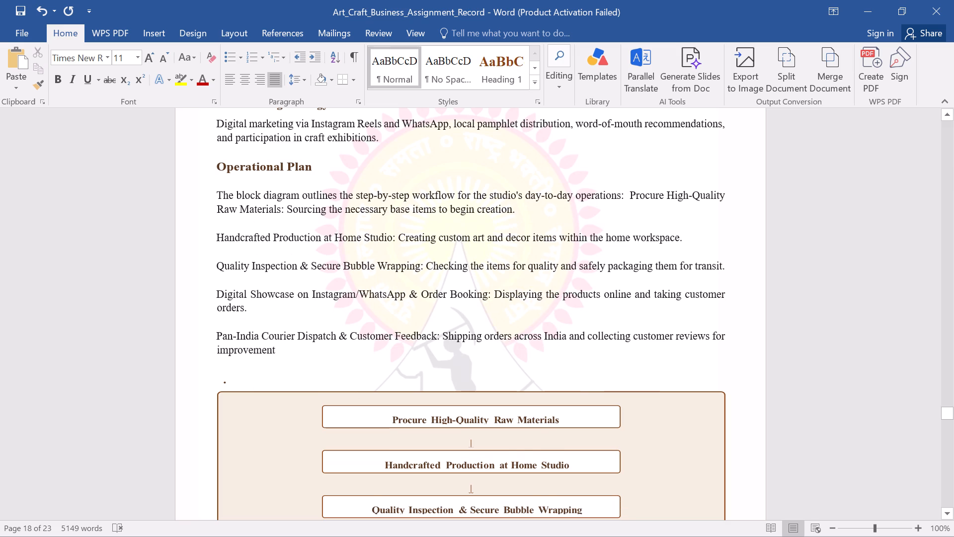
pyautogui.click(215, 235)
pyautogui.press('BackSpace')
pyautogui.press('BackSpace')
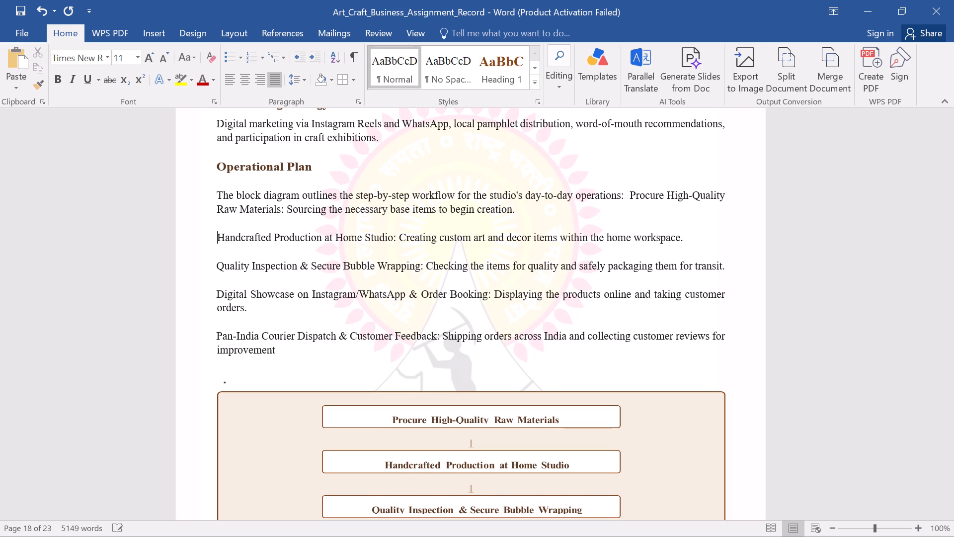
pyautogui.press('BackSpace')
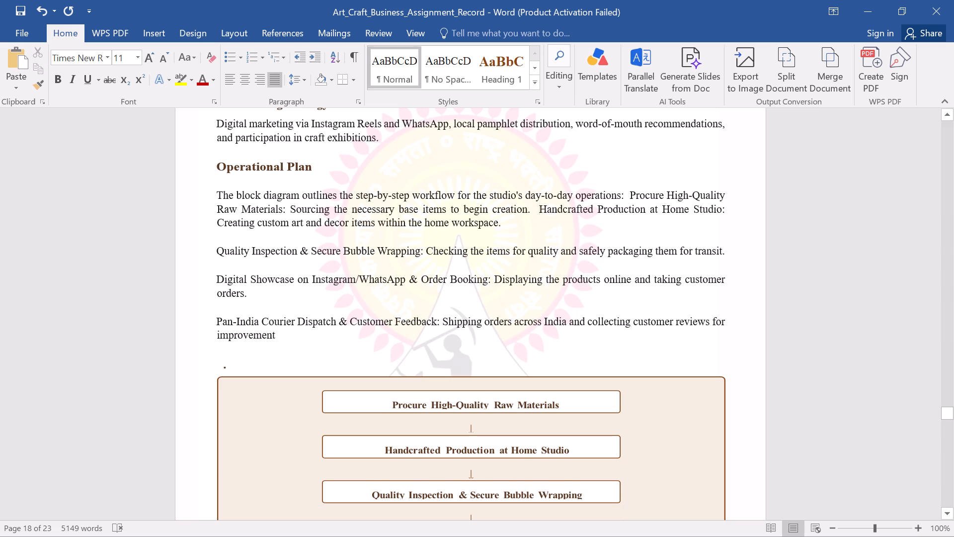
pyautogui.click(215, 251)
pyautogui.press('BackSpace')
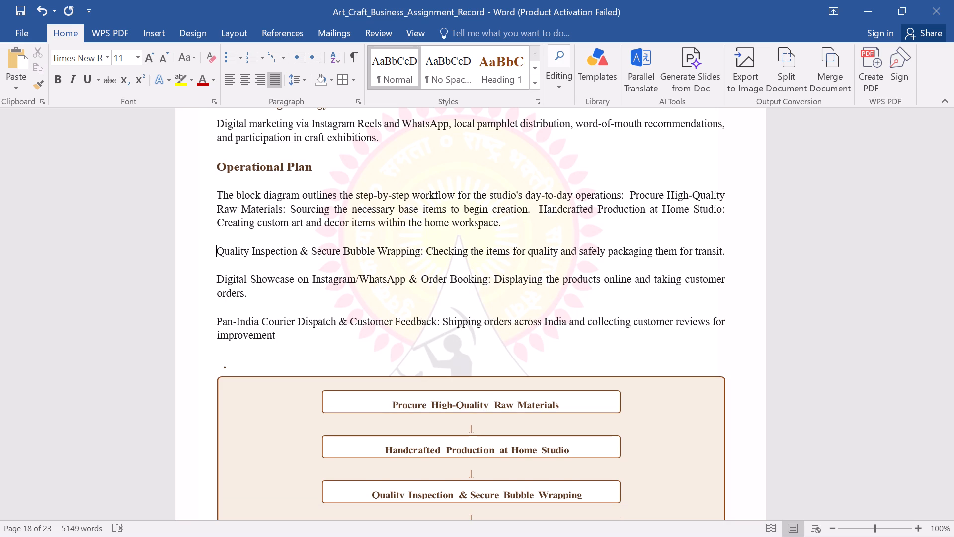
pyautogui.press('BackSpace')
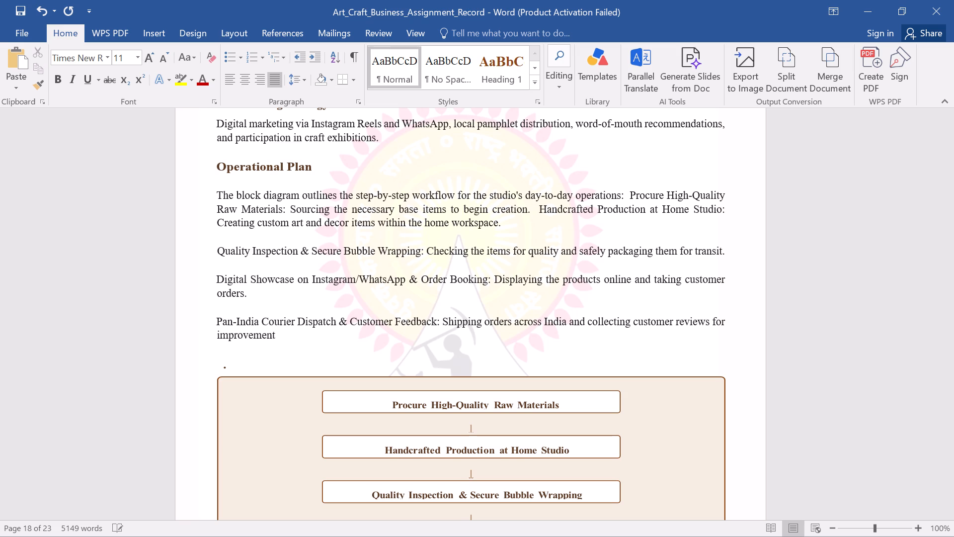
pyautogui.press('BackSpace')
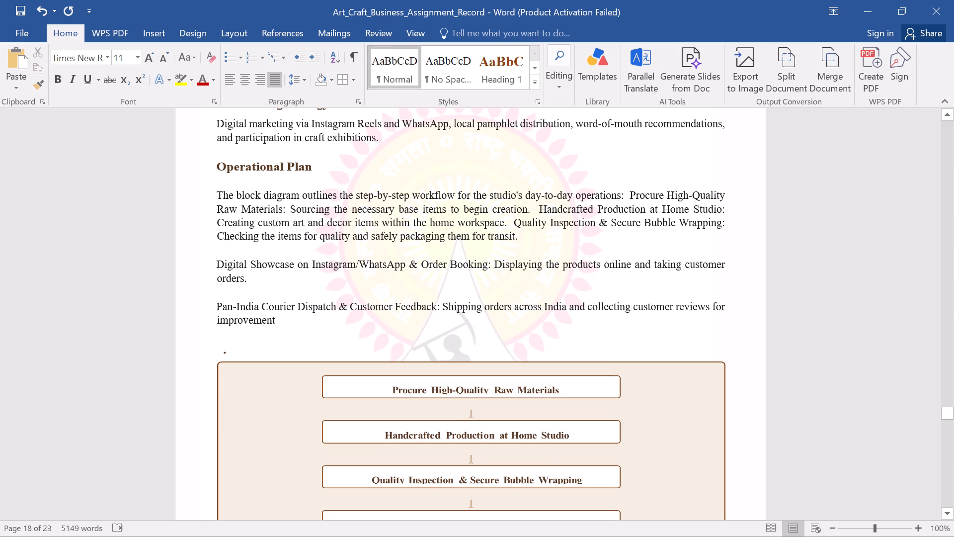
# Join the Digital Showcase and Pan-India Courier Dispatch lines onto the same Operational Plan paragraph.
pyautogui.click(215, 263)
pyautogui.press('BackSpace')
pyautogui.press('BackSpace')
pyautogui.press('BackSpace')
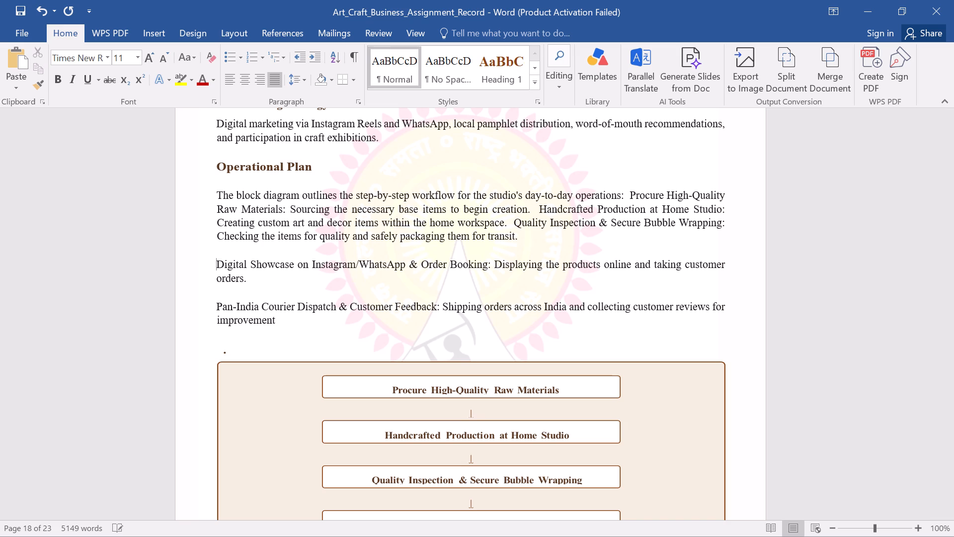
pyautogui.press('BackSpace')
pyautogui.press('BackSpace')
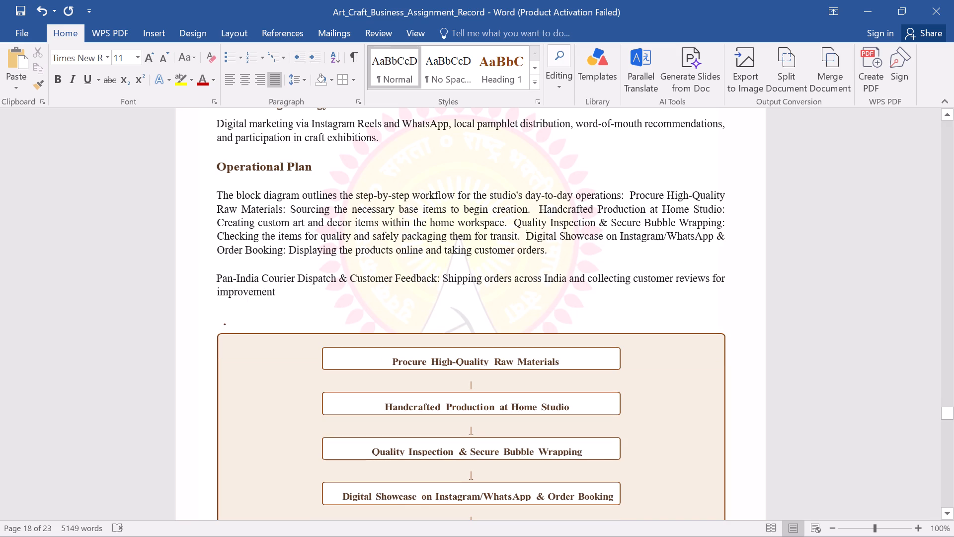
pyautogui.click(215, 276)
pyautogui.press('BackSpace')
pyautogui.press('BackSpace')
pyautogui.press('BackSpace')
pyautogui.press('BackSpace')
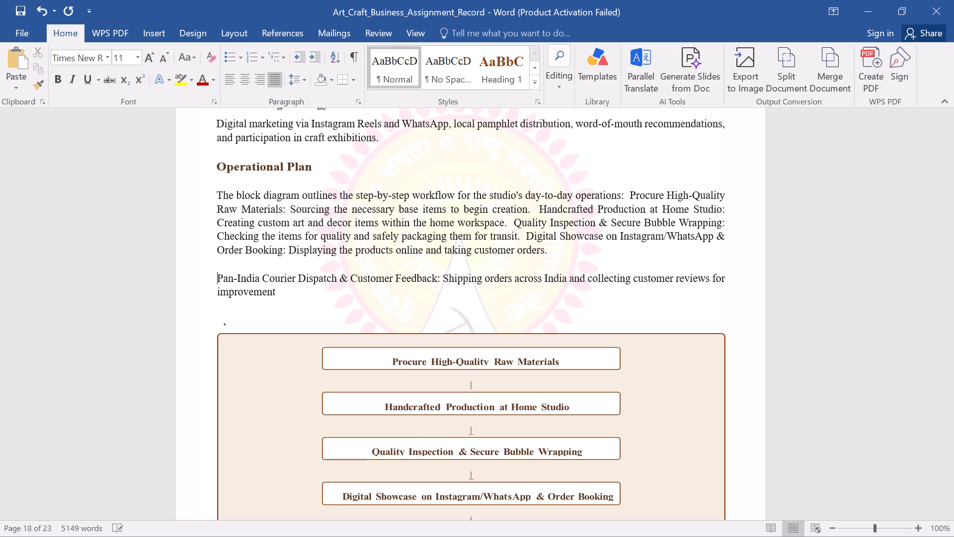
pyautogui.press('BackSpace')
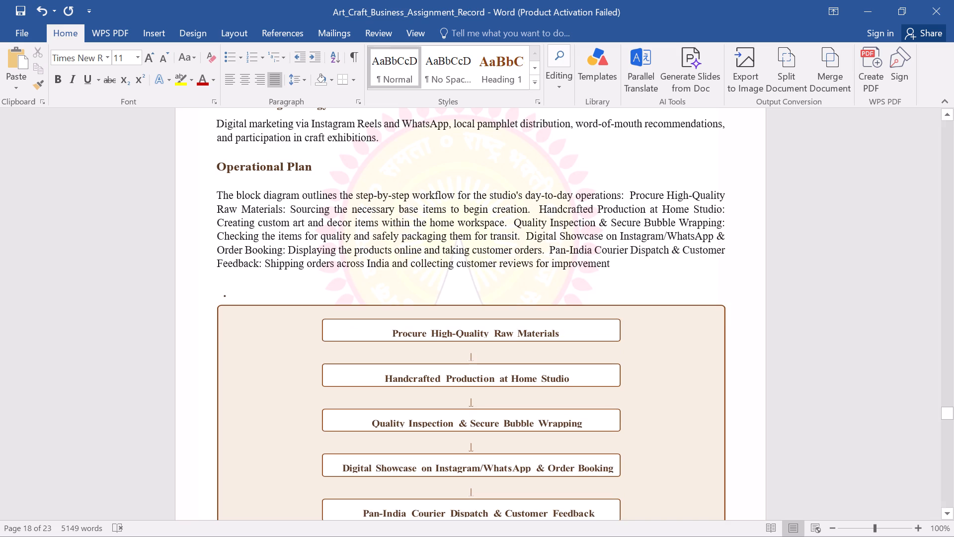
# Delete the stray period from the small text box above the workflow diagram's top frame.
pyautogui.click(231, 295)
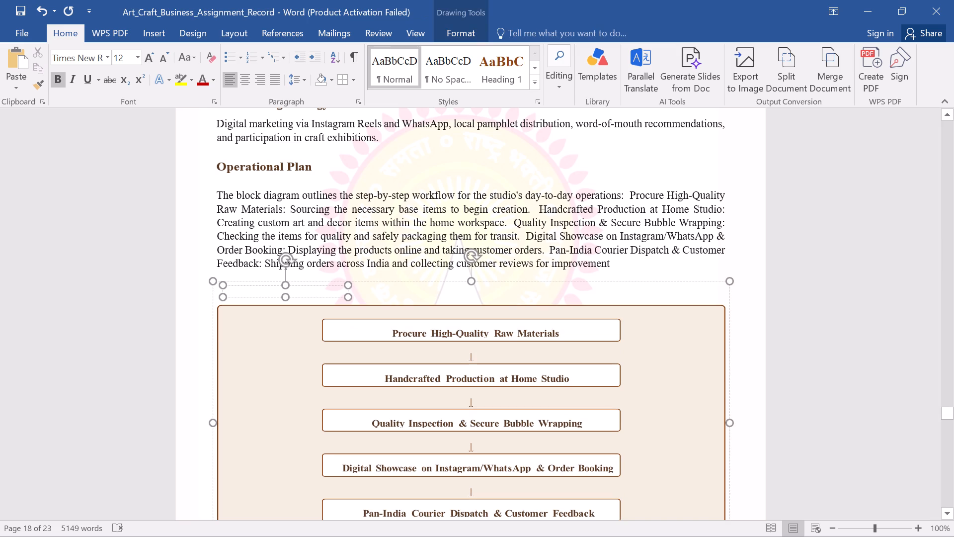
pyautogui.click(193, 302)
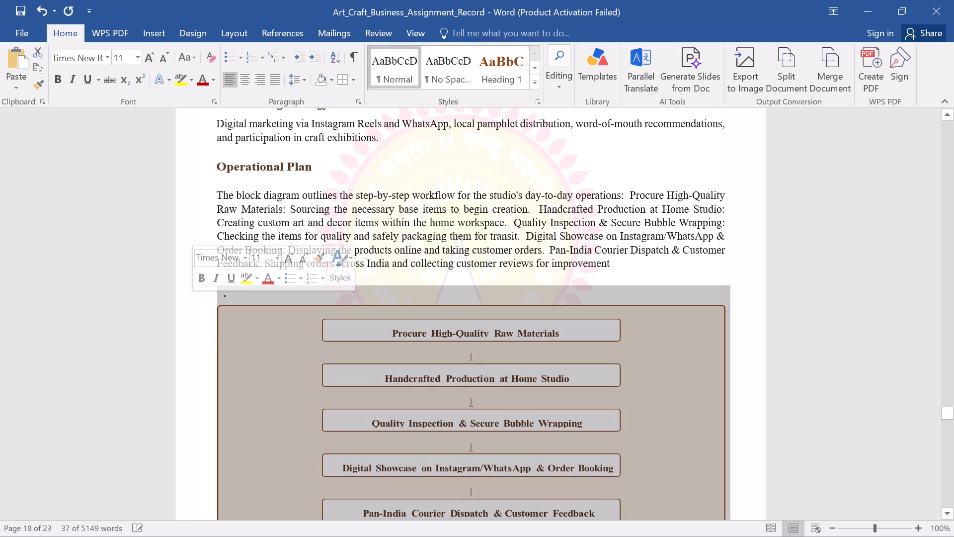
pyautogui.click(201, 326)
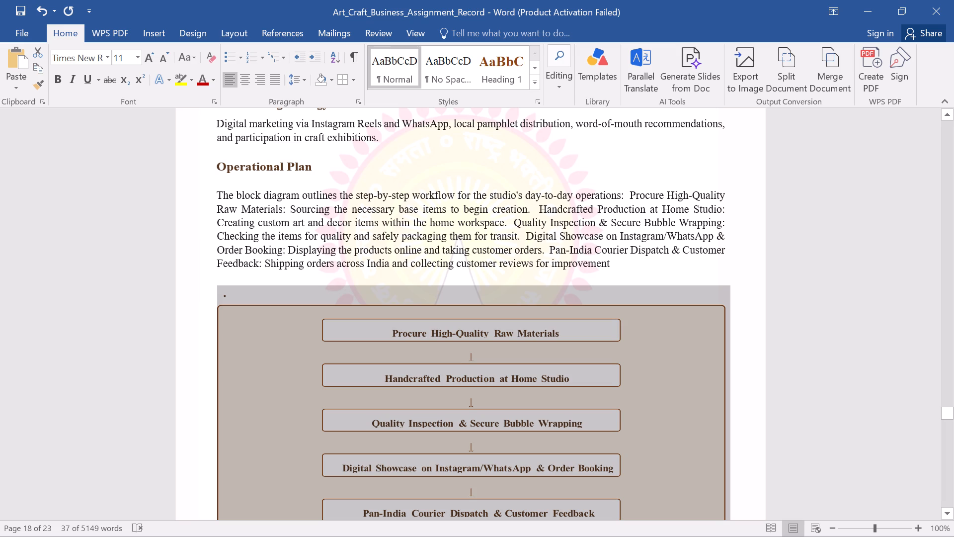
pyautogui.click(655, 171)
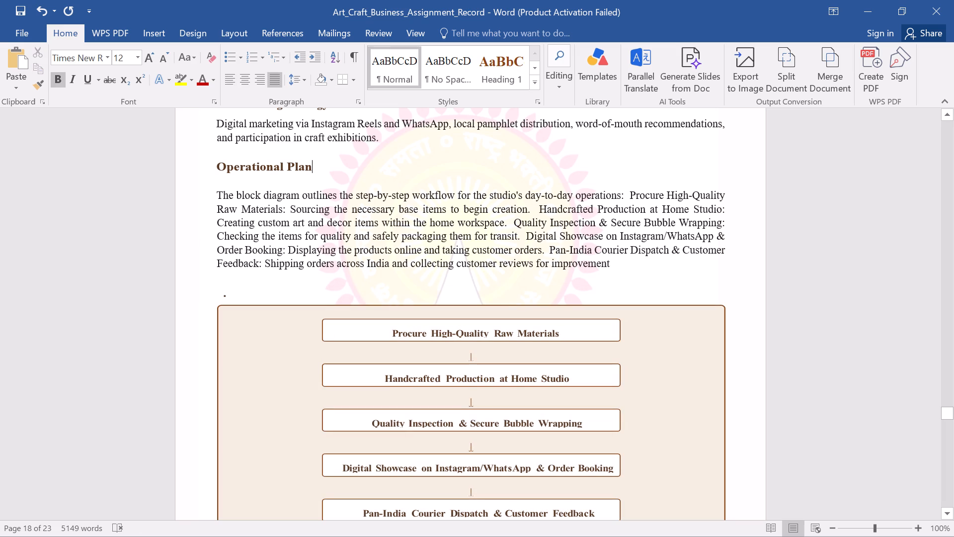
pyautogui.click(227, 293)
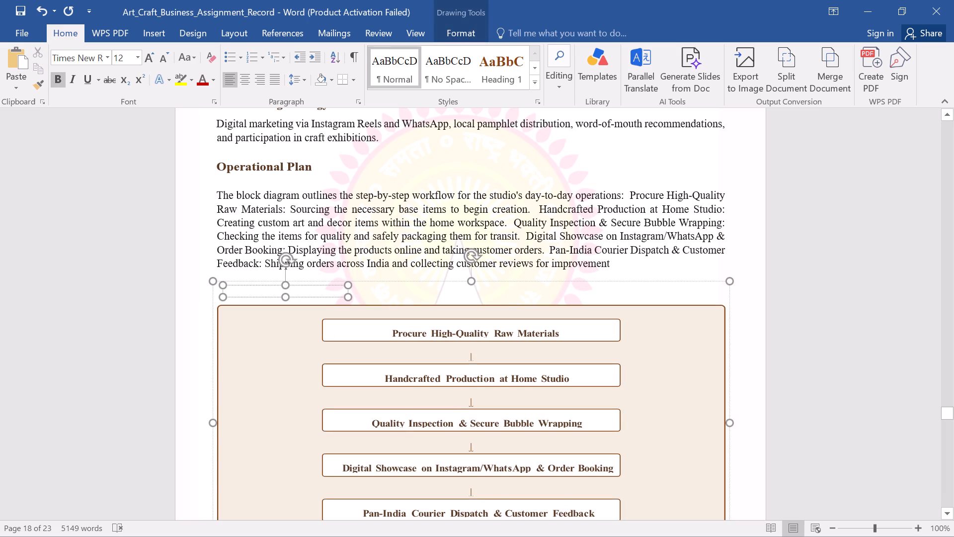
pyautogui.press('BackSpace')
pyautogui.press('BackSpace')
pyautogui.press('Delete')
# Remove the empty text box above the workflow diagram, undoing the accidental deletion of the diagram itself.
pyautogui.moveTo(288, 298); pyautogui.dragTo(290, 286)
pyautogui.press('BackSpace')
pyautogui.press('BackSpace')
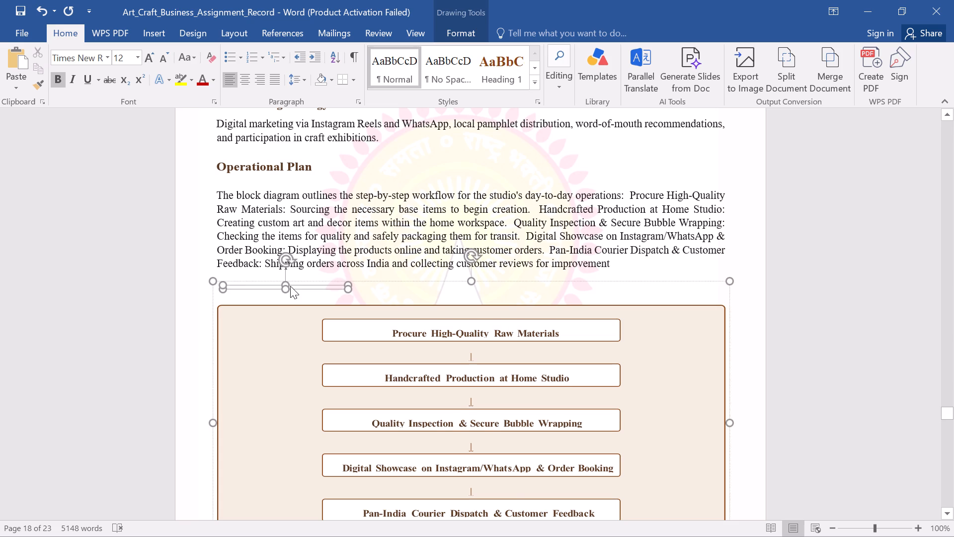
pyautogui.press('BackSpace')
pyautogui.press('BackSpace')
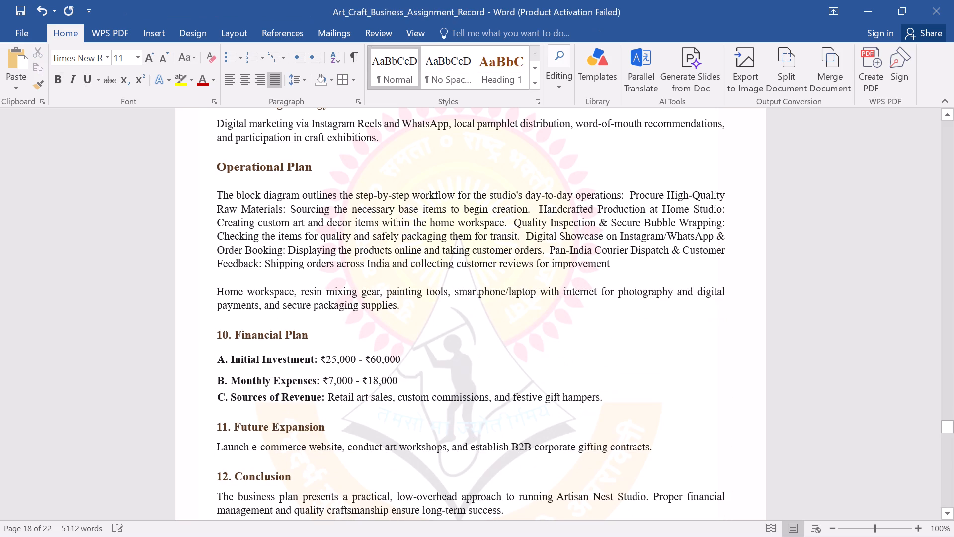
pyautogui.click(45, 16)
pyautogui.click(45, 16)
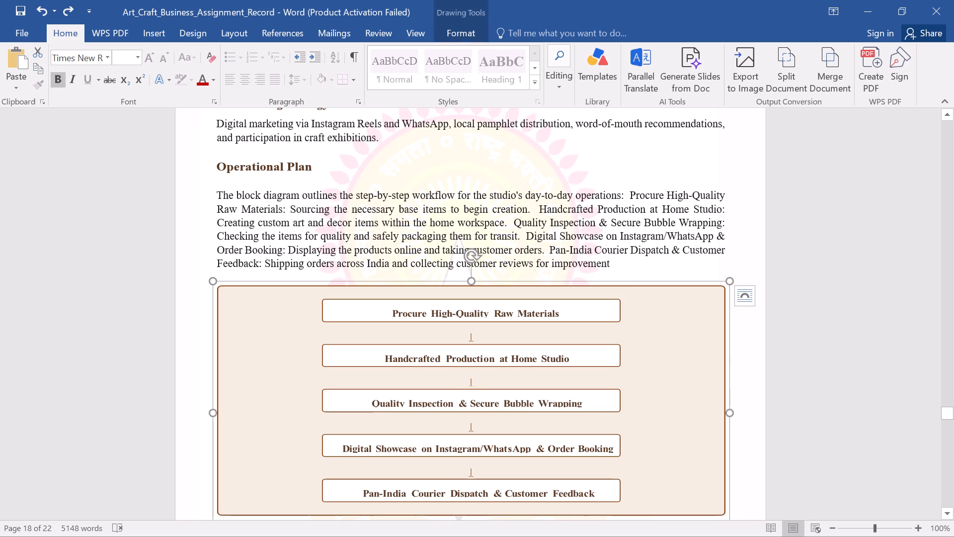
# Slightly reduce the height of the Operational Plan workflow diagram by moving its bottom edge up.
pyautogui.scroll(-1, 197, 338)
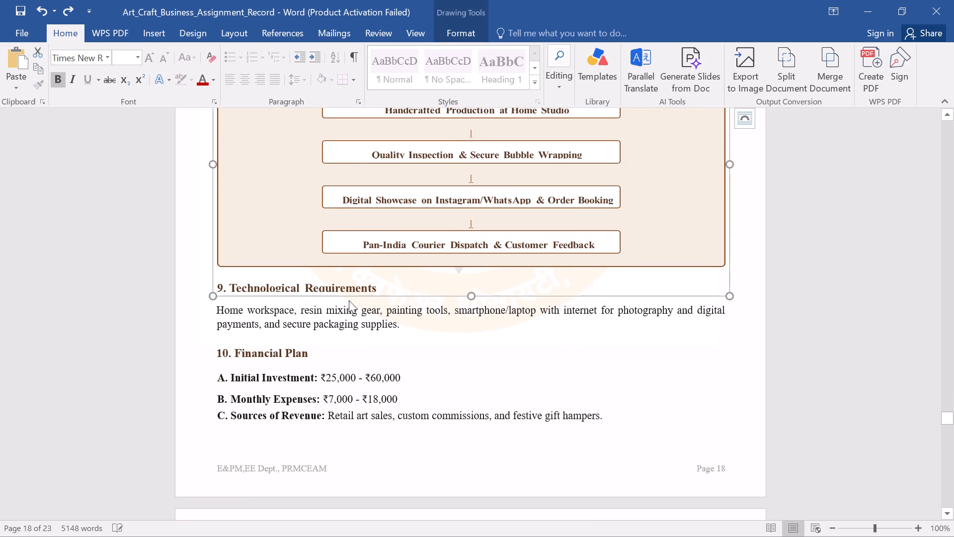
pyautogui.moveTo(474, 296); pyautogui.dragTo(476, 285)
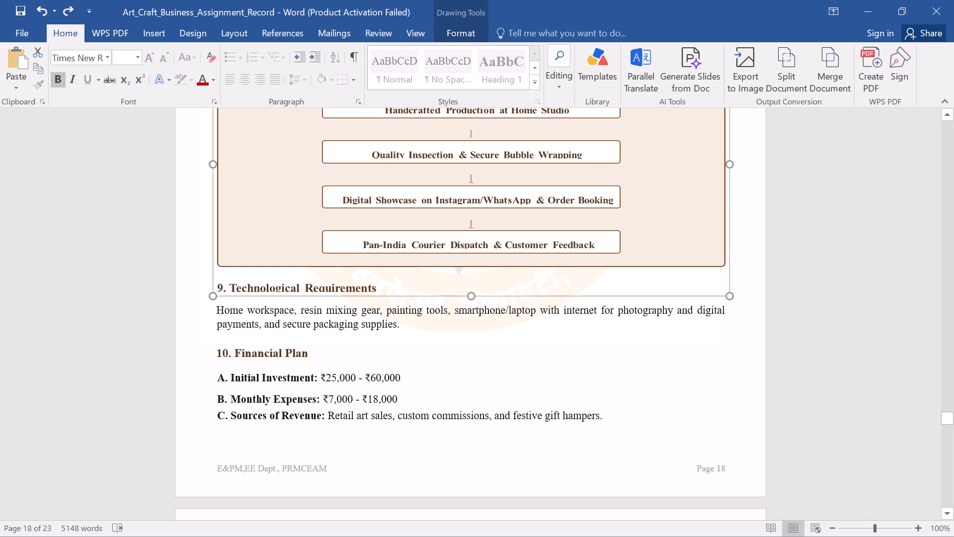
pyautogui.moveTo(476, 285); pyautogui.dragTo(476, 281)
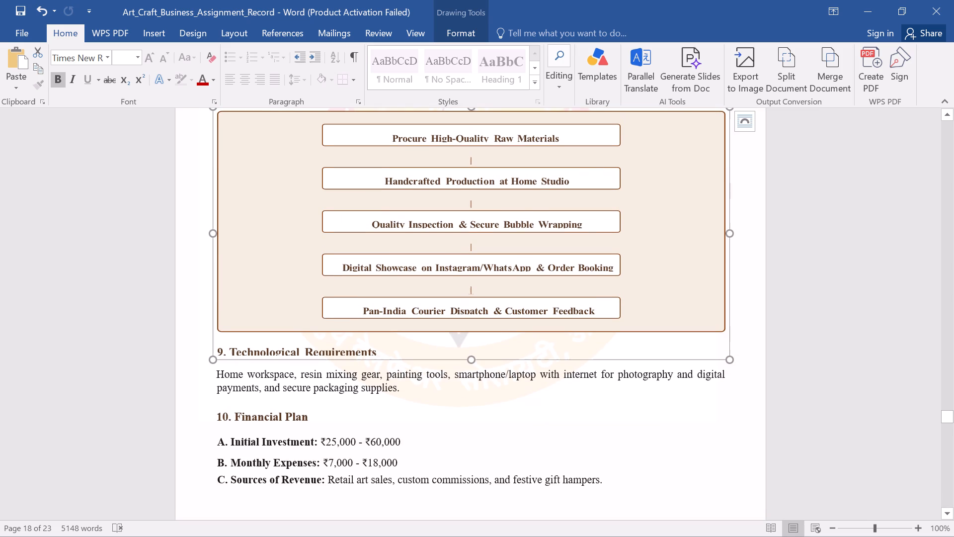
# Try to move the number of the Technological Requirements heading down with two line breaks and enter 9.
pyautogui.click(217, 350)
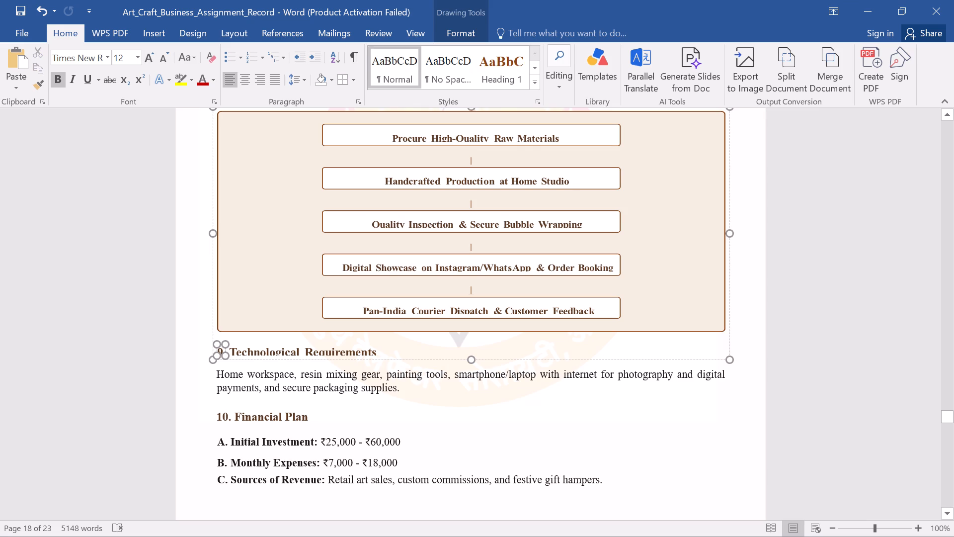
pyautogui.press('Return')
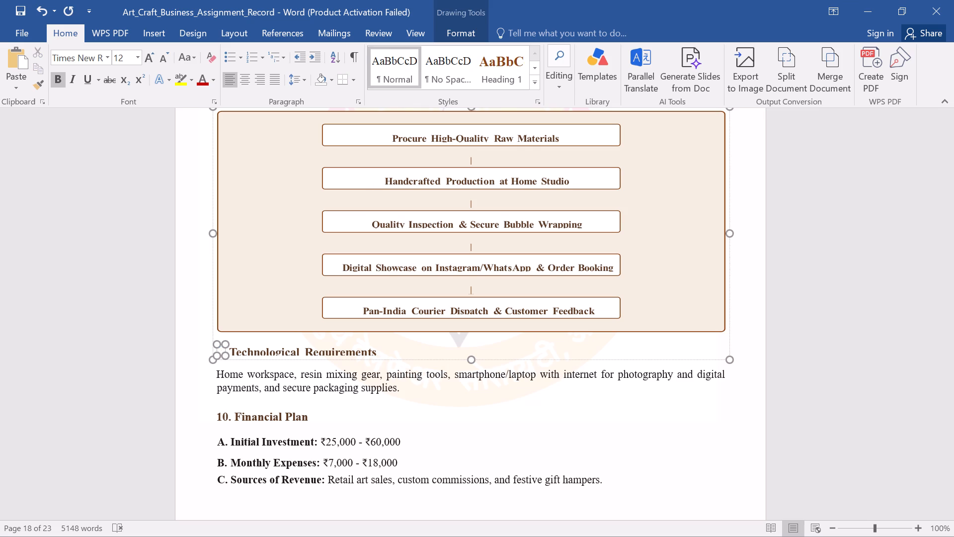
pyautogui.press('Return')
pyautogui.press('9')
pyautogui.click(188, 394)
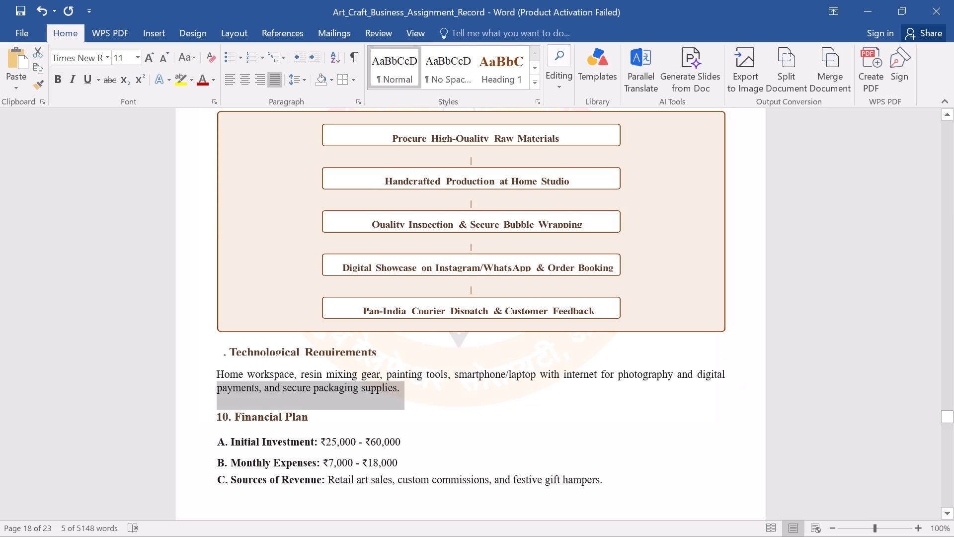
pyautogui.click(793, 336)
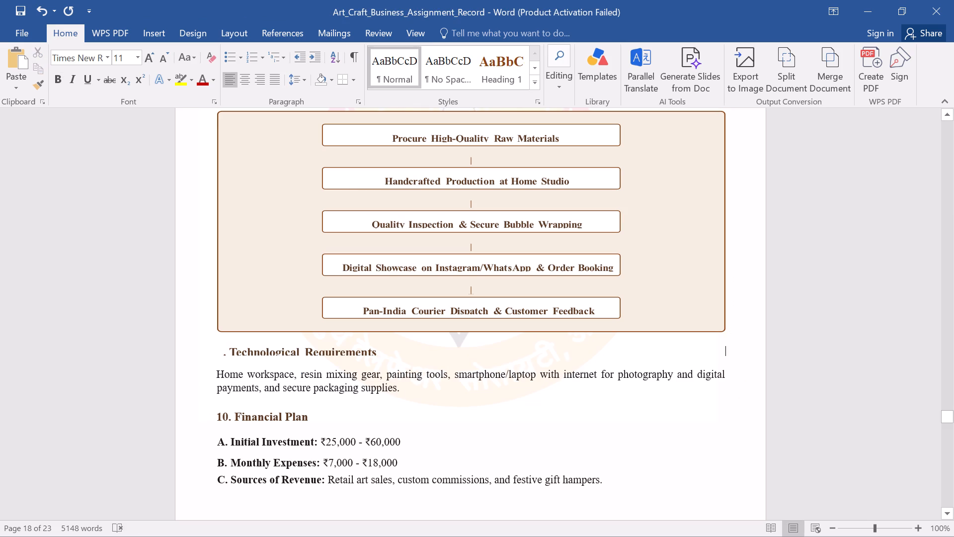
# Move the Technological Requirements heading text out of the text box below the workflow diagram to the start of the "Home workspace" paragraph.
pyautogui.click(229, 350)
pyautogui.moveTo(229, 350); pyautogui.dragTo(374, 352)
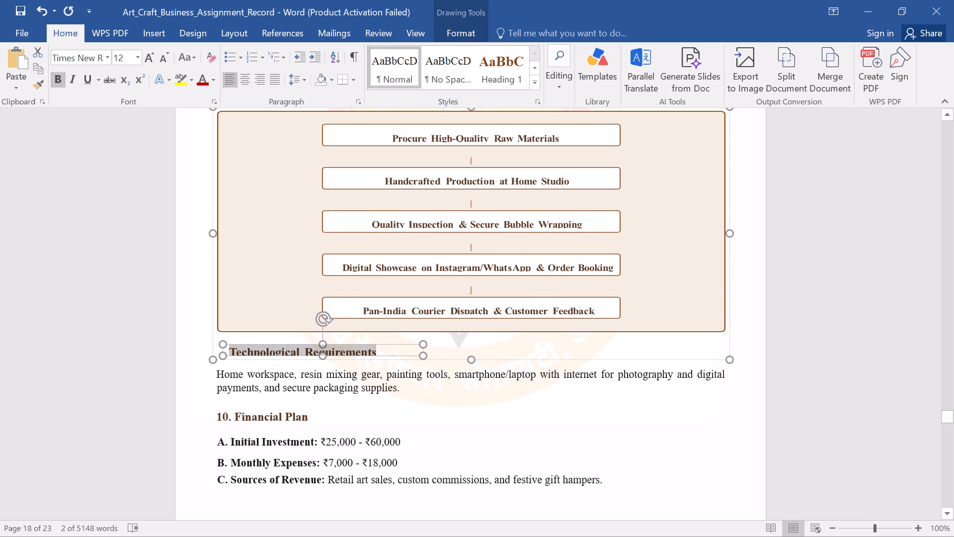
pyautogui.hotkey('ctrl', 'x')
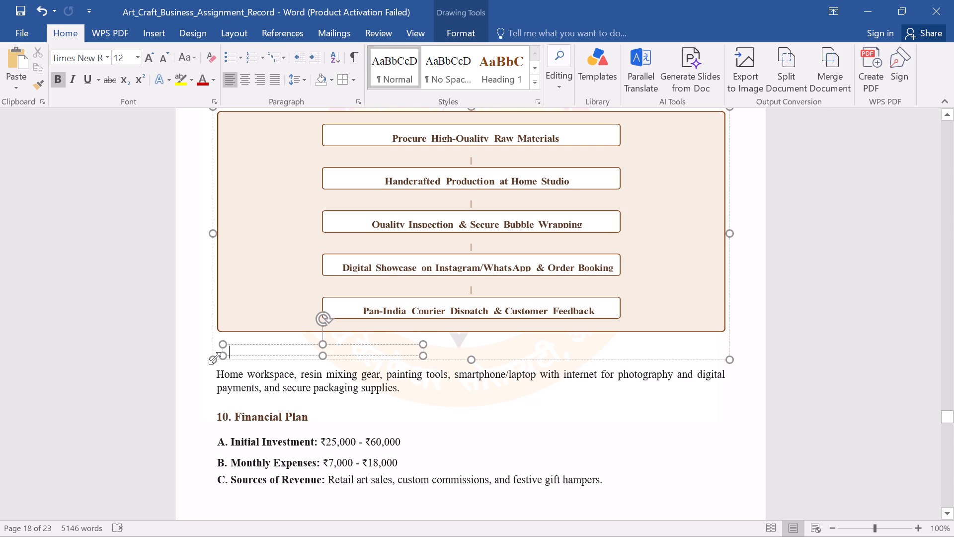
pyautogui.click(213, 374)
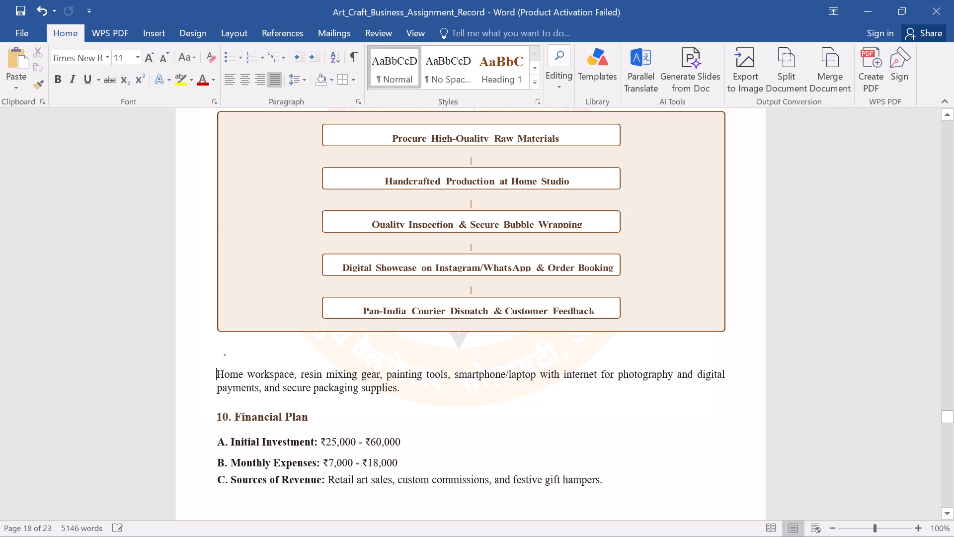
pyautogui.hotkey('ctrl', 'v')
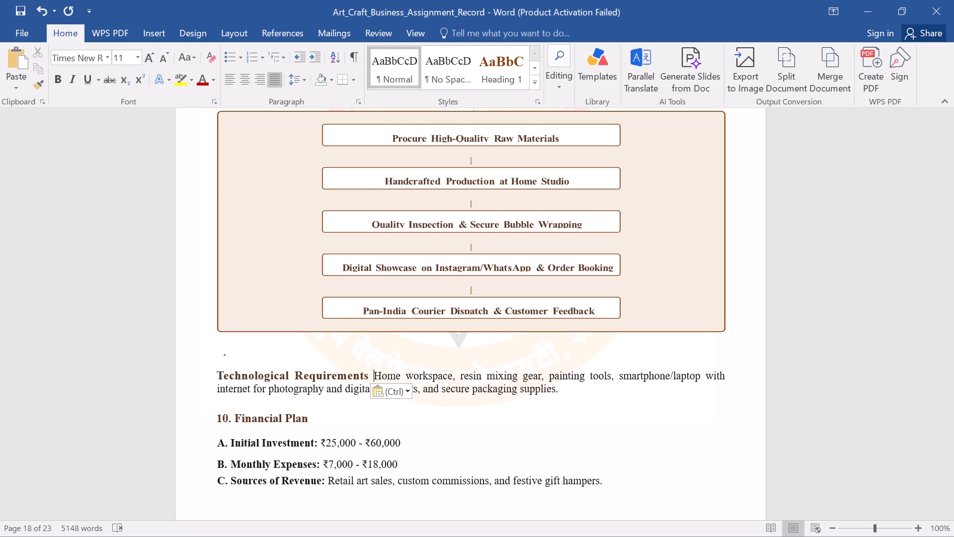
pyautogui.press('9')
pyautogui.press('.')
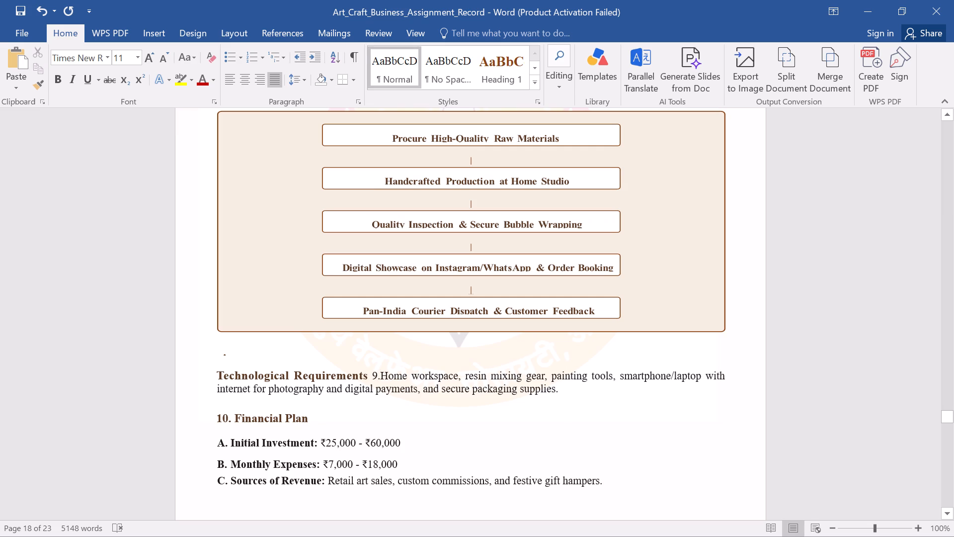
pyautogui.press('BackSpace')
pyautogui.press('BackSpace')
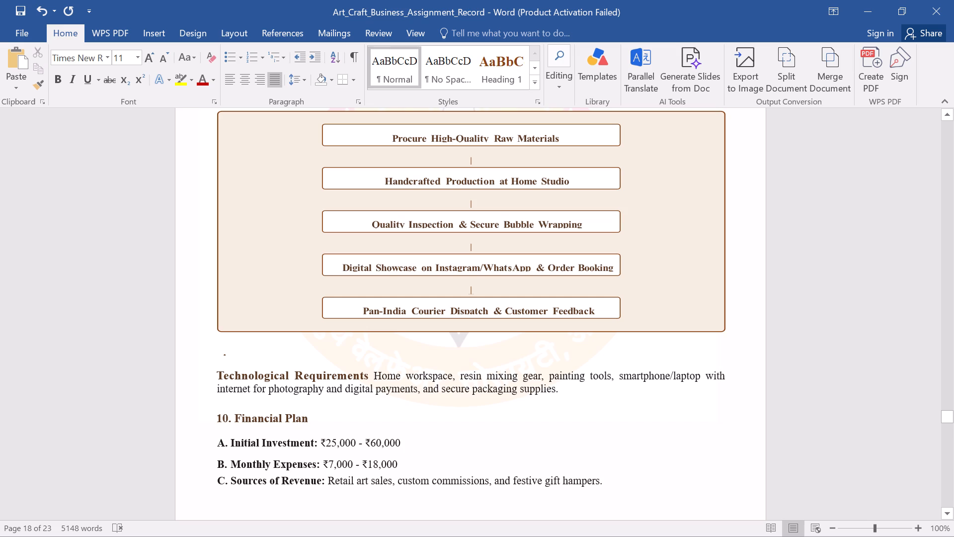
# Number the Technological Requirements heading by putting "9 ." in front of it, and end the heading with a colon.
pyautogui.click(216, 372)
pyautogui.press('9')
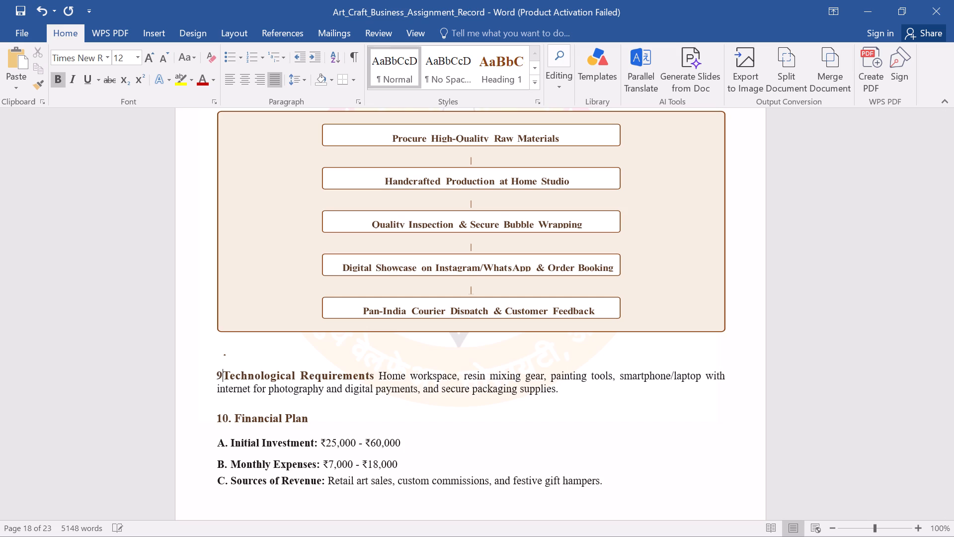
pyautogui.press('space')
pyautogui.press('.')
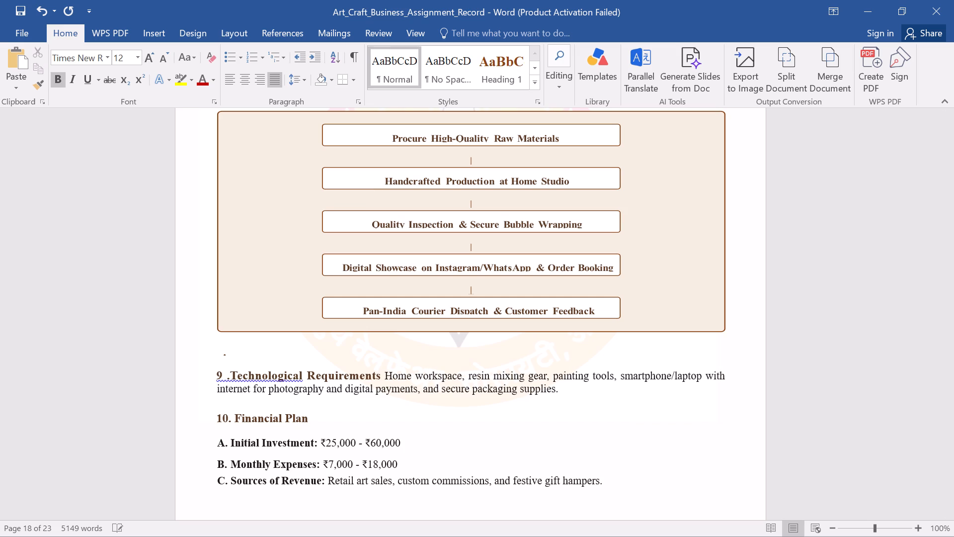
pyautogui.click(383, 374)
pyautogui.press(';')
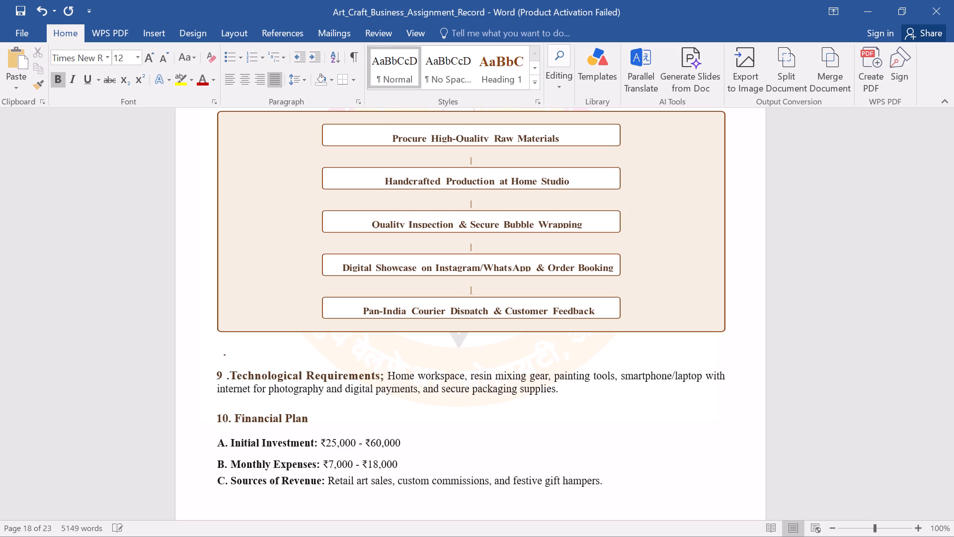
pyautogui.press('BackSpace')
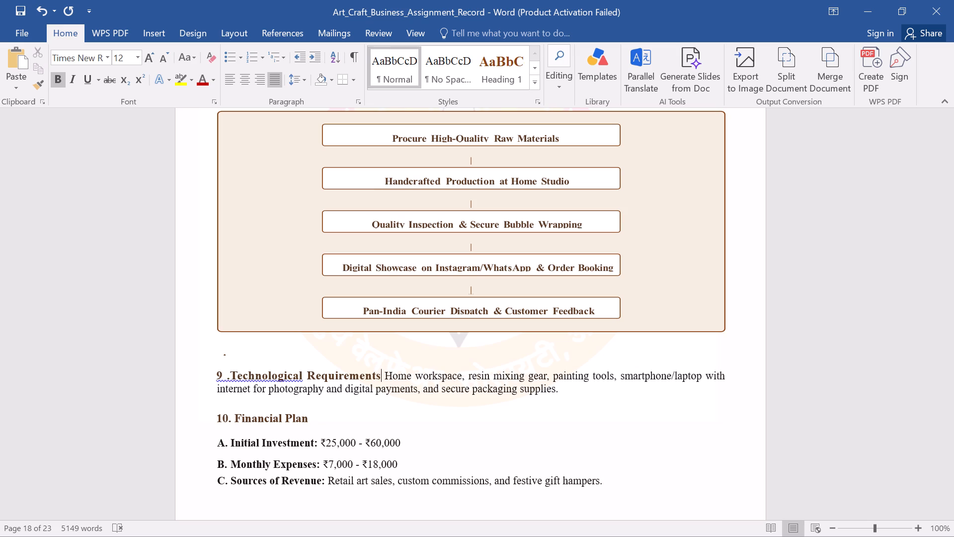
pyautogui.hotkey('shift', ':')
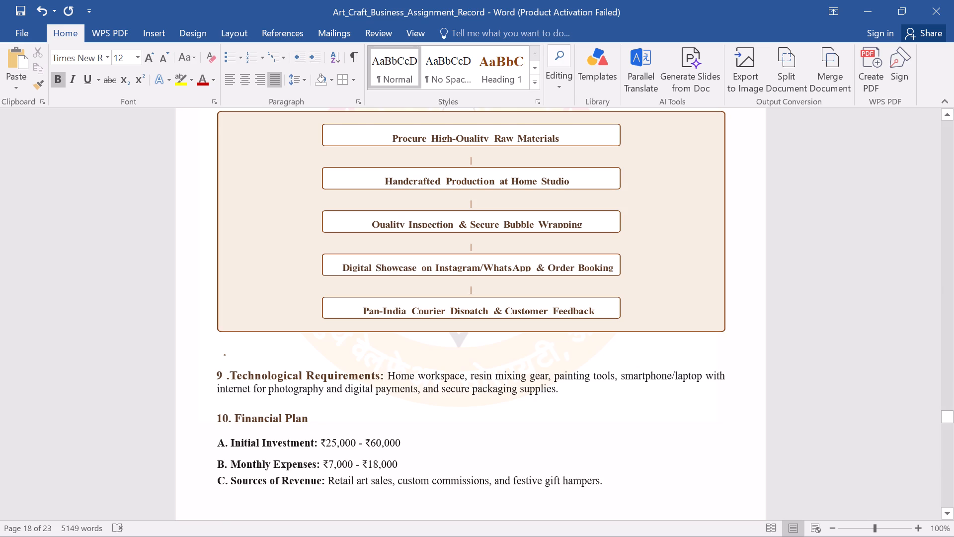
# Copy the caption "Figure 3.Marketing Strategy for ARTISAN NEST STUDIO" from below the marketing strategy diagram on page 14.
pyautogui.scroll(2, 350, 262)
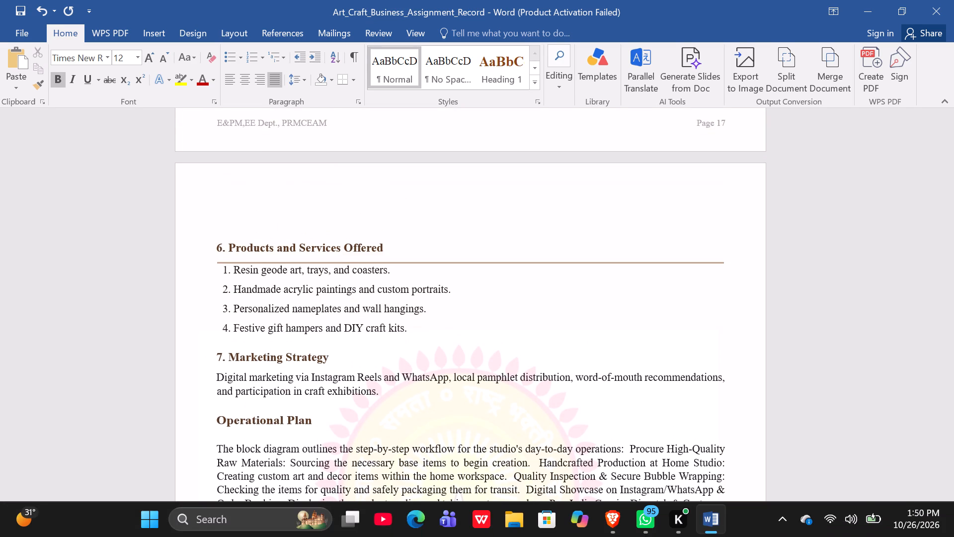
pyautogui.scroll(11, 370, 229)
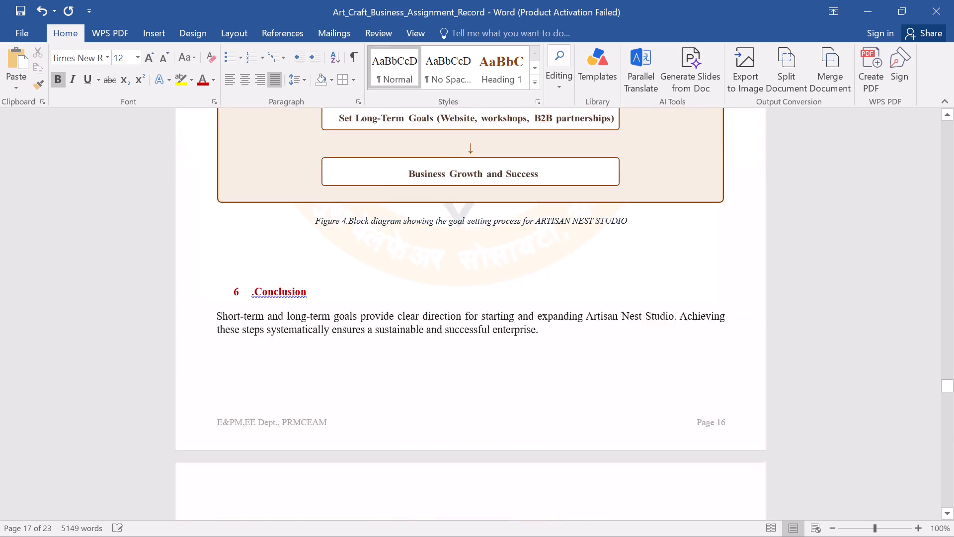
pyautogui.scroll(3, 370, 229)
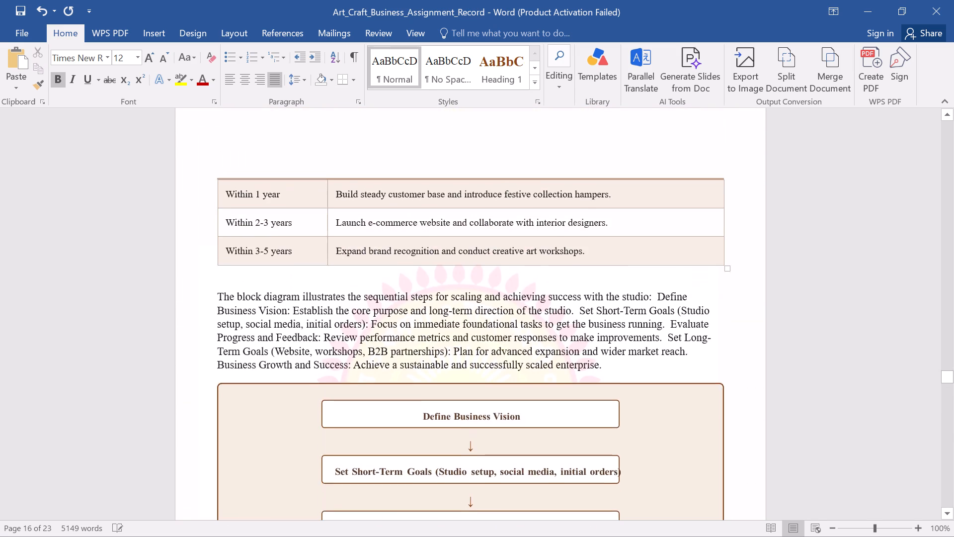
pyautogui.scroll(4, 370, 229)
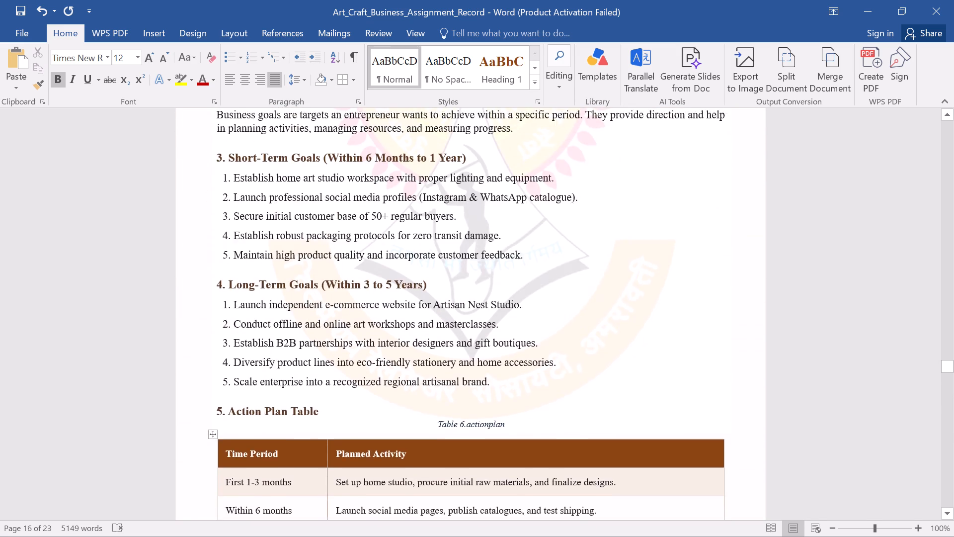
pyautogui.scroll(3, 370, 229)
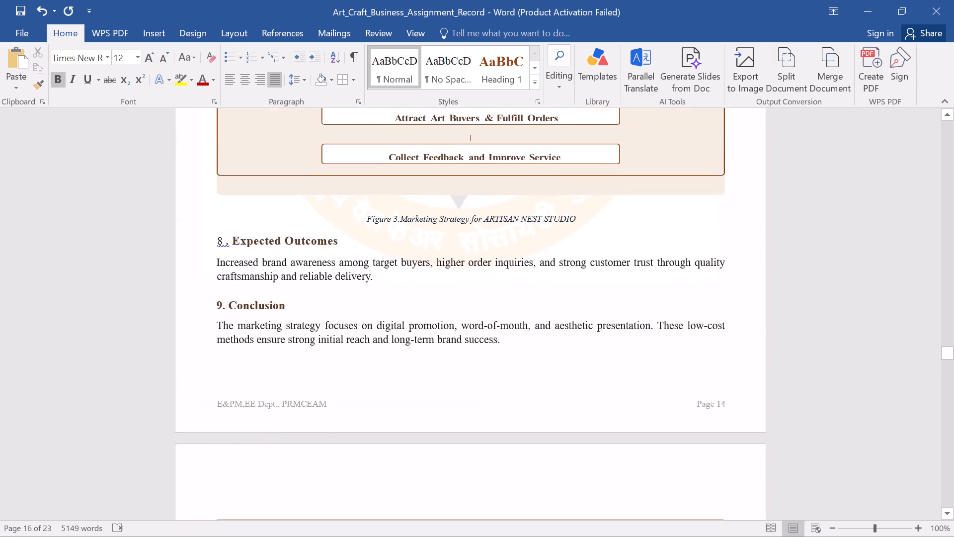
pyautogui.scroll(1, 370, 229)
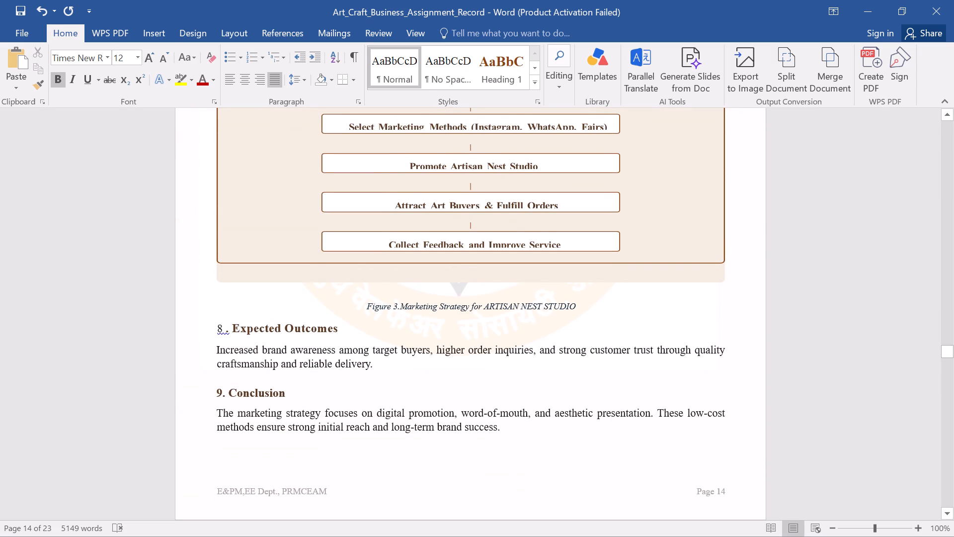
pyautogui.moveTo(365, 306); pyautogui.dragTo(564, 307)
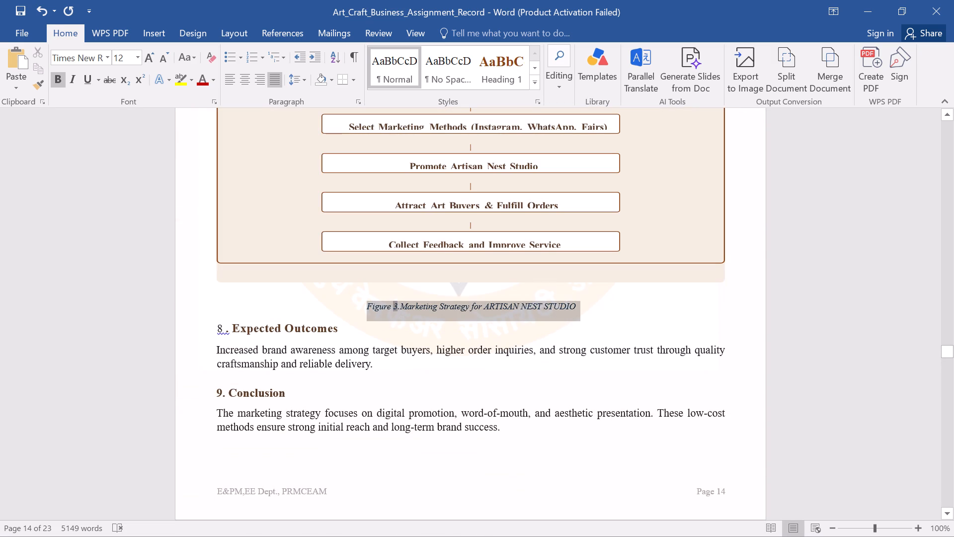
pyautogui.moveTo(564, 307); pyautogui.dragTo(570, 307)
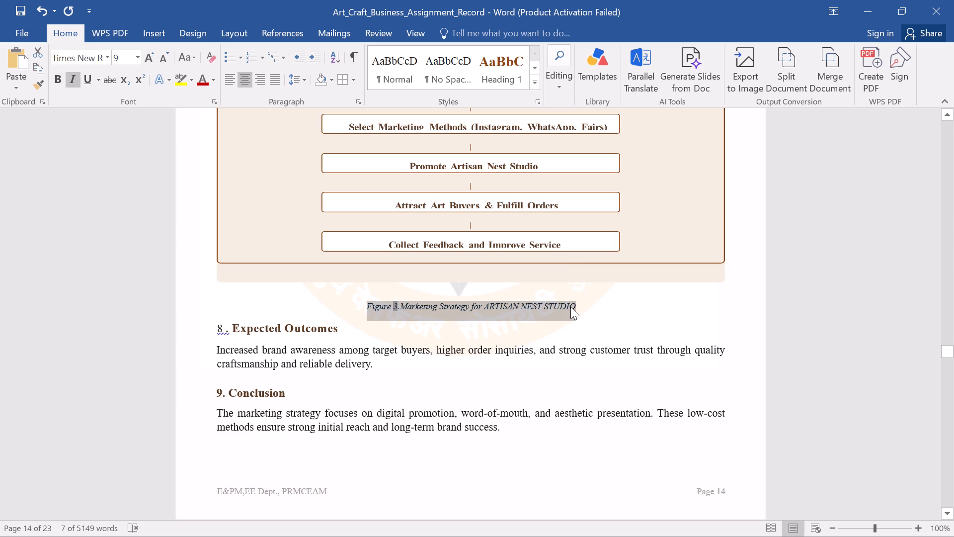
pyautogui.hotkey('ctrl', 'c')
# Paste the copied caption on its own line between the Operational Plan workflow diagram and the Technological Requirements heading on page 18.
pyautogui.scroll(-2, 570, 307)
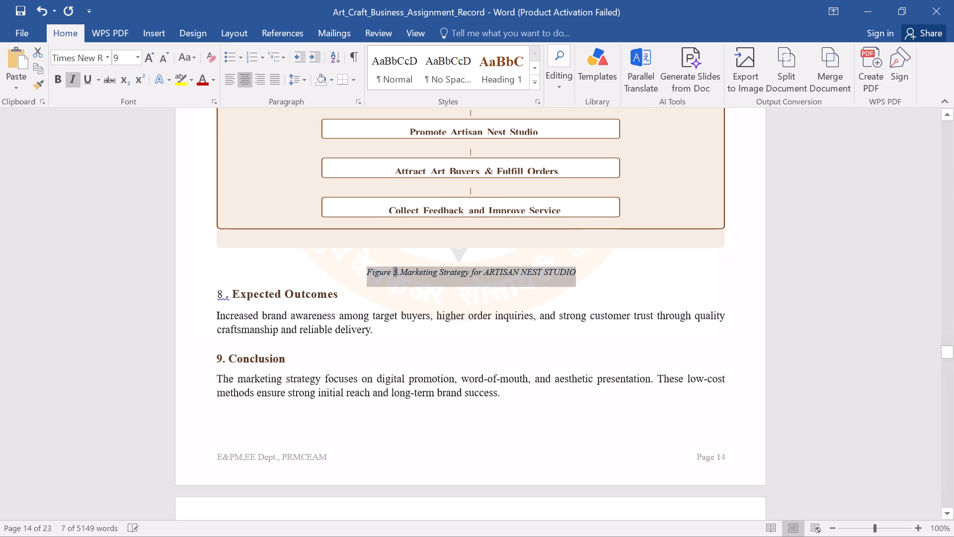
pyautogui.scroll(-6, 570, 307)
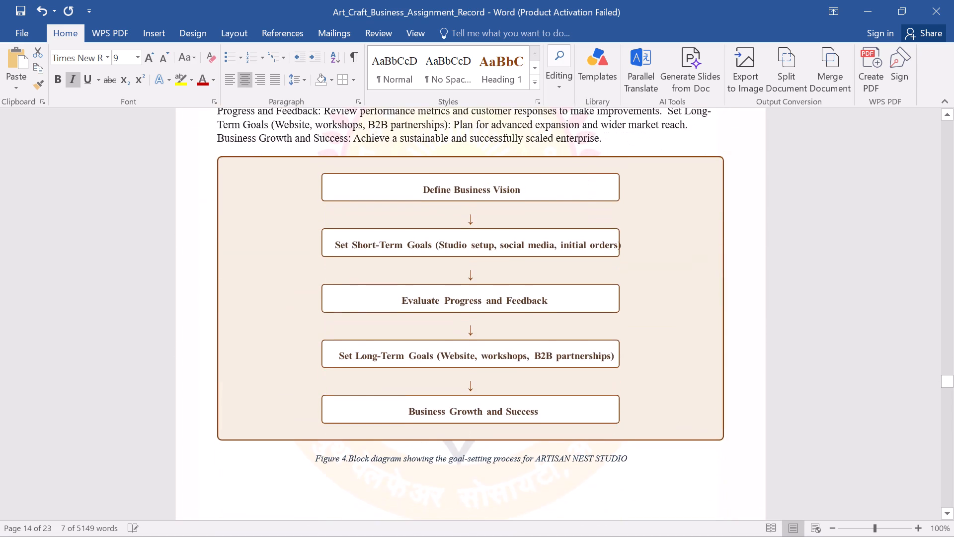
pyautogui.scroll(-7, 570, 307)
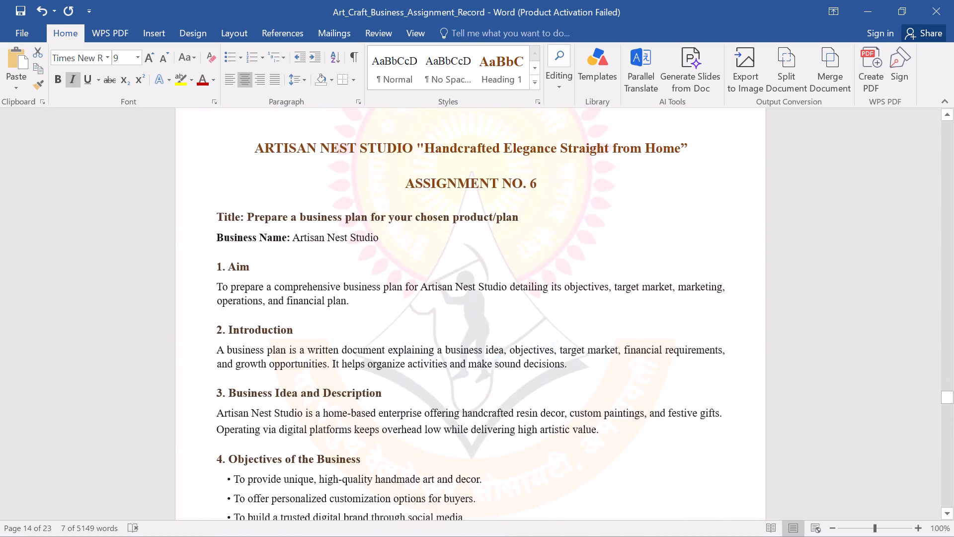
pyautogui.scroll(-1, 570, 307)
pyautogui.scroll(1, 570, 307)
pyautogui.scroll(-3, 570, 307)
pyautogui.scroll(1, 570, 307)
pyautogui.scroll(-2, 570, 307)
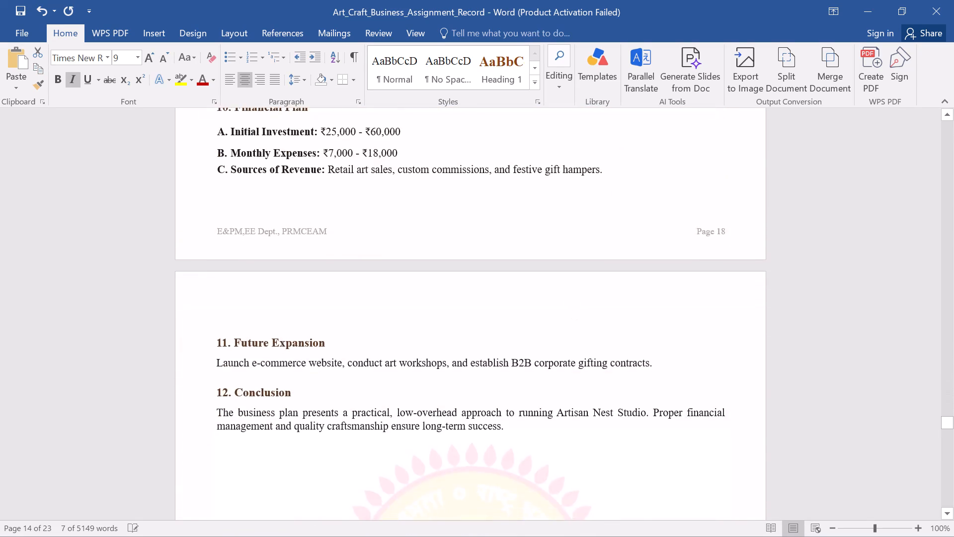
pyautogui.scroll(1, 570, 307)
pyautogui.click(477, 291)
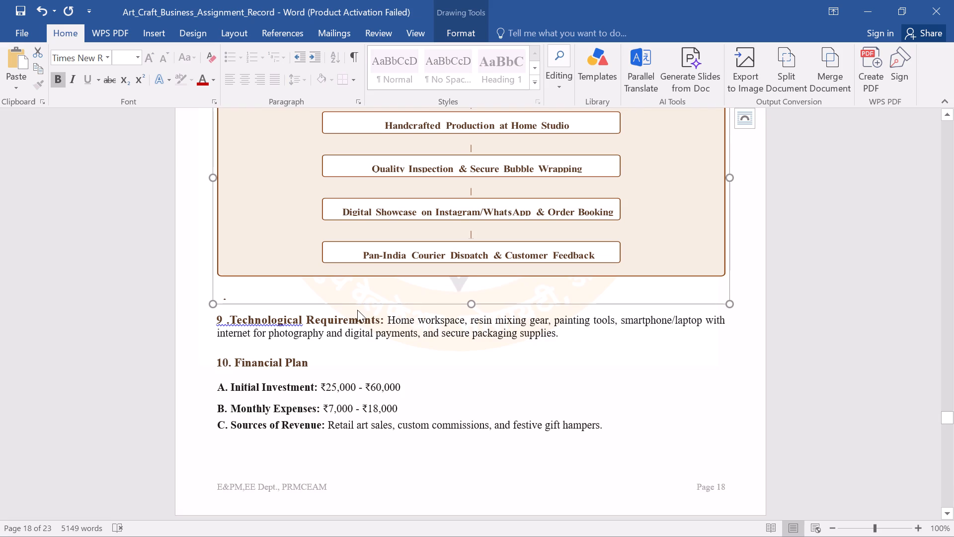
pyautogui.click(213, 323)
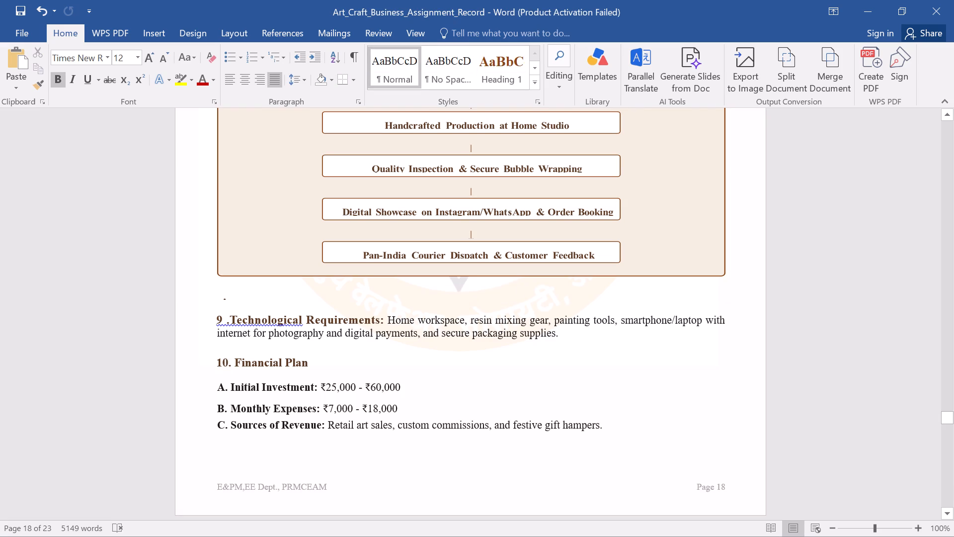
pyautogui.hotkey('ctrl', 'v')
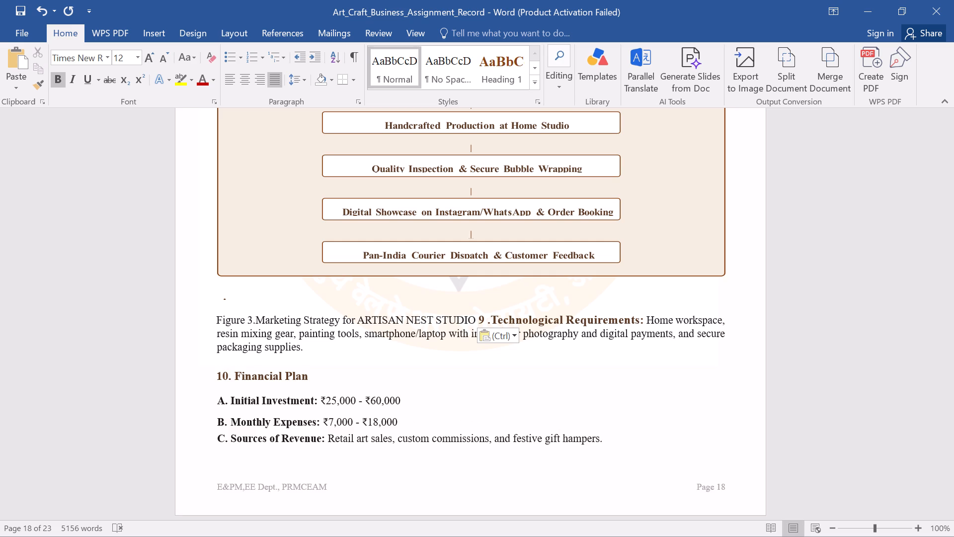
pyautogui.press('Return')
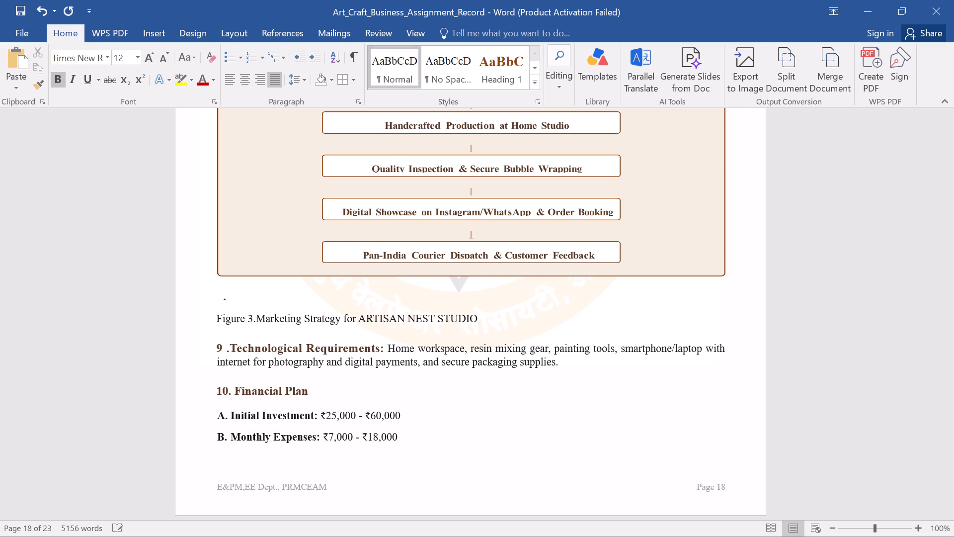
# Centre the pasted figure caption beneath the Operational Plan workflow diagram.
pyautogui.moveTo(214, 316); pyautogui.dragTo(459, 310)
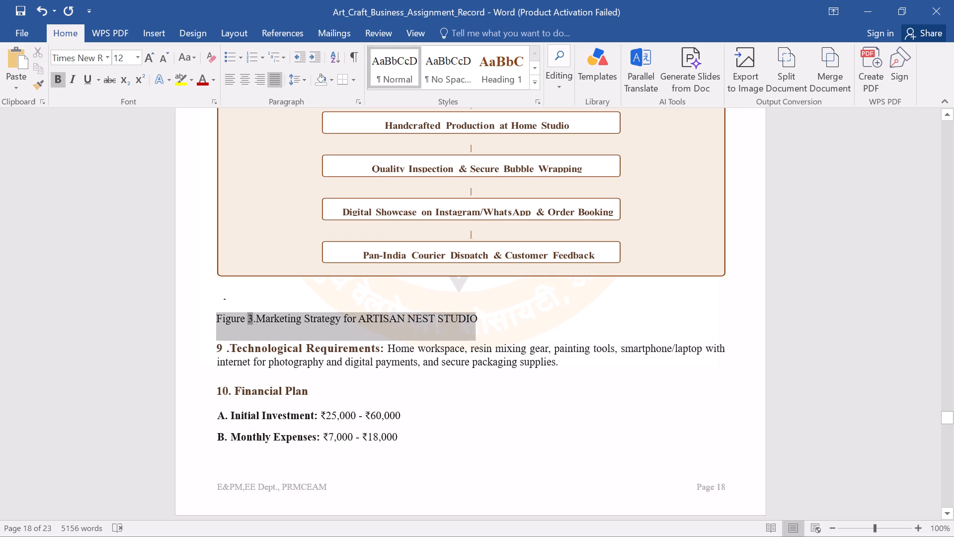
pyautogui.moveTo(459, 310); pyautogui.dragTo(506, 306)
pyautogui.click(786, 286)
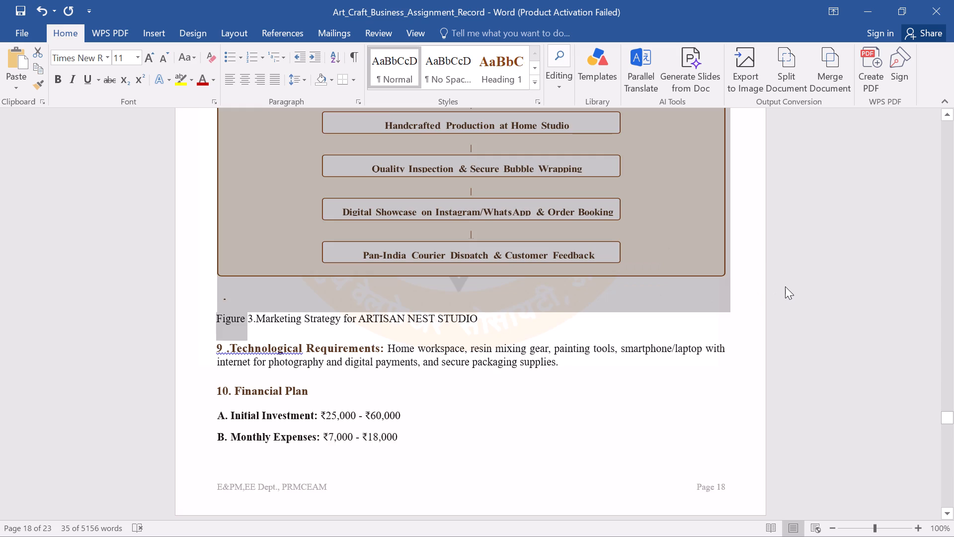
pyautogui.moveTo(214, 317); pyautogui.dragTo(338, 323)
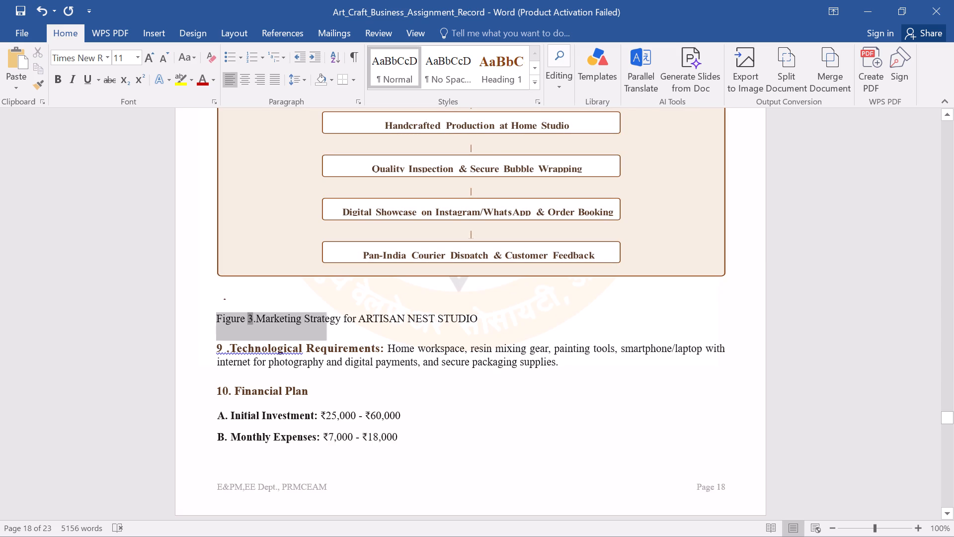
pyautogui.moveTo(338, 323); pyautogui.dragTo(459, 315)
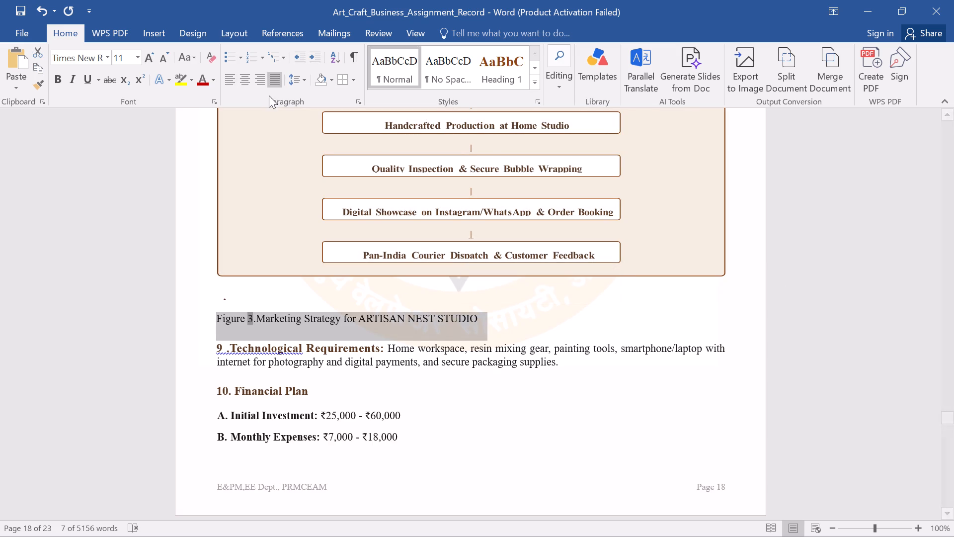
pyautogui.click(246, 81)
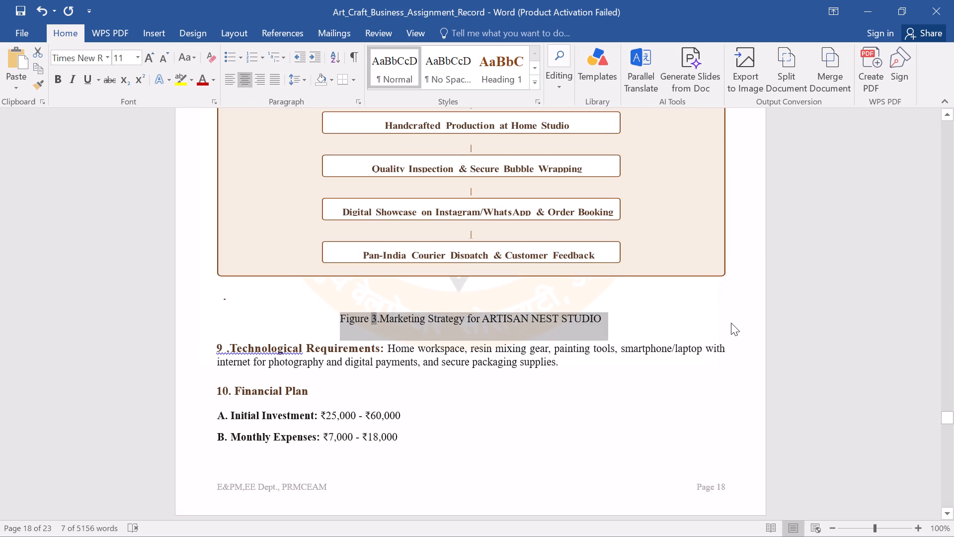
pyautogui.click(796, 288)
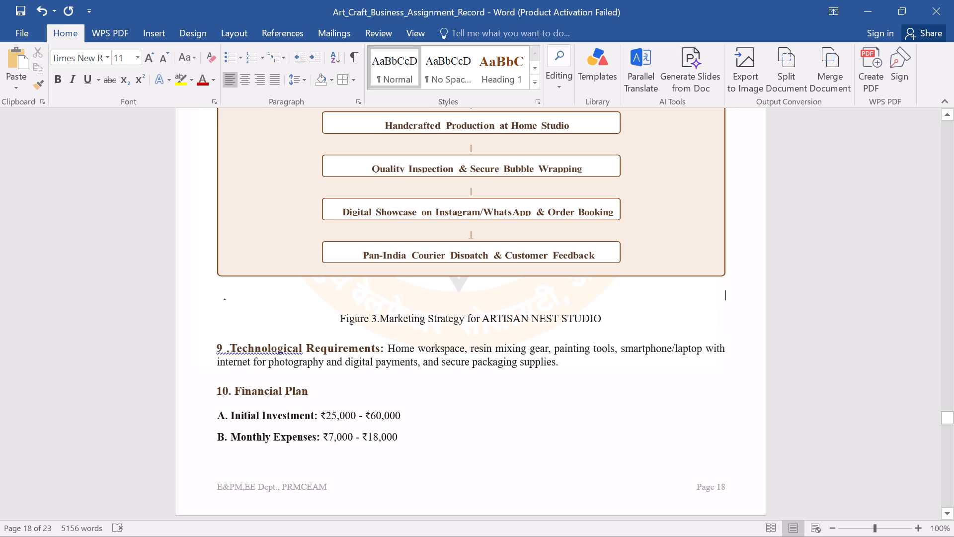
# Italicise the whole figure caption beneath the Operational Plan workflow diagram on page 18.
pyautogui.moveTo(341, 319); pyautogui.dragTo(537, 314)
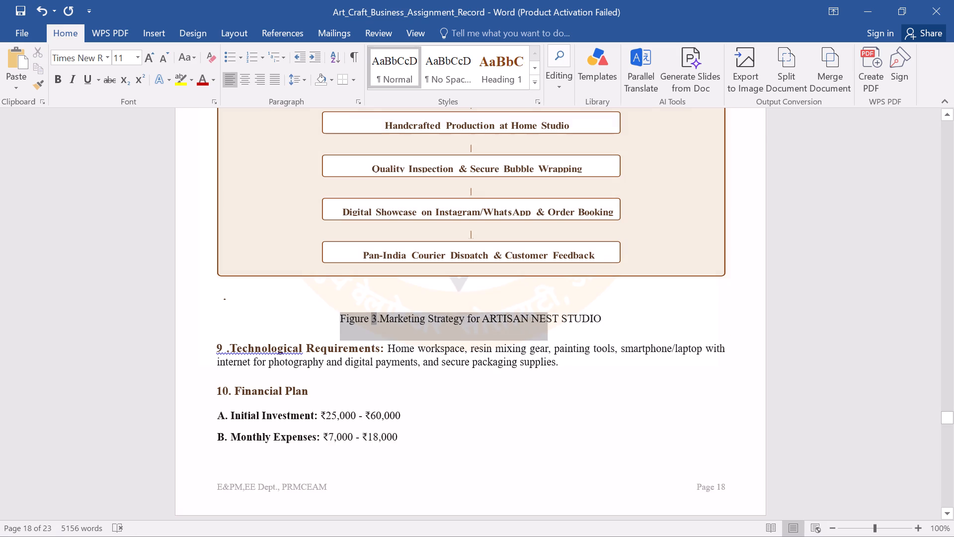
pyautogui.moveTo(537, 314); pyautogui.dragTo(597, 320)
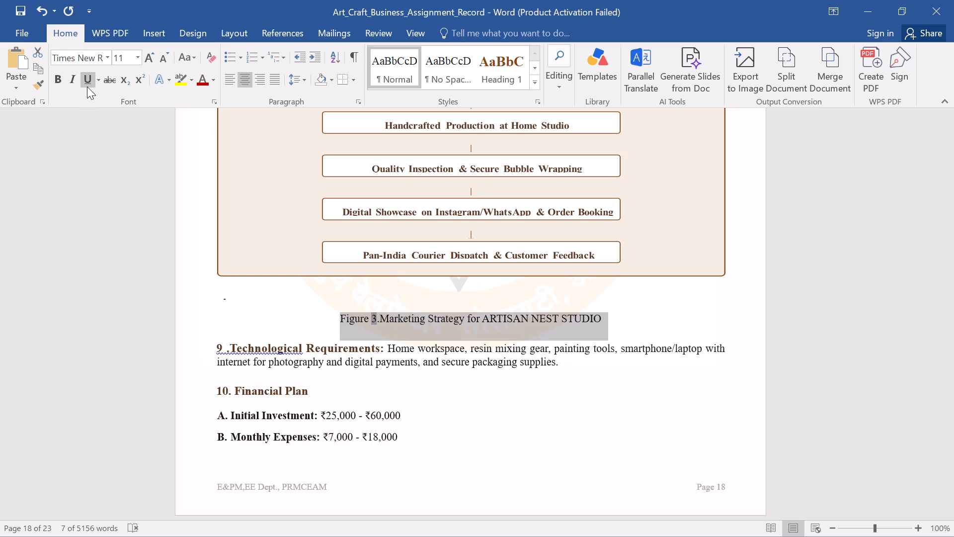
pyautogui.click(72, 77)
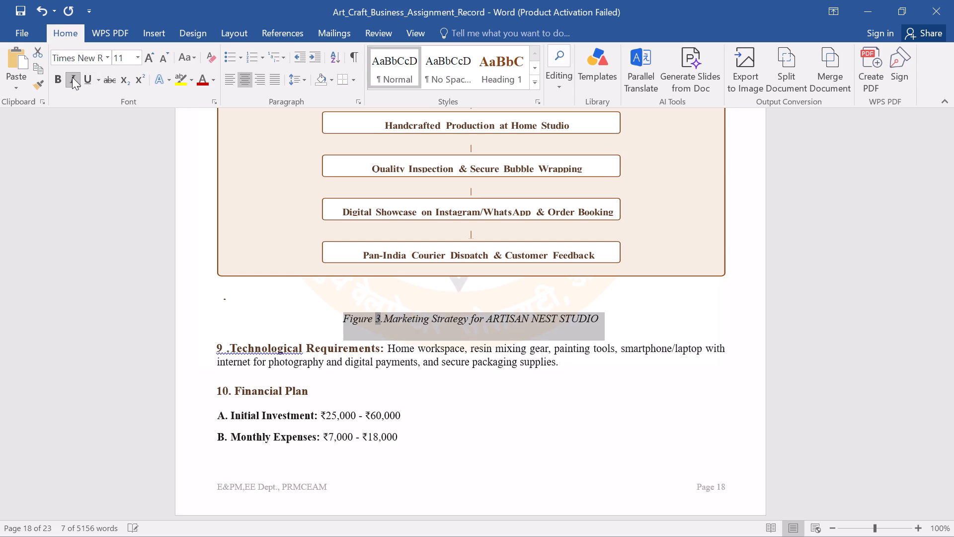
pyautogui.click(124, 235)
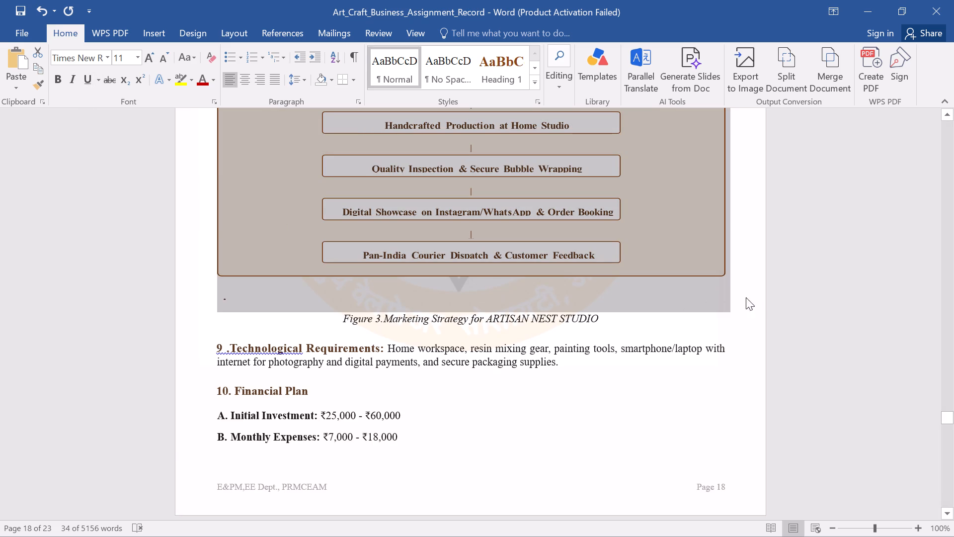
pyautogui.click(770, 296)
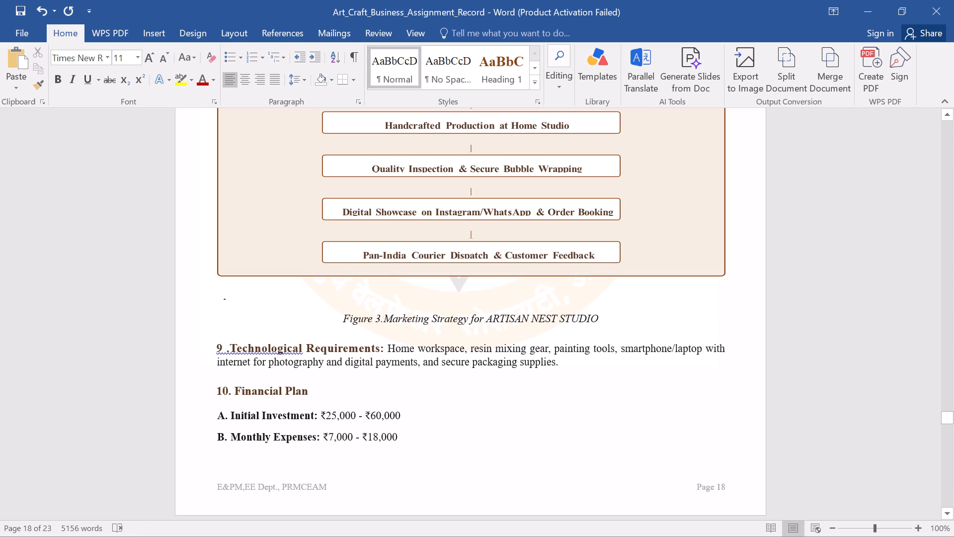
# Renumber the italic caption beneath the Operational Plan workflow diagram as Figure 4.
pyautogui.click(379, 321)
pyautogui.press('Right')
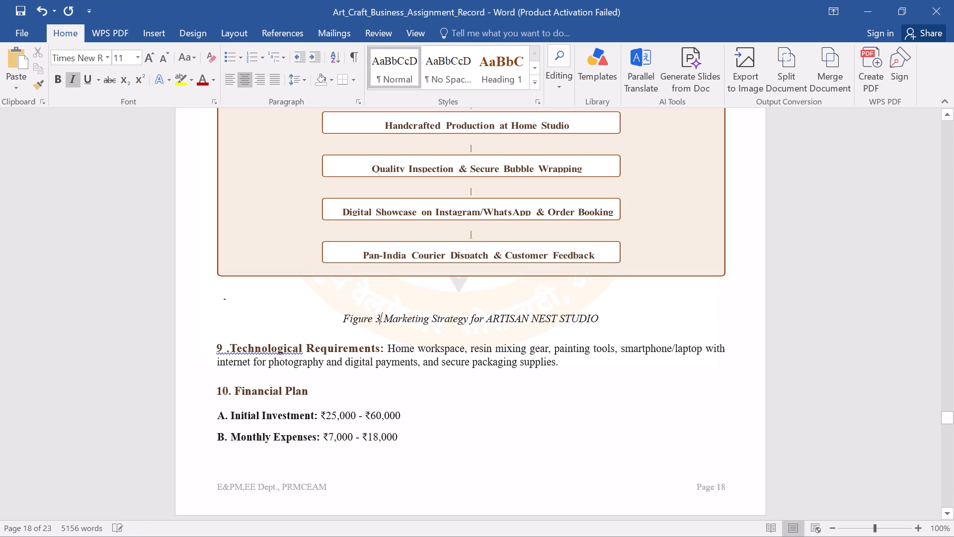
pyautogui.press('BackSpace')
pyautogui.press('4')
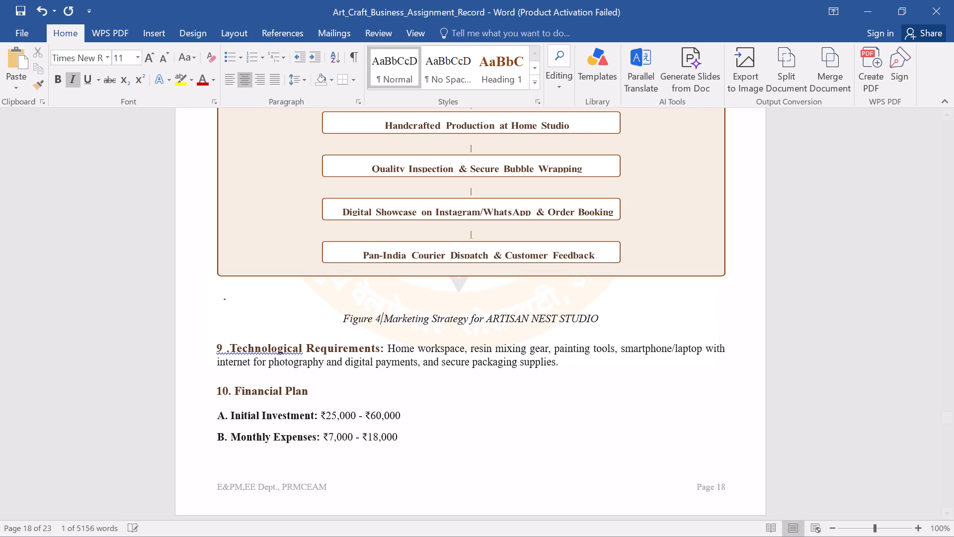
# Insert blank lines above the "ARTISAN NEST STUDIO" title of Assignment No. 7 to push the assignment onto page 20.
pyautogui.scroll(-3, 445, 445)
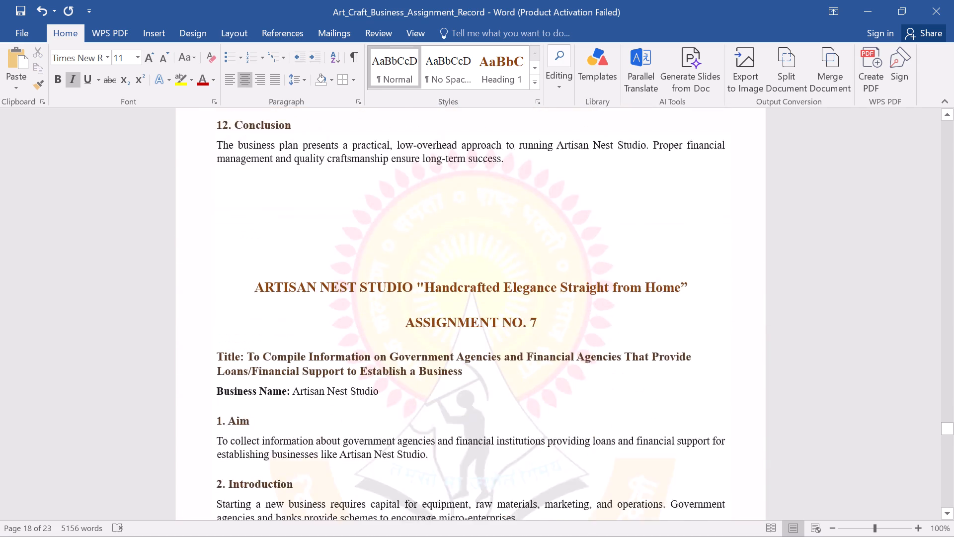
pyautogui.scroll(-1, 445, 445)
pyautogui.scroll(1, 445, 445)
pyautogui.scroll(-1, 445, 445)
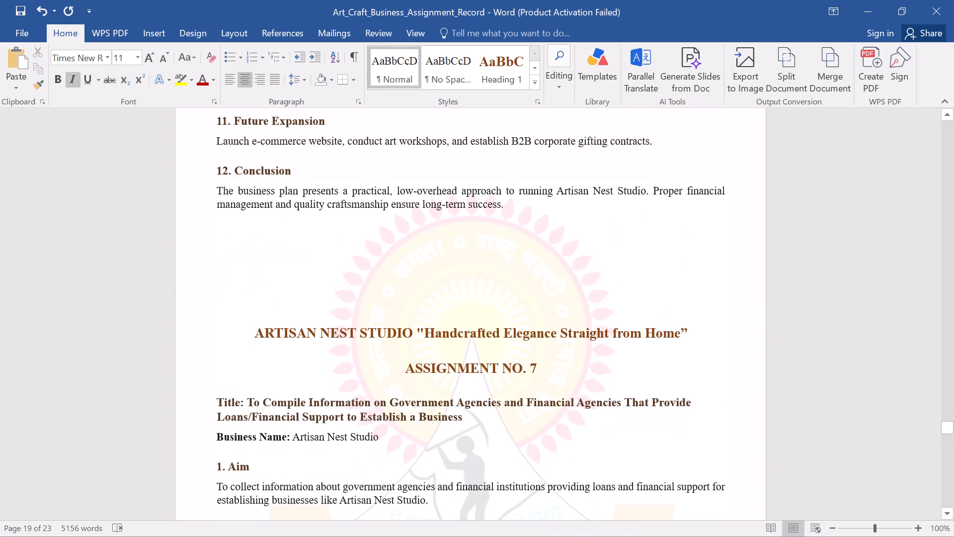
pyautogui.scroll(-1, 445, 445)
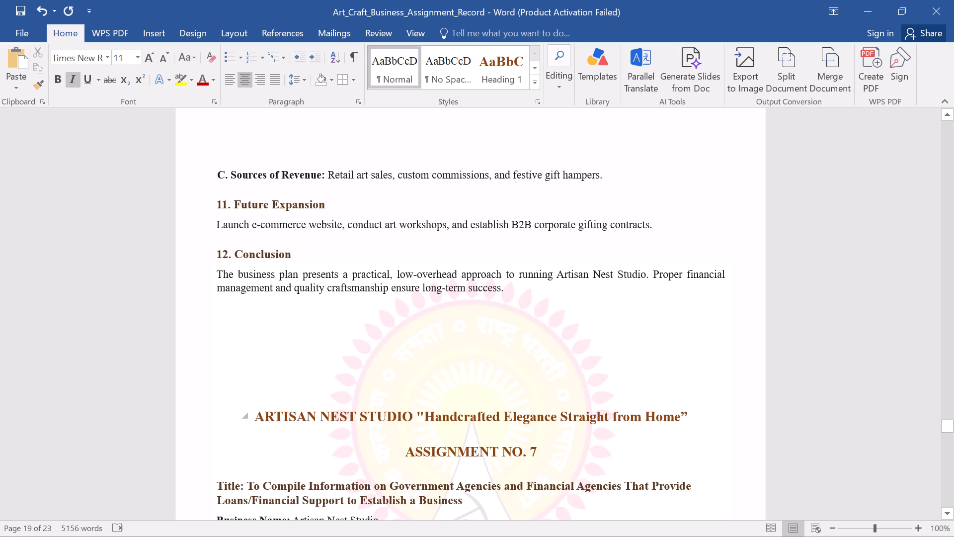
pyautogui.click(254, 417)
pyautogui.press('Return')
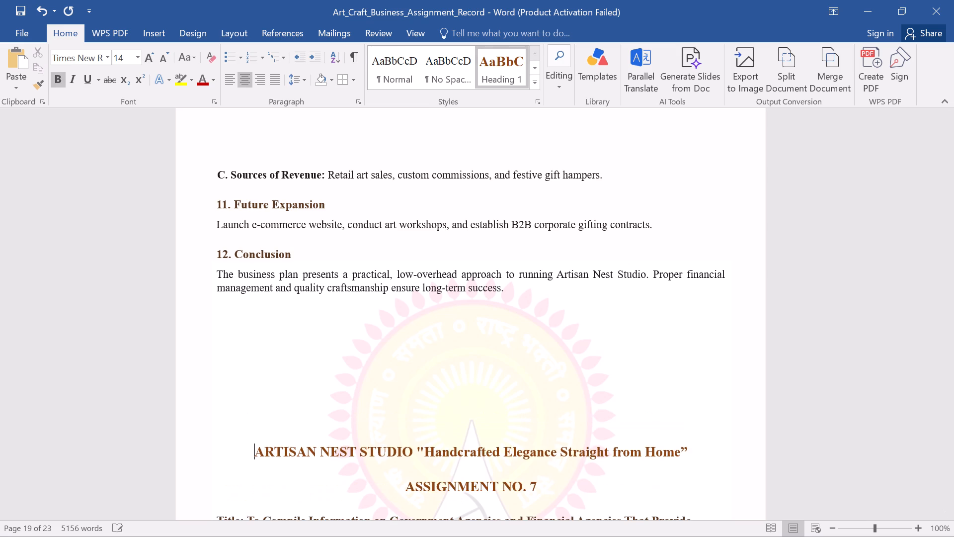
pyautogui.press('Return')
pyautogui.press('Return')
pyautogui.press('Return')
pyautogui.press('Return')
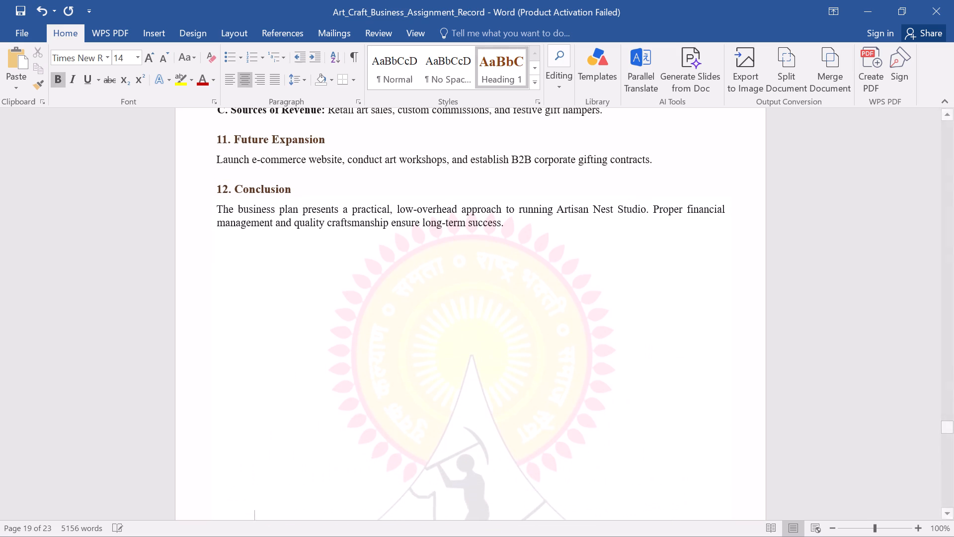
pyautogui.press('Return')
pyautogui.press('Return')
pyautogui.press('Return')
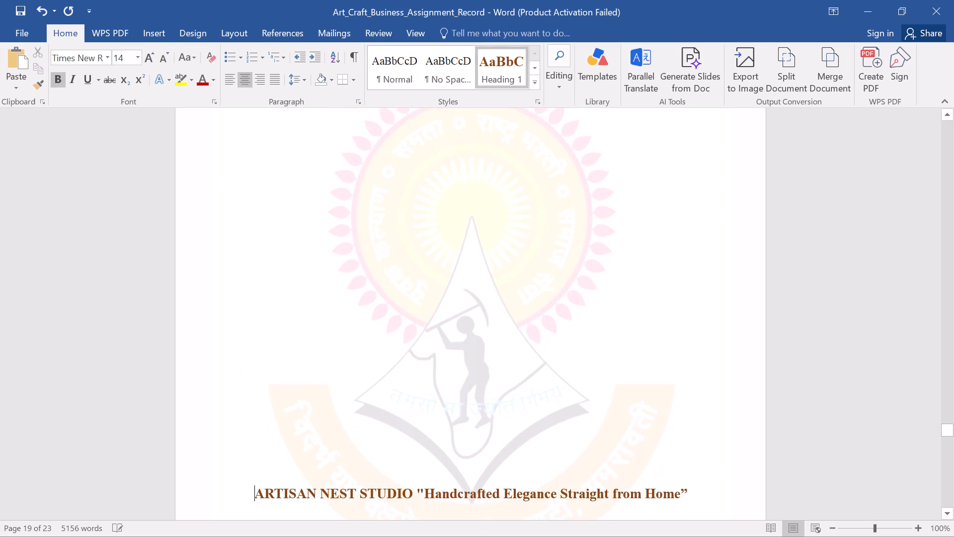
pyautogui.press('Return')
pyautogui.press('Return')
pyautogui.press('Return')
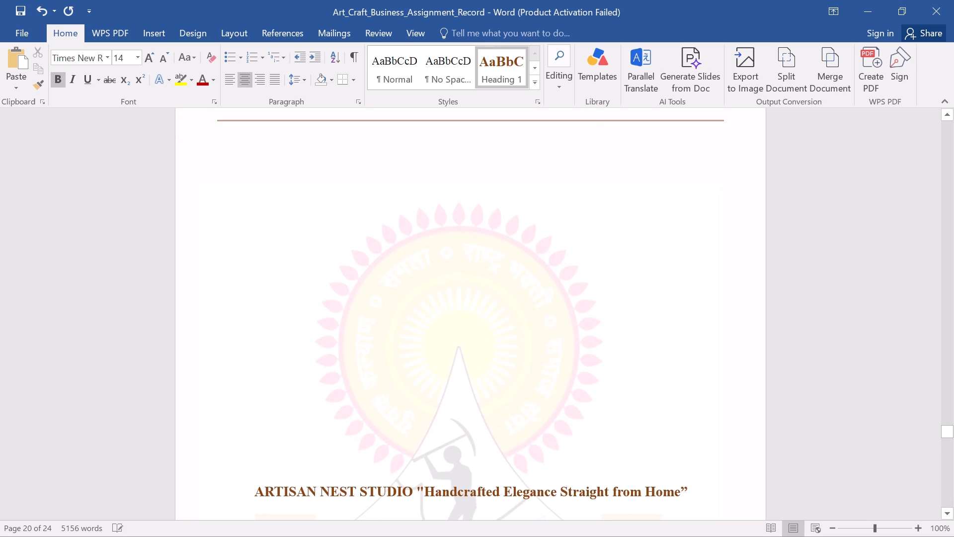
pyautogui.press('Return')
# Remove surplus blank lines directly above the "ARTISAN NEST STUDIO" title of Assignment No. 7.
pyautogui.scroll(3, 254, 417)
pyautogui.scroll(-2, 254, 417)
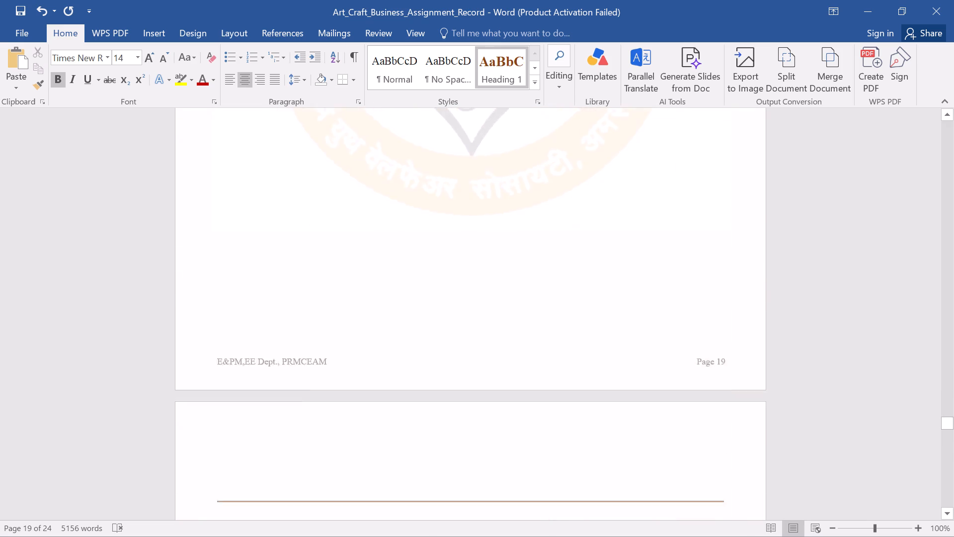
pyautogui.scroll(-1, 254, 417)
pyautogui.scroll(1, 254, 417)
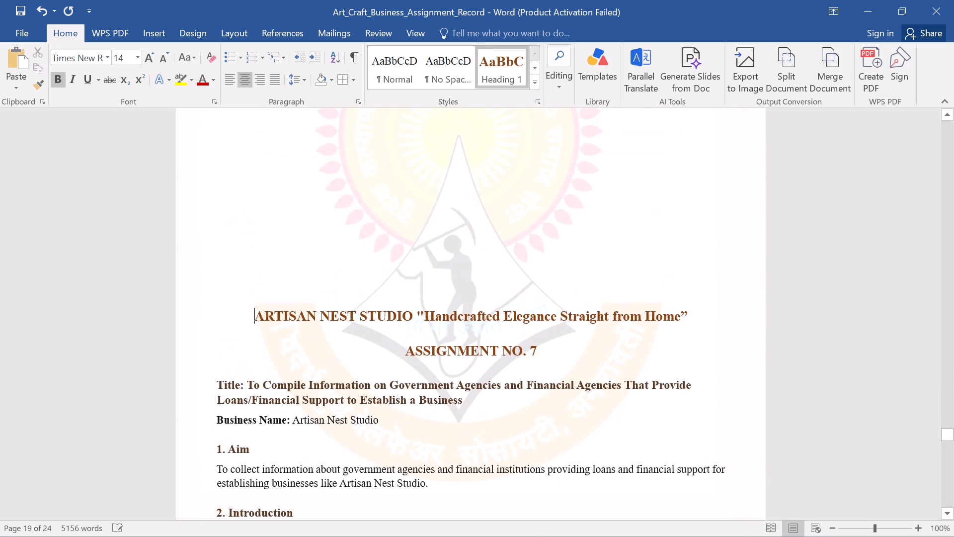
pyautogui.press('BackSpace')
pyautogui.press('BackSpace')
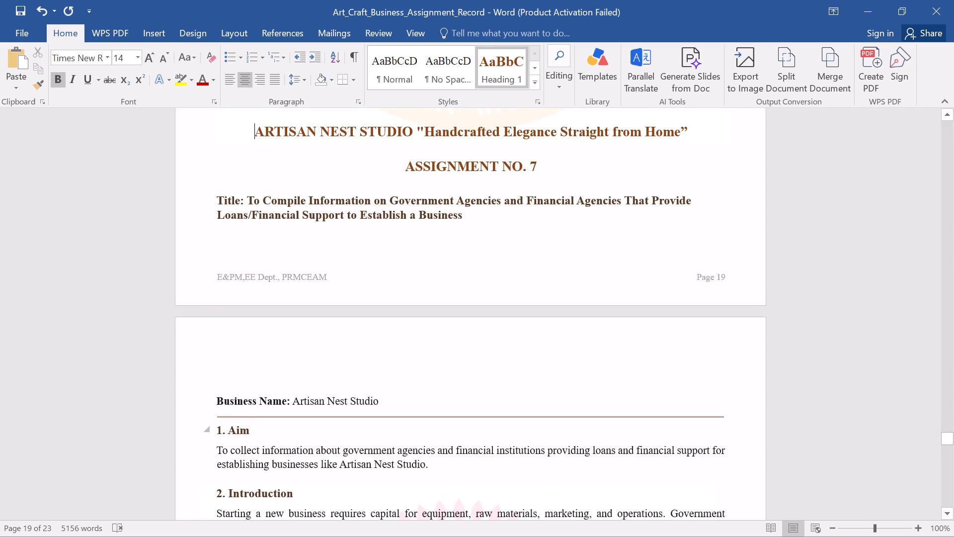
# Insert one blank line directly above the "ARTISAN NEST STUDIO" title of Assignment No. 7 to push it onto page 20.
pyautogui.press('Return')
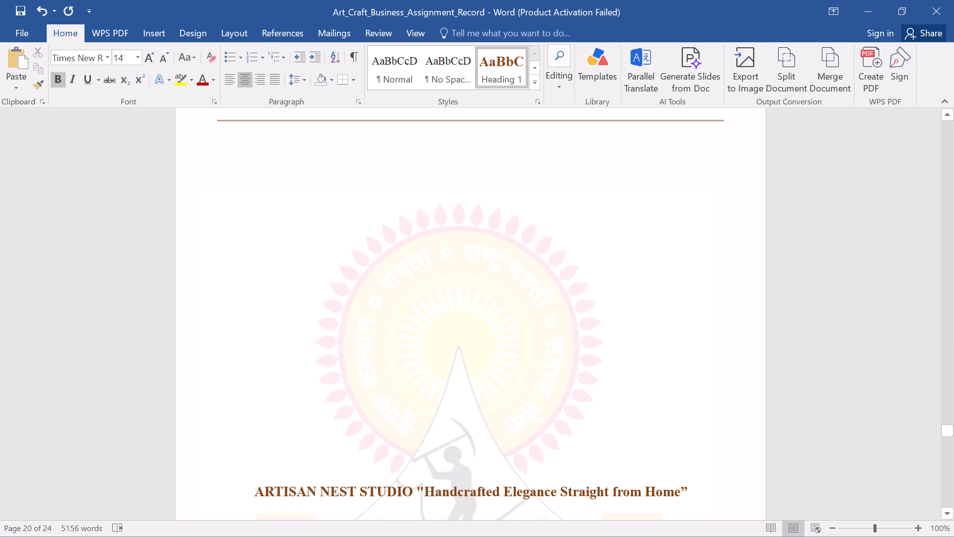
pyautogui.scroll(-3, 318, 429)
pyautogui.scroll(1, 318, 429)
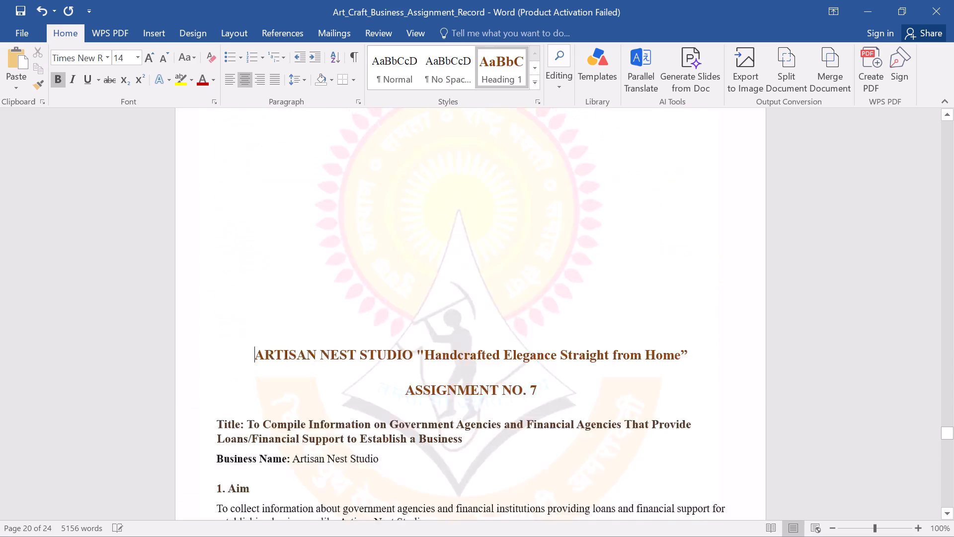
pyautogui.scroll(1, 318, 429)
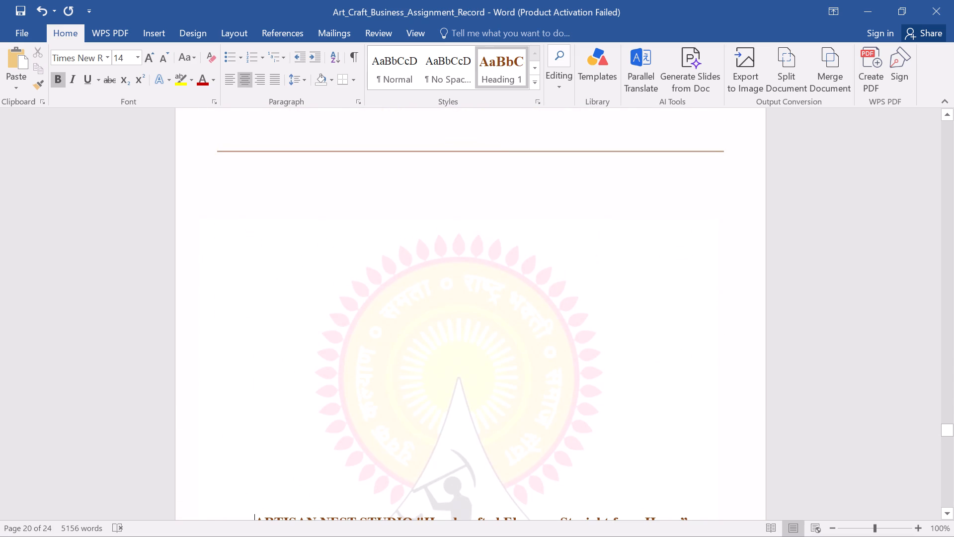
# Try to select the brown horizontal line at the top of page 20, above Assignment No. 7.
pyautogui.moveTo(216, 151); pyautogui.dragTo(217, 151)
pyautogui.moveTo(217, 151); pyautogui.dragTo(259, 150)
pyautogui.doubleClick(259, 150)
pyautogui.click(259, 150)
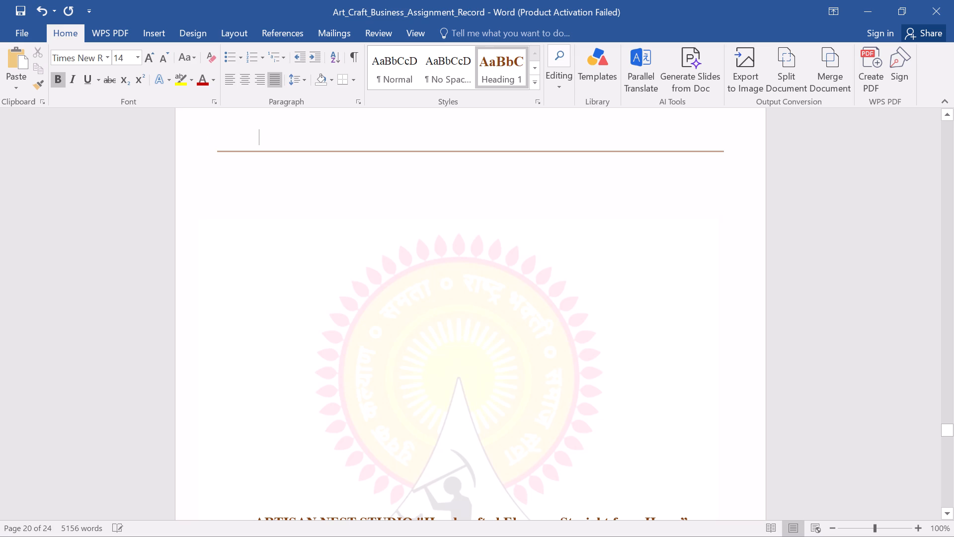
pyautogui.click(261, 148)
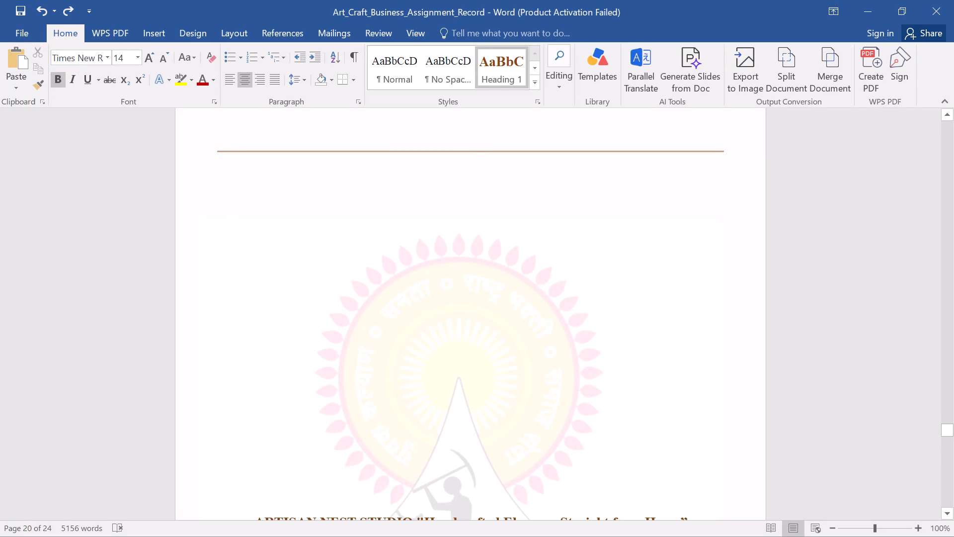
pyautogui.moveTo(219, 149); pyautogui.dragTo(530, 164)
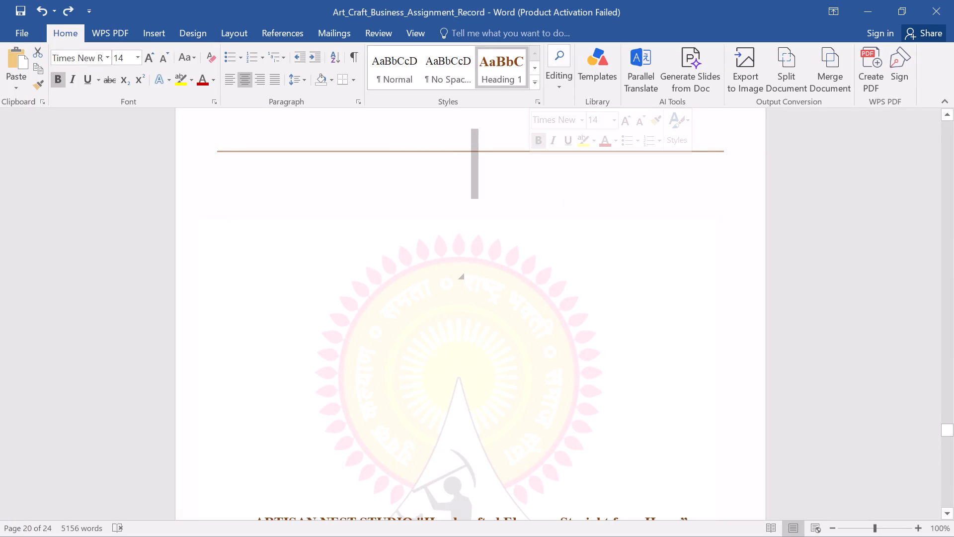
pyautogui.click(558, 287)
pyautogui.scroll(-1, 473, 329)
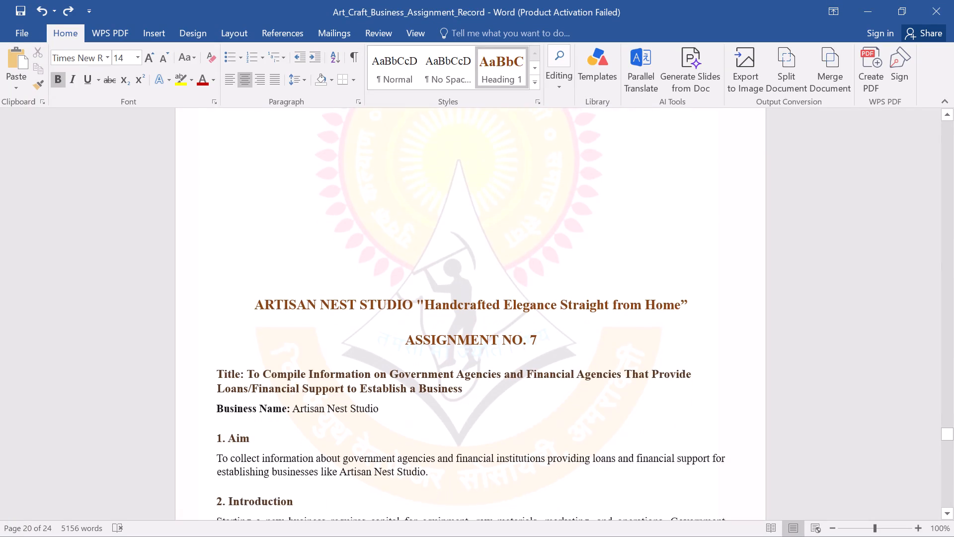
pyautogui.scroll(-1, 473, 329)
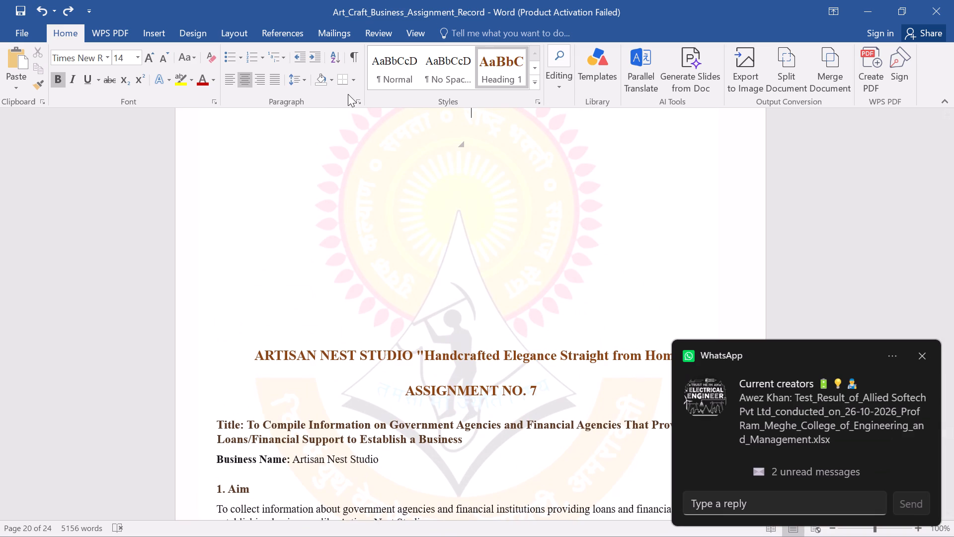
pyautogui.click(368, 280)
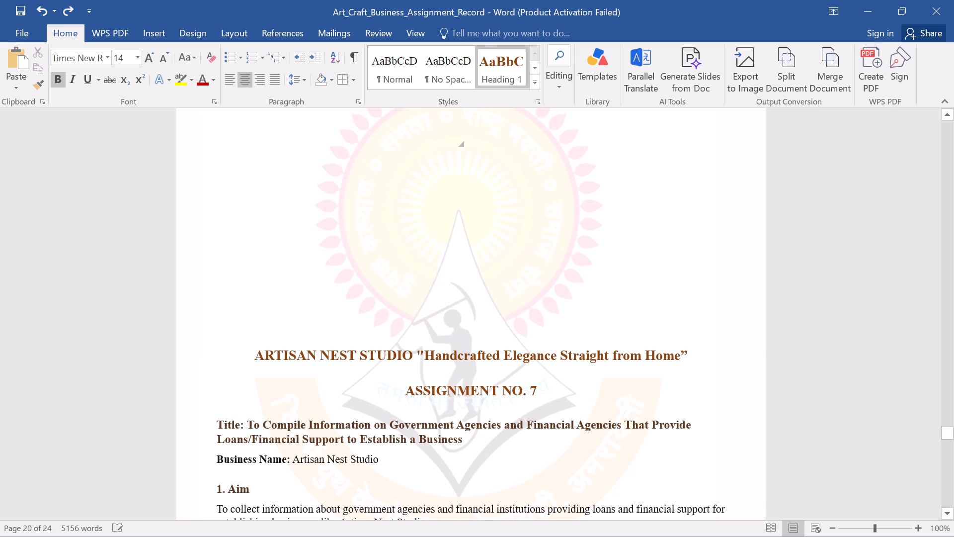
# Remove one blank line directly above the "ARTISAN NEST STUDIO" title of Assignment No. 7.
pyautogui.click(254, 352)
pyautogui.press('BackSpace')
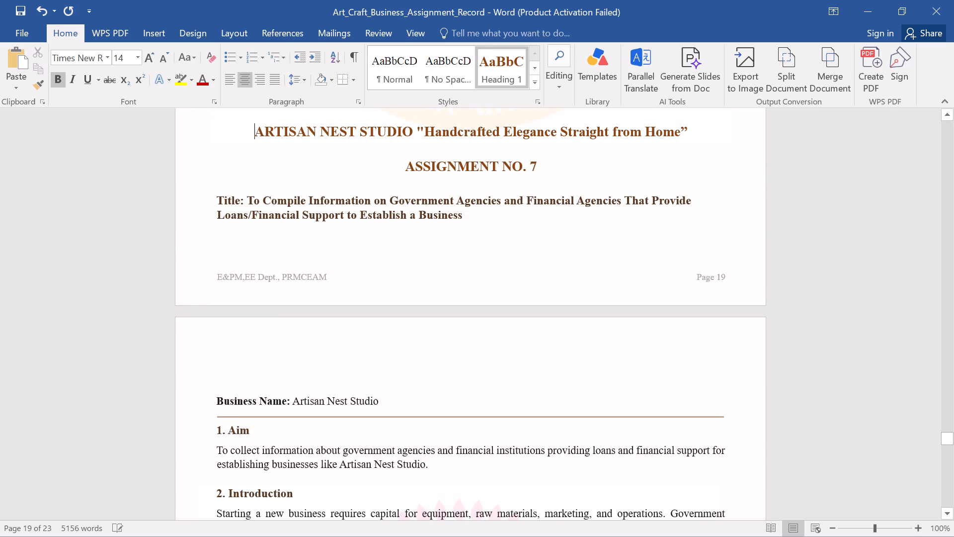
# Insert spaces before the "ARTISAN NEST STUDIO" title of Assignment No. 7 until the heading moves onto page 20.
pyautogui.scroll(1, 254, 352)
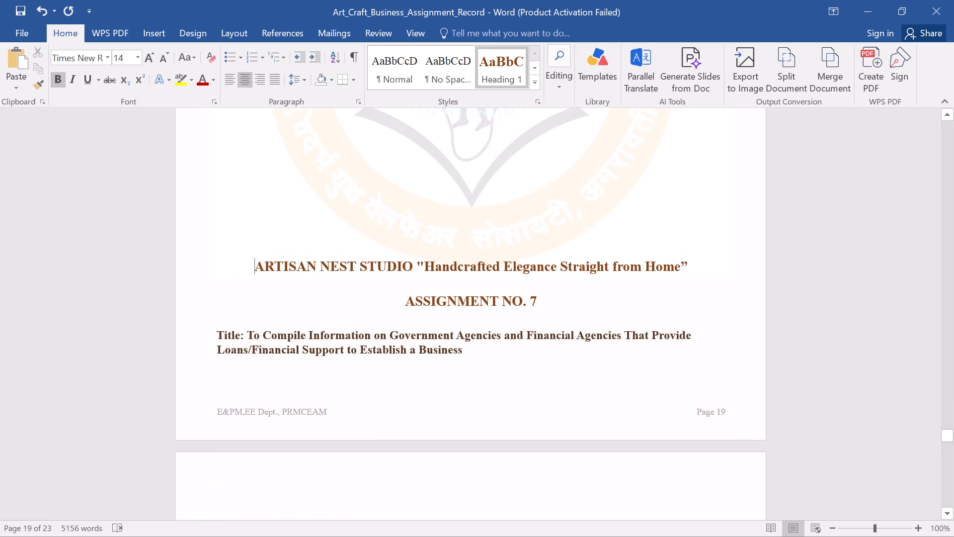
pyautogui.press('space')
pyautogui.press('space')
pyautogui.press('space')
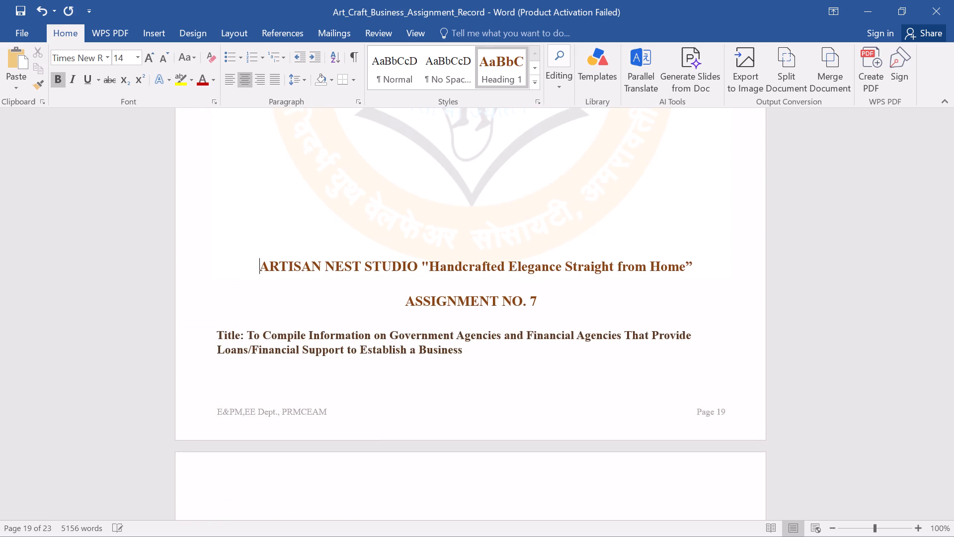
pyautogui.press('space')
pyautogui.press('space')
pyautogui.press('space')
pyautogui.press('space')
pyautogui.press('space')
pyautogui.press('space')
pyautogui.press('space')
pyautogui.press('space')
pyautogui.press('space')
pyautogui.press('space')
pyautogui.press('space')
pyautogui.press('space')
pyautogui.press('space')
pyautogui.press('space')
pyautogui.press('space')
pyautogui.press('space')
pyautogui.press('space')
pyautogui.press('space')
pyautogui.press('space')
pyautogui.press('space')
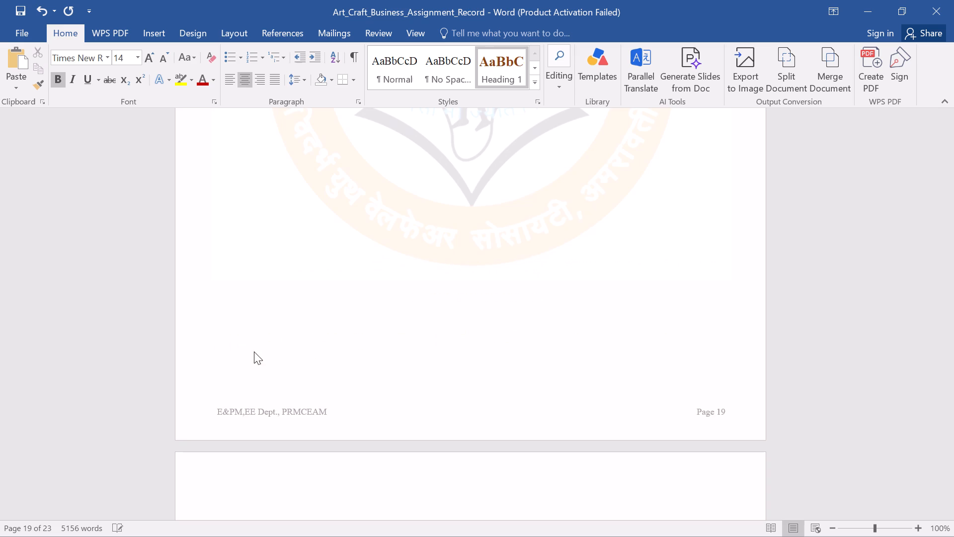
pyautogui.scroll(-1, 254, 352)
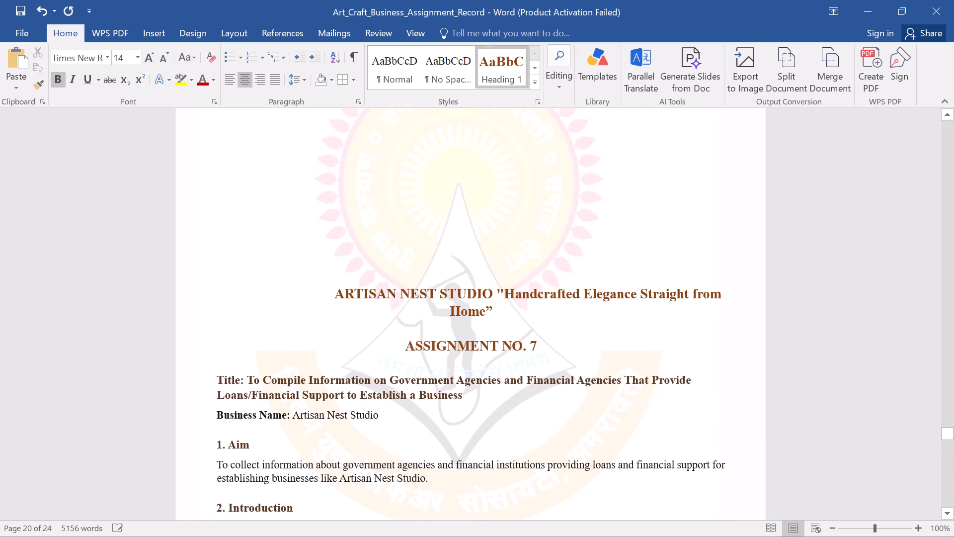
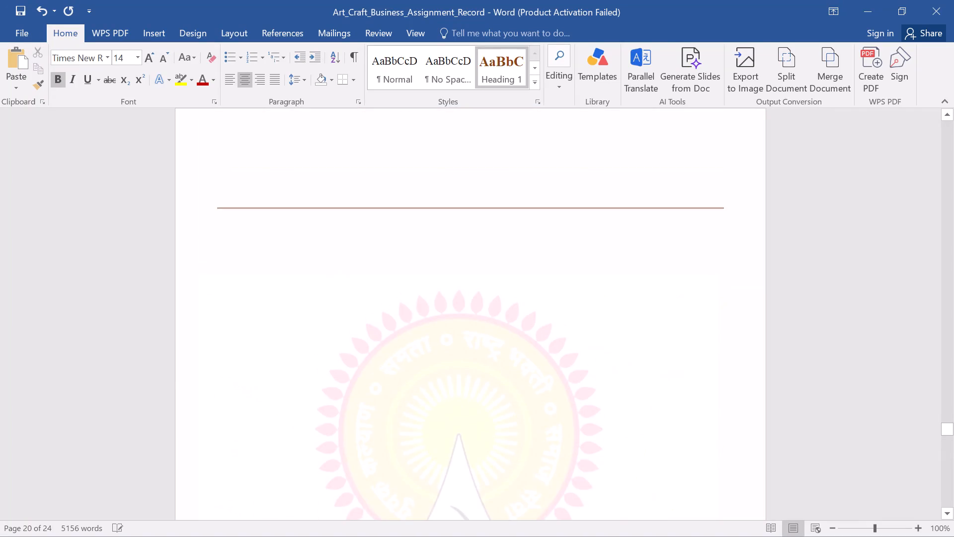
# Place the text cursor directly before the "ARTISAN NEST STUDIO" title of Assignment No. 7 on page 20.
pyautogui.scroll(5, 401, 254)
pyautogui.scroll(-1, 401, 254)
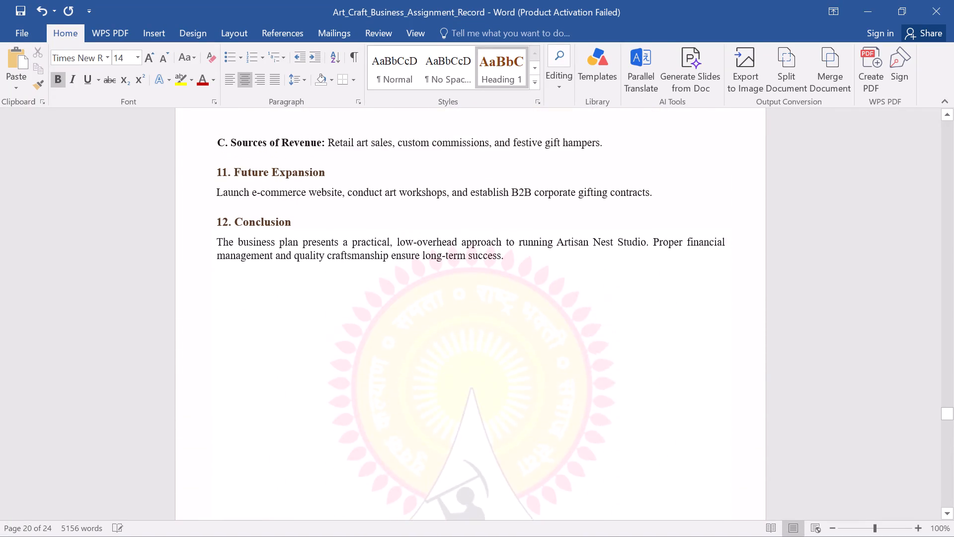
pyautogui.scroll(-3, 401, 254)
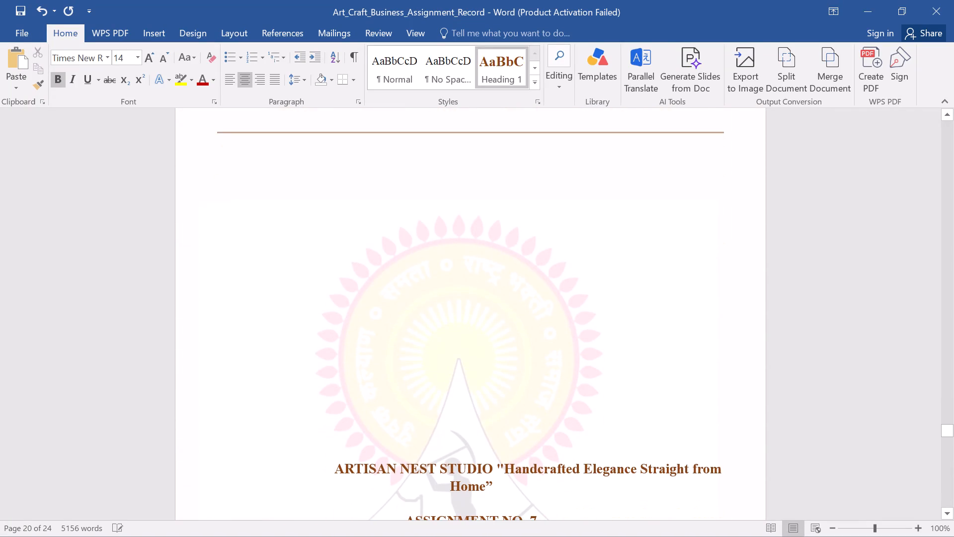
pyautogui.scroll(-1, 401, 254)
pyautogui.click(332, 391)
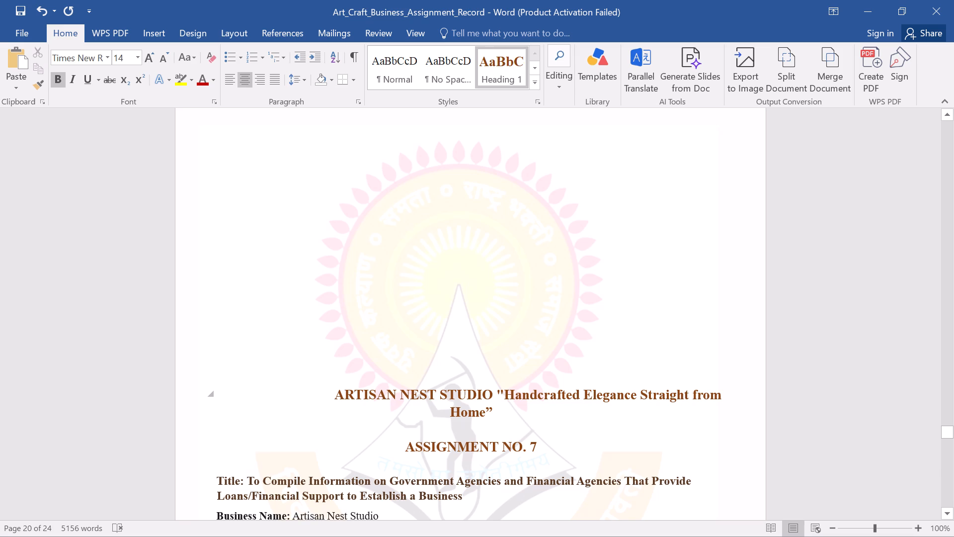
# Review the page layout from the end of Assignment No. 6 on page 19 through to the Assignment No. 8 title.
pyautogui.scroll(4, 332, 391)
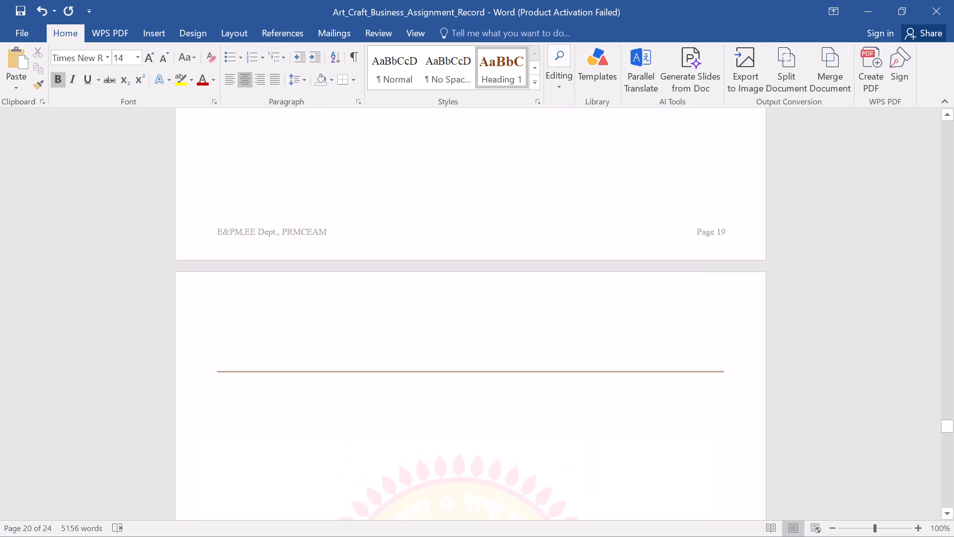
pyautogui.scroll(2, 332, 391)
pyautogui.scroll(-2, 332, 391)
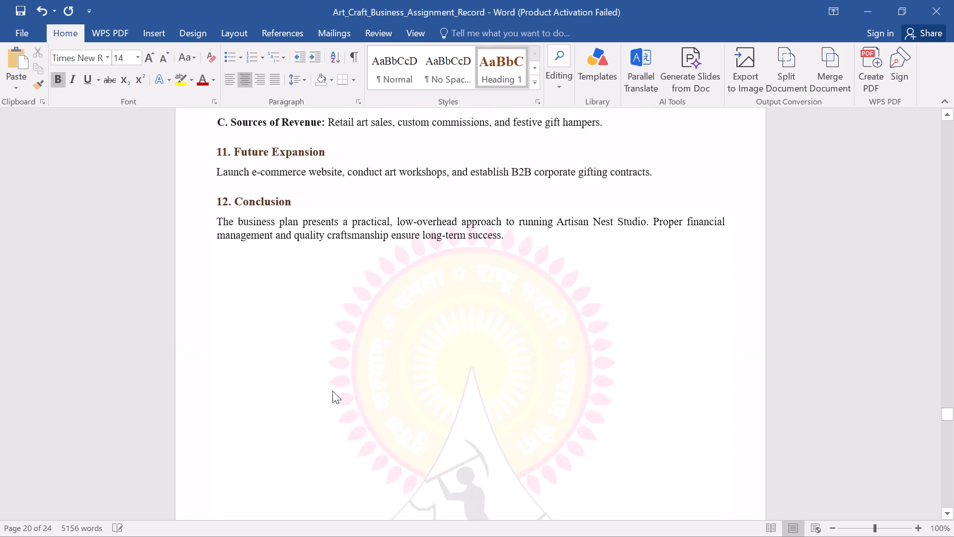
pyautogui.scroll(-3, 332, 391)
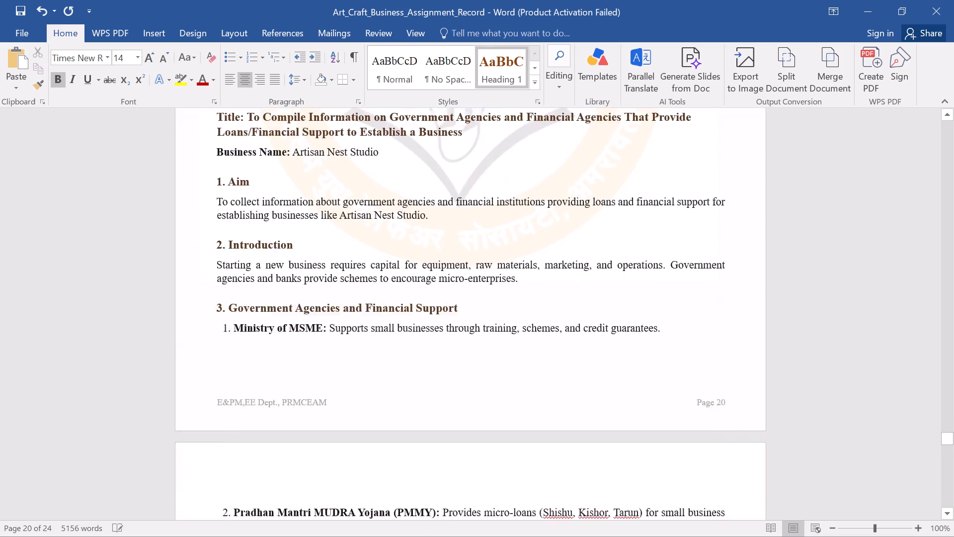
pyautogui.scroll(-5, 332, 391)
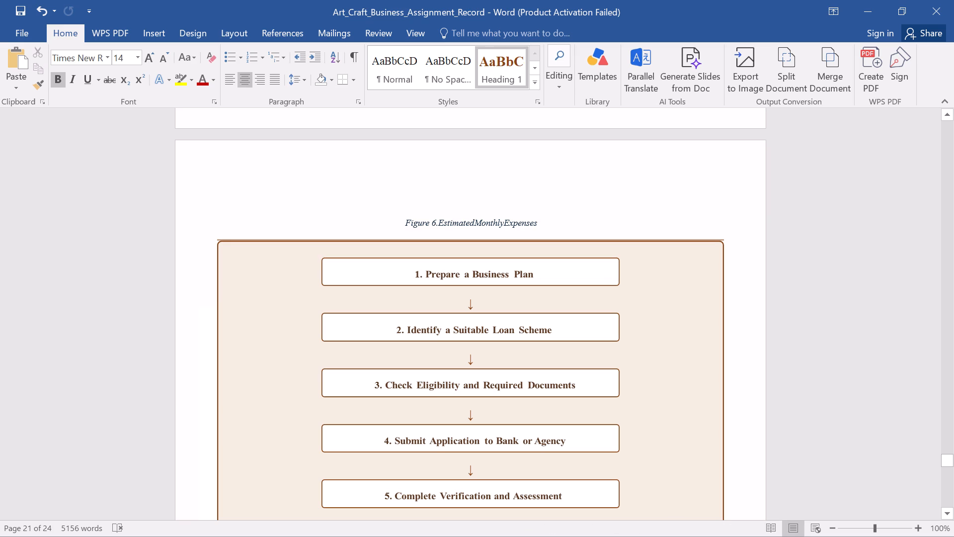
pyautogui.scroll(2, 509, 196)
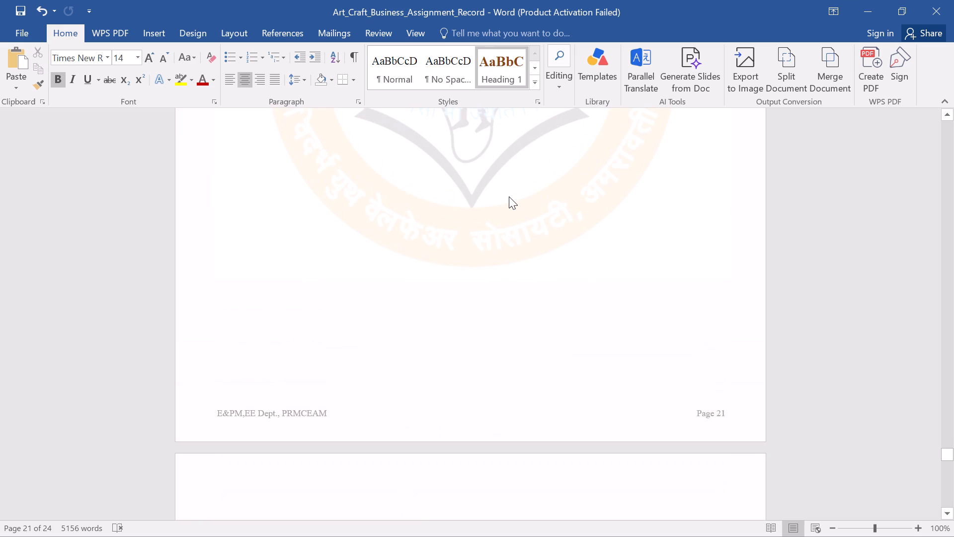
pyautogui.scroll(1, 509, 196)
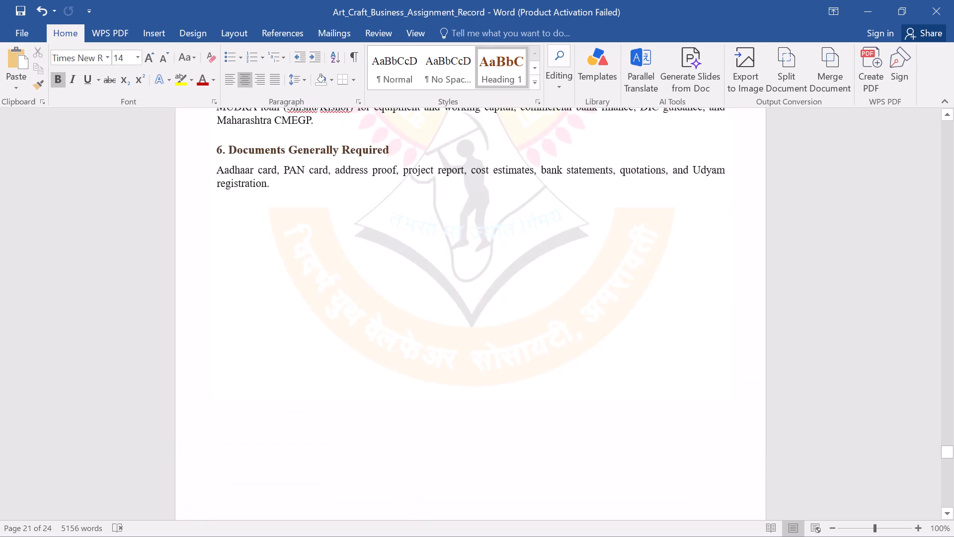
pyautogui.scroll(1, 509, 196)
pyautogui.scroll(-9, 509, 196)
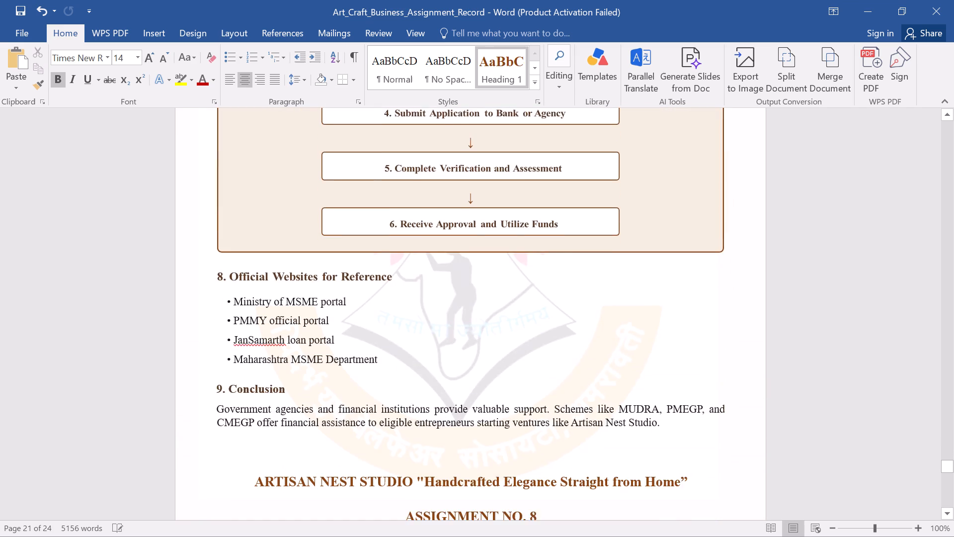
pyautogui.scroll(6, 509, 196)
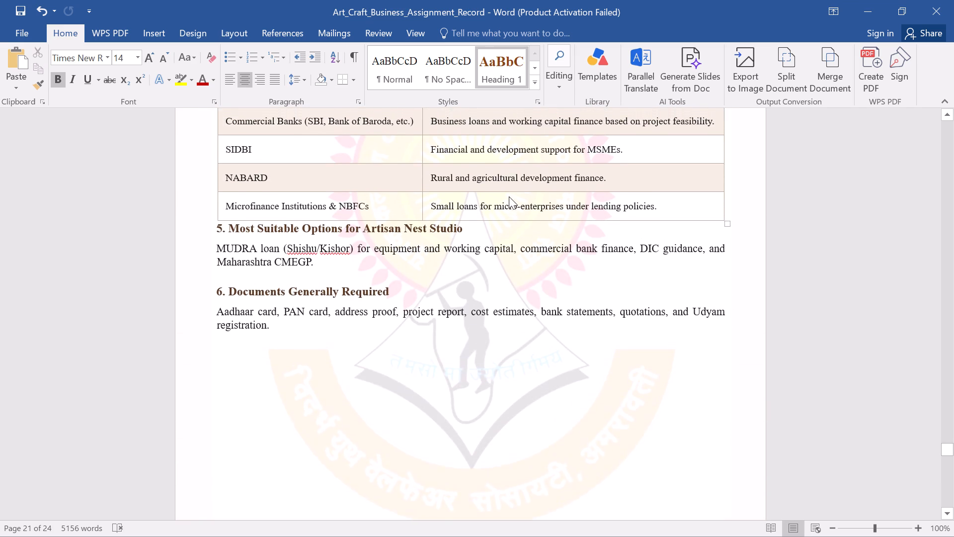
pyautogui.scroll(6, 509, 196)
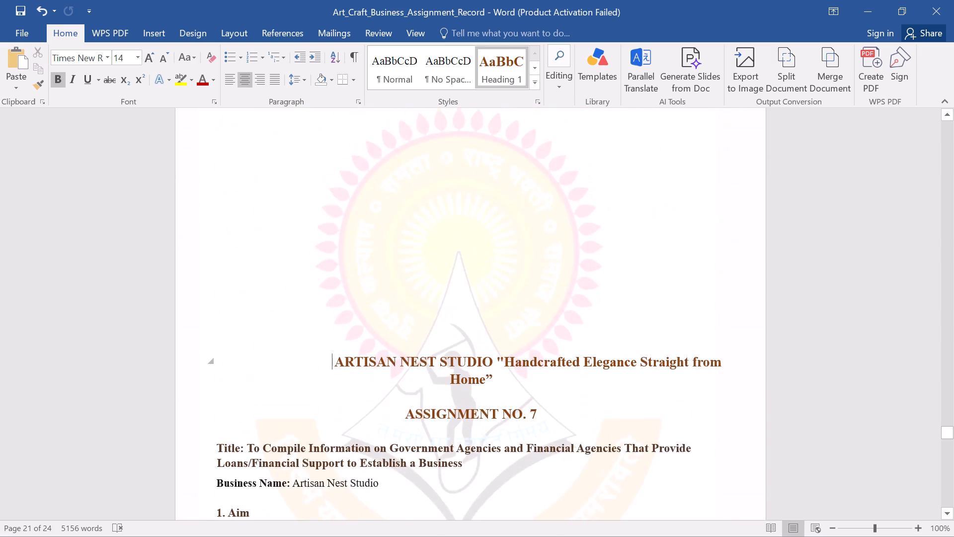
pyautogui.scroll(5, 509, 196)
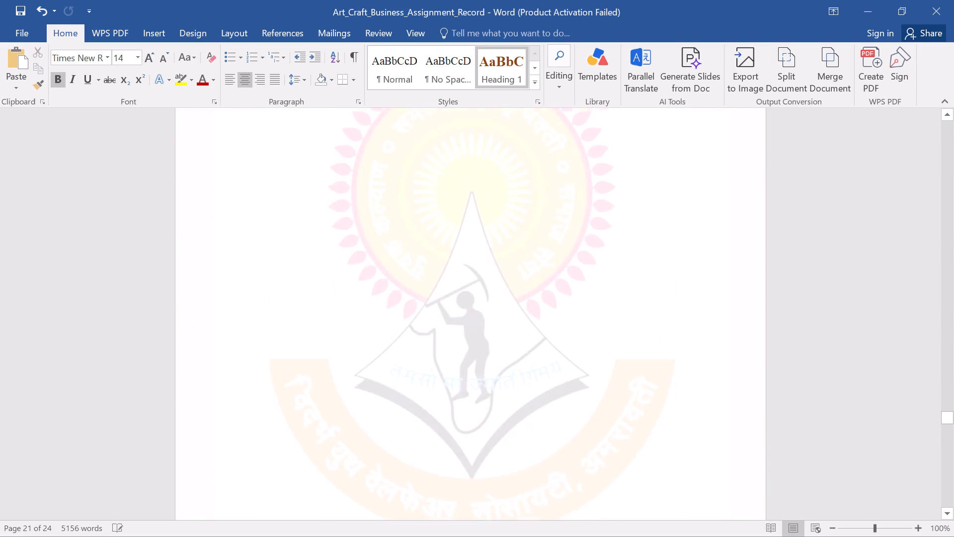
pyautogui.scroll(2, 509, 196)
pyautogui.scroll(-8, 509, 196)
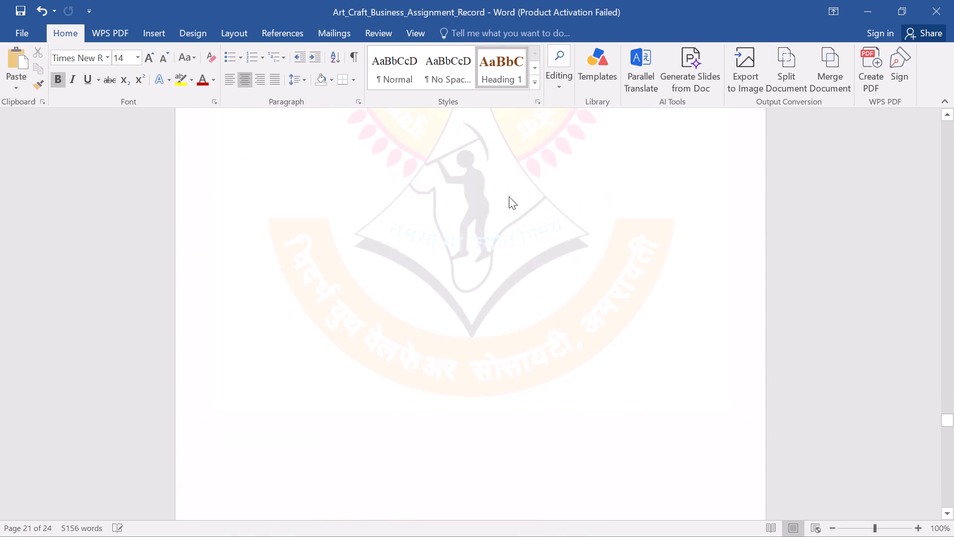
pyautogui.scroll(-3, 509, 196)
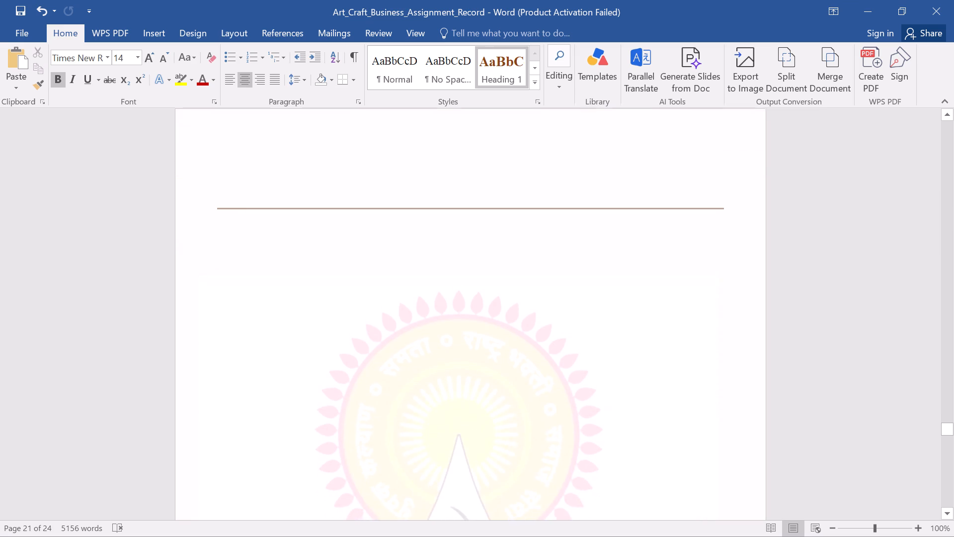
pyautogui.scroll(-2, 509, 196)
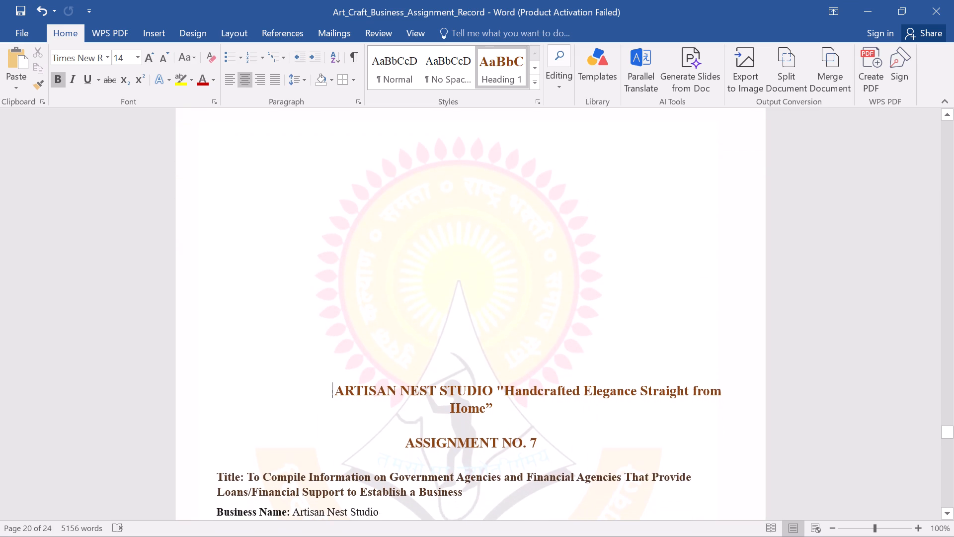
# Remove the blank lines and leading spaces before the "ARTISAN NEST STUDIO" title of Assignment No. 7, pulling it back onto page 19.
pyautogui.scroll(-1, 509, 196)
pyautogui.click(328, 379)
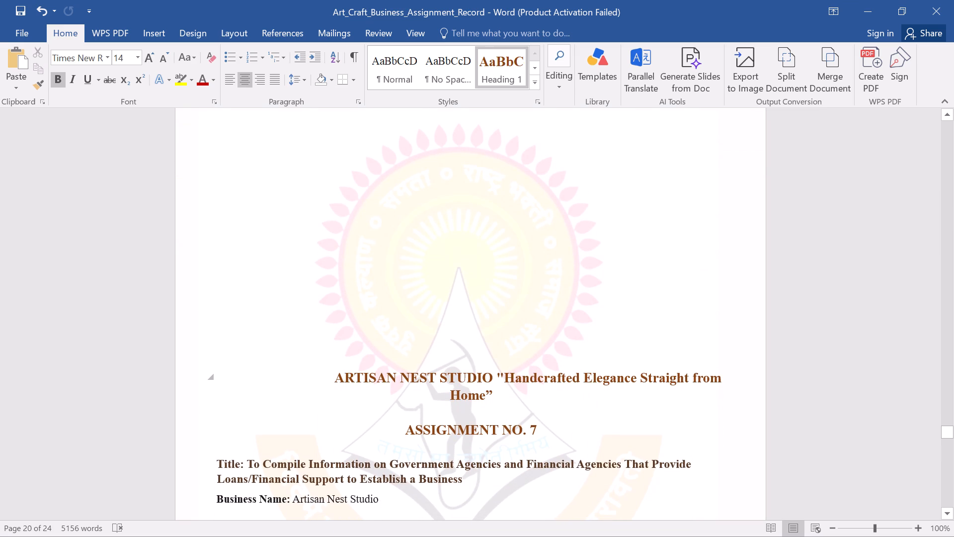
pyautogui.press('BackSpace')
pyautogui.press('BackSpace')
pyautogui.press('BackSpace')
pyautogui.press('BackSpace')
pyautogui.press('BackSpace')
pyautogui.press('BackSpace')
pyautogui.press('BackSpace')
pyautogui.press('BackSpace')
pyautogui.press('BackSpace')
pyautogui.press('BackSpace')
pyautogui.press('BackSpace')
pyautogui.press('BackSpace')
pyautogui.press('BackSpace')
pyautogui.press('BackSpace')
pyautogui.press('BackSpace')
pyautogui.press('BackSpace')
pyautogui.press('BackSpace')
pyautogui.press('BackSpace')
pyautogui.press('BackSpace')
pyautogui.press('BackSpace')
pyautogui.press('BackSpace')
pyautogui.press('BackSpace')
pyautogui.press('BackSpace')
pyautogui.press('BackSpace')
pyautogui.press('BackSpace')
pyautogui.press('BackSpace')
pyautogui.press('BackSpace')
pyautogui.press('BackSpace')
pyautogui.press('BackSpace')
pyautogui.press('BackSpace')
pyautogui.press('BackSpace')
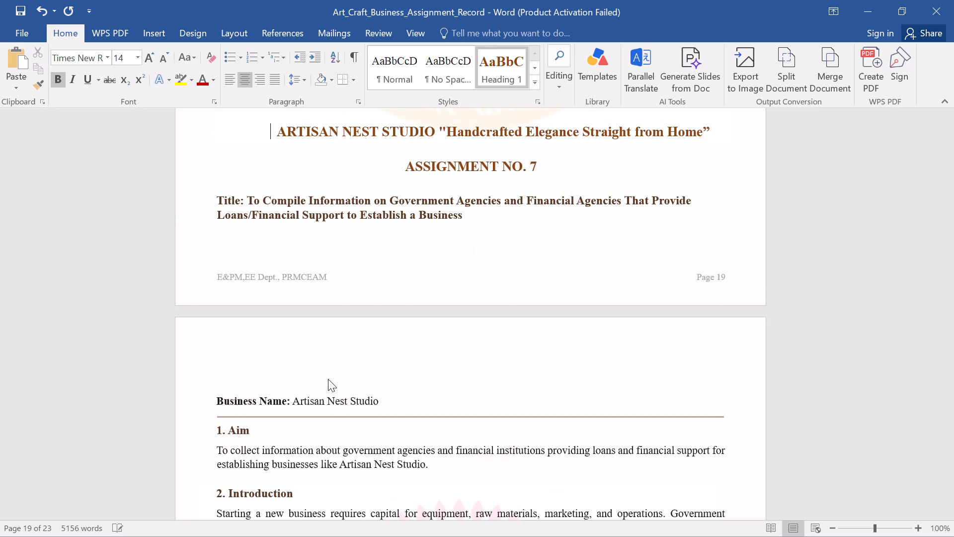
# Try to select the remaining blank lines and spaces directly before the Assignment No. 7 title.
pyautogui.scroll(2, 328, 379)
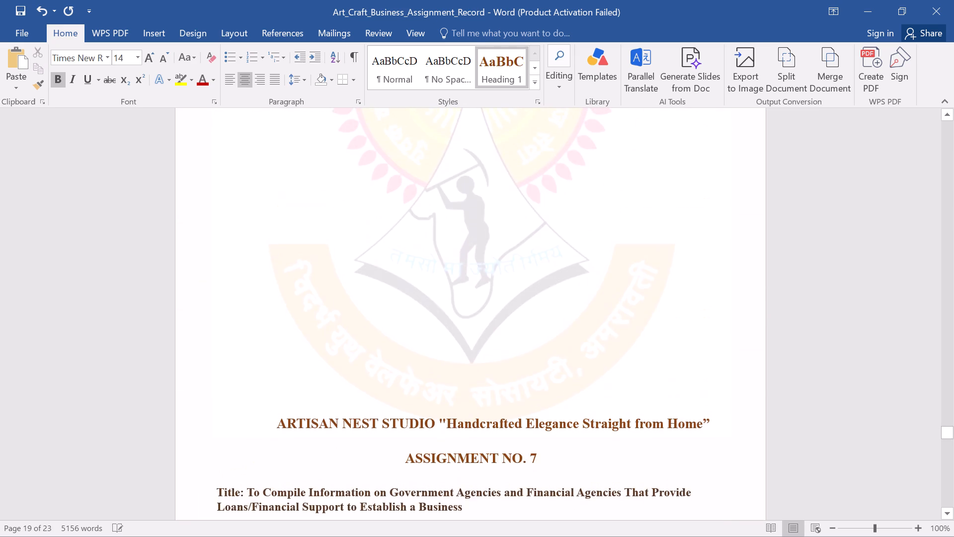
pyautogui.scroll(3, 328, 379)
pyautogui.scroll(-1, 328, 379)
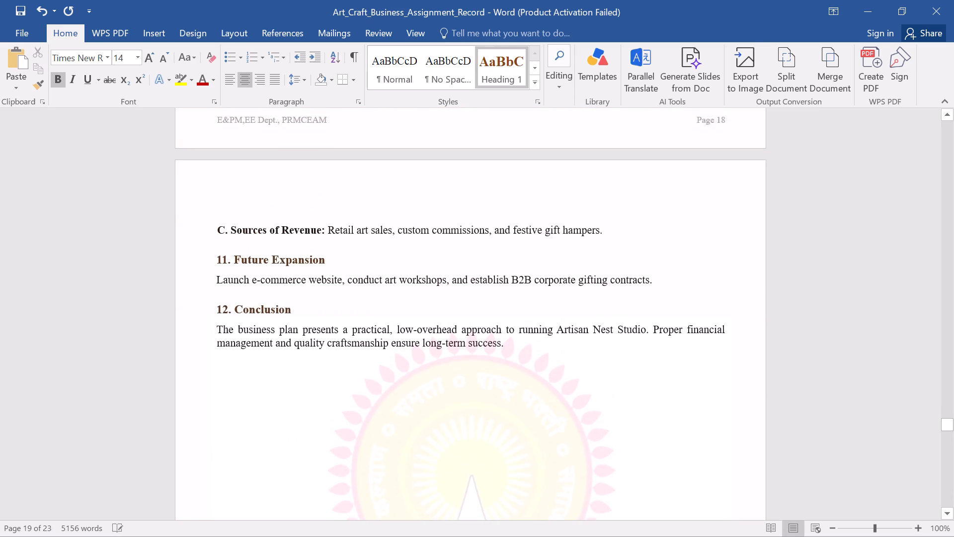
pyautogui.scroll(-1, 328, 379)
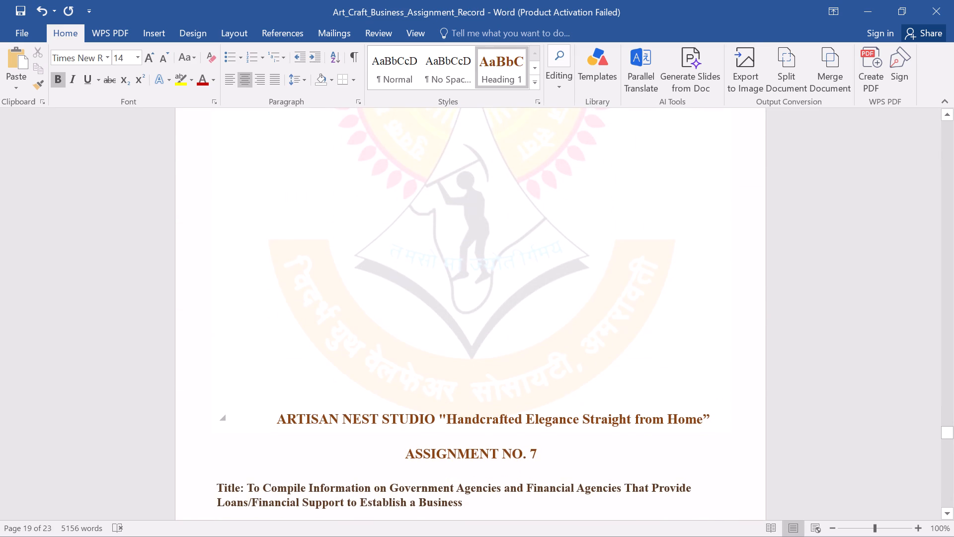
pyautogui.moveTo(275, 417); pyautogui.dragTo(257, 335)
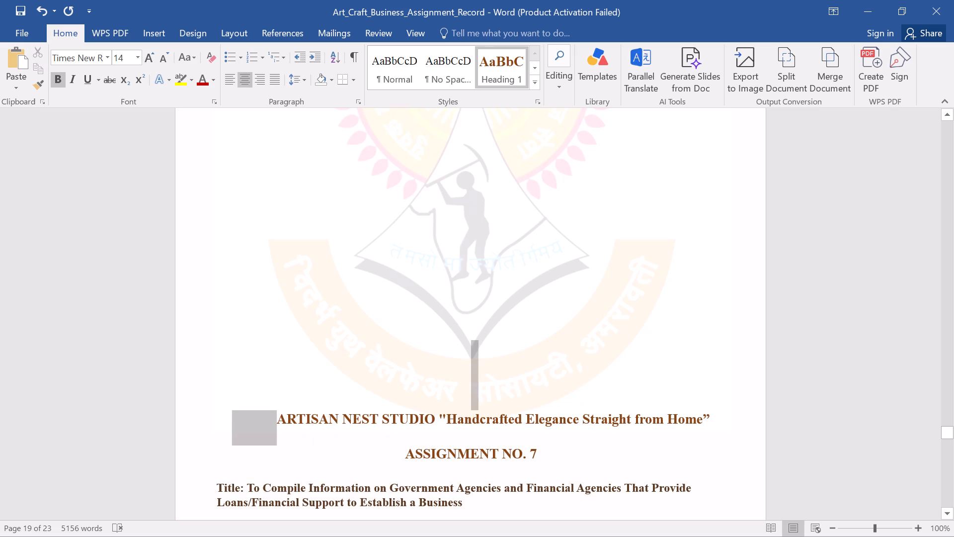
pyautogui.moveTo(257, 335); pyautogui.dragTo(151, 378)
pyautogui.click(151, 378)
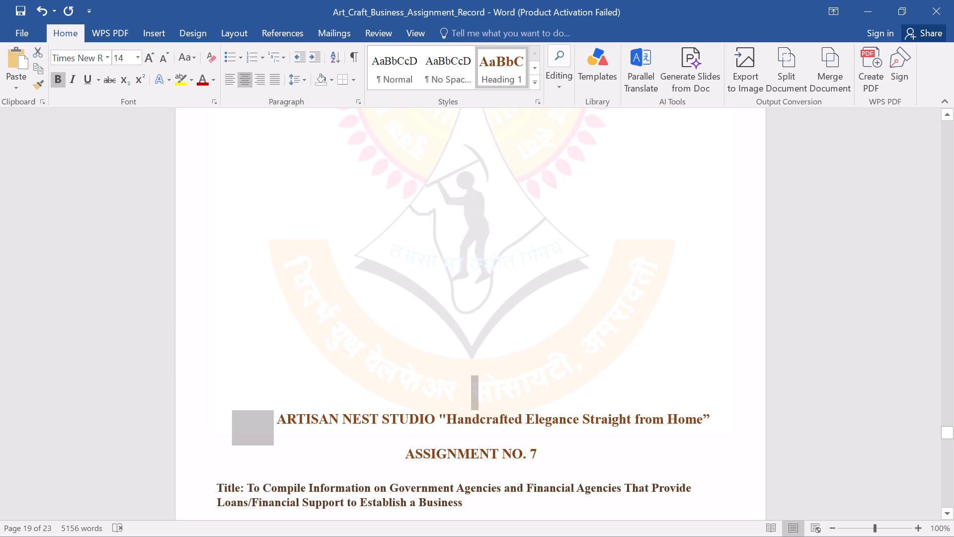
# Examine pages 17 to 20 for how Assignment No. 6 ends and where the Assignment No. 7 heading falls.
pyautogui.scroll(2, 384, 194)
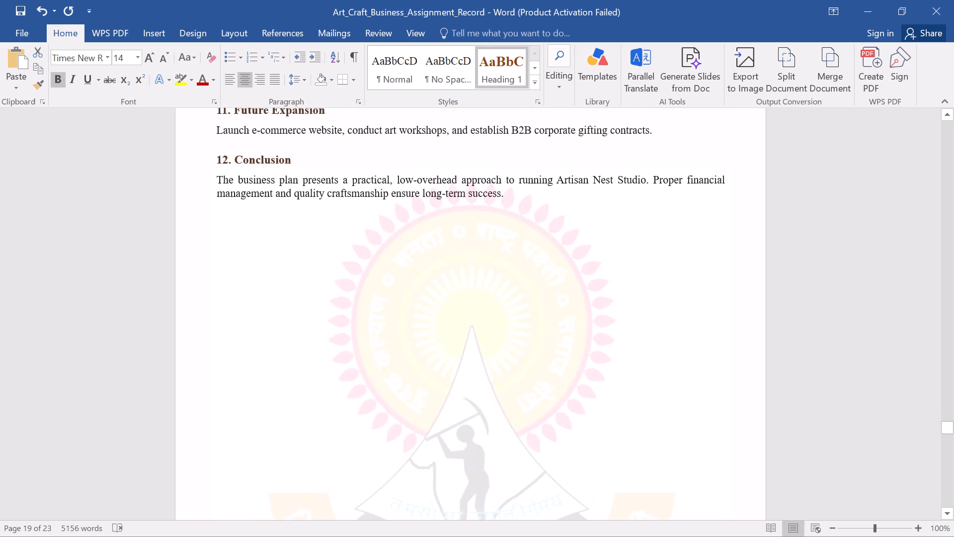
pyautogui.scroll(3, 384, 194)
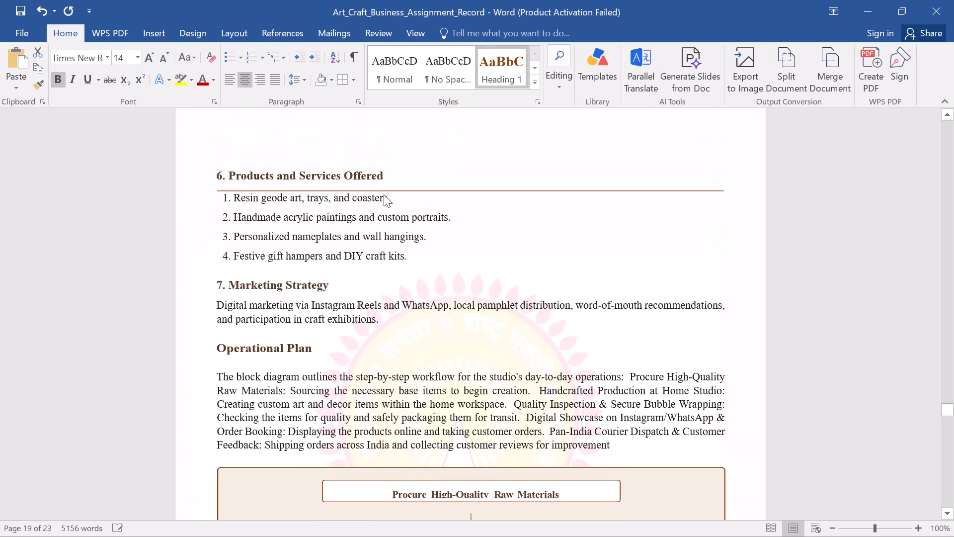
pyautogui.scroll(3, 384, 194)
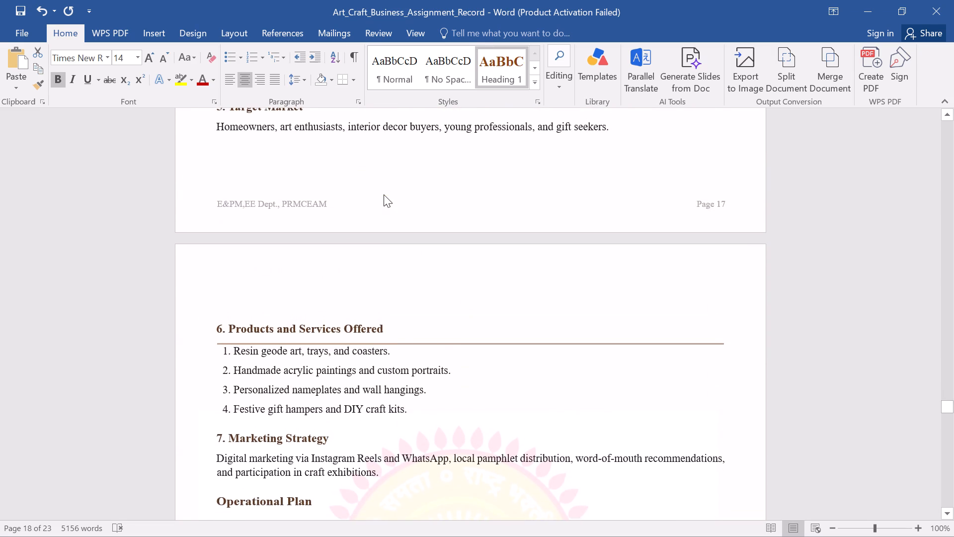
pyautogui.scroll(-7, 384, 194)
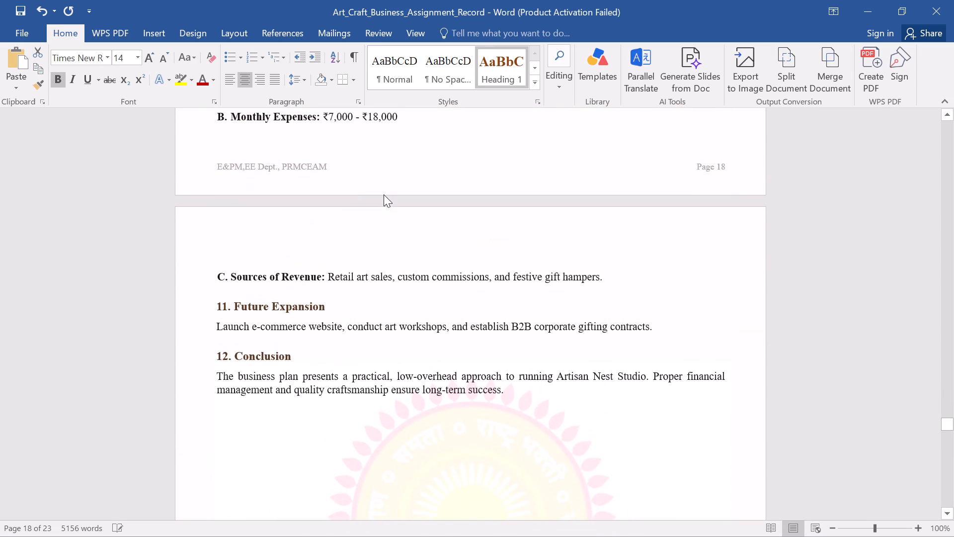
pyautogui.scroll(-2, 384, 194)
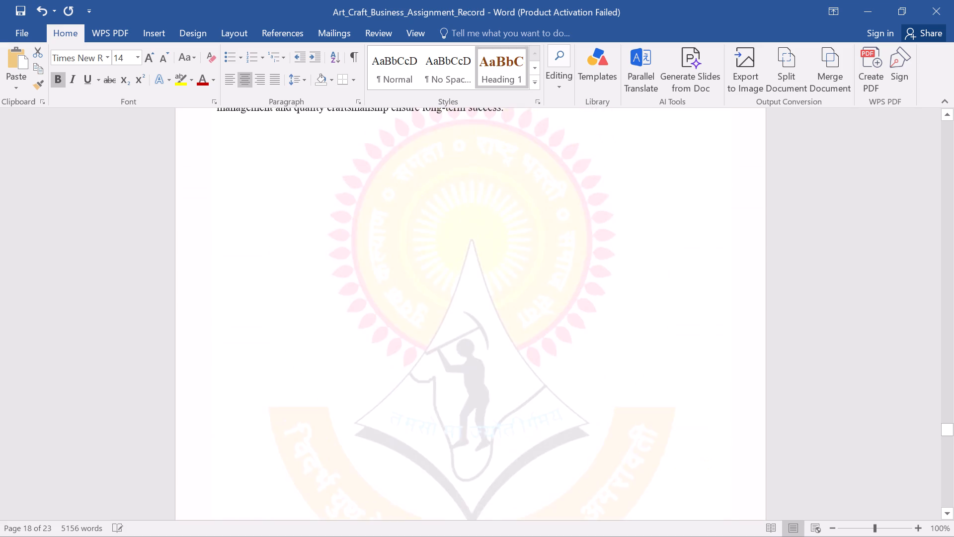
pyautogui.scroll(-4, 384, 194)
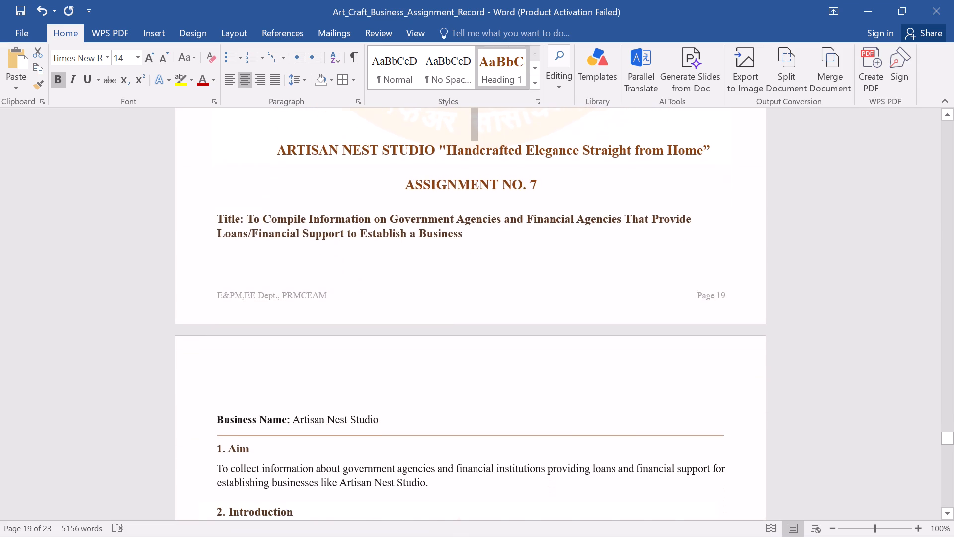
pyautogui.scroll(-1, 384, 194)
pyautogui.scroll(1, 384, 194)
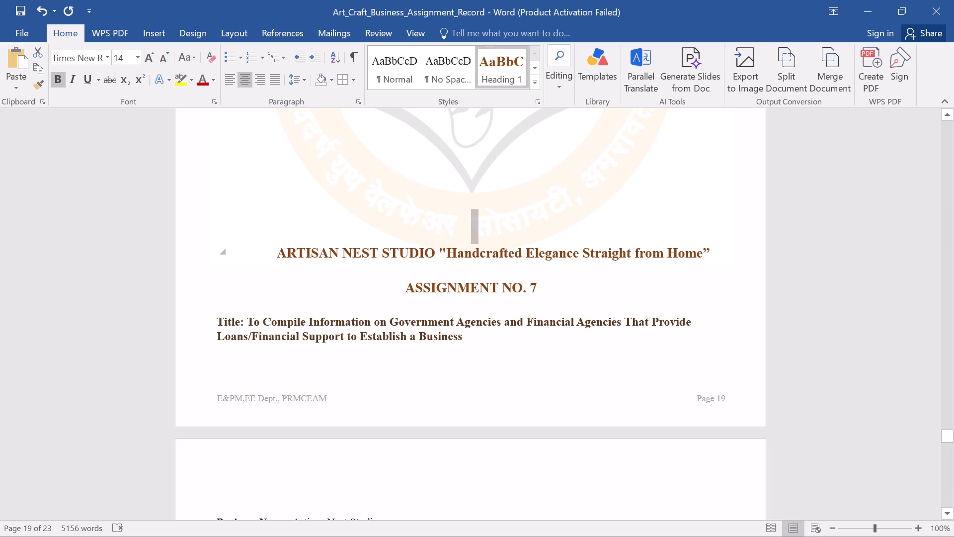
pyautogui.scroll(2, 283, 252)
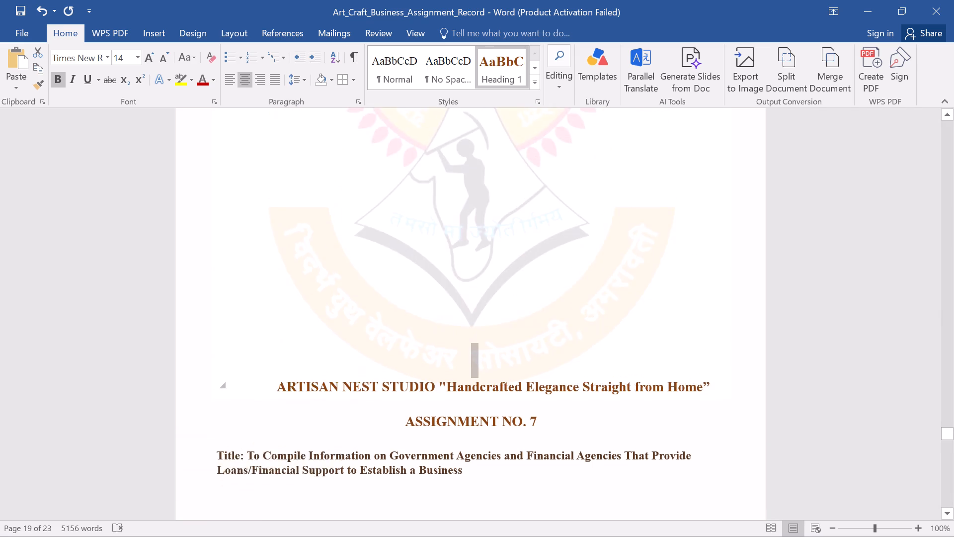
pyautogui.scroll(2, 283, 252)
# Cut the Assignment No. 7 heading block on page 19, from the "ARTISAN NEST STUDIO" line through the two-line Title.
pyautogui.scroll(-1, 283, 252)
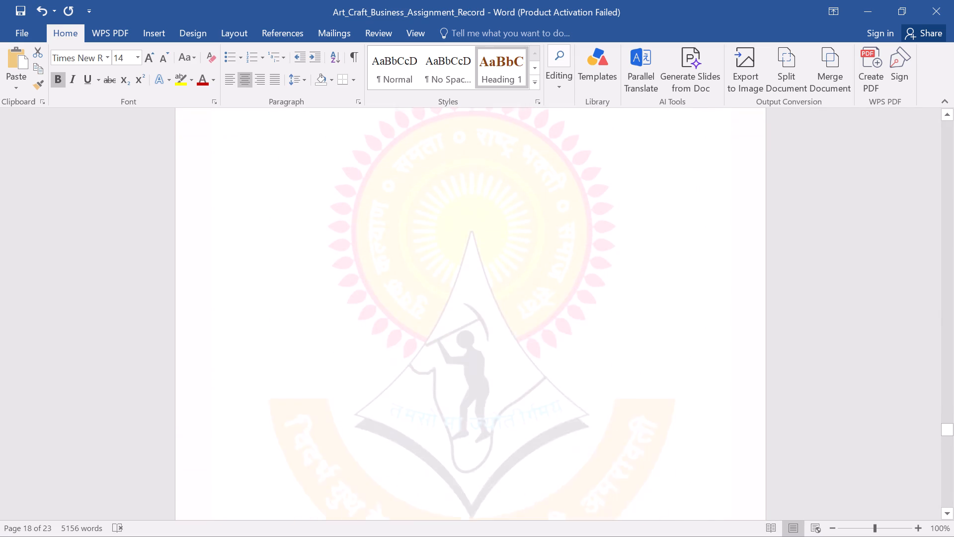
pyautogui.scroll(-2, 283, 252)
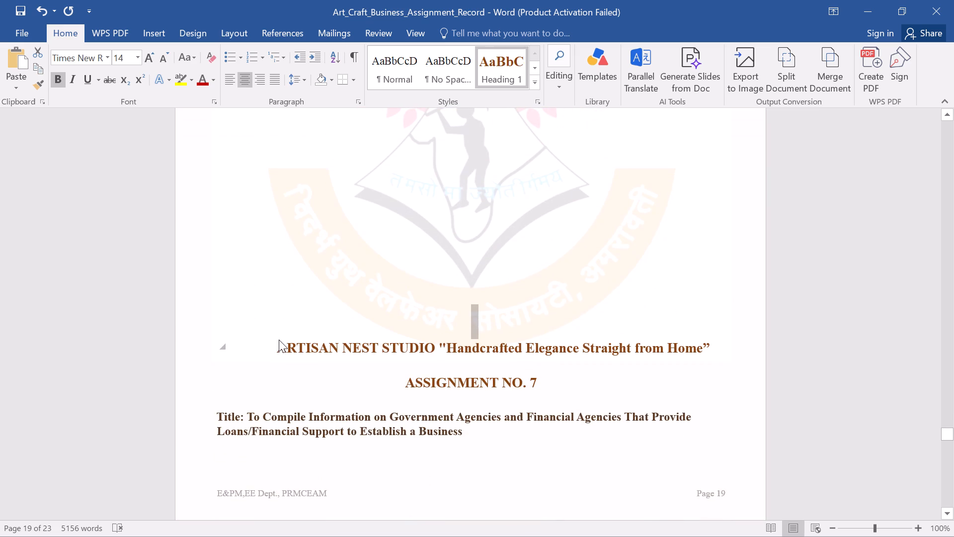
pyautogui.moveTo(277, 349); pyautogui.dragTo(454, 448)
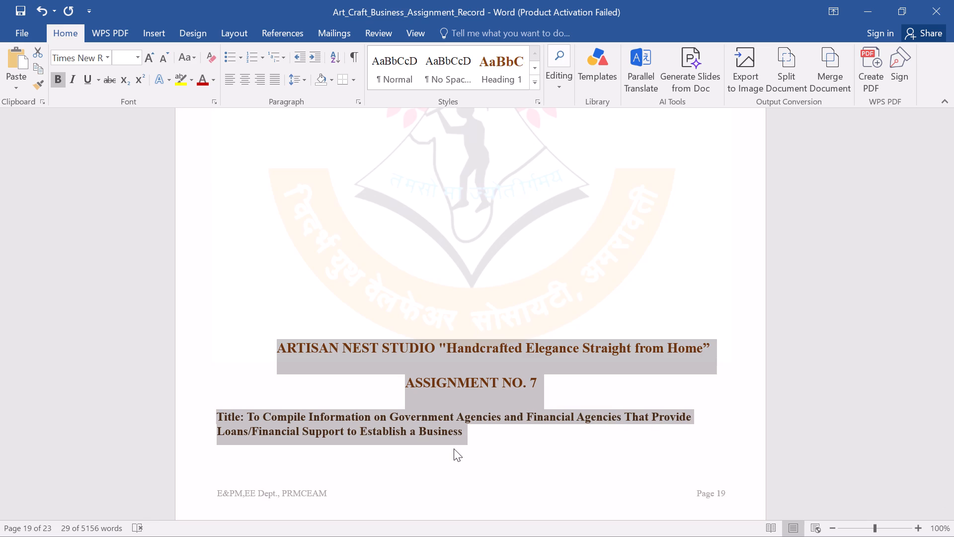
pyautogui.hotkey('ctrl', 'x')
# Push the "Business Name" line of Assignment No. 7 onto page 20 with three blank lines and paste the cut heading block before it.
pyautogui.scroll(1, 454, 448)
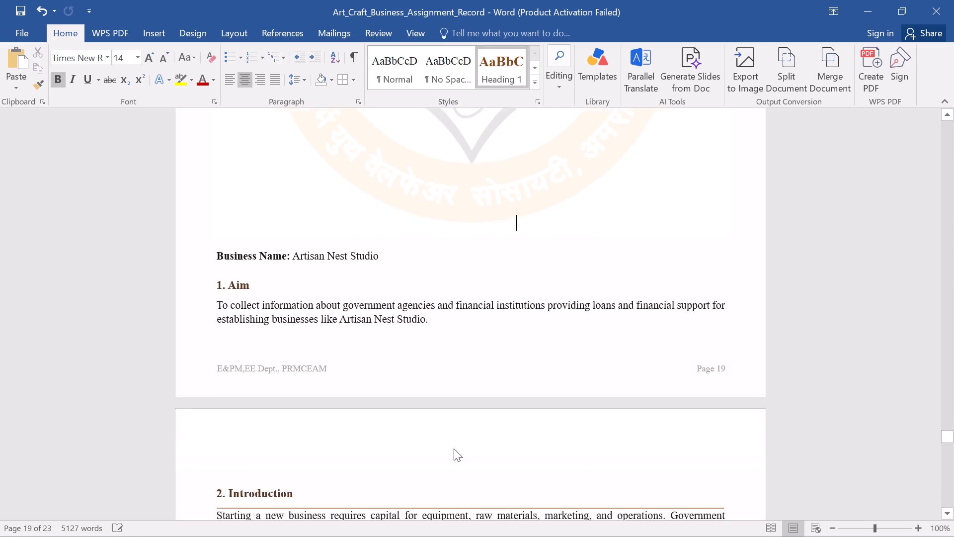
pyautogui.scroll(2, 454, 448)
pyautogui.scroll(-1, 454, 448)
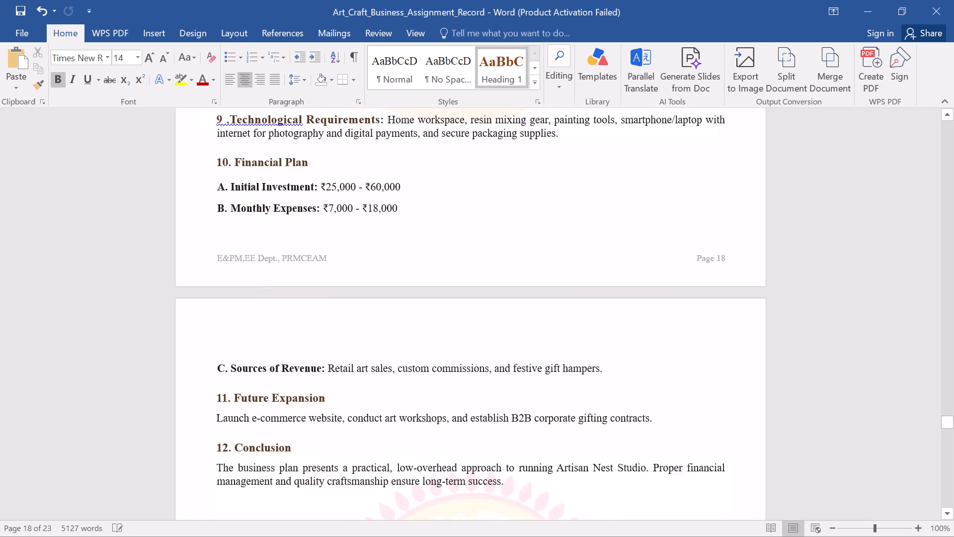
pyautogui.scroll(-3, 454, 448)
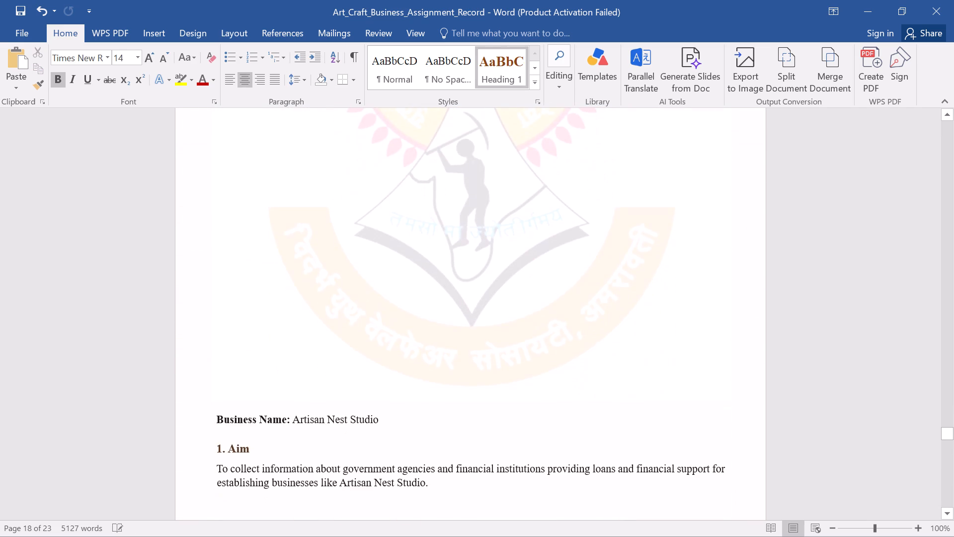
pyautogui.scroll(-3, 454, 448)
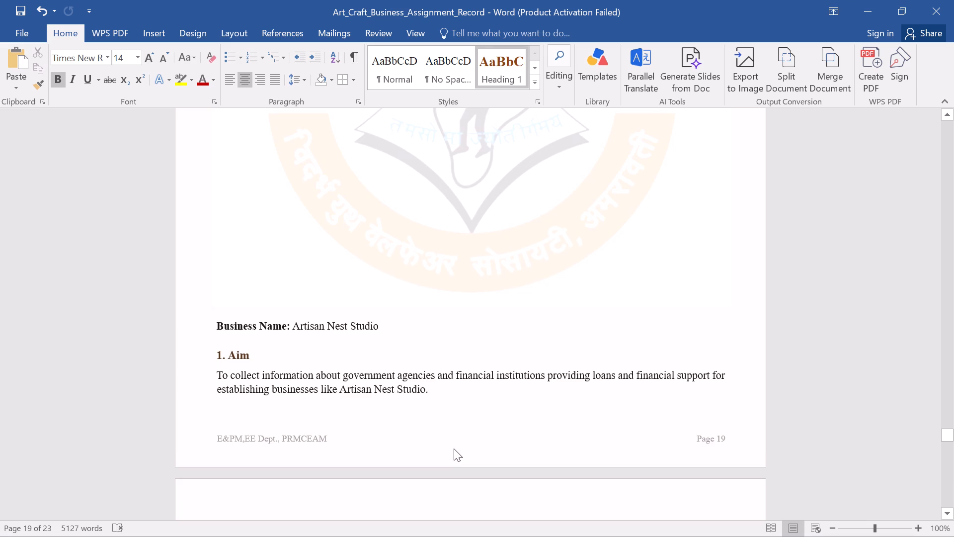
pyautogui.click(215, 326)
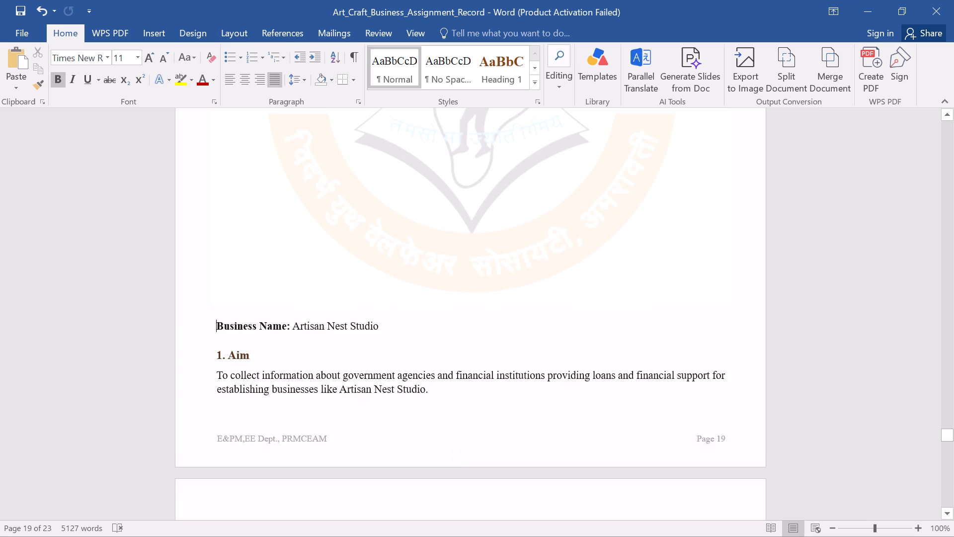
pyautogui.press('Return')
pyautogui.press('Return')
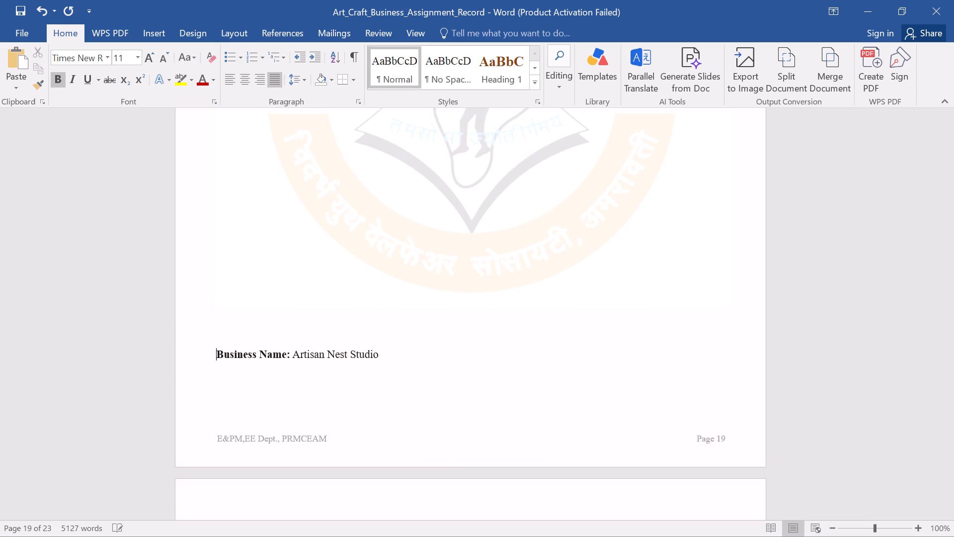
pyautogui.press('Return')
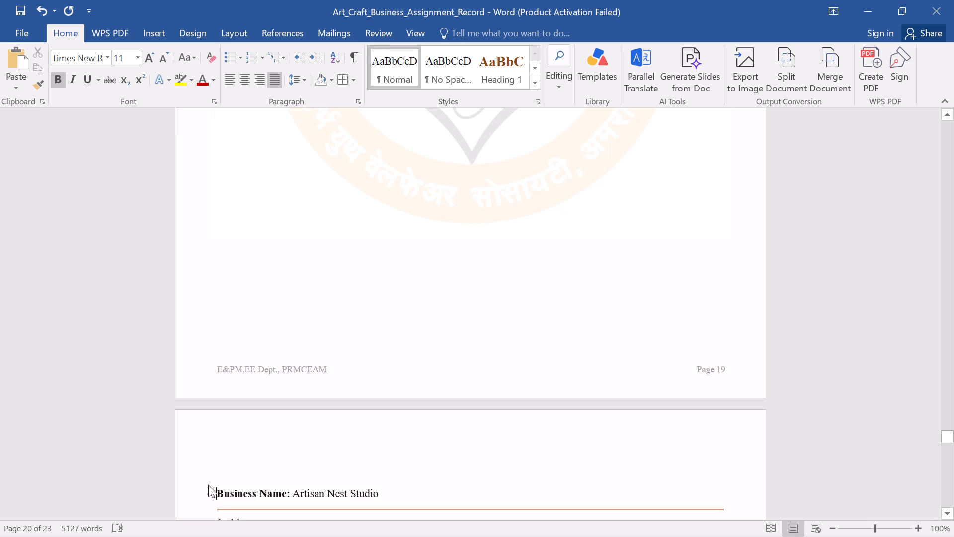
pyautogui.hotkey('ctrl', 'v')
# Examine pages 18 to 20 for the page layout between the end of Assignment No. 6 and the Assignment No. 7 heading.
pyautogui.scroll(2, 208, 485)
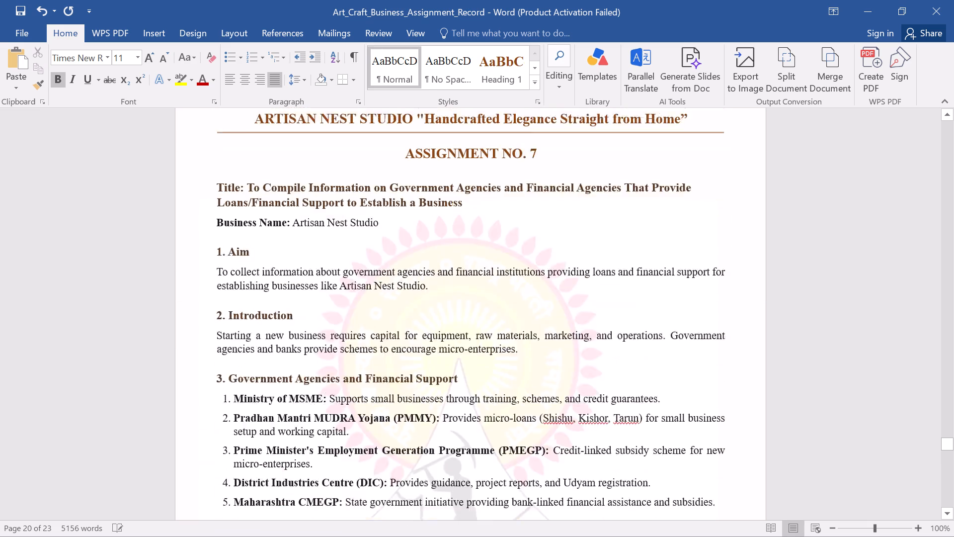
pyautogui.scroll(2, 208, 485)
pyautogui.hscroll(1, 208, 485)
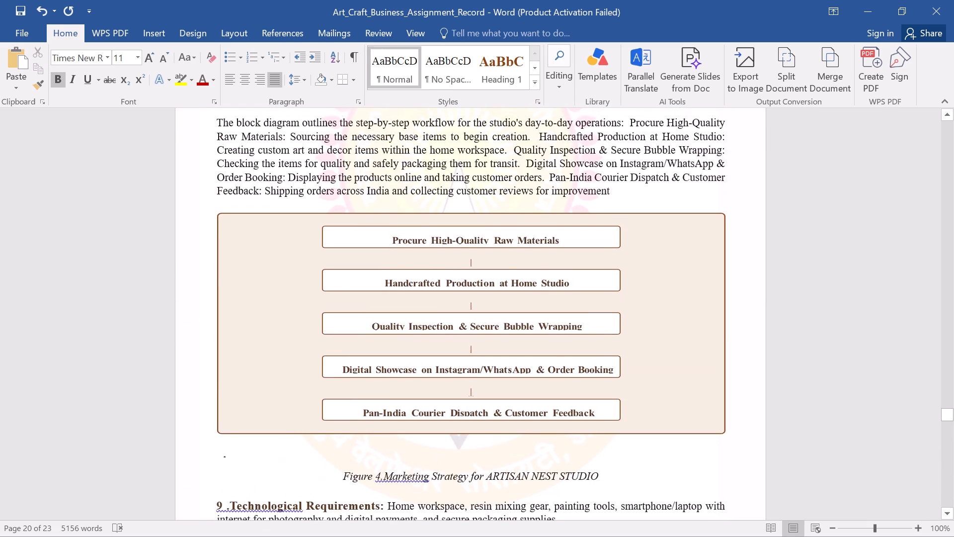
pyautogui.hscroll(1, 208, 485)
pyautogui.scroll(1, 208, 485)
pyautogui.hscroll(1, 208, 485)
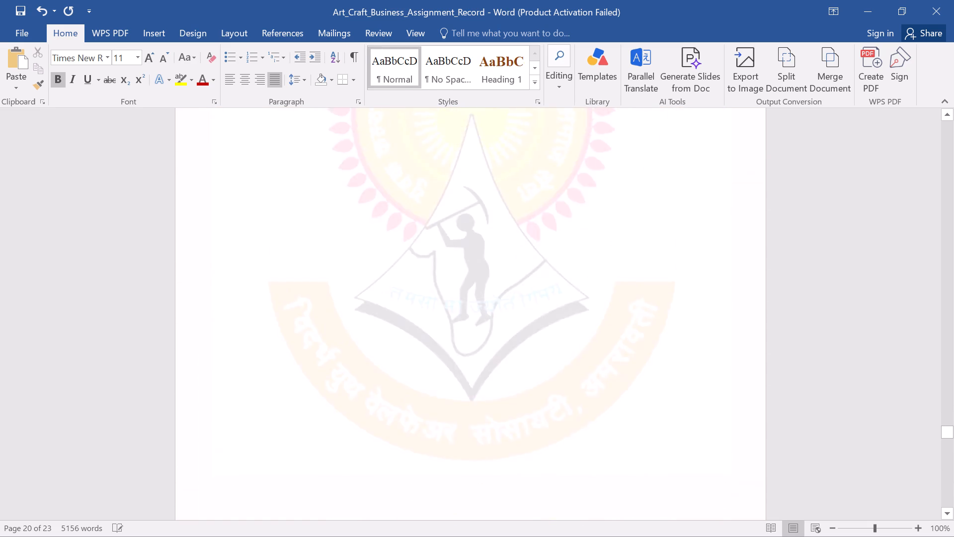
pyautogui.hscroll(2, 208, 485)
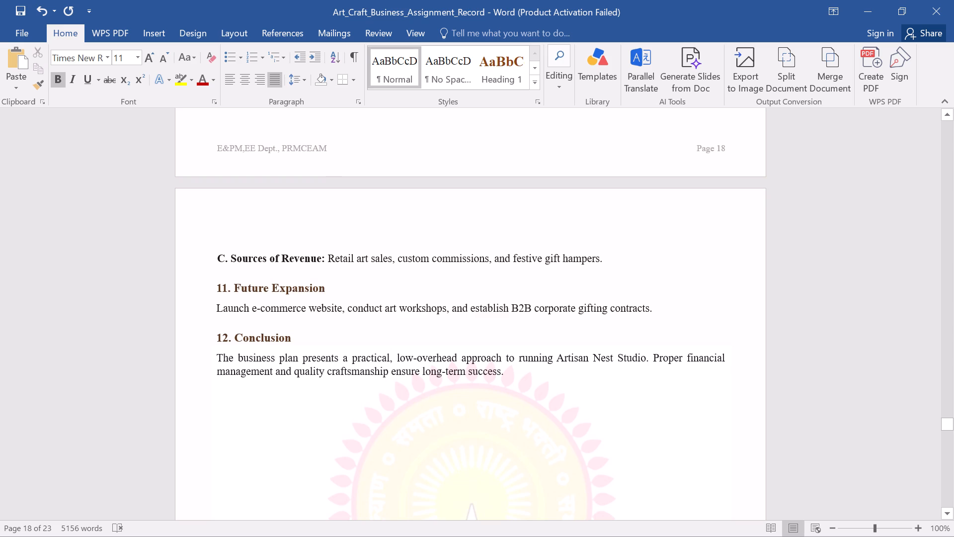
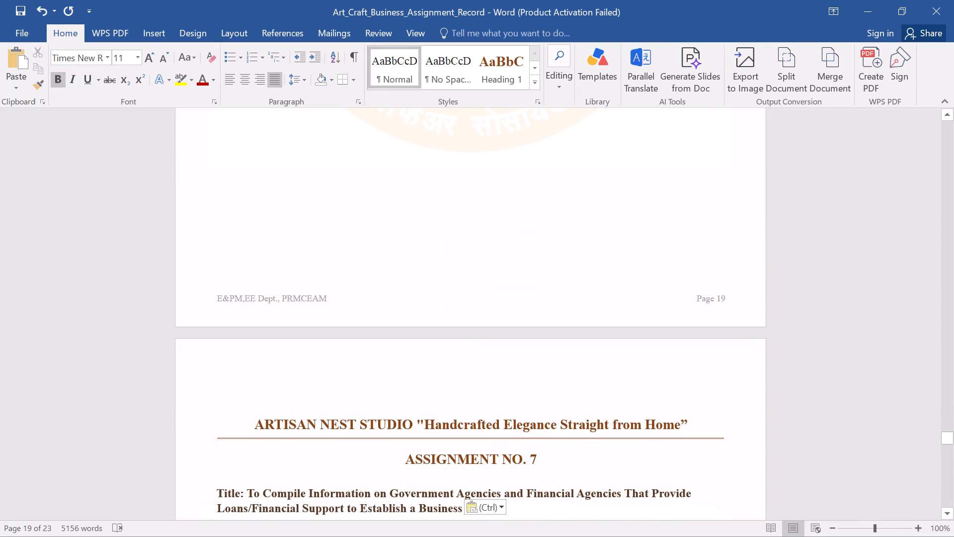
# Cut the two heading lines of Assignment No. 6 on page 17, "ARTISAN NEST STUDIO" and "ASSIGNMENT NO. 6".
pyautogui.scroll(-2, 208, 485)
pyautogui.scroll(1, 208, 485)
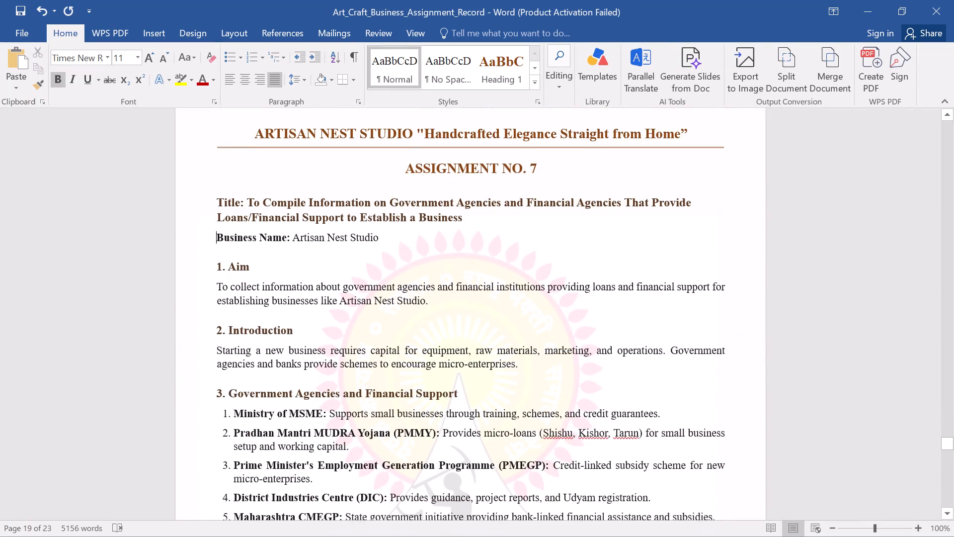
pyautogui.scroll(8, 208, 485)
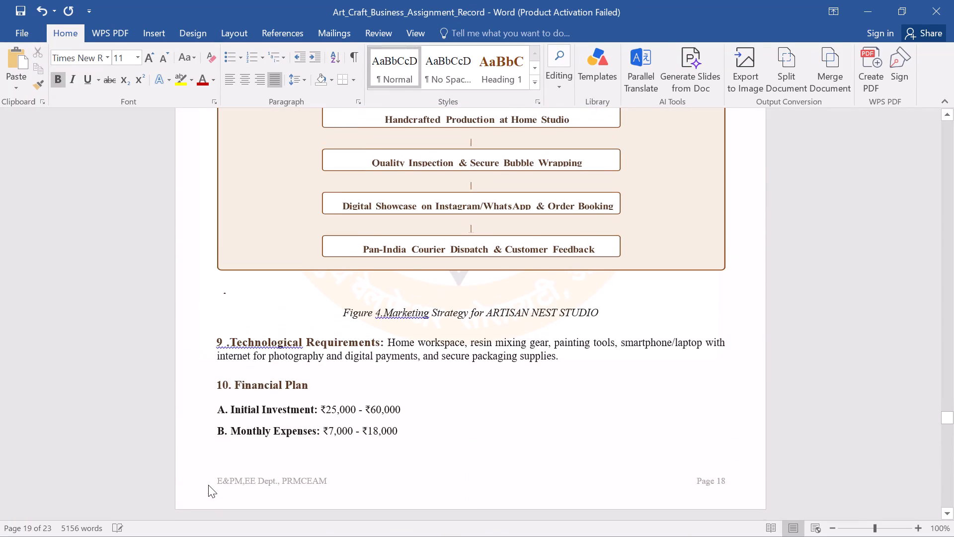
pyautogui.scroll(-1, 208, 485)
pyautogui.scroll(2, 208, 485)
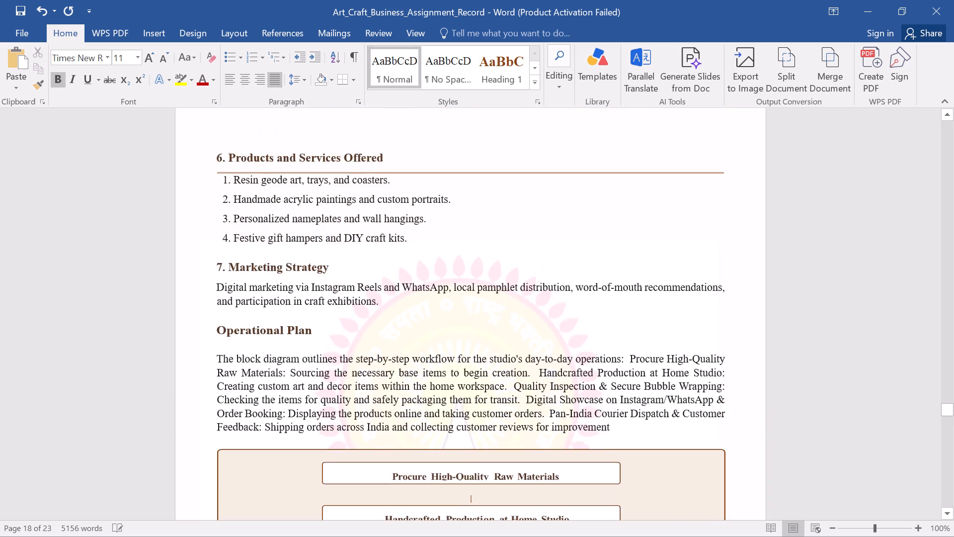
pyautogui.scroll(6, 208, 485)
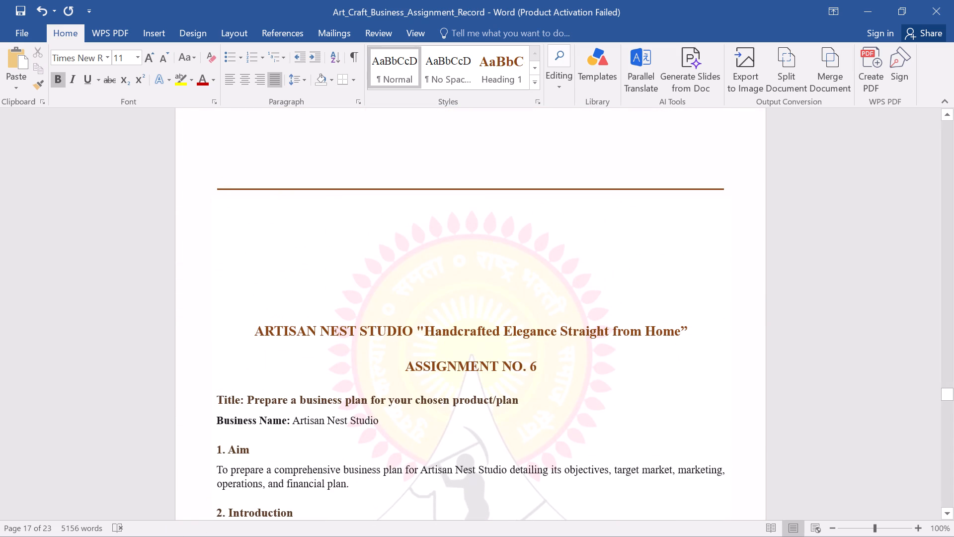
pyautogui.click(253, 331)
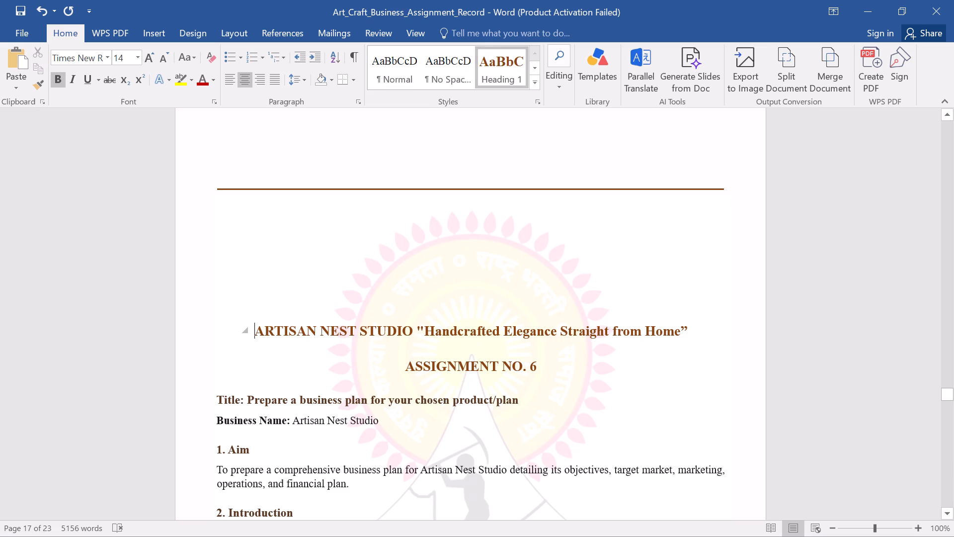
pyautogui.moveTo(253, 331); pyautogui.dragTo(540, 384)
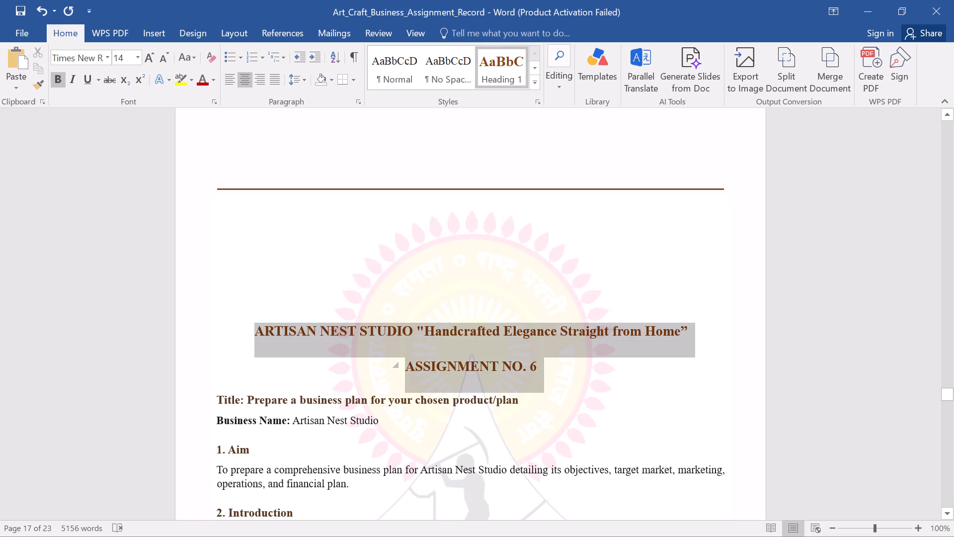
pyautogui.moveTo(540, 384); pyautogui.dragTo(541, 384)
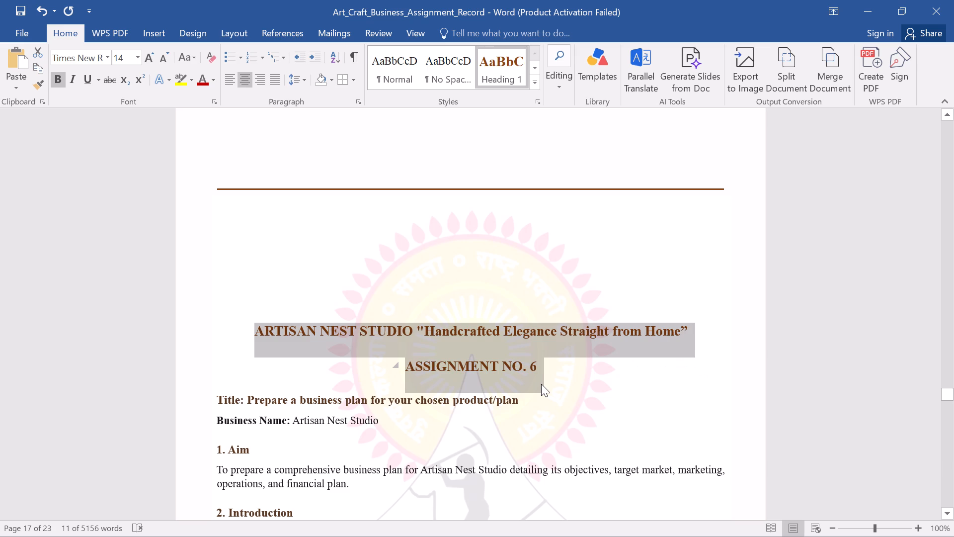
pyautogui.hotkey('ctrl', 'x')
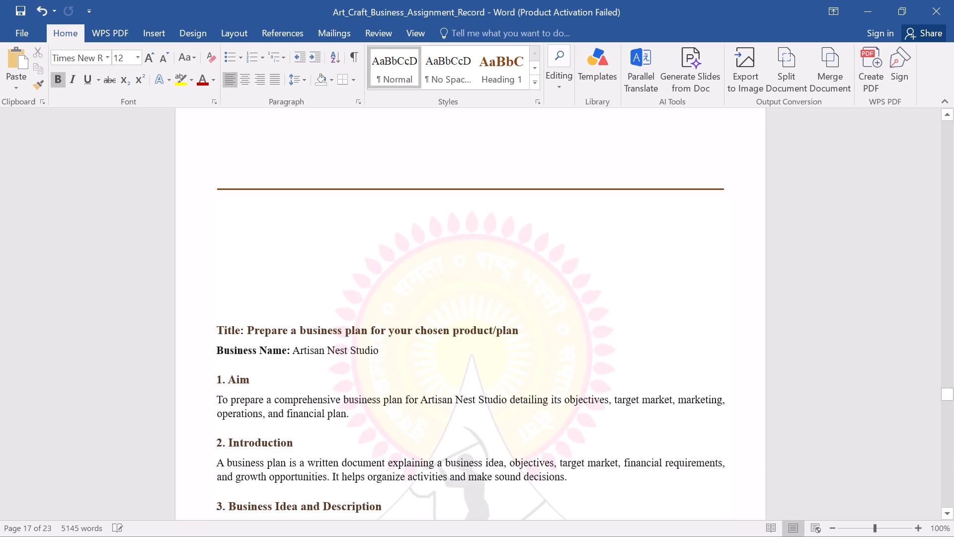
# Delete the blank lines above the Title of Assignment No. 6 and paste the cut heading lines before it.
pyautogui.press('BackSpace')
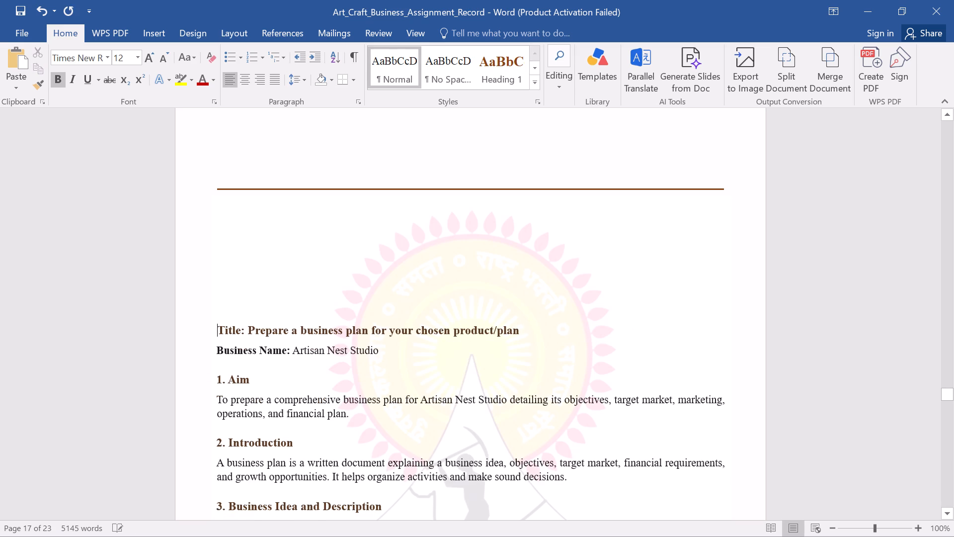
pyautogui.press('BackSpace')
pyautogui.press('BackSpace')
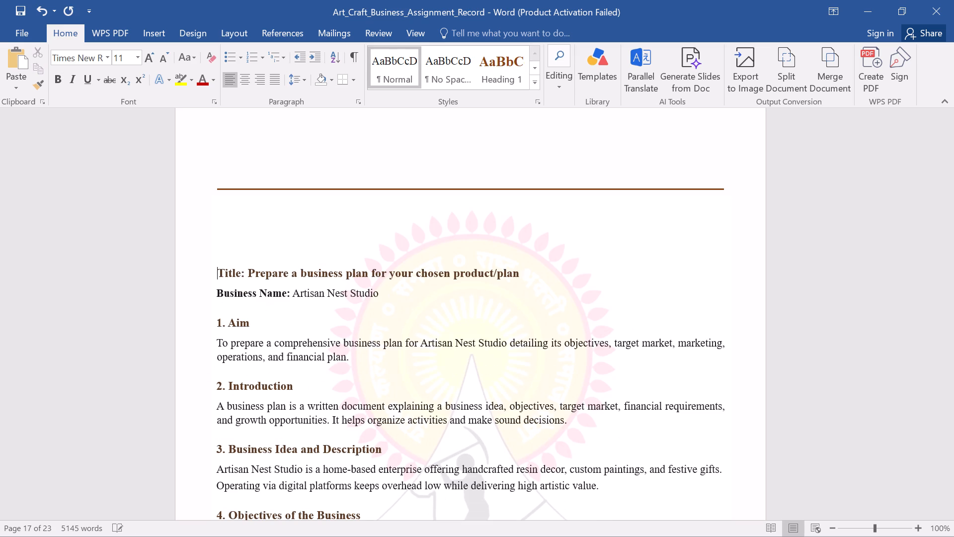
pyautogui.press('BackSpace')
pyautogui.press('BackSpace')
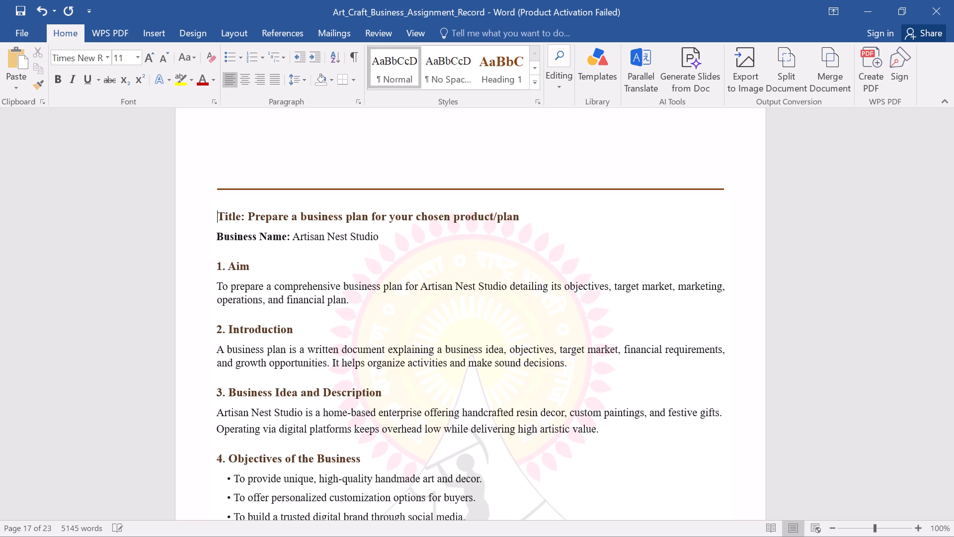
pyautogui.hotkey('ctrl', 'v')
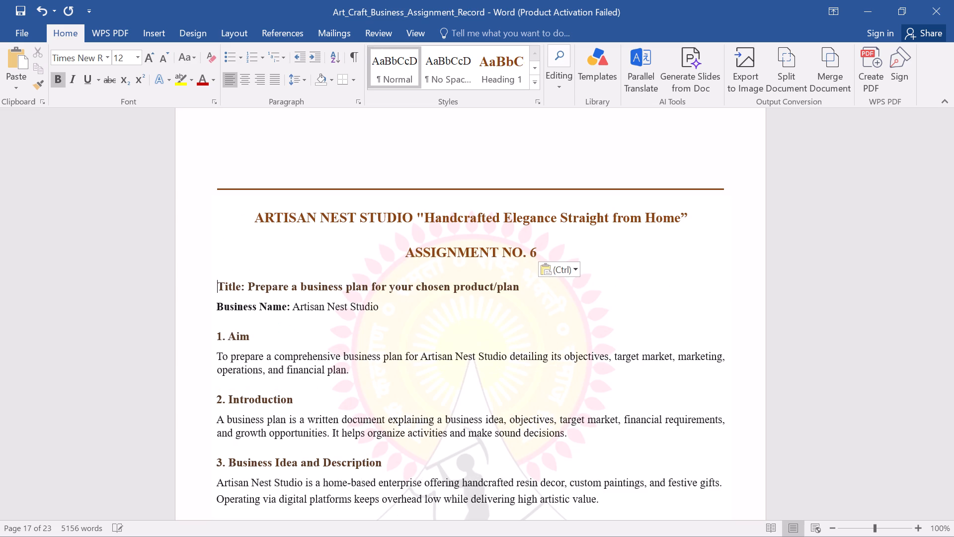
# Examine pages 16 to 22 for page layout, captions and where the headings of Assignments No. 6, 7 and 8 fall.
pyautogui.scroll(1, 475, 357)
pyautogui.scroll(-1, 475, 357)
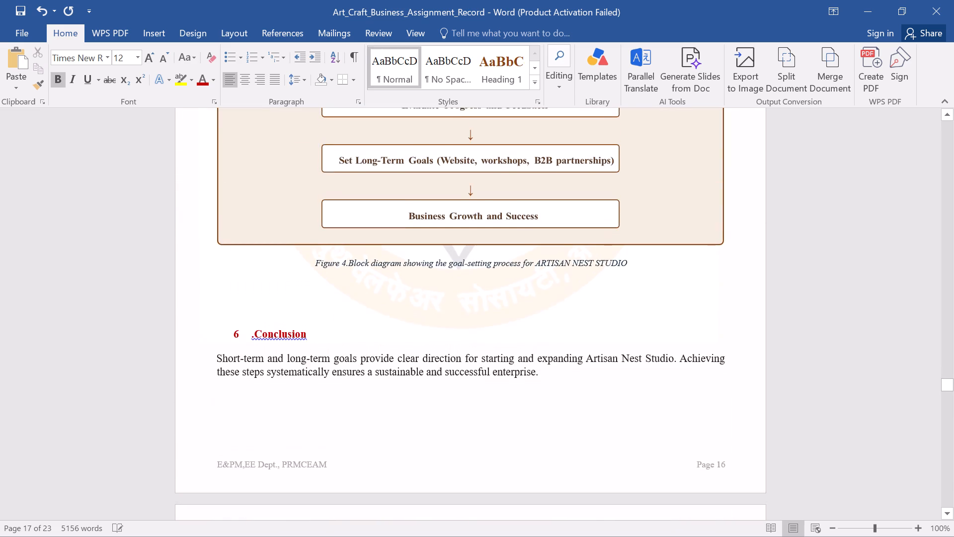
pyautogui.scroll(-2, 475, 357)
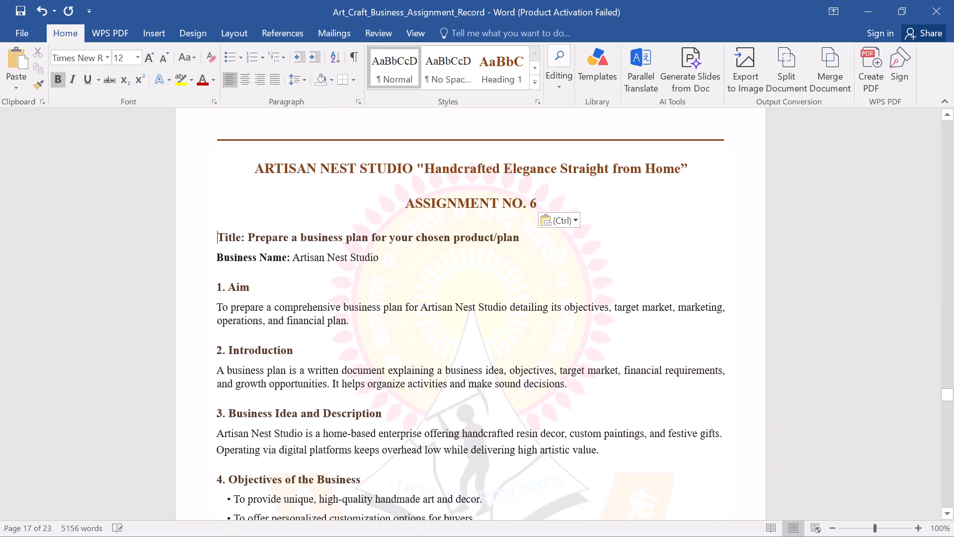
pyautogui.scroll(-1, 475, 357)
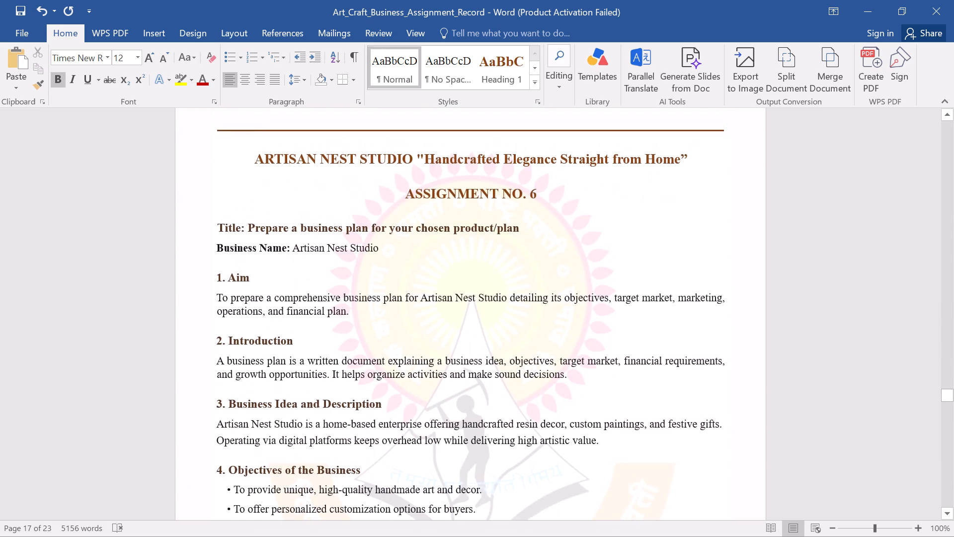
pyautogui.scroll(-1, 475, 357)
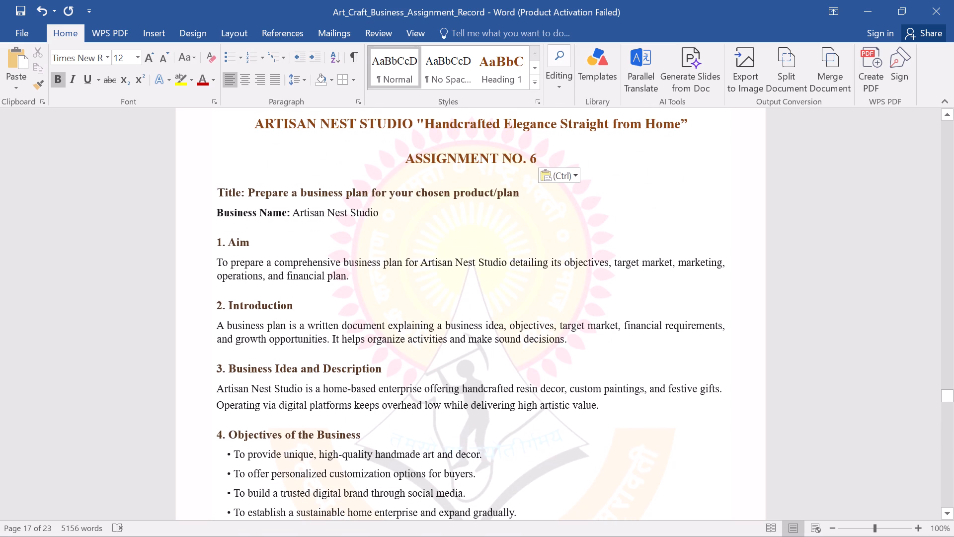
pyautogui.scroll(-3, 475, 357)
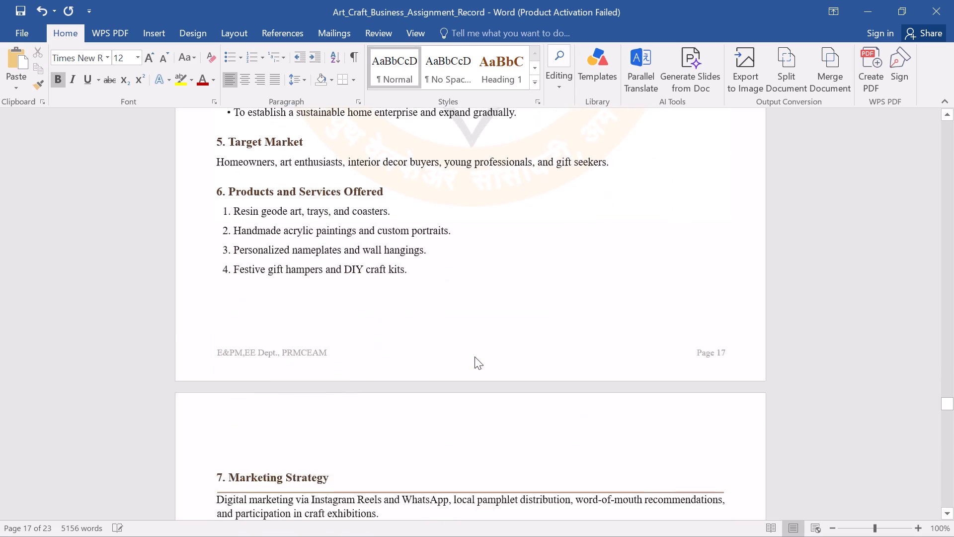
pyautogui.scroll(-5, 475, 357)
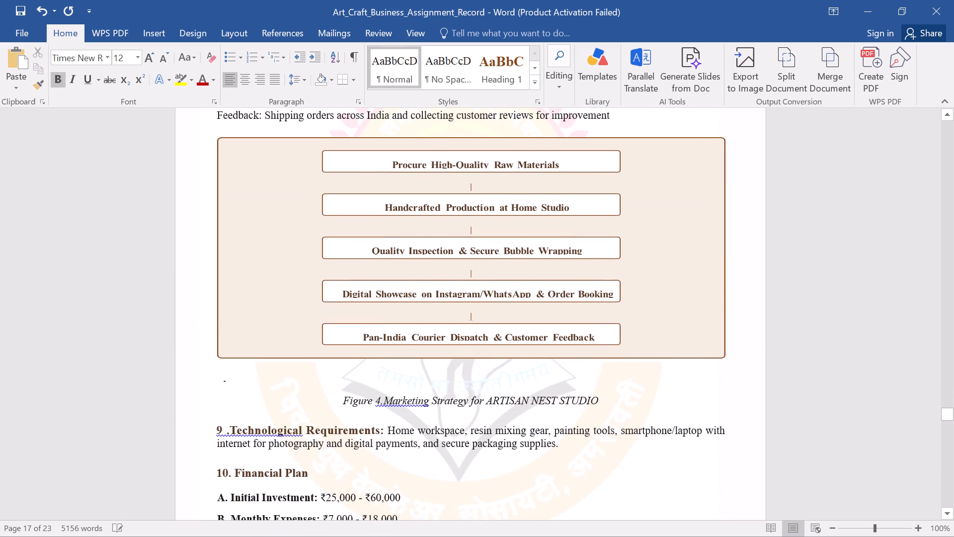
pyautogui.scroll(-6, 475, 357)
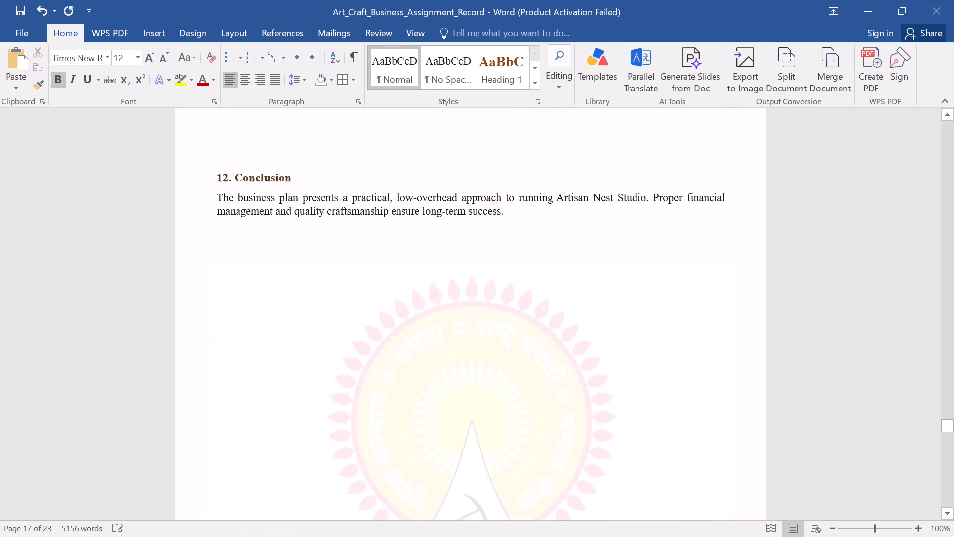
pyautogui.scroll(-4, 475, 357)
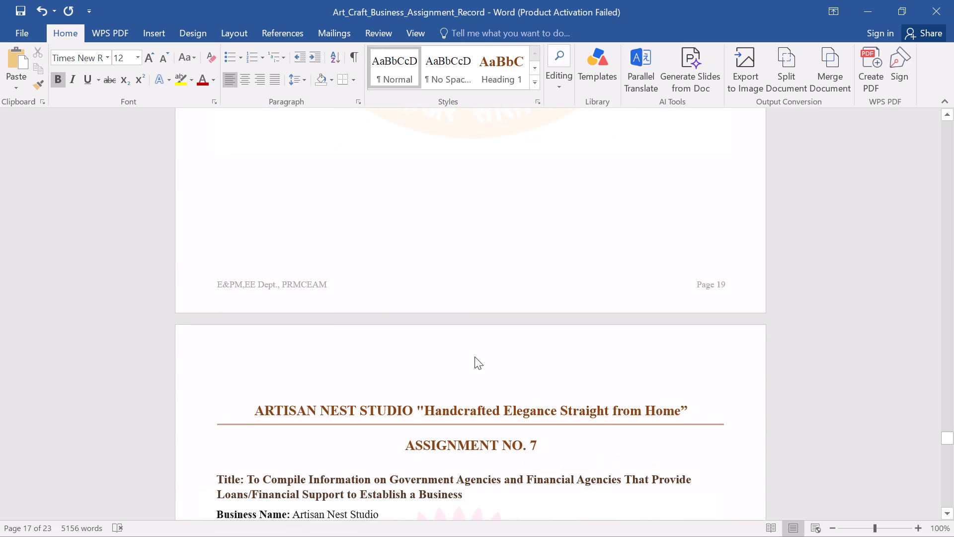
pyautogui.scroll(-2, 475, 357)
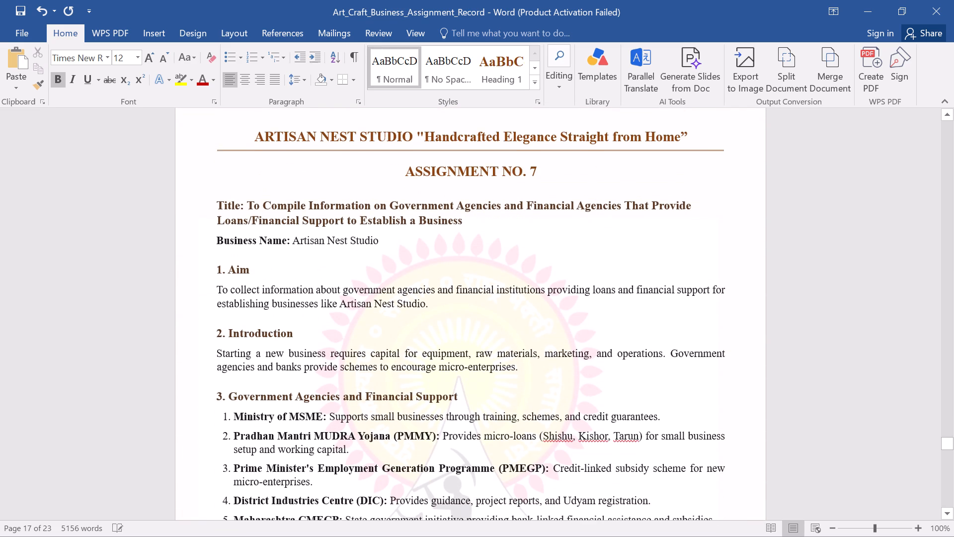
pyautogui.scroll(-4, 475, 357)
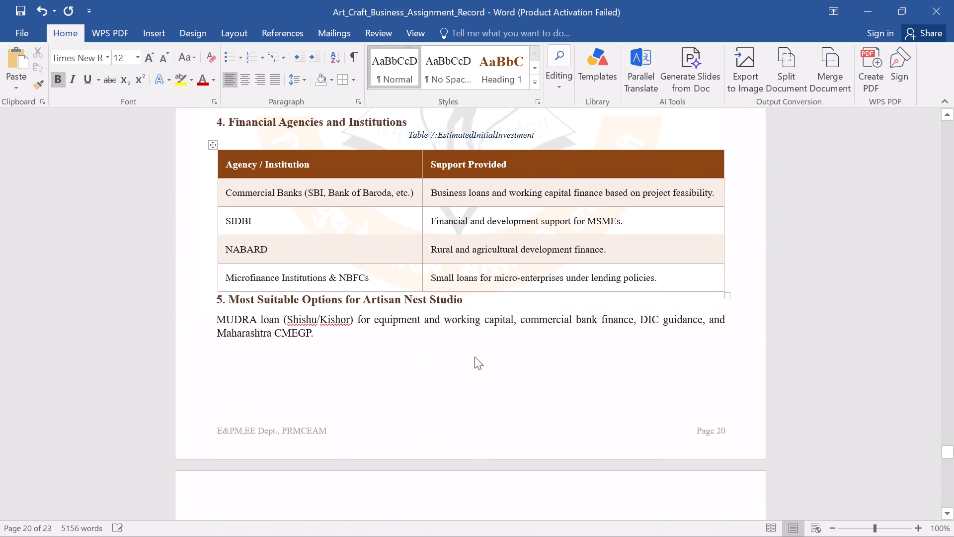
pyautogui.scroll(-2, 475, 357)
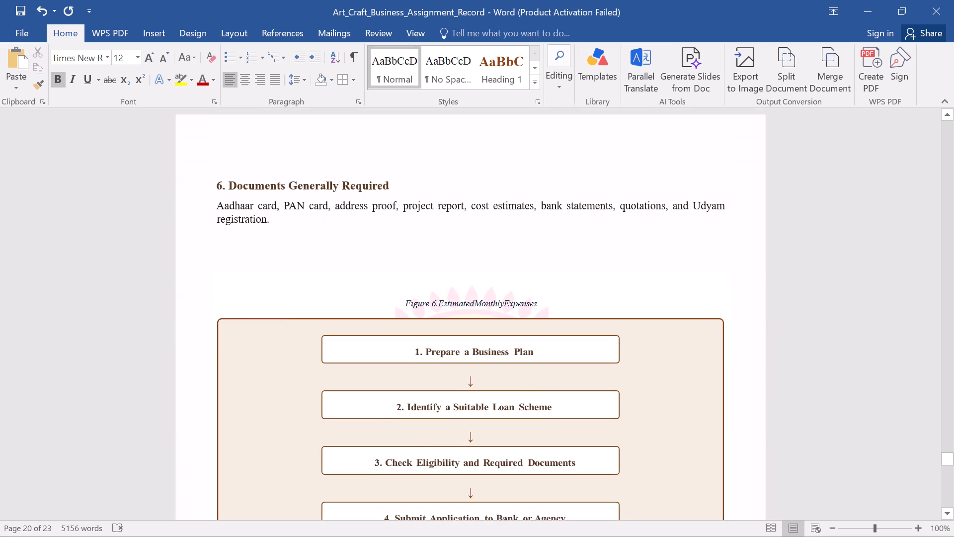
pyautogui.scroll(-4, 475, 357)
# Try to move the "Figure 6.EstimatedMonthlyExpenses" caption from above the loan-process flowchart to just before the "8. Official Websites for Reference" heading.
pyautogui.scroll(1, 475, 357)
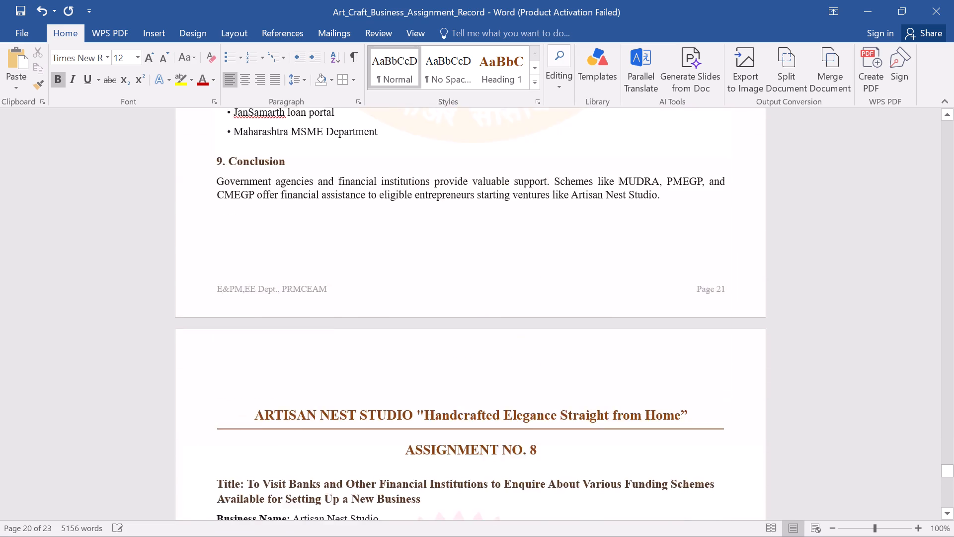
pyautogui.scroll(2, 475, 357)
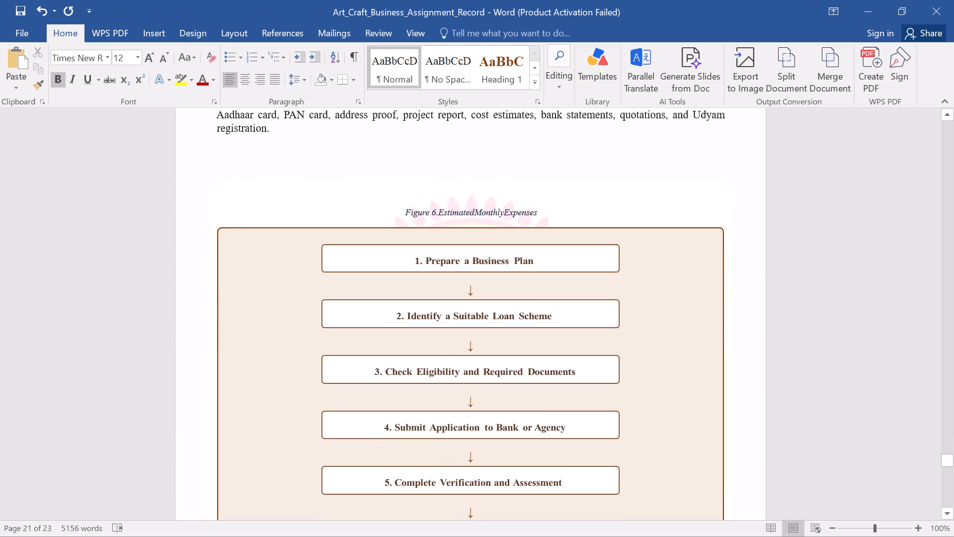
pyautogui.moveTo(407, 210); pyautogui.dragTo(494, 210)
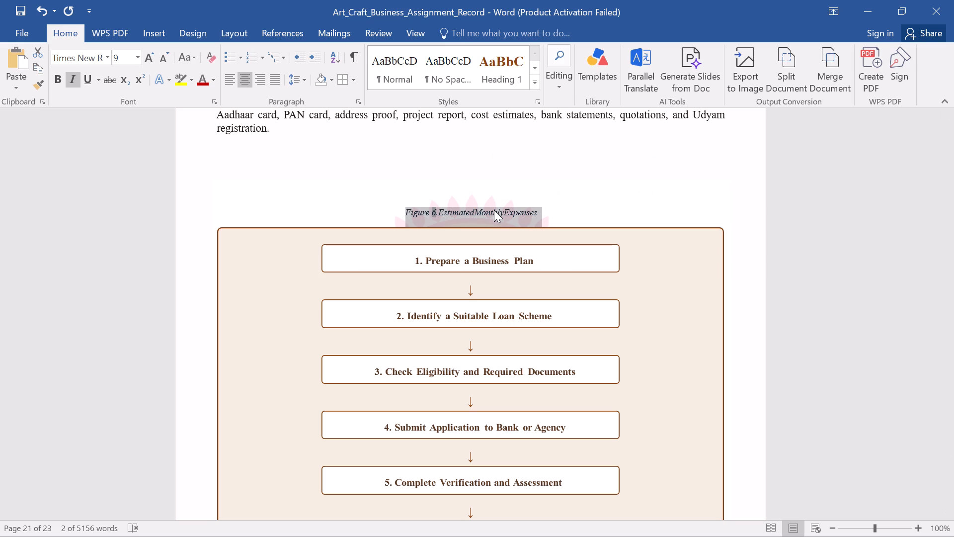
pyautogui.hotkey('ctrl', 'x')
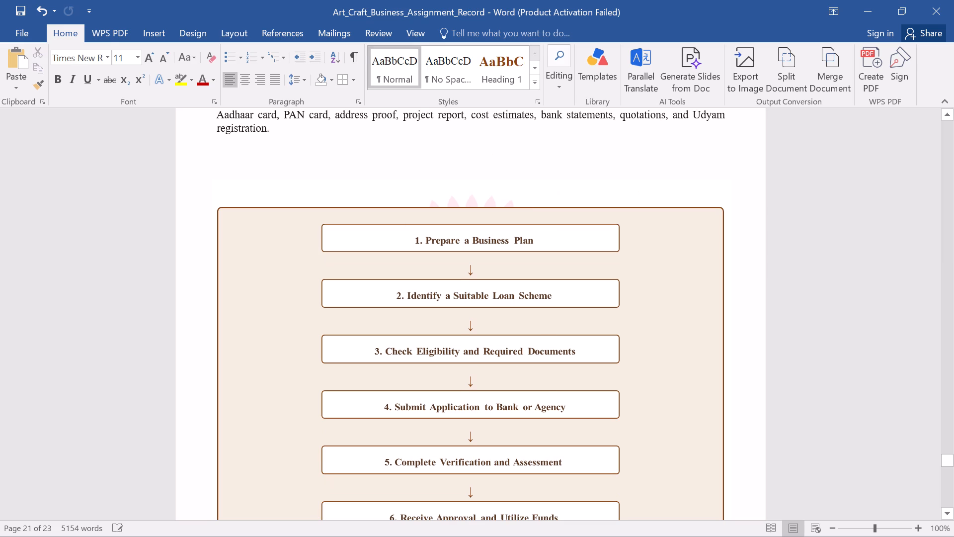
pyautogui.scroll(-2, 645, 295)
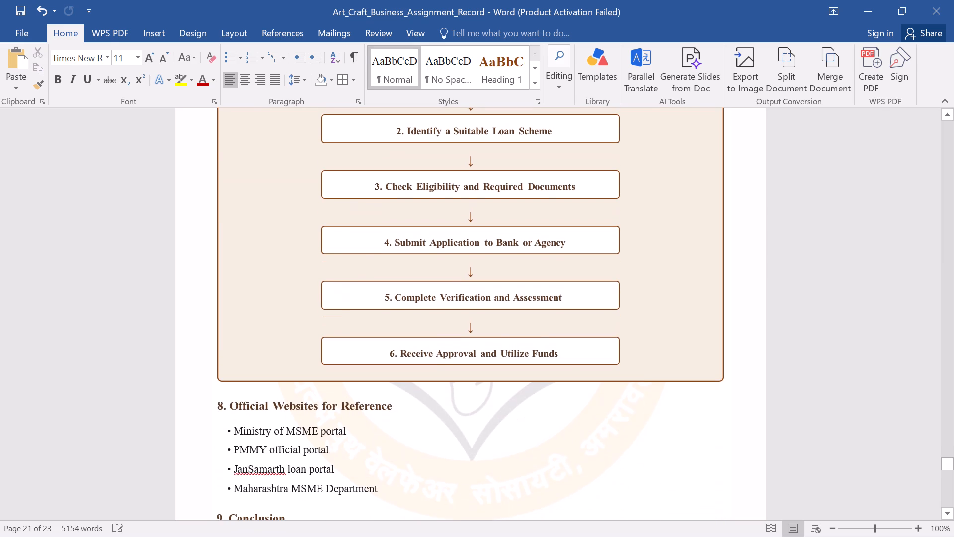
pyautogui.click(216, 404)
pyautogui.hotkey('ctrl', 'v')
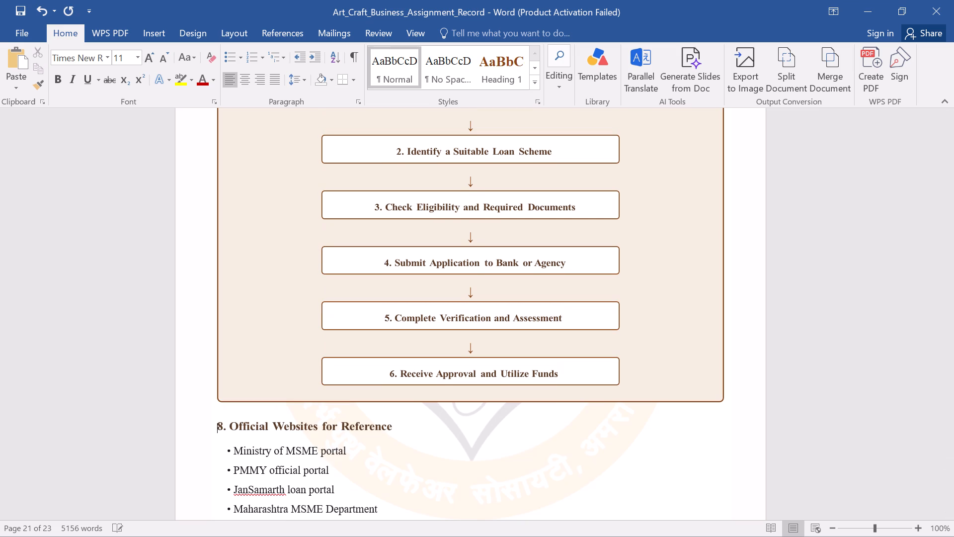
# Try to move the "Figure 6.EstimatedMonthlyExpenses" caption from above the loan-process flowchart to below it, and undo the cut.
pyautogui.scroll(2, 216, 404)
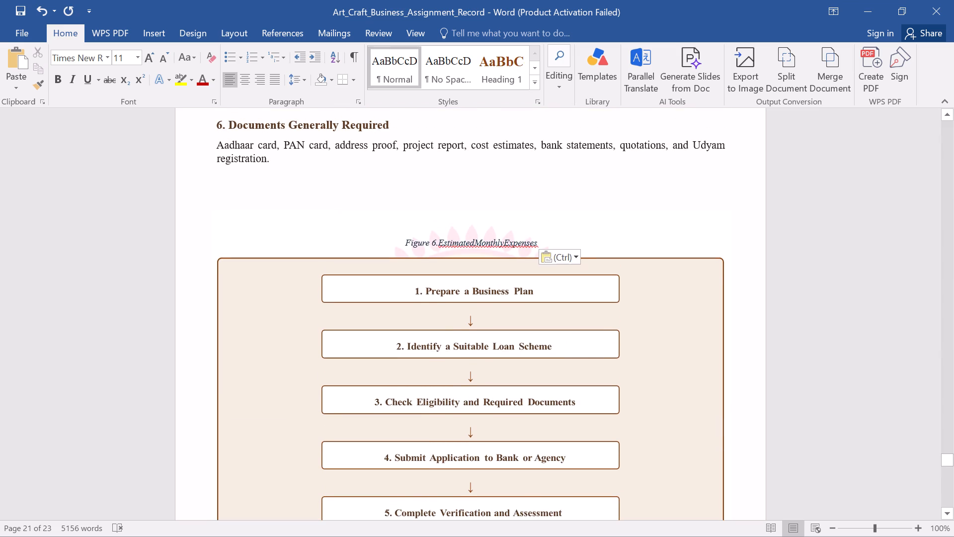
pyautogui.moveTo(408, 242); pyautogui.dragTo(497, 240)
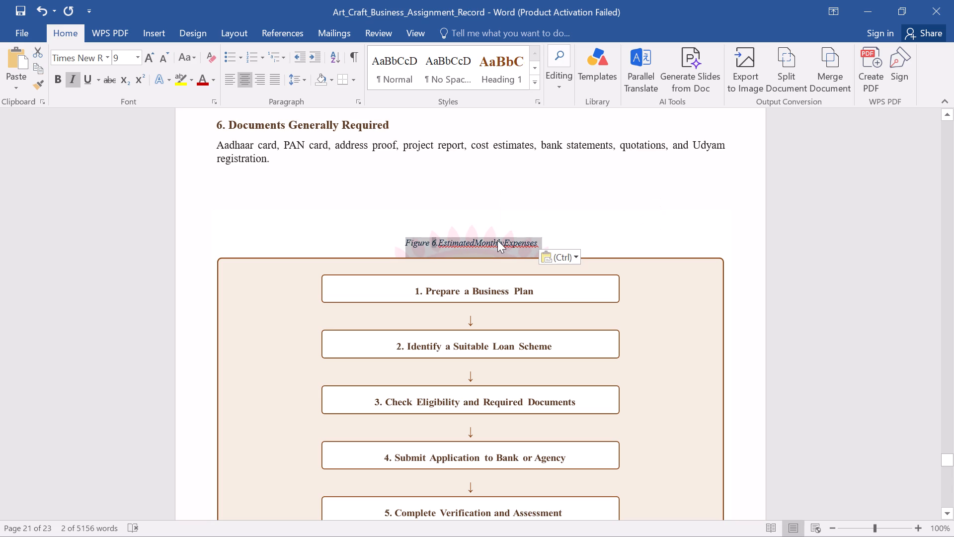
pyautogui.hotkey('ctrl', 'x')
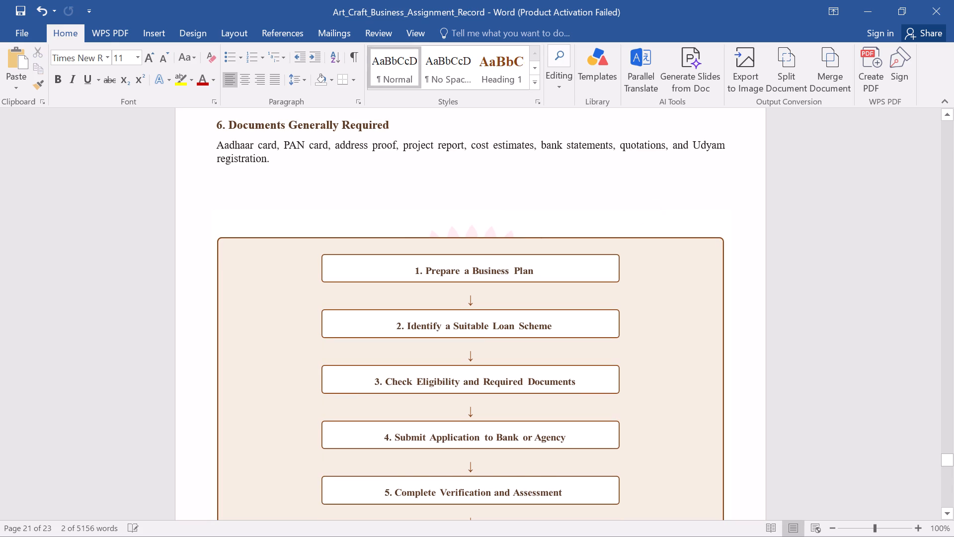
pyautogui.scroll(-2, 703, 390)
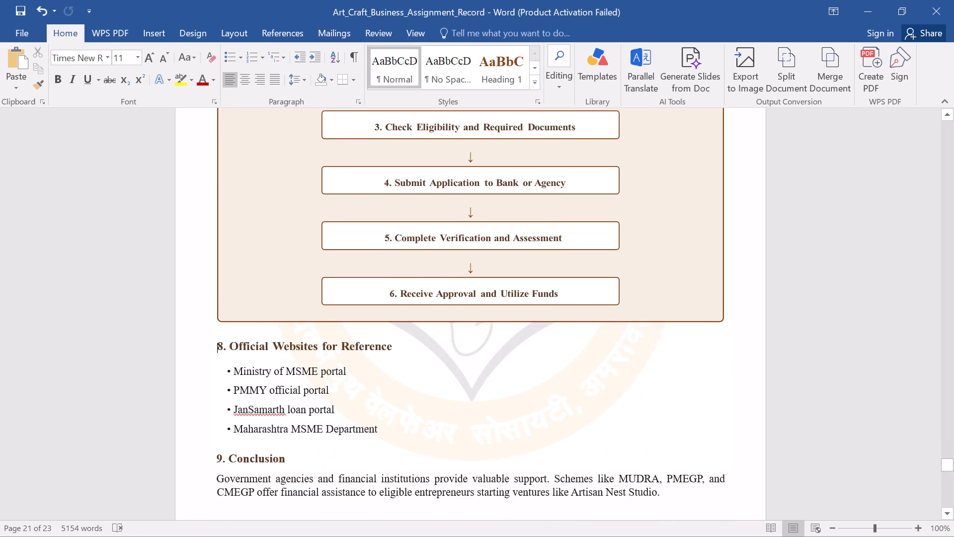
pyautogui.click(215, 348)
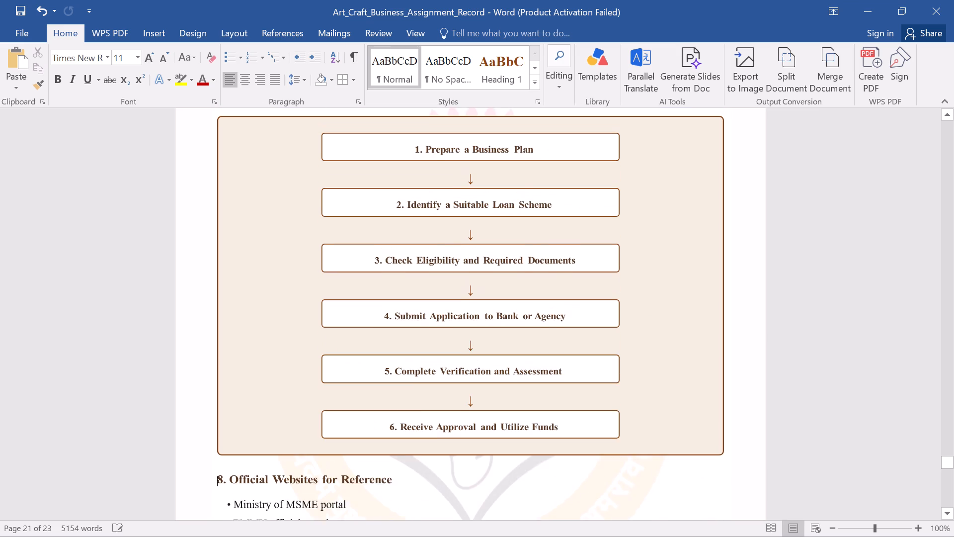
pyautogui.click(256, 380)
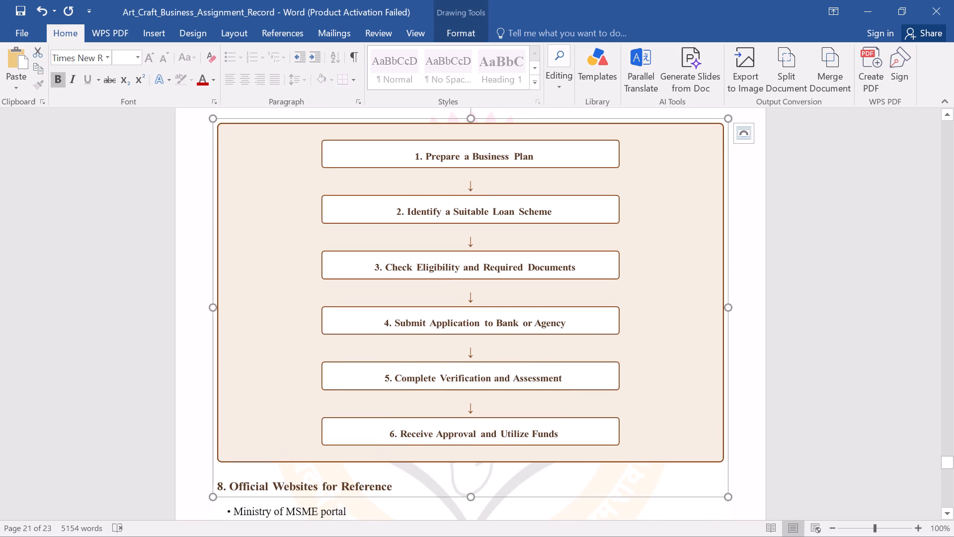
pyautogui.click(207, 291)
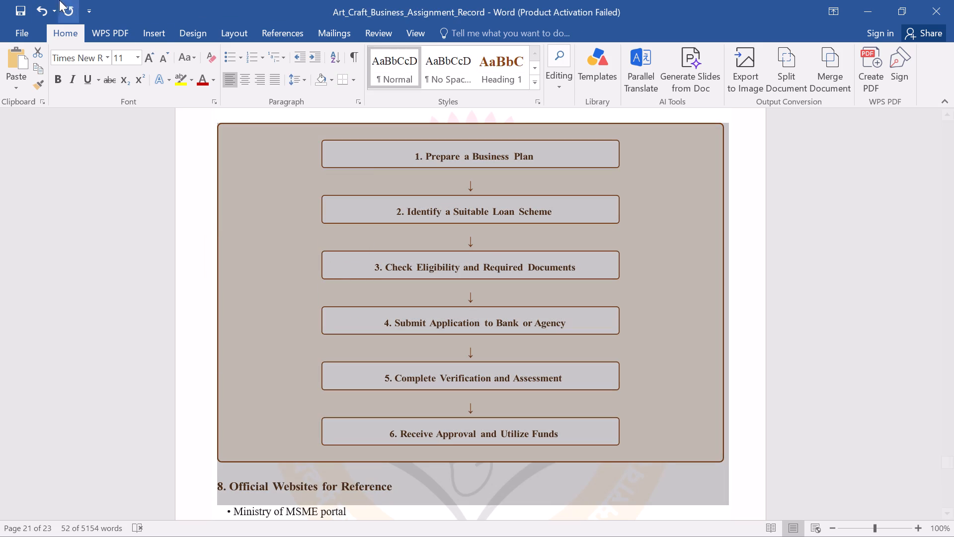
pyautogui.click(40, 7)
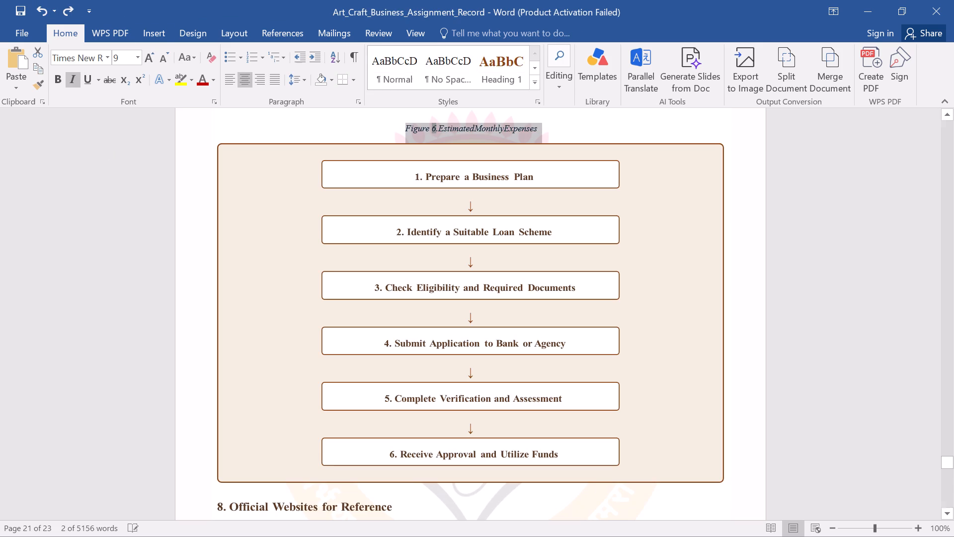
# Cut the heading text "Official Websites for Reference" after the number 8 inside the flowchart drawing.
pyautogui.scroll(-1, 137, 184)
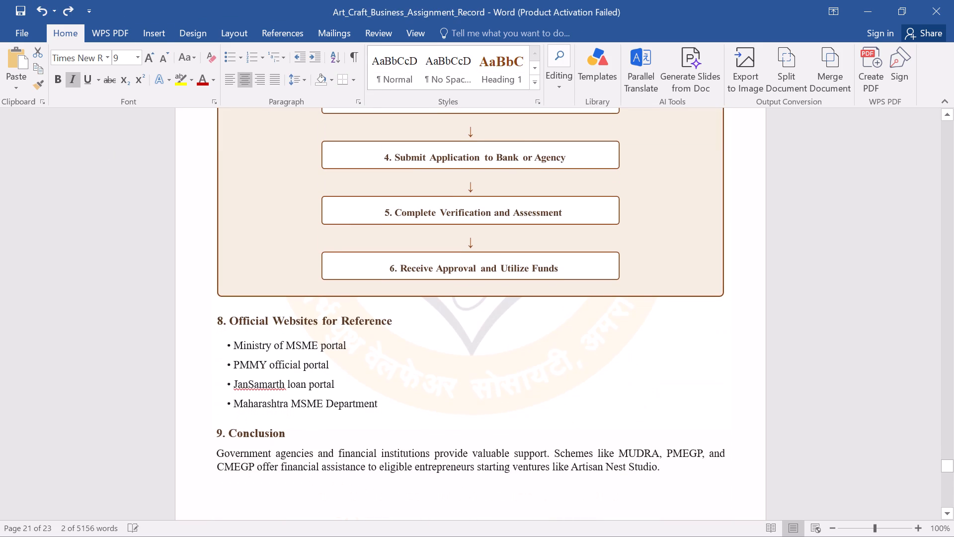
pyautogui.click(214, 319)
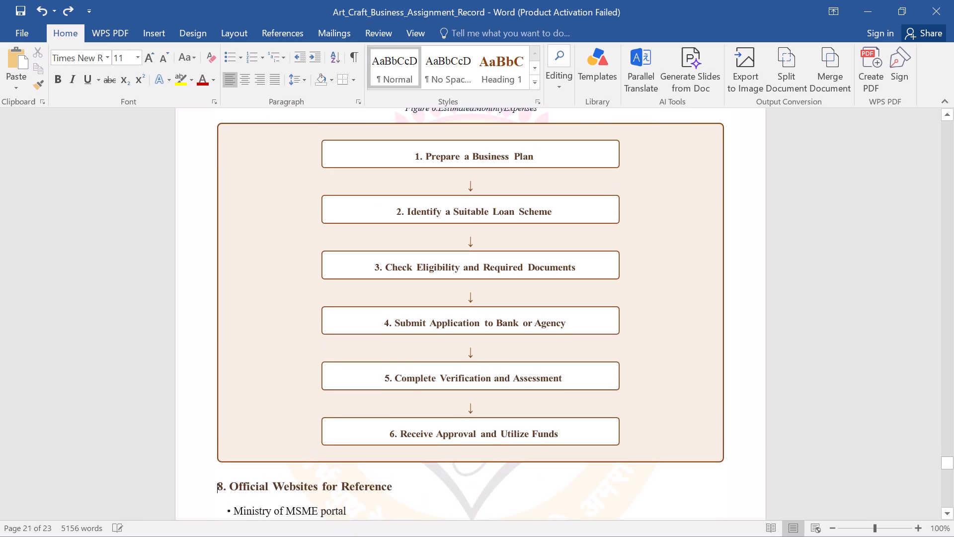
pyautogui.click(214, 319)
pyautogui.click(240, 328)
pyautogui.click(242, 491)
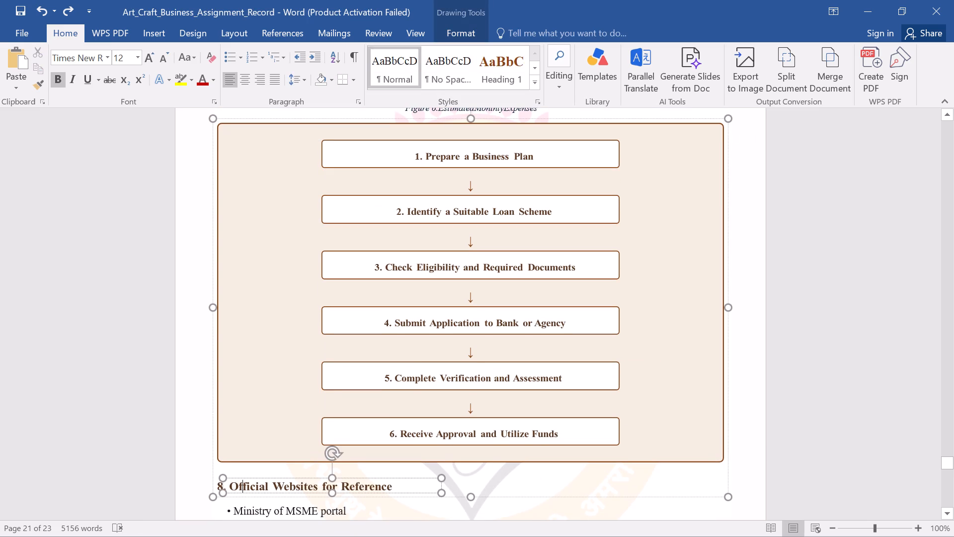
pyautogui.moveTo(230, 488); pyautogui.dragTo(336, 496)
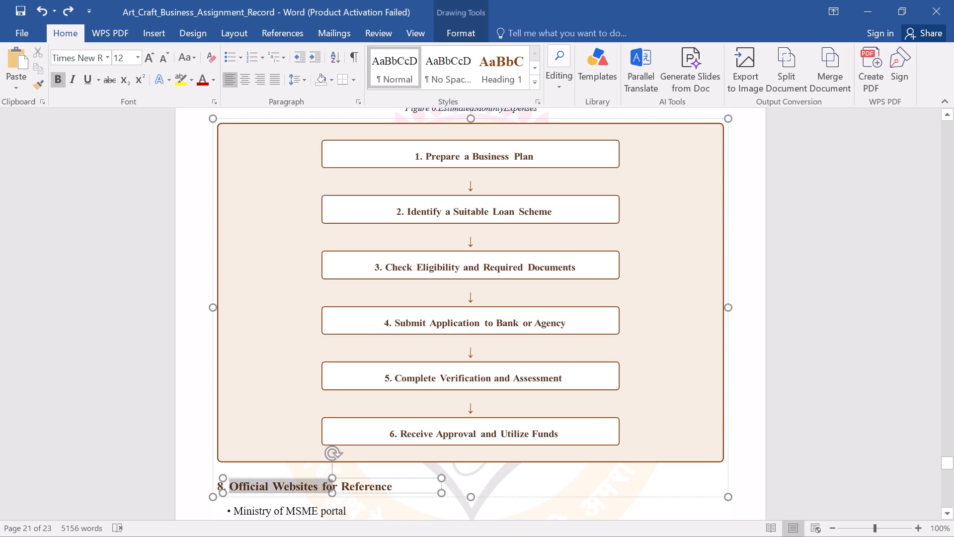
pyautogui.moveTo(336, 496); pyautogui.dragTo(375, 493)
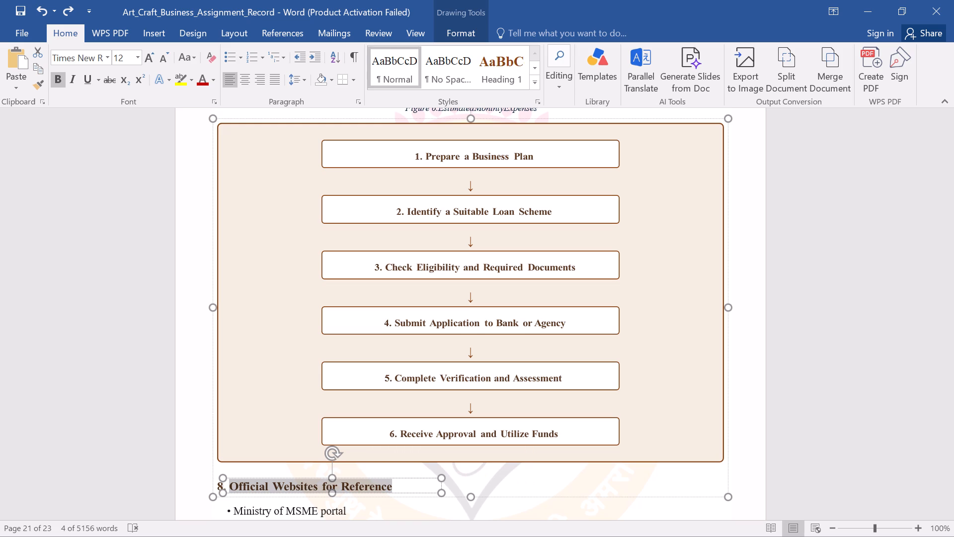
pyautogui.hotkey('ctrl', 'x')
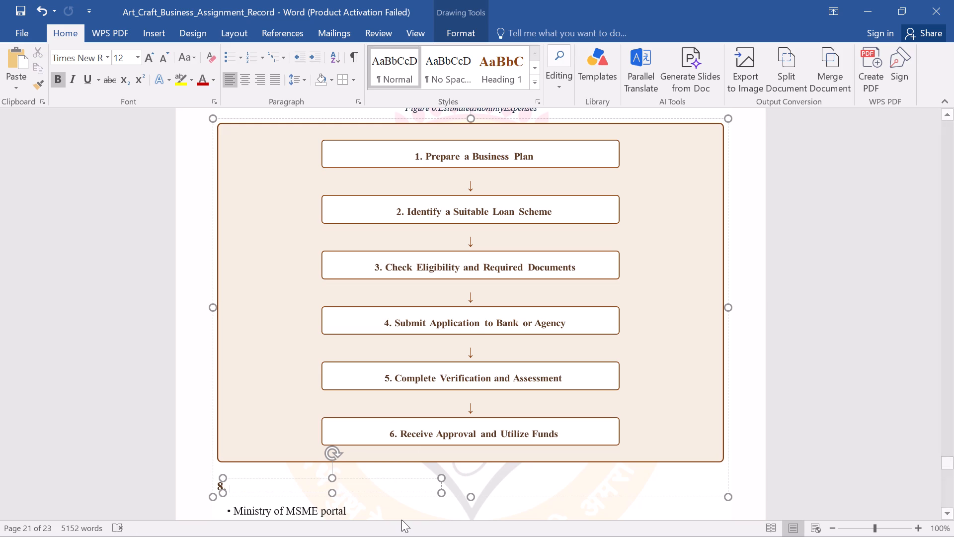
# Delete the full stop after the leftover heading number 8 beneath the flowchart.
pyautogui.scroll(-1, 436, 505)
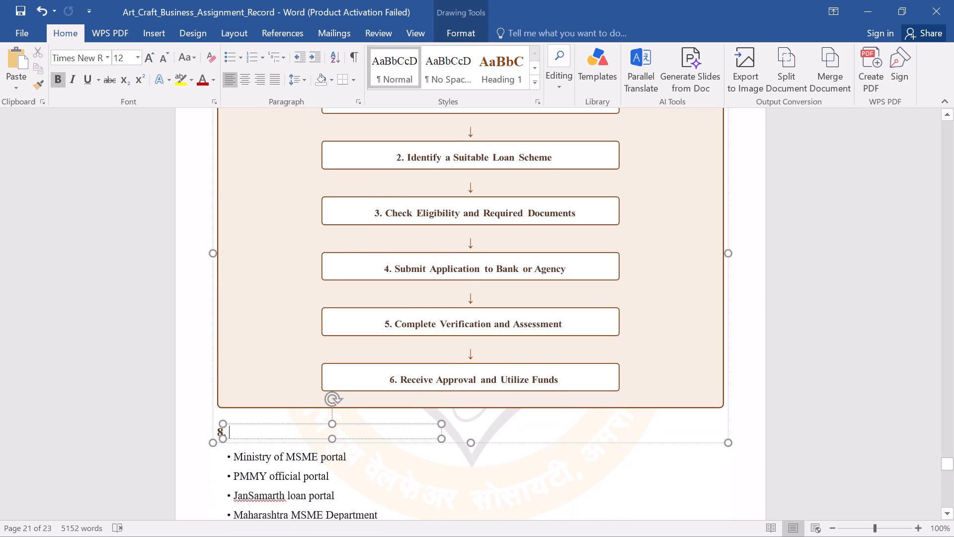
pyautogui.click(224, 458)
pyautogui.doubleClick(224, 458)
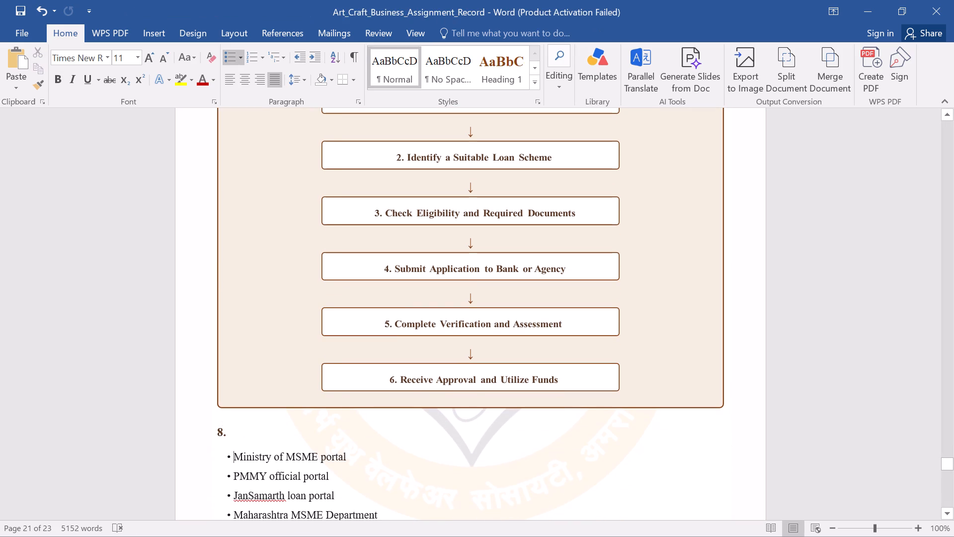
pyautogui.click(421, 476)
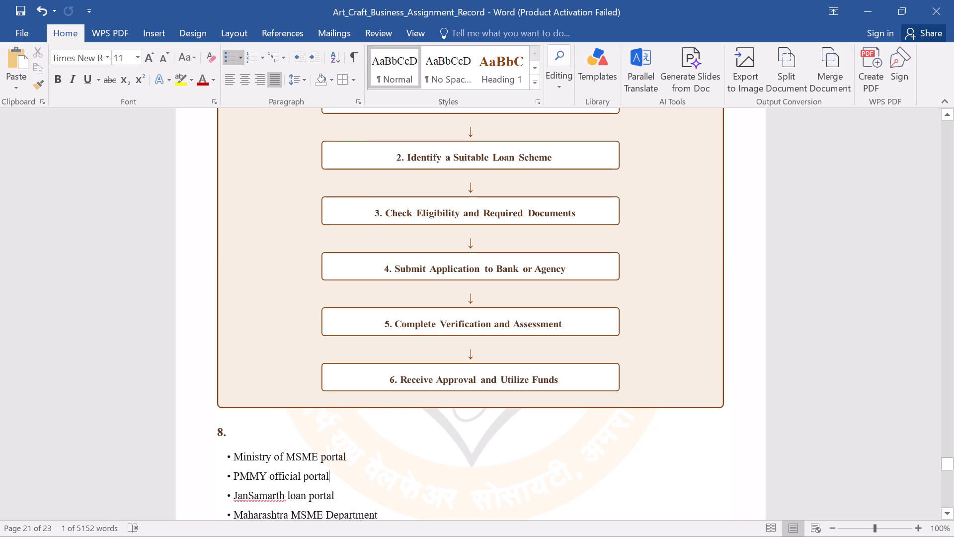
pyautogui.click(223, 451)
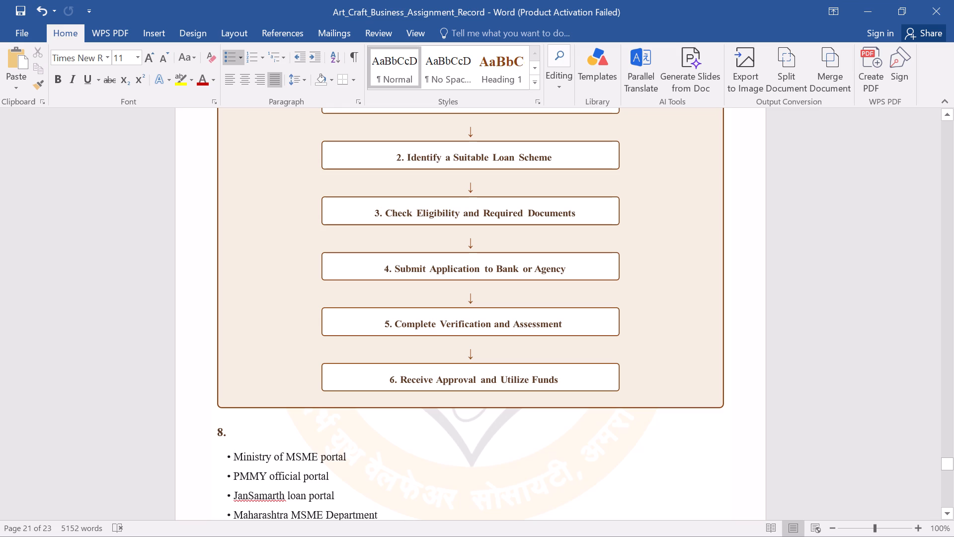
pyautogui.click(226, 432)
pyautogui.press('BackSpace')
pyautogui.press('BackSpace')
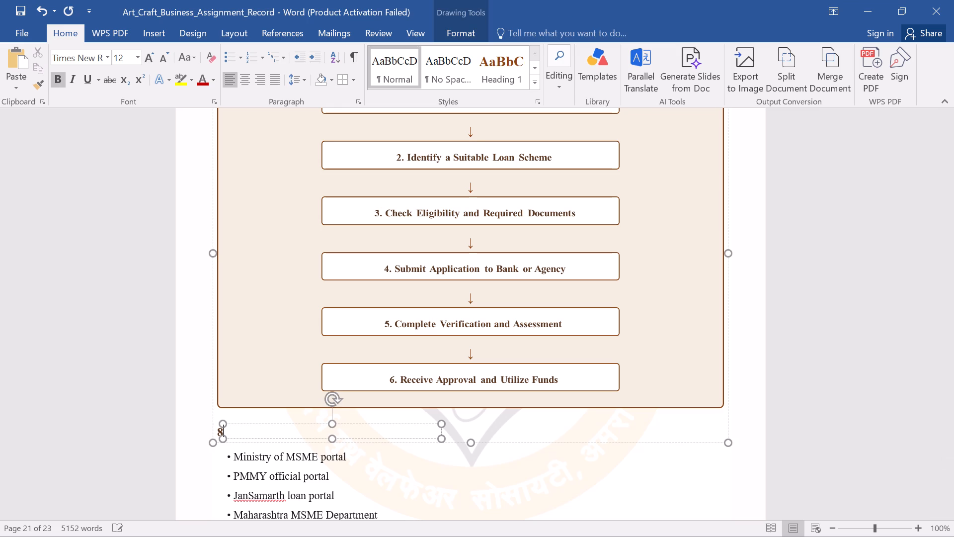
pyautogui.press('BackSpace')
pyautogui.press('BackSpace')
# Paste the "Official Websites for Reference" heading text before "Ministry of MSME portal" and put it on its own line.
pyautogui.click(222, 456)
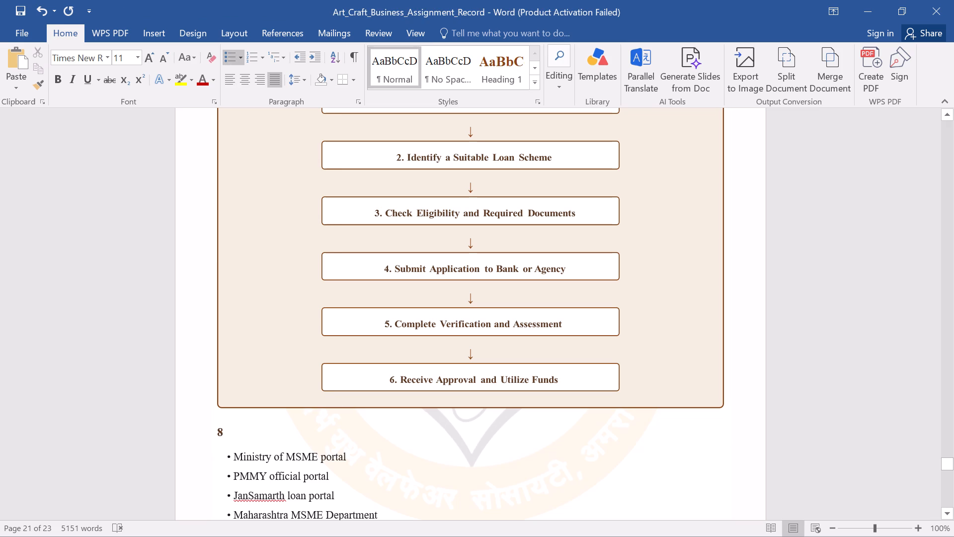
pyautogui.hotkey('ctrl', 'v')
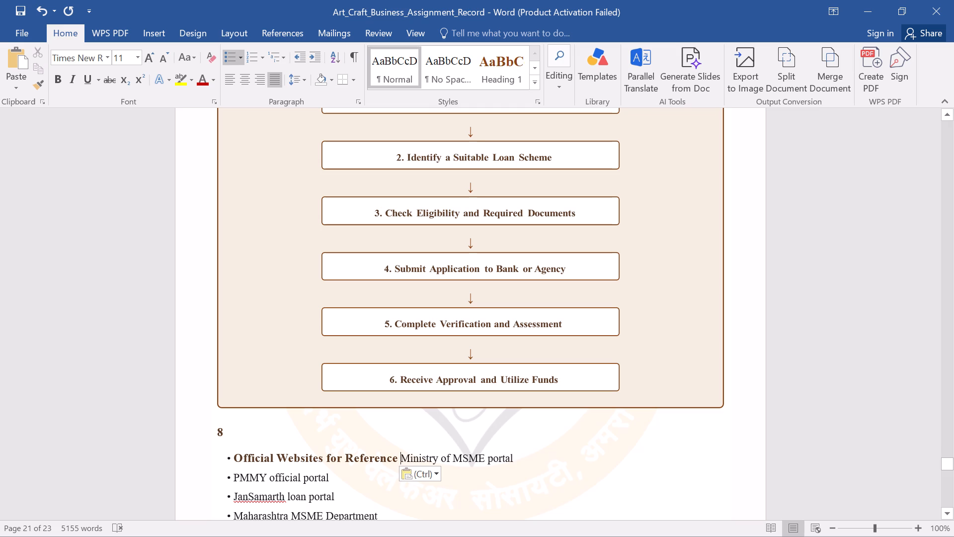
pyautogui.click(232, 458)
pyautogui.click(399, 457)
pyautogui.click(399, 457)
pyautogui.press('Return')
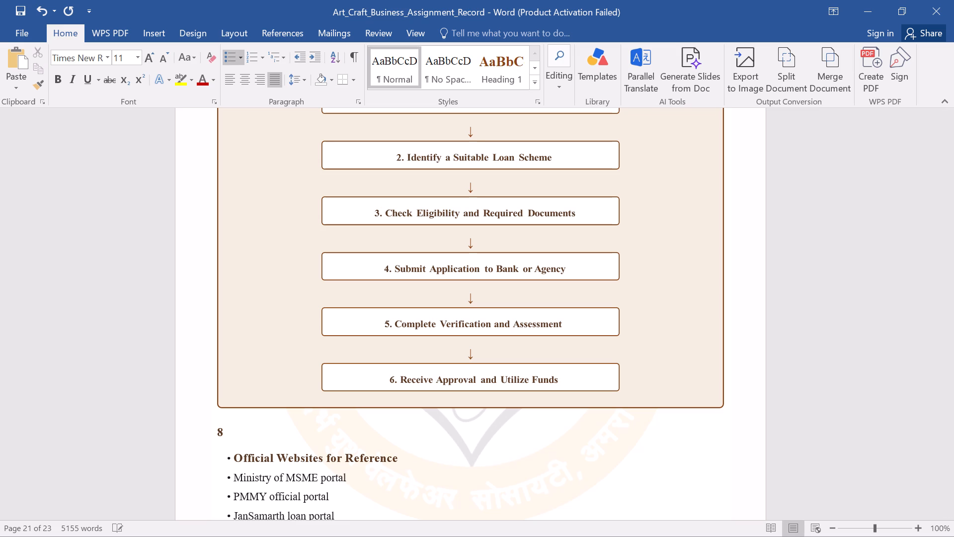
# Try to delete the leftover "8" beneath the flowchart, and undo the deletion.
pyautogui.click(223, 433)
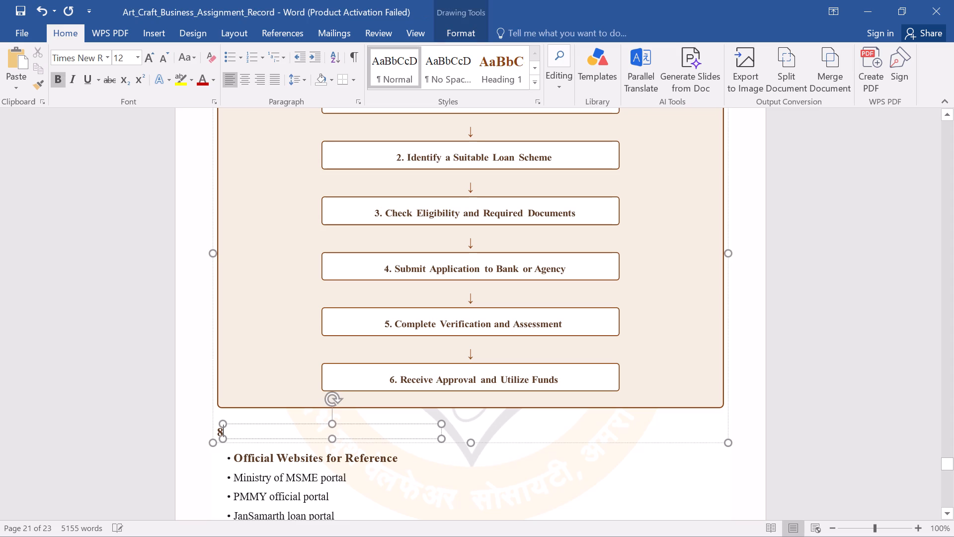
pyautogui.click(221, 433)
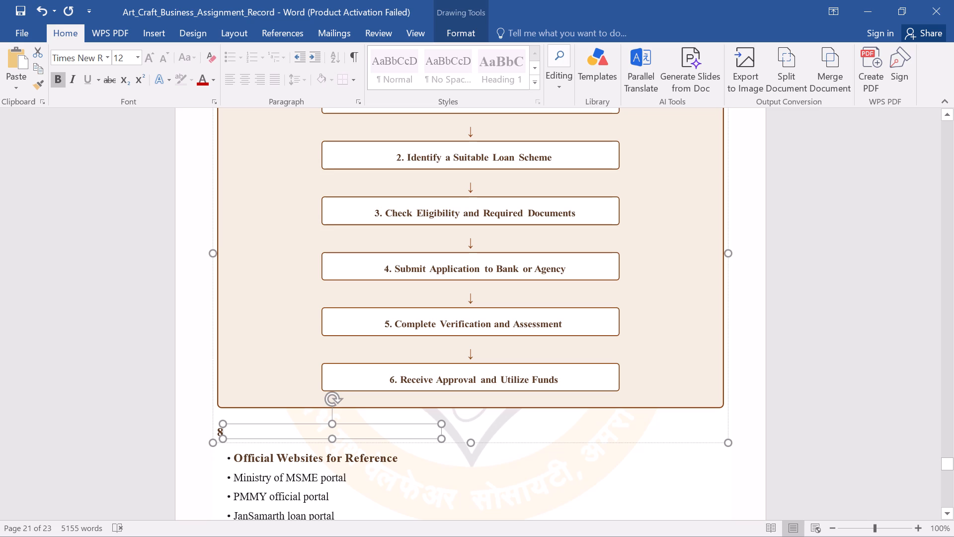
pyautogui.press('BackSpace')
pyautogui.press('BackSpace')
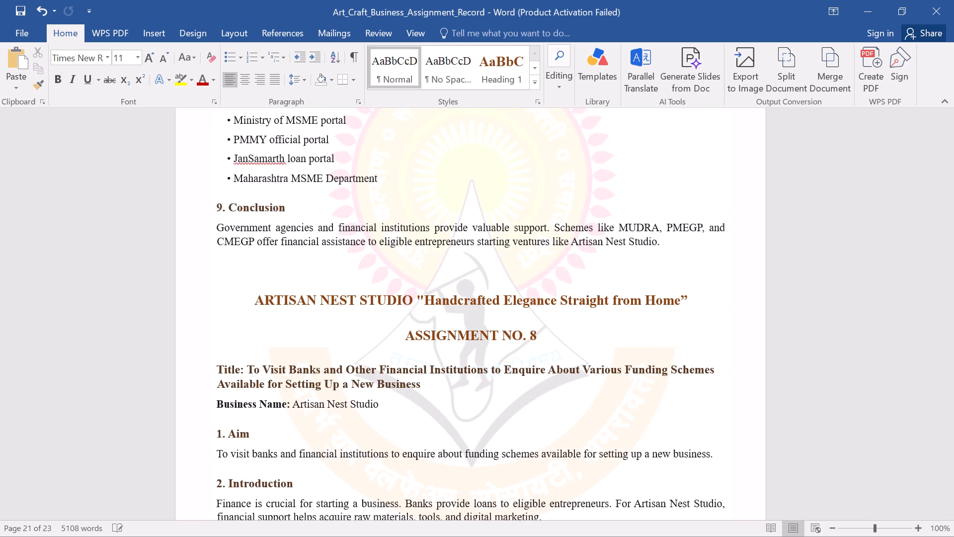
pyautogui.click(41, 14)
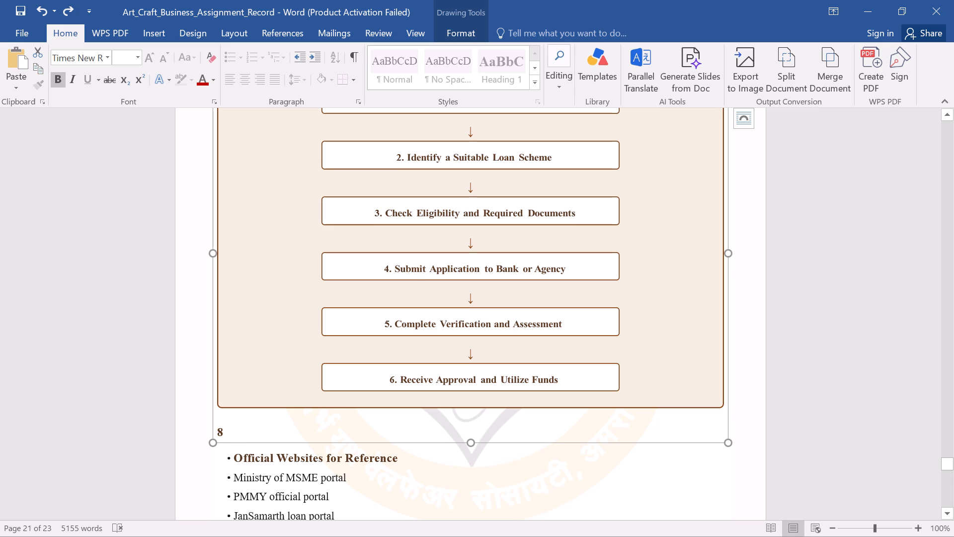
# Delete the leftover "8" from its small text box beneath the flowchart, keeping the flowchart drawing.
pyautogui.click(218, 434)
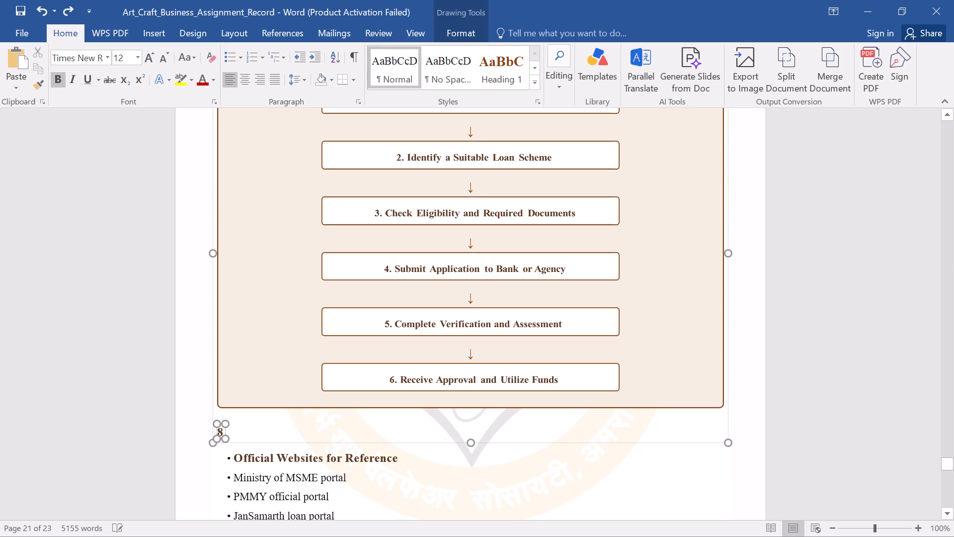
pyautogui.press('BackSpace')
pyautogui.press('Right')
pyautogui.press('BackSpace')
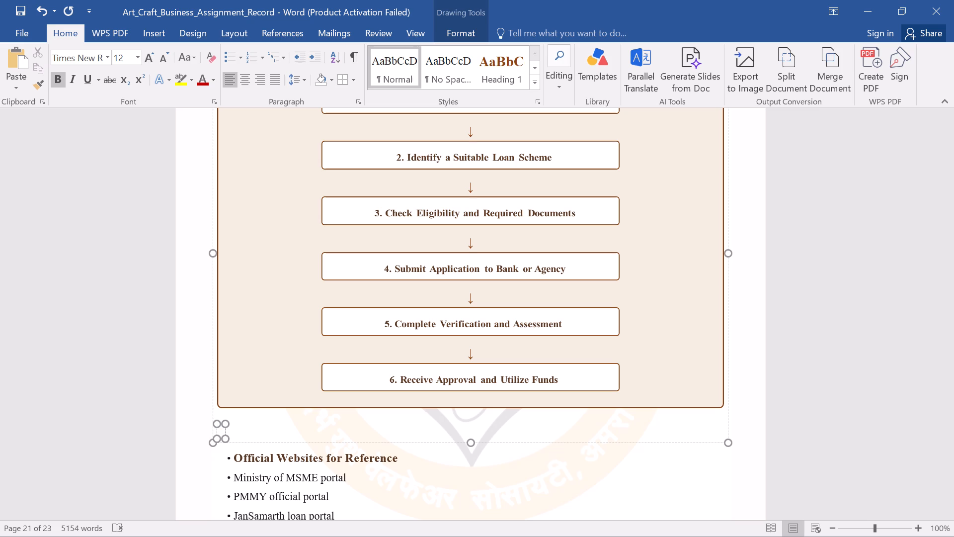
# Remove the bullet from the "Official Websites for Reference" heading and try to prefix it with "8 .".
pyautogui.click(212, 469)
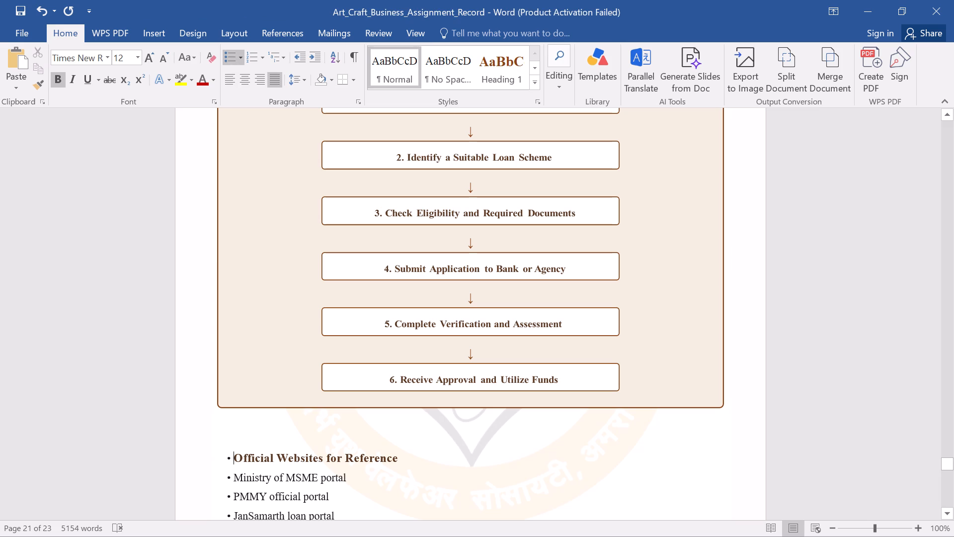
pyautogui.press('BackSpace')
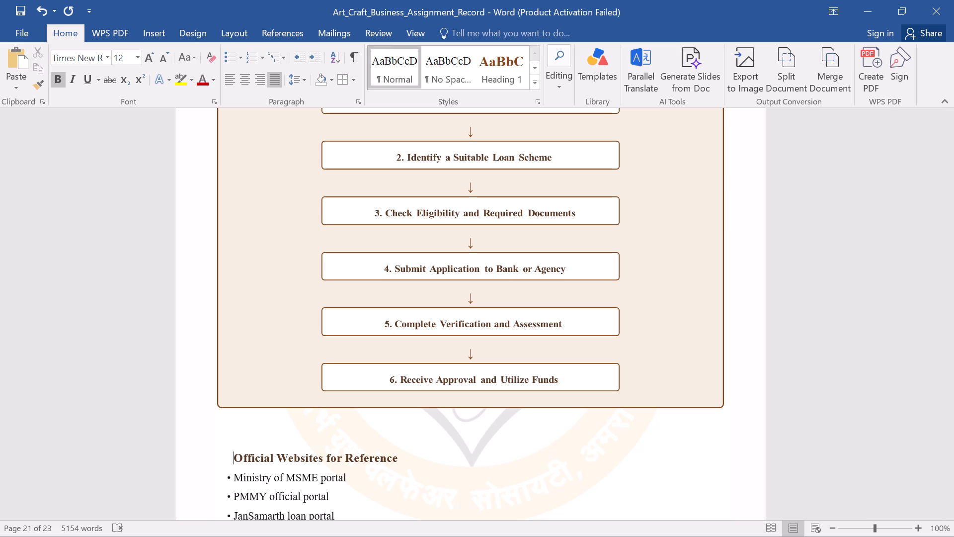
pyautogui.press('8')
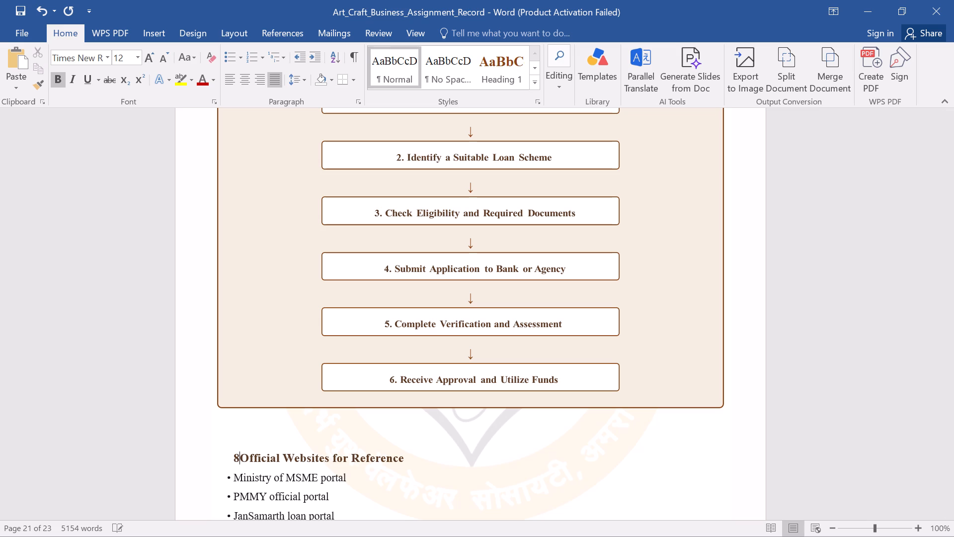
pyautogui.press('space')
pyautogui.write('.')
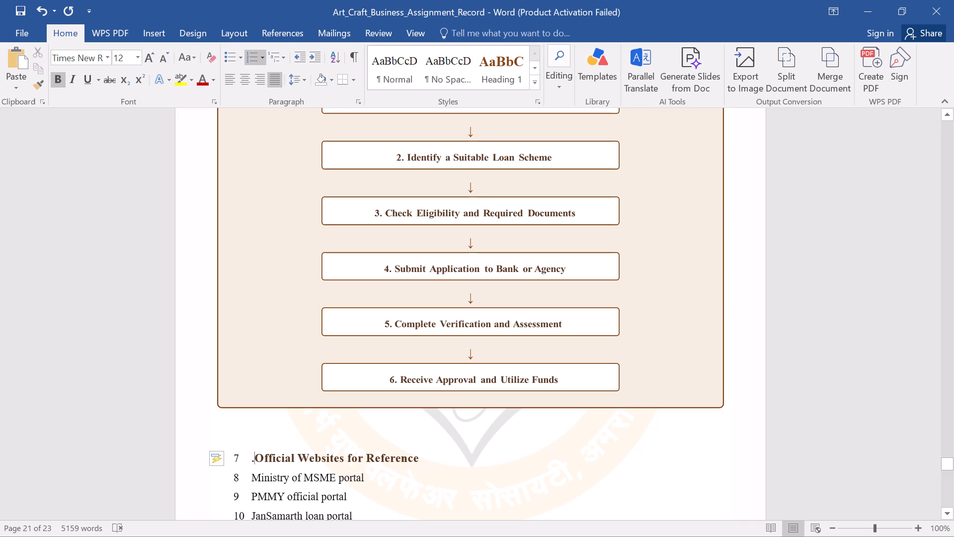
pyautogui.press('BackSpace')
pyautogui.press('BackSpace')
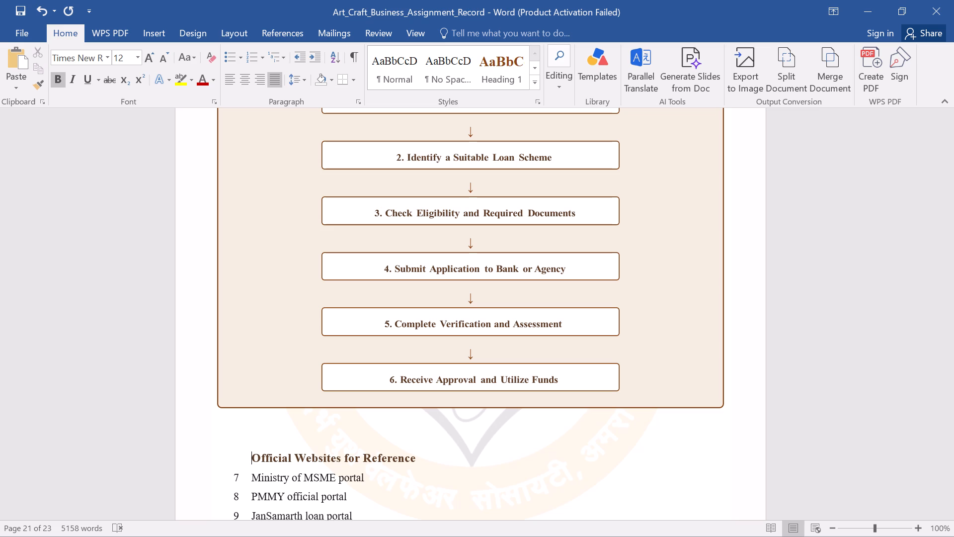
# Insert a blank line between the "Official Websites for Reference" heading and the list of portals.
pyautogui.click(426, 456)
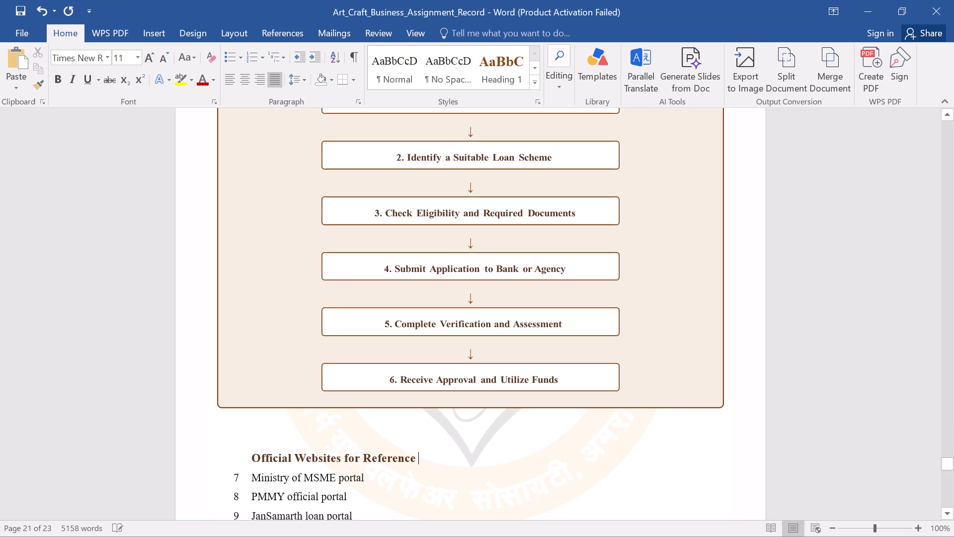
pyautogui.press('Return')
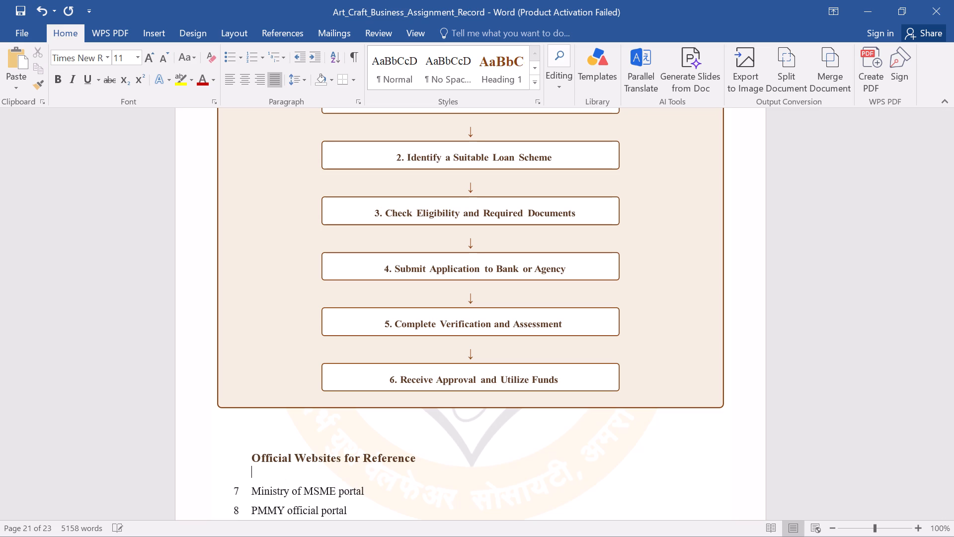
# Prefix the "Official Websites for Reference" heading with "8 .".
pyautogui.click(251, 456)
pyautogui.press('7')
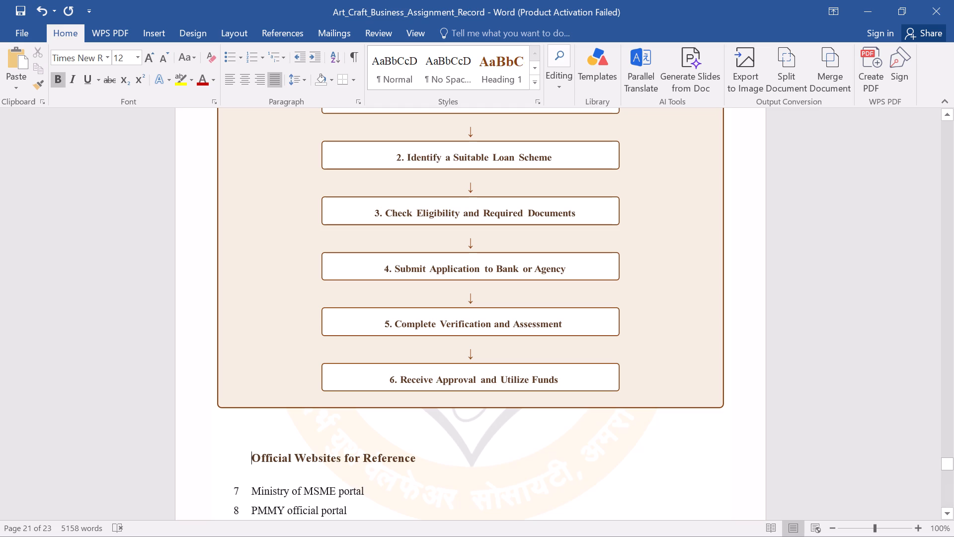
pyautogui.press('space')
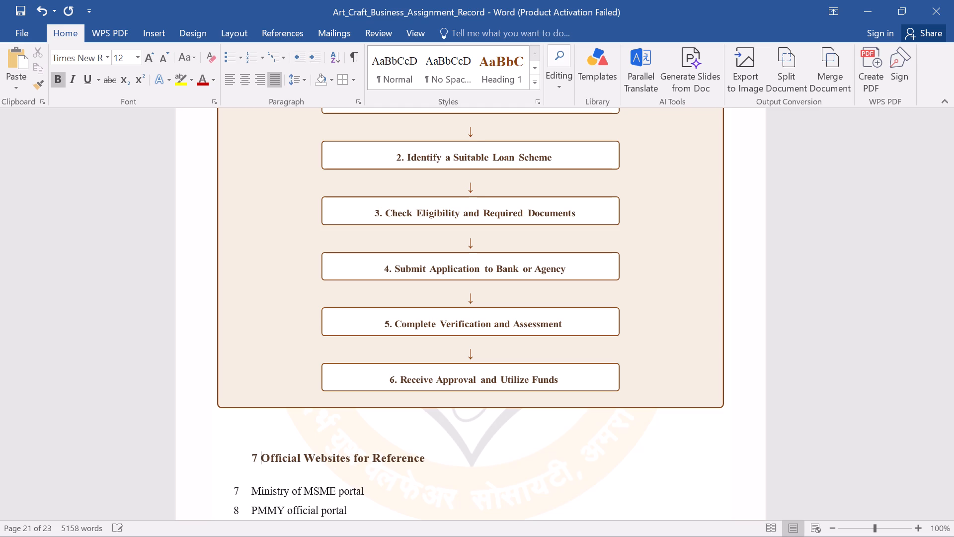
pyautogui.write('.')
pyautogui.press('BackSpace')
pyautogui.press('BackSpace')
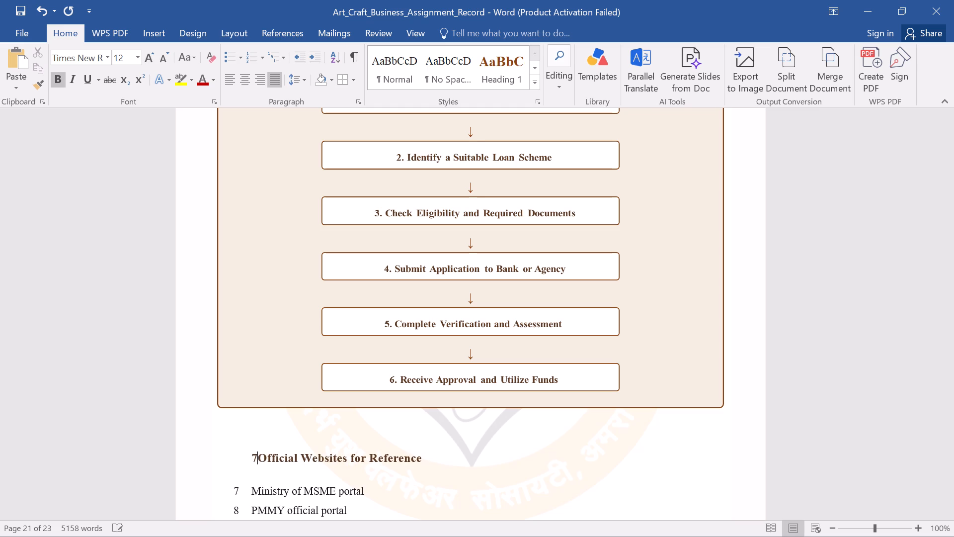
pyautogui.press('BackSpace')
pyautogui.press('8')
pyautogui.press('space')
pyautogui.write('.')
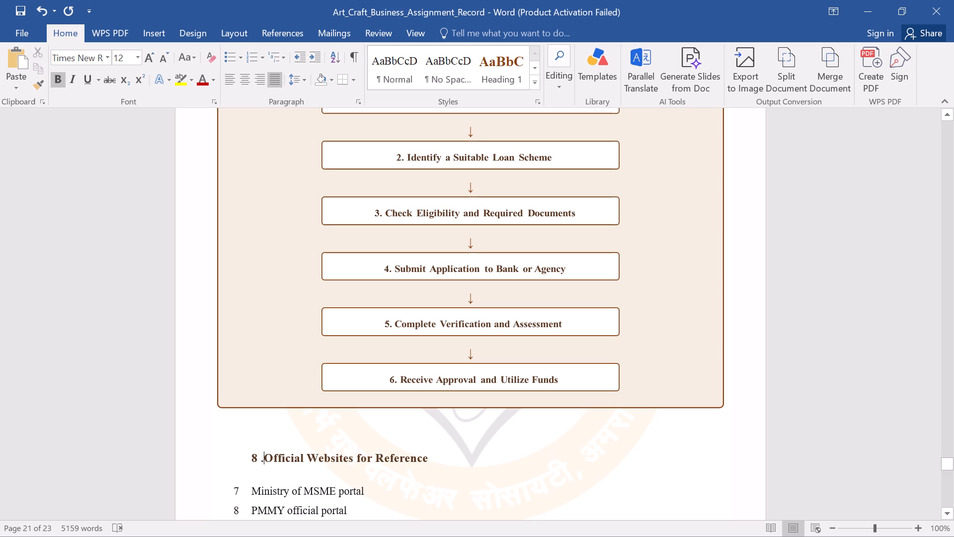
# Remove the indent of the "8 .Official Websites for Reference" heading so it starts at the page margin.
pyautogui.press('Left')
pyautogui.press('Left')
pyautogui.press('Left')
pyautogui.press('BackSpace')
pyautogui.press('BackSpace')
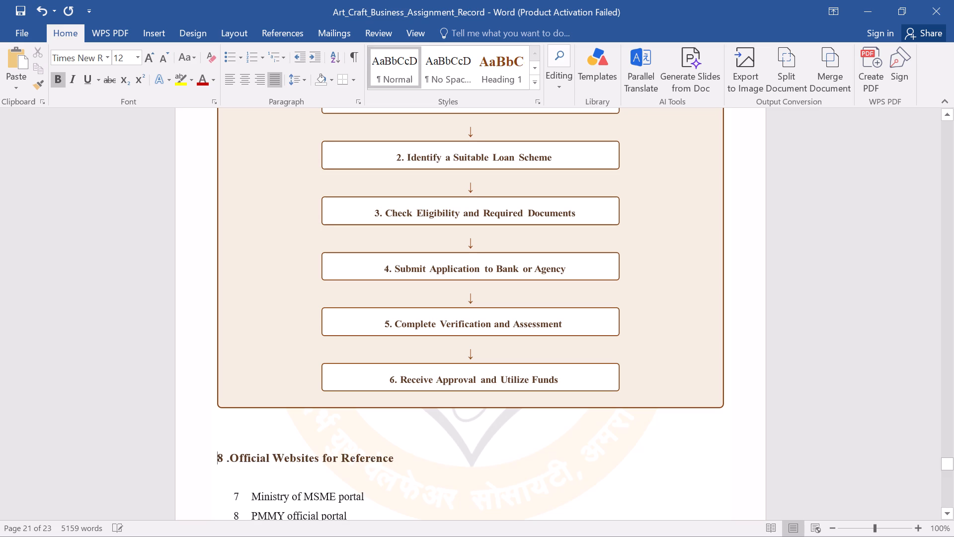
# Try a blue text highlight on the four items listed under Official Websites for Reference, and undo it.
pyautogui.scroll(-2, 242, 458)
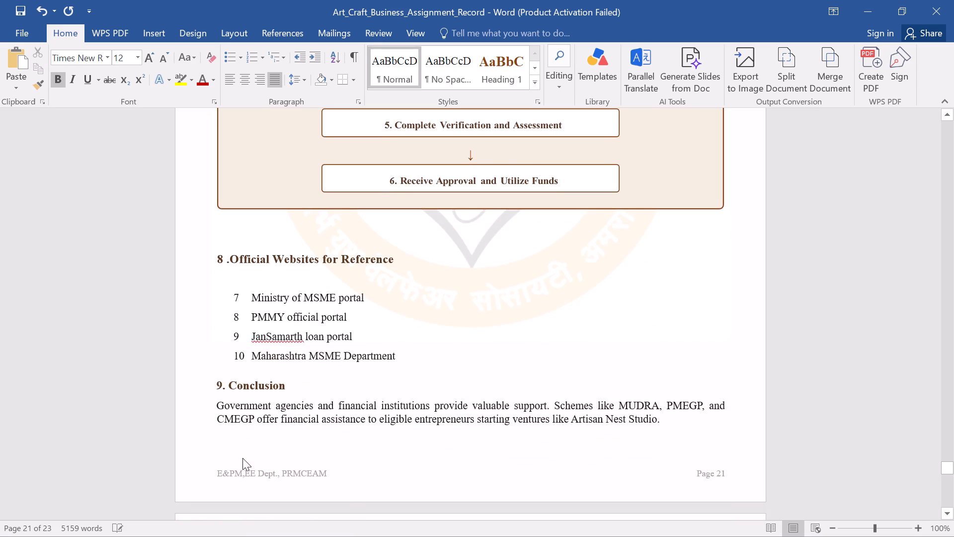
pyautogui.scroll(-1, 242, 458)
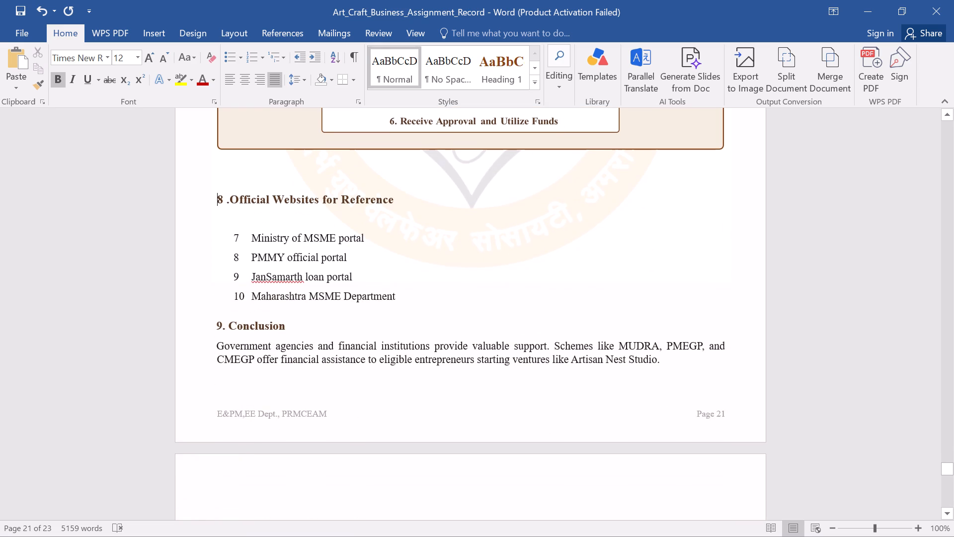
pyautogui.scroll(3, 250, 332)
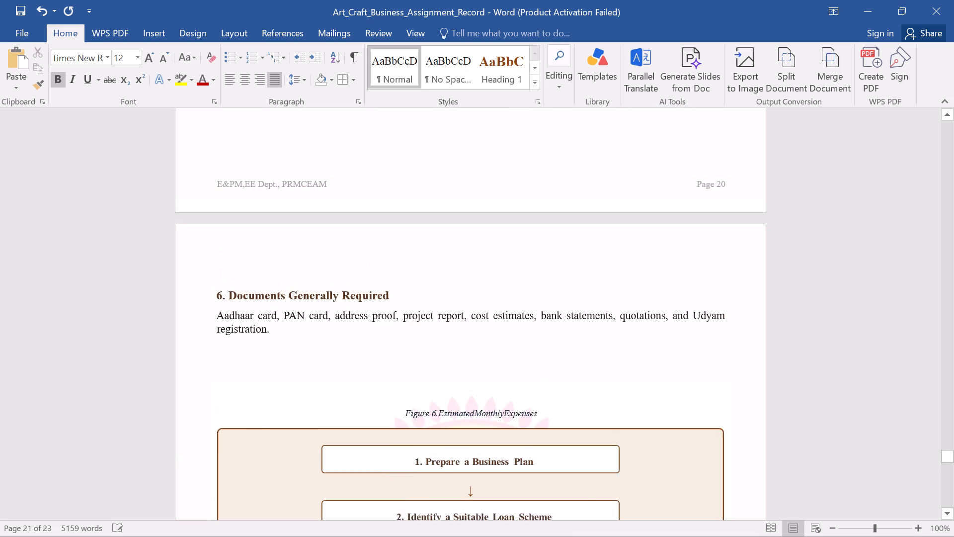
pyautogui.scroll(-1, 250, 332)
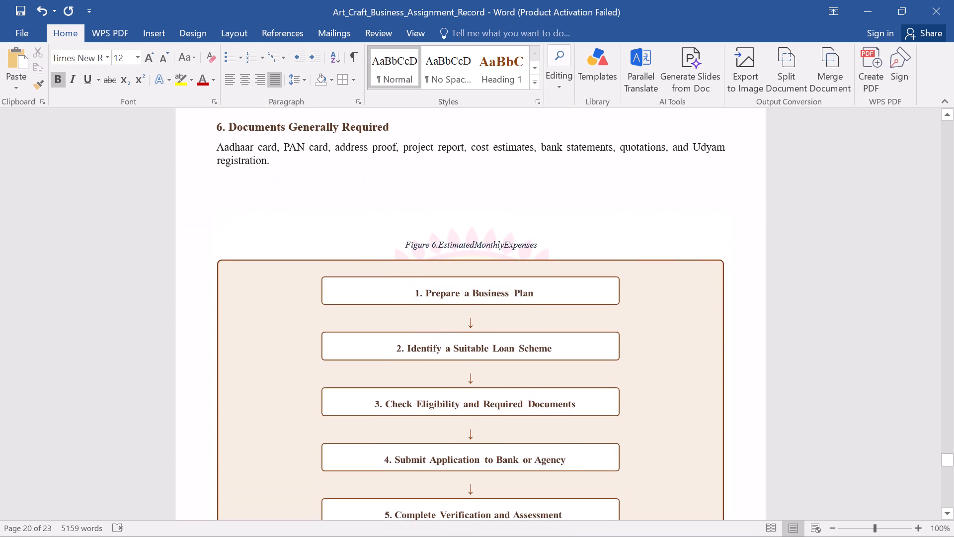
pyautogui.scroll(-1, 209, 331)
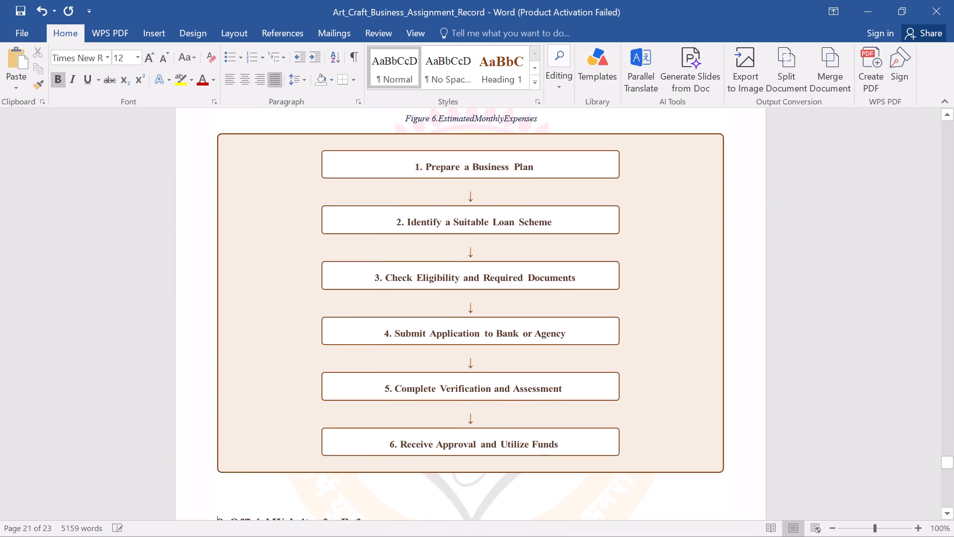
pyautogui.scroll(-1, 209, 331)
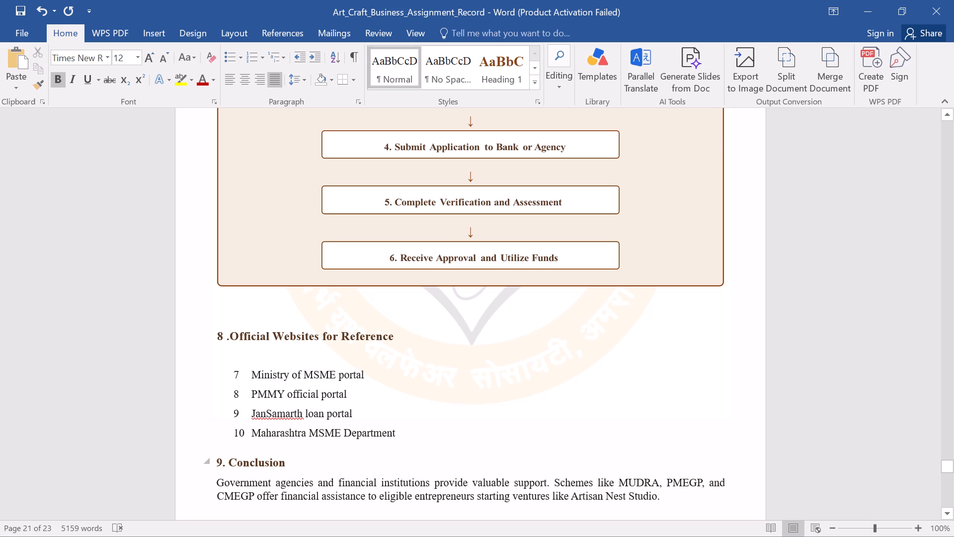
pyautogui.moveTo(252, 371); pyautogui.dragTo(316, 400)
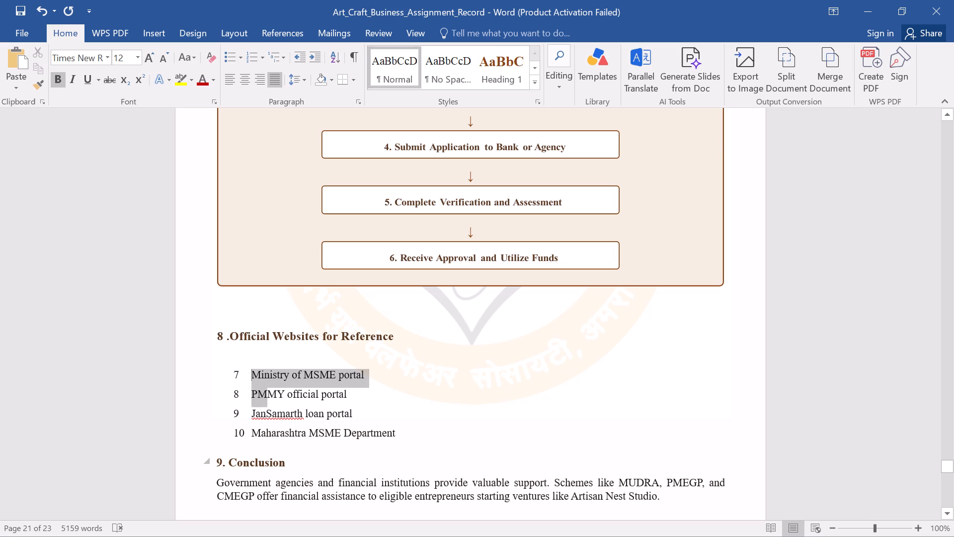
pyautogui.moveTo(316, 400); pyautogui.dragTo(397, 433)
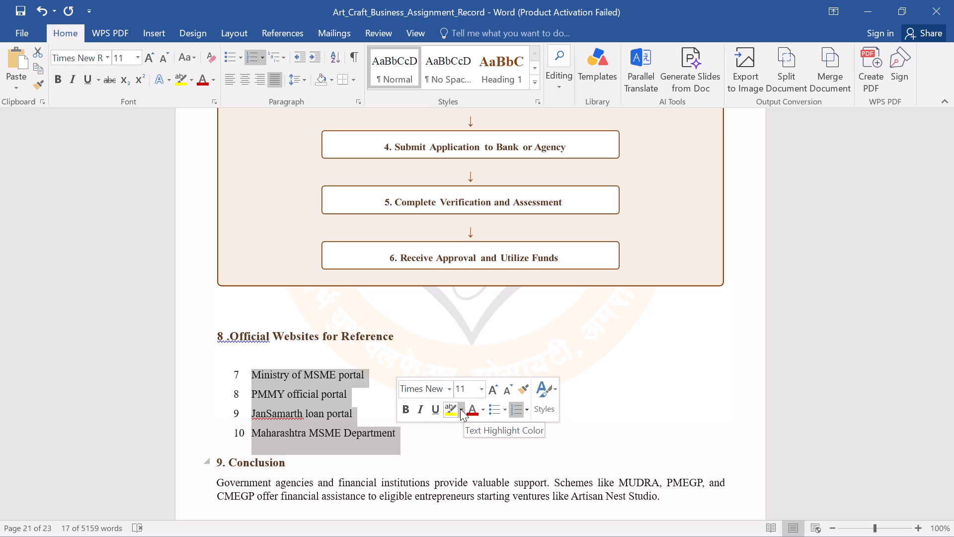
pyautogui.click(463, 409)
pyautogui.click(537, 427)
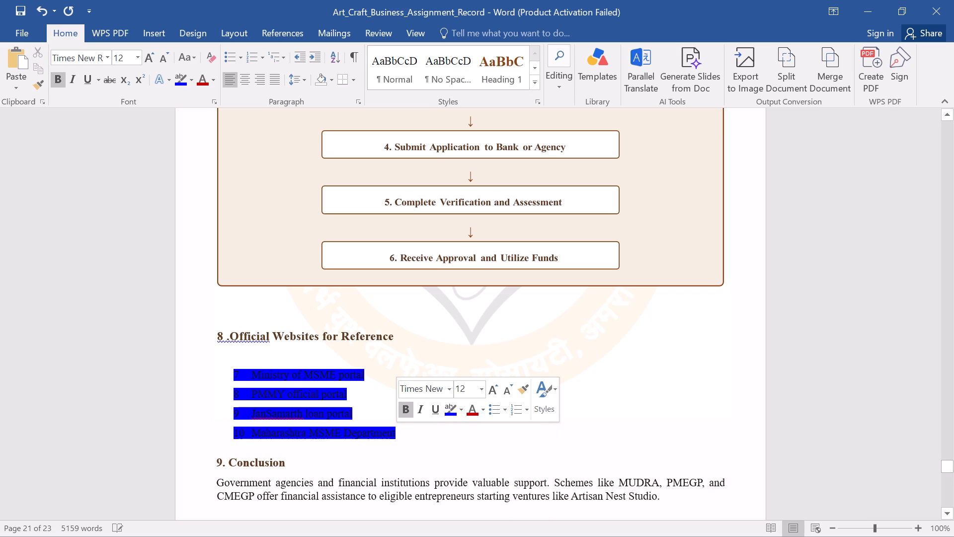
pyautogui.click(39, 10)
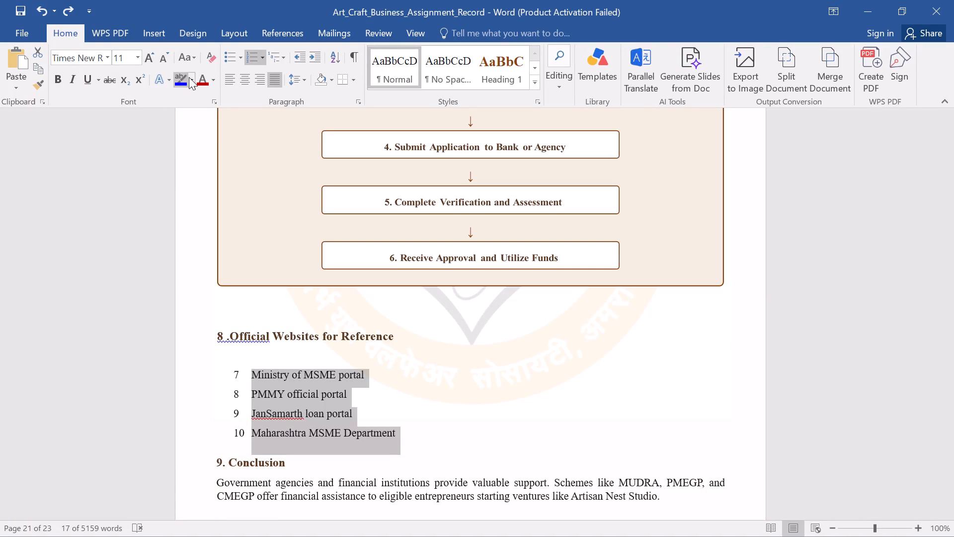
# Set the font colour of the four official website list items to a dark blue theme shade.
pyautogui.click(213, 81)
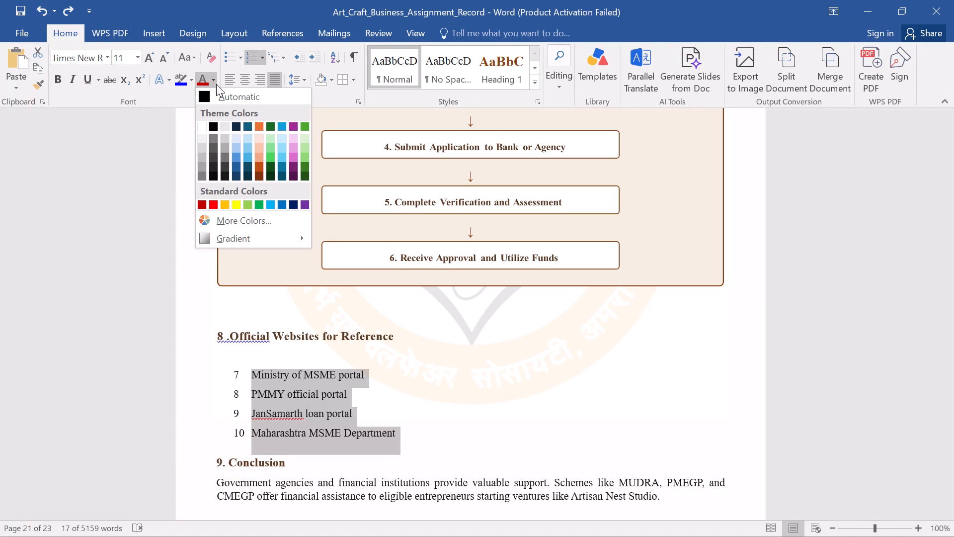
pyautogui.click(236, 164)
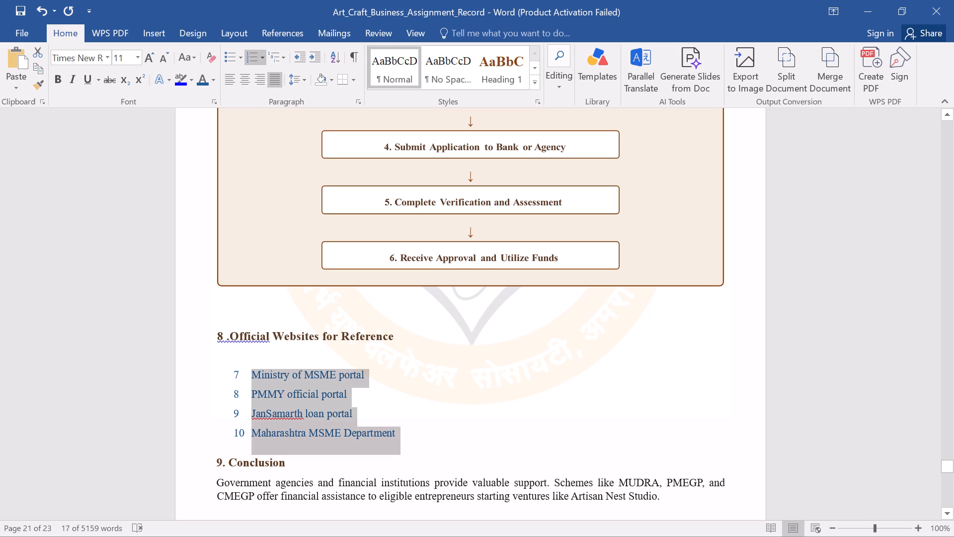
pyautogui.click(406, 371)
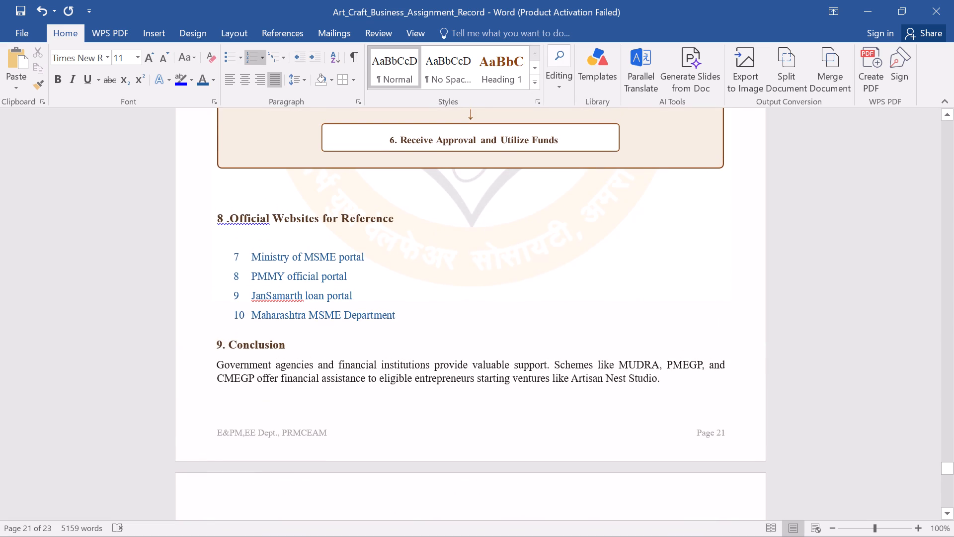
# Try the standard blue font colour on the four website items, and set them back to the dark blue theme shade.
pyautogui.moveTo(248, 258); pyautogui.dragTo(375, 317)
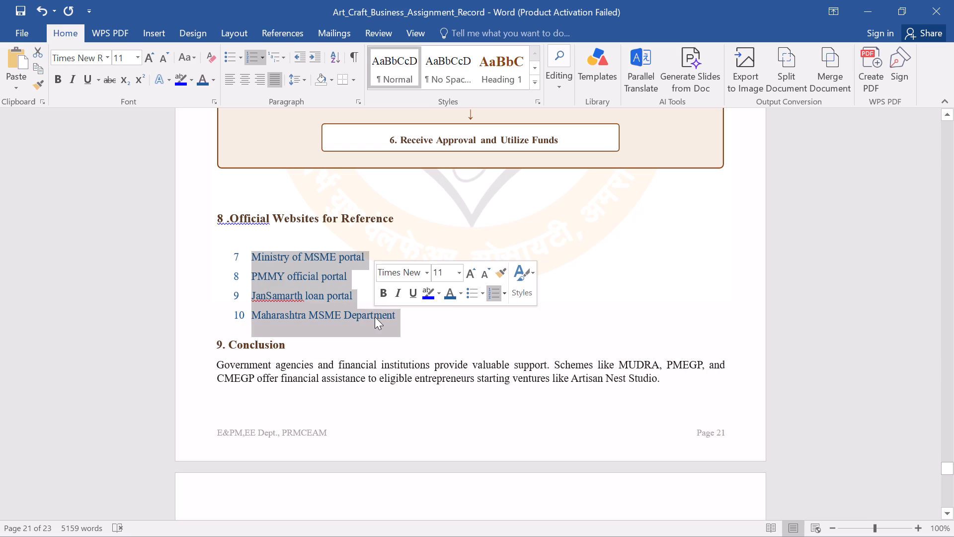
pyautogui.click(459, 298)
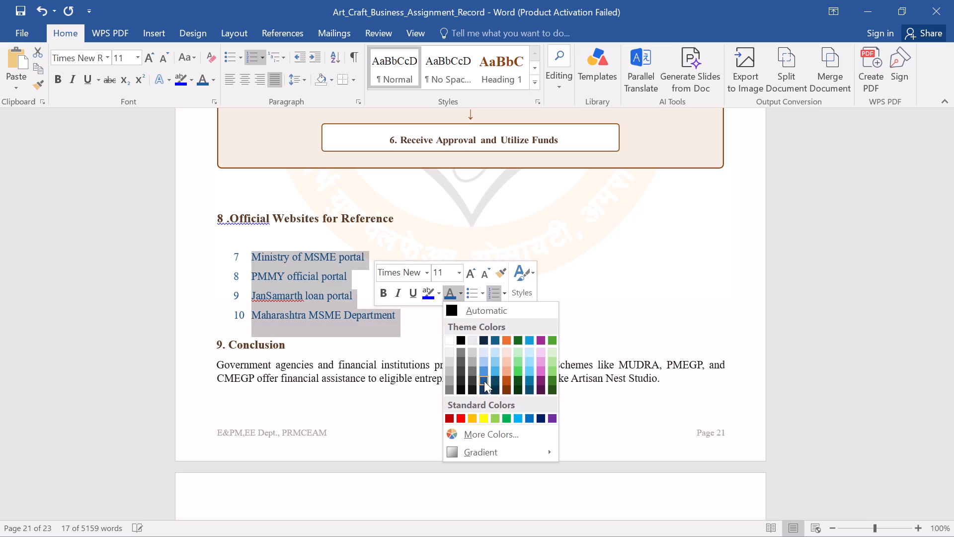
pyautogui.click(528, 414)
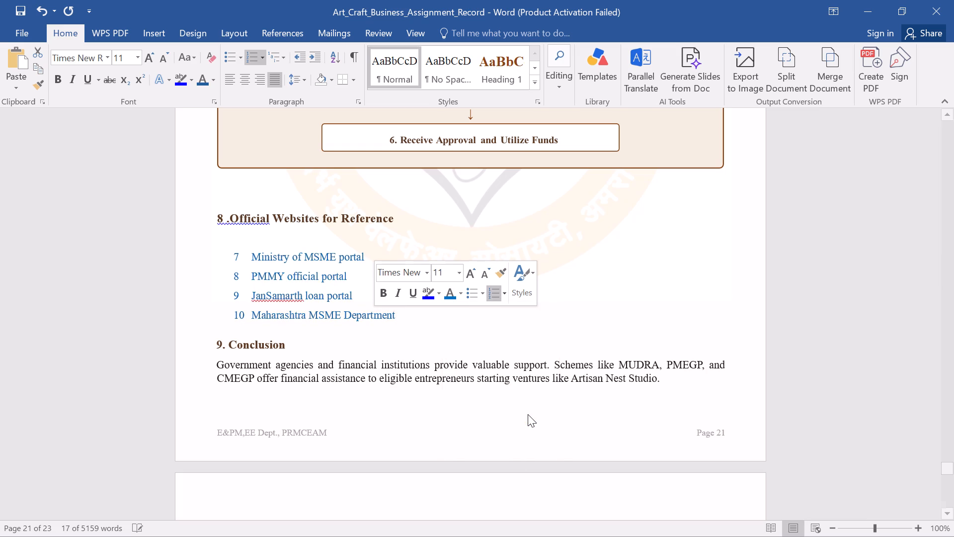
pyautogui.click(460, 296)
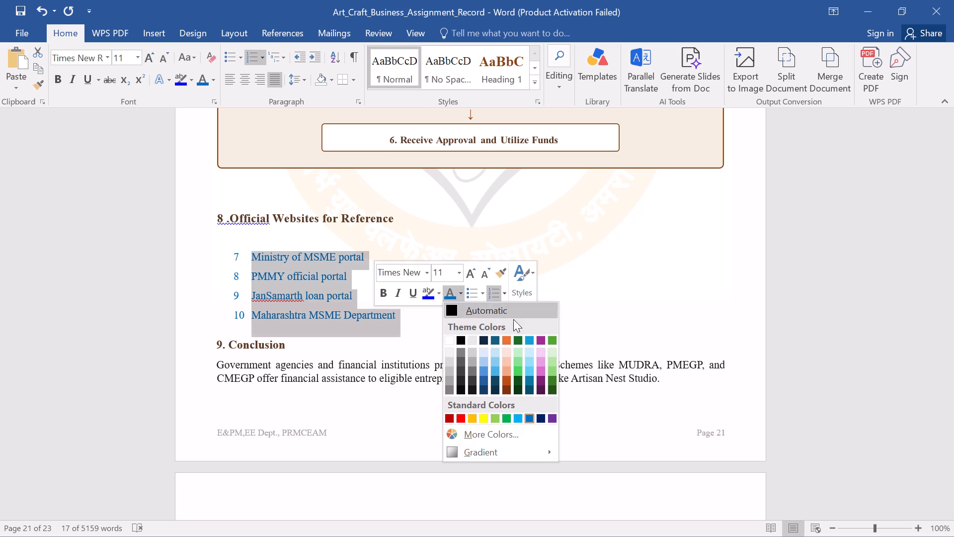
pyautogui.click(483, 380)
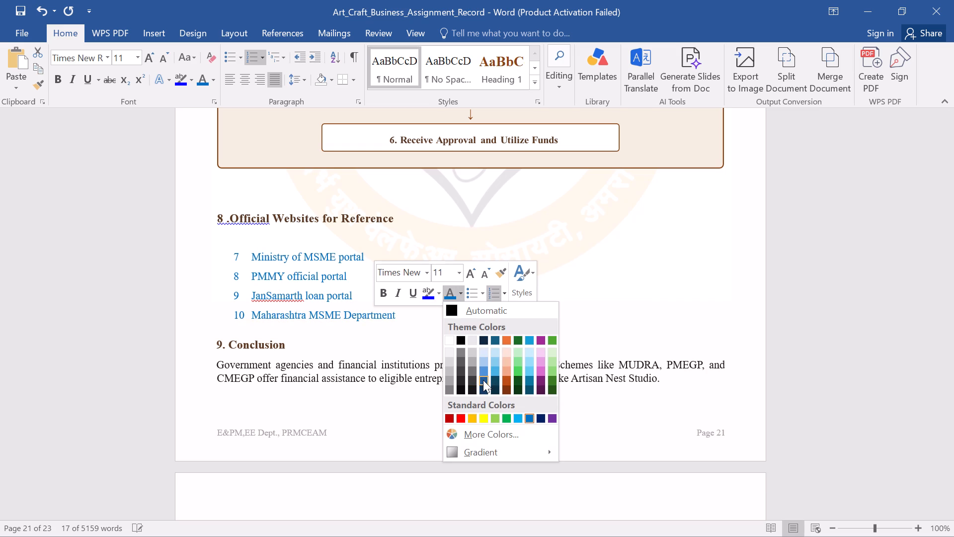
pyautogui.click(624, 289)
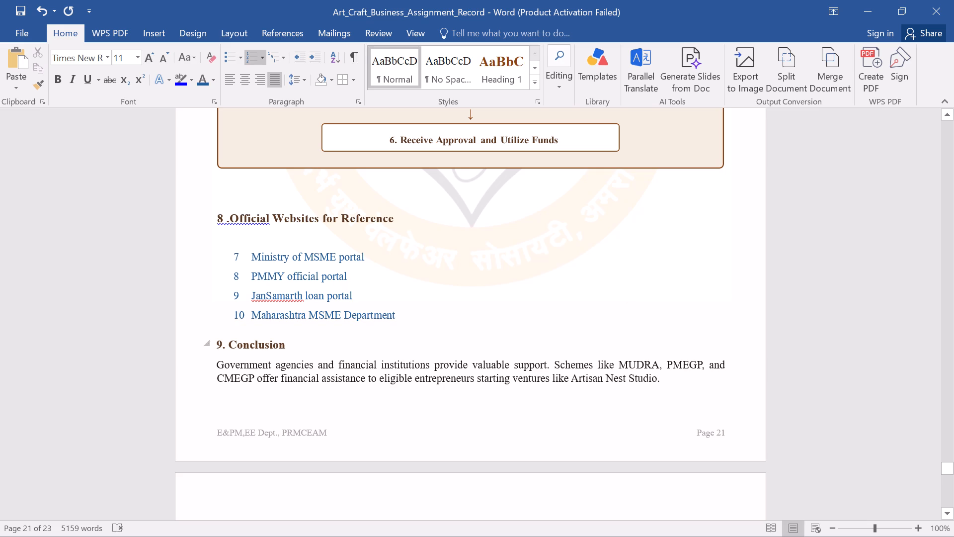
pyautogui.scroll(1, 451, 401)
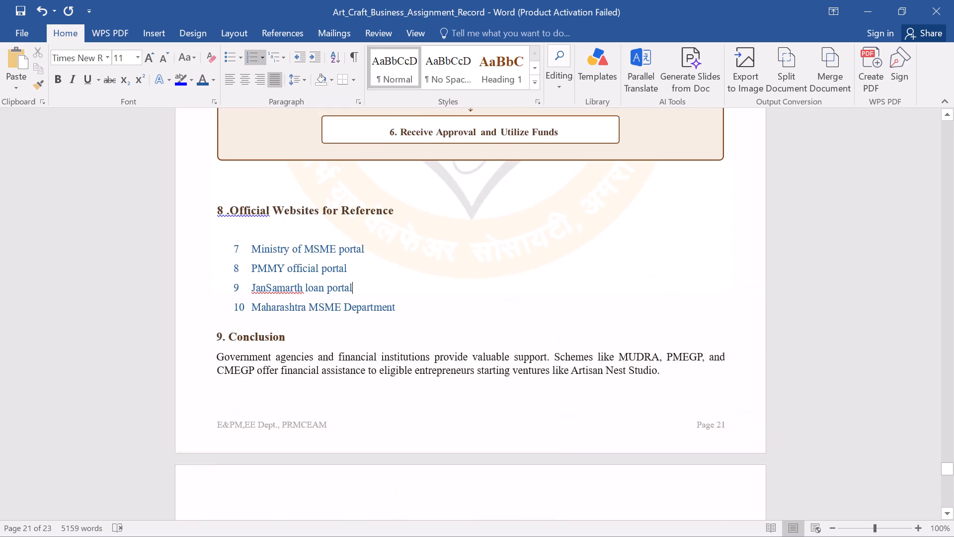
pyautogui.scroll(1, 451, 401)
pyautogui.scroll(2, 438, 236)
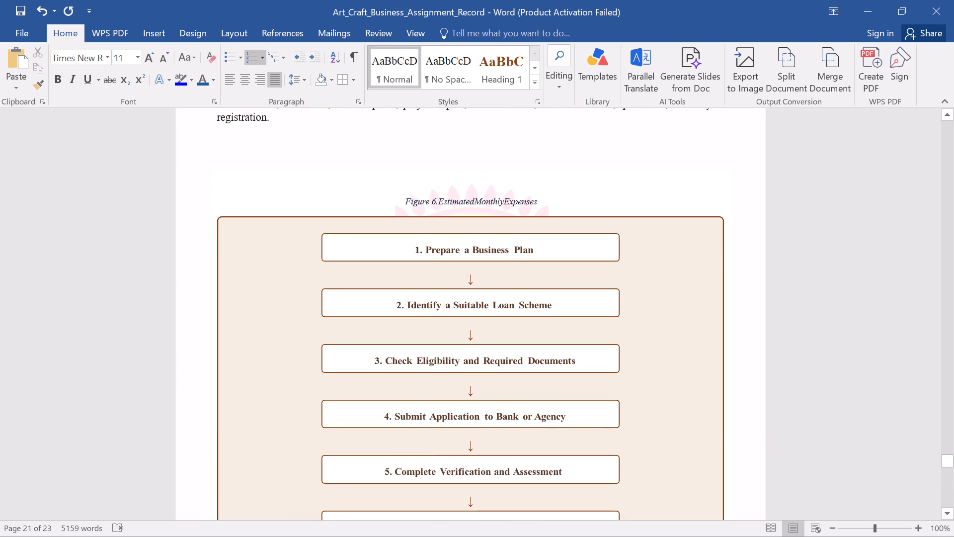
# Move the "Figure 6.EstimatedMonthlyExpenses" caption from above the loan process flowchart to below it, just before the "8 .Official Websites for Reference" heading.
pyautogui.moveTo(407, 198); pyautogui.dragTo(482, 199)
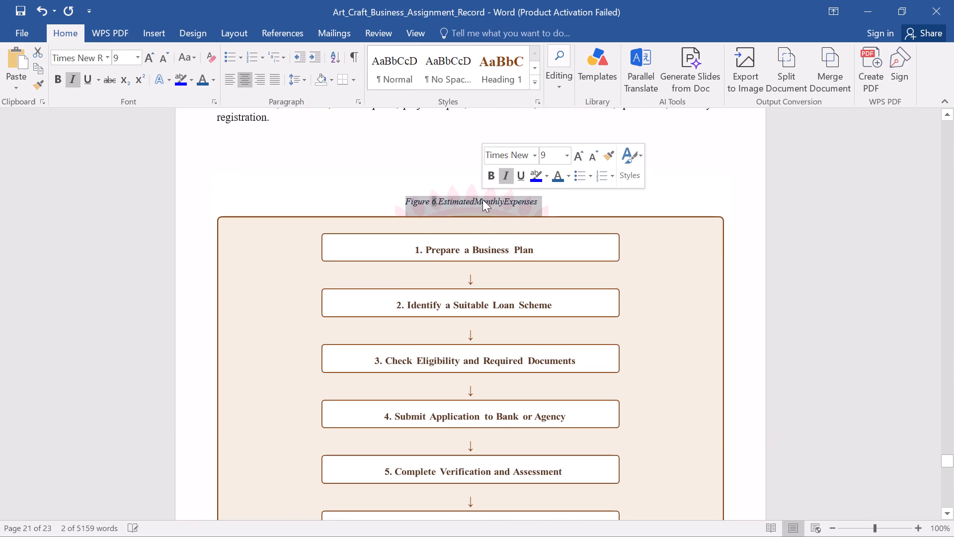
pyautogui.hotkey('ctrl', 'x')
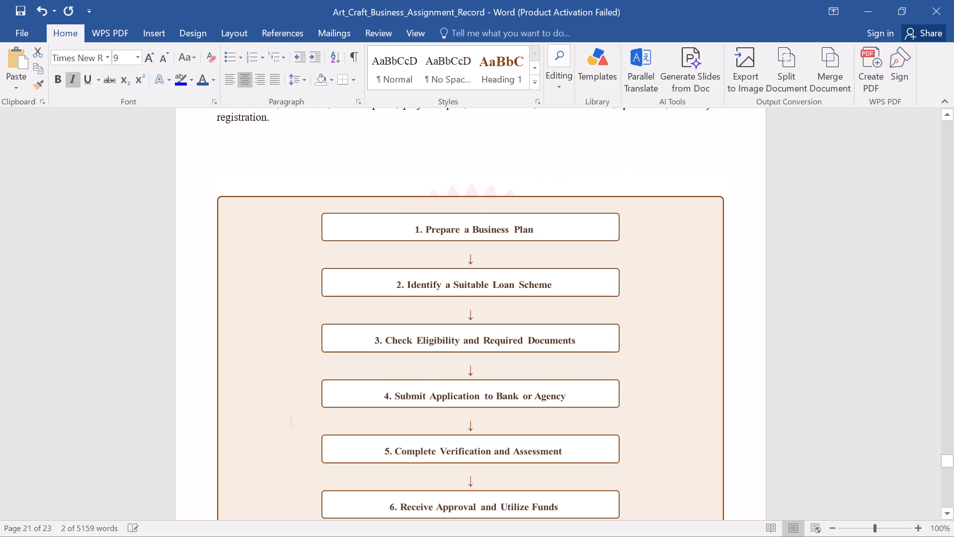
pyautogui.scroll(-1, 475, 206)
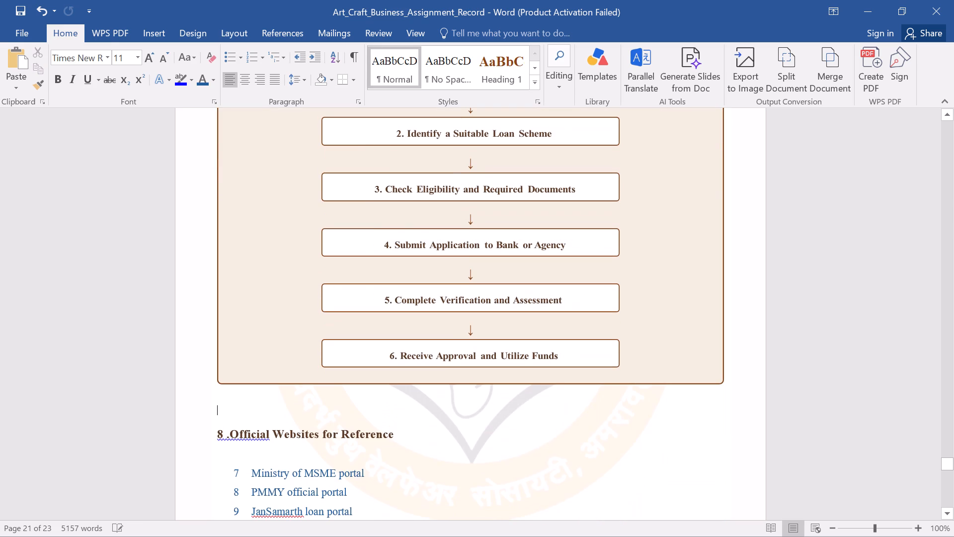
pyautogui.click(457, 397)
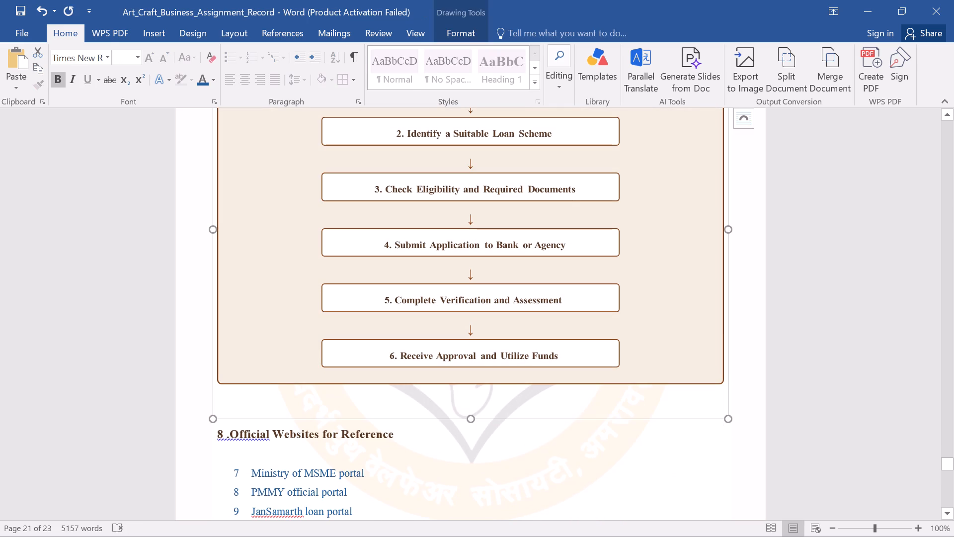
pyautogui.click(214, 435)
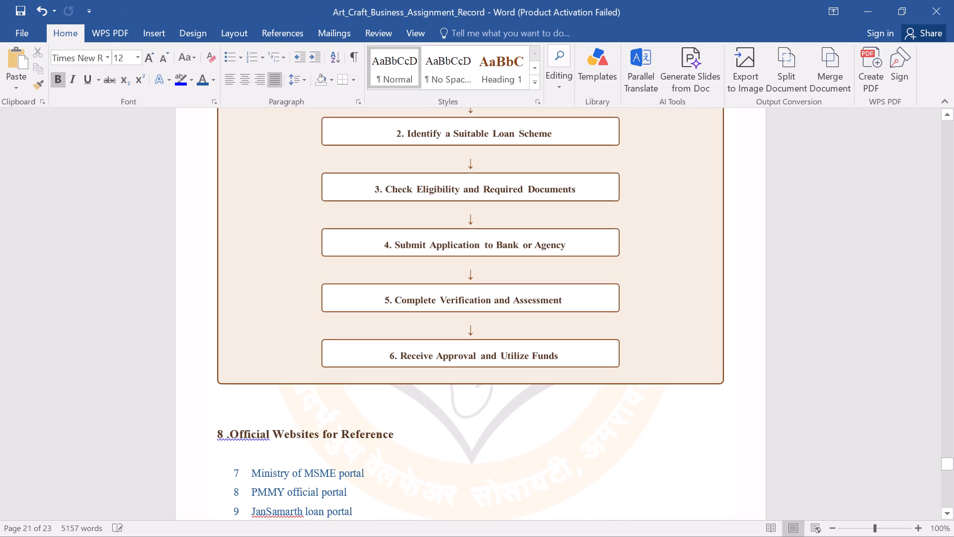
pyautogui.hotkey('ctrl', 'v')
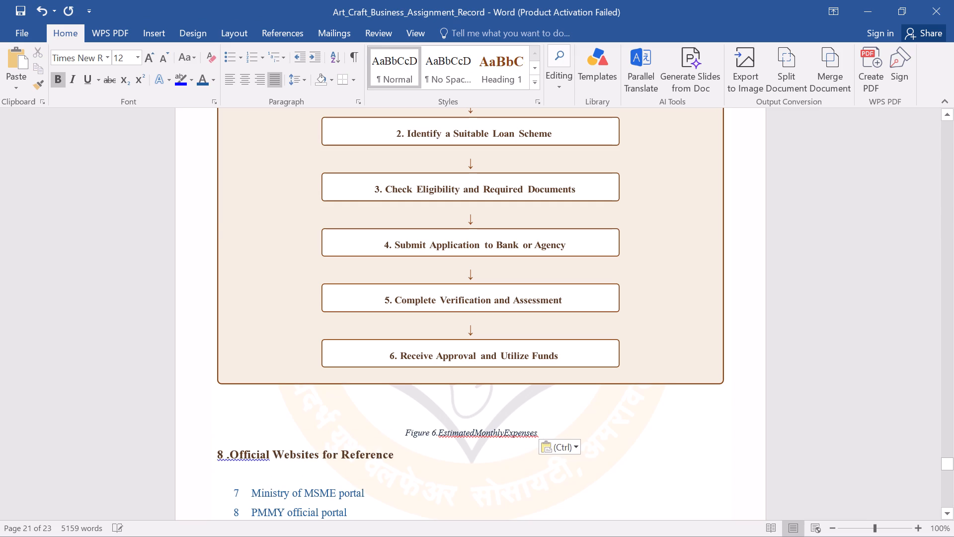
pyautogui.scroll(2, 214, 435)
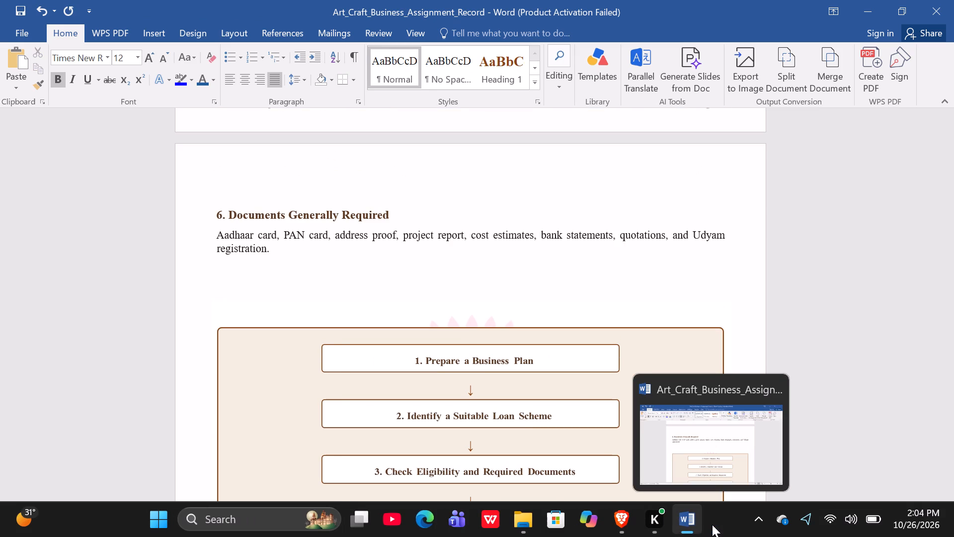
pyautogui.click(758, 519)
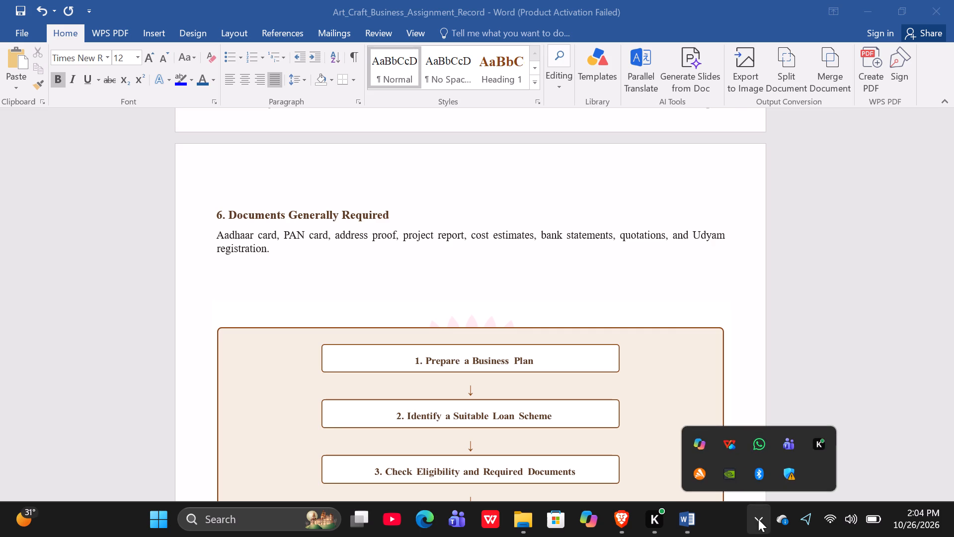
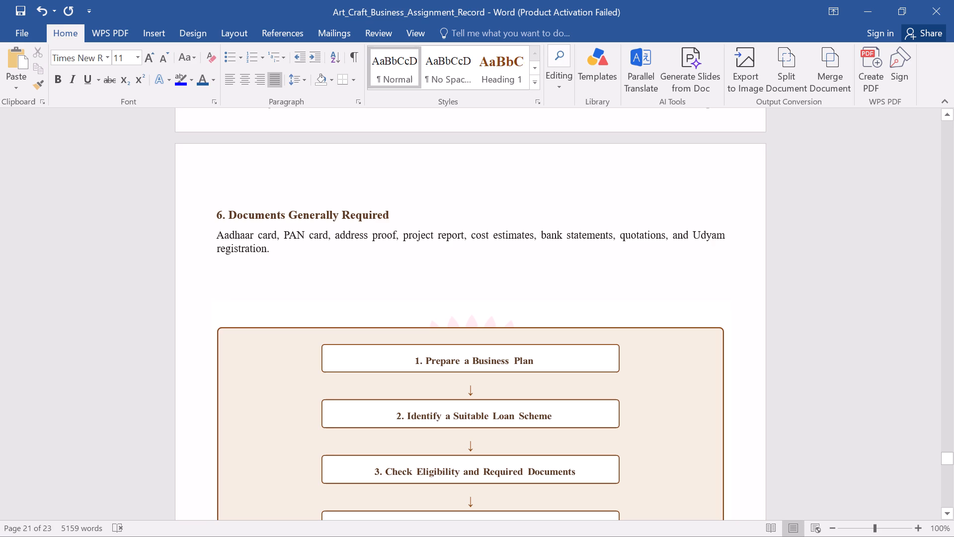
# Paste the introductory sentence and six numbered explanations of the loan application block diagram above the flowchart in the Documents Generally Required section.
pyautogui.hotkey('ctrl', 'v')
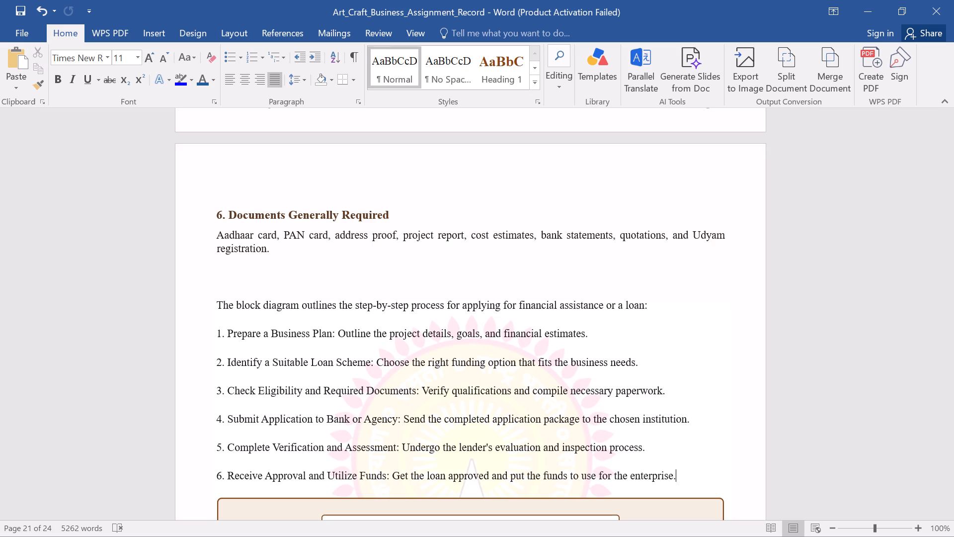
pyautogui.click(216, 333)
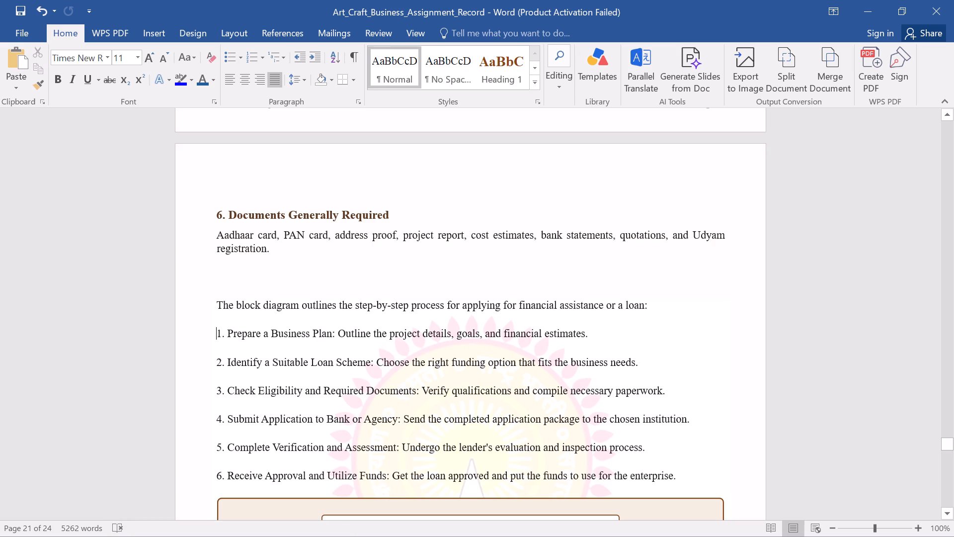
pyautogui.click(216, 303)
# Remove the number 6 from "Receive Approval and Utilize Funds" and join that item to the end of item 5.
pyautogui.scroll(-1, 210, 335)
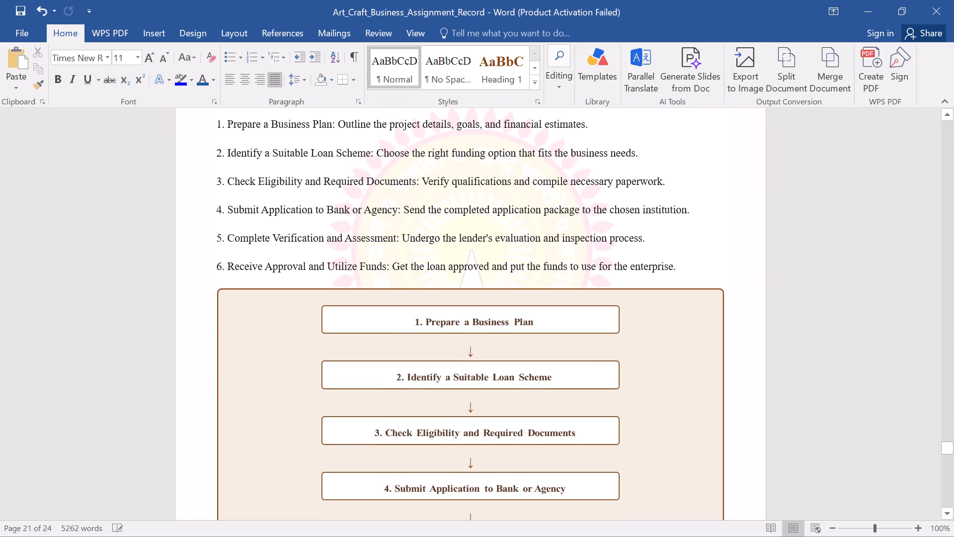
pyautogui.scroll(-3, 210, 335)
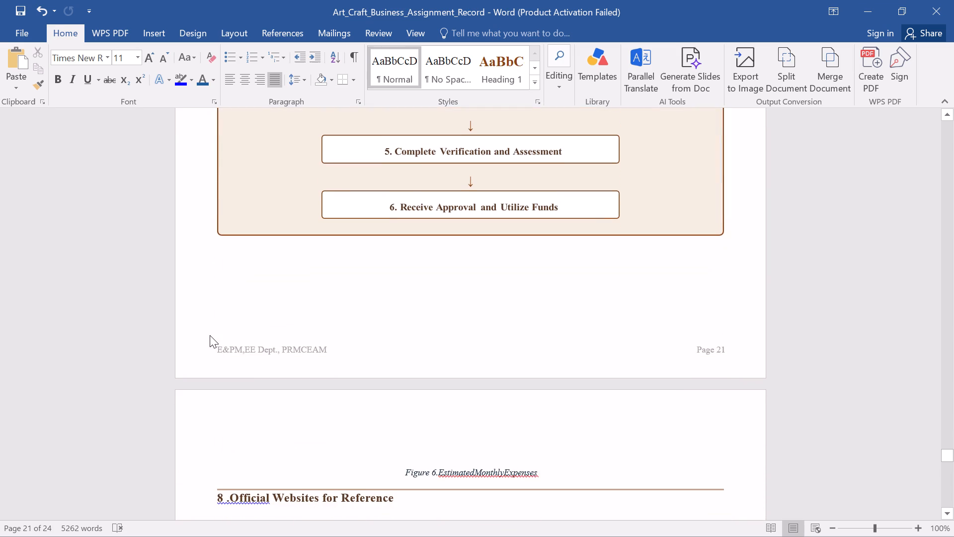
pyautogui.scroll(-1, 210, 335)
pyautogui.scroll(2, 210, 335)
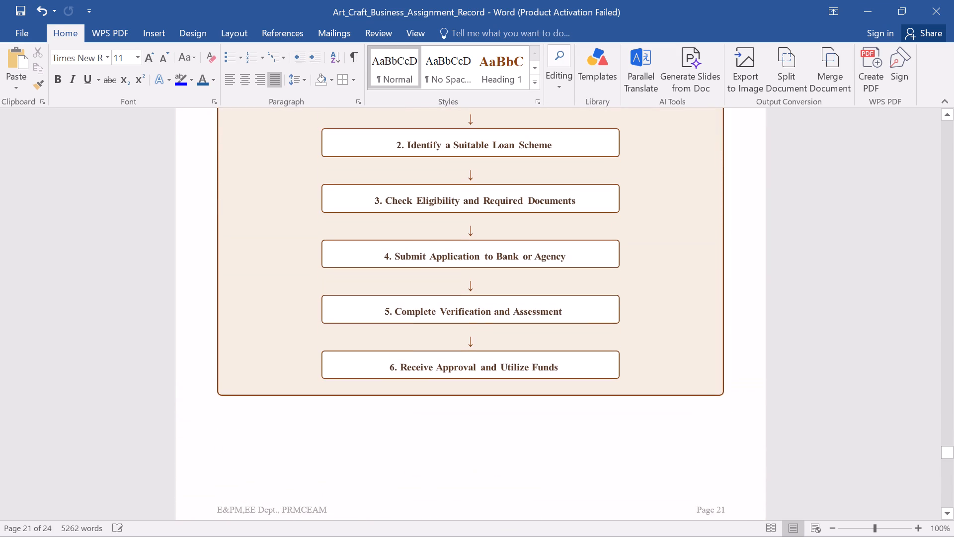
pyautogui.scroll(2, 210, 335)
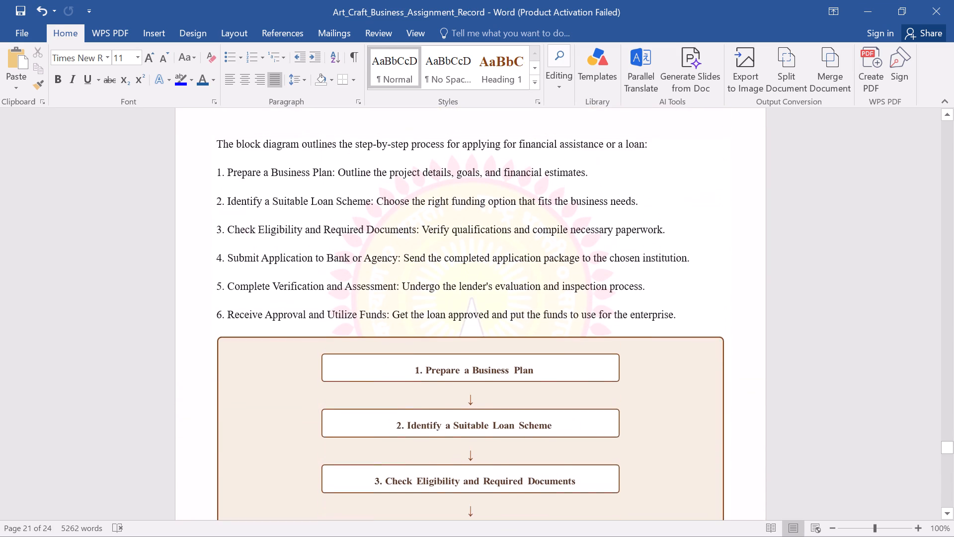
pyautogui.click(222, 333)
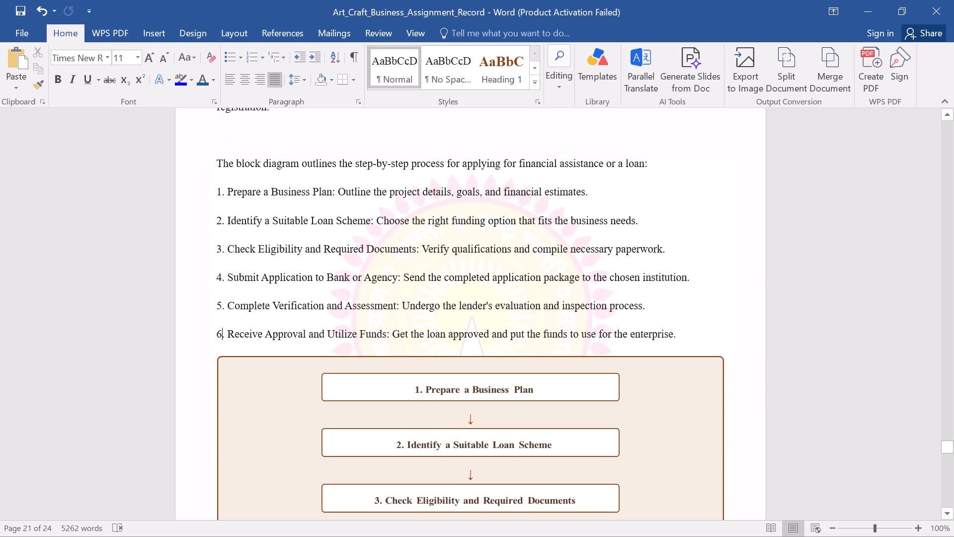
pyautogui.press('BackSpace')
pyautogui.press('BackSpace')
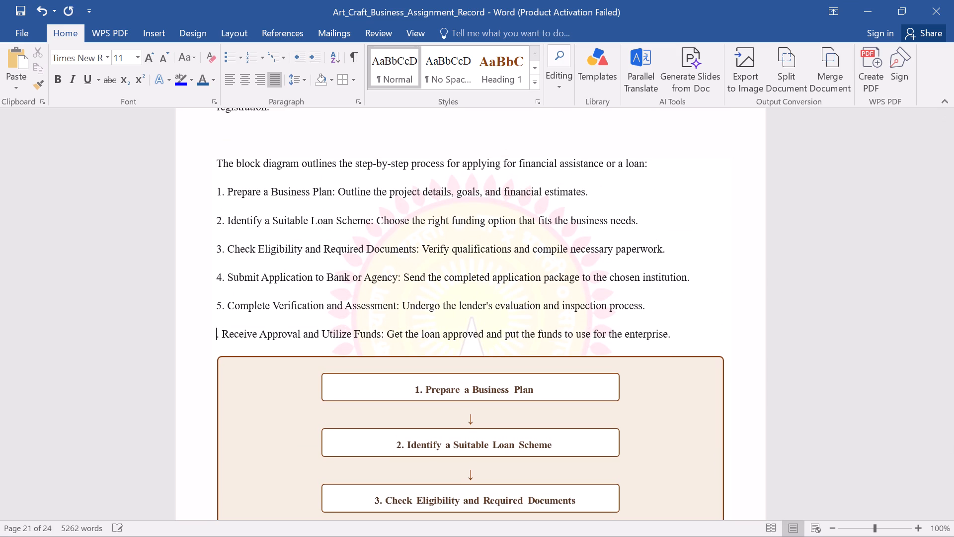
pyautogui.press('BackSpace')
pyautogui.press('BackSpace')
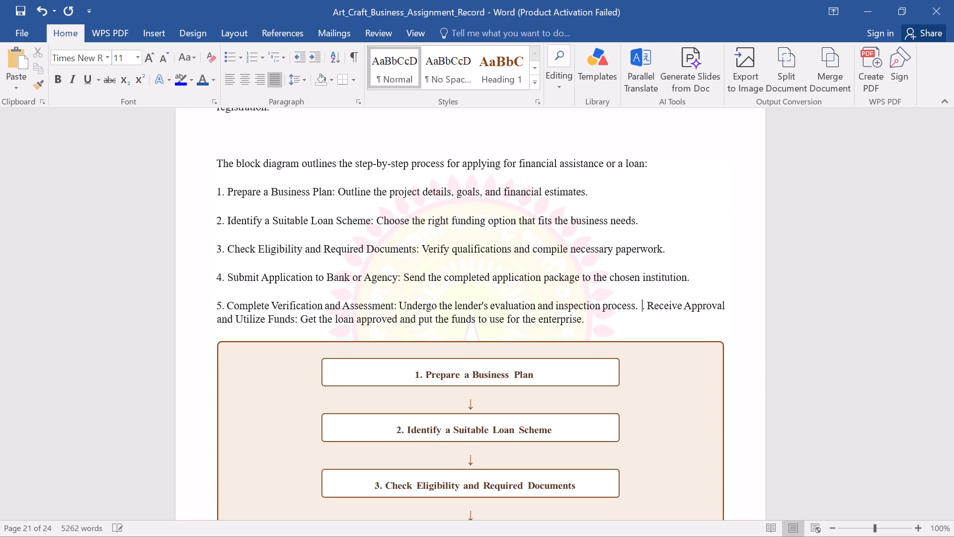
# Remove the "5." numbering from "Complete Verification and Assessment" and join its text to the end of item 4.
pyautogui.click(224, 304)
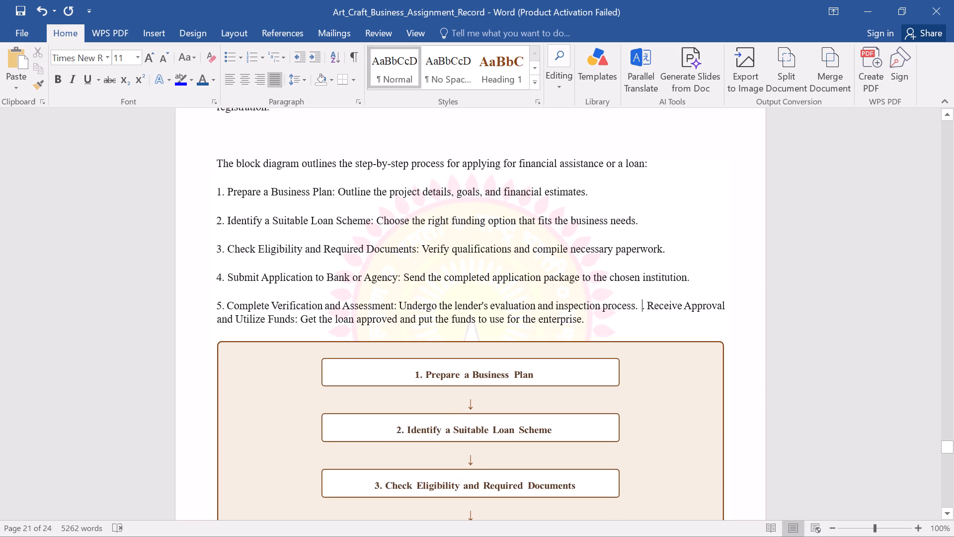
pyautogui.press('BackSpace')
pyautogui.press('BackSpace')
pyautogui.press('BackSpace')
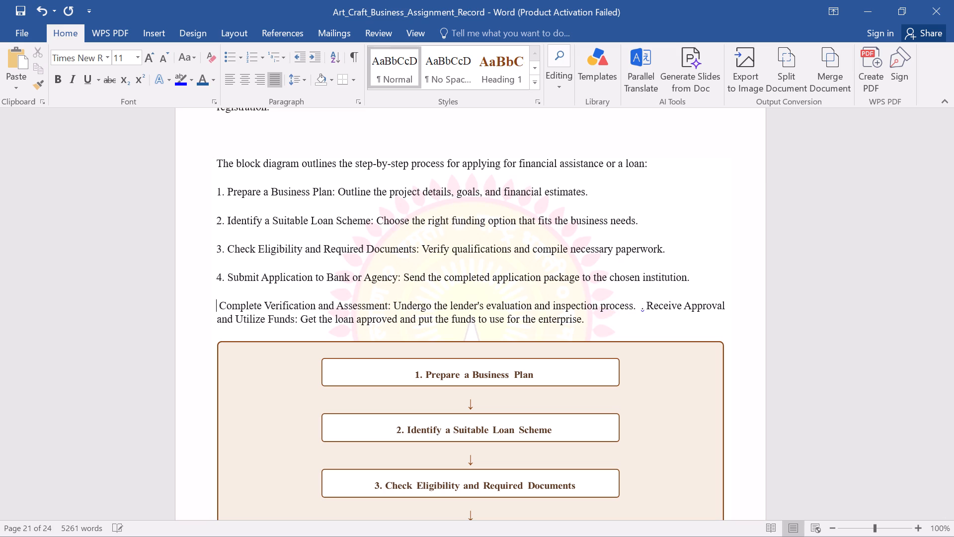
pyautogui.press('BackSpace')
pyautogui.press('BackSpace')
pyautogui.press('BackSpace')
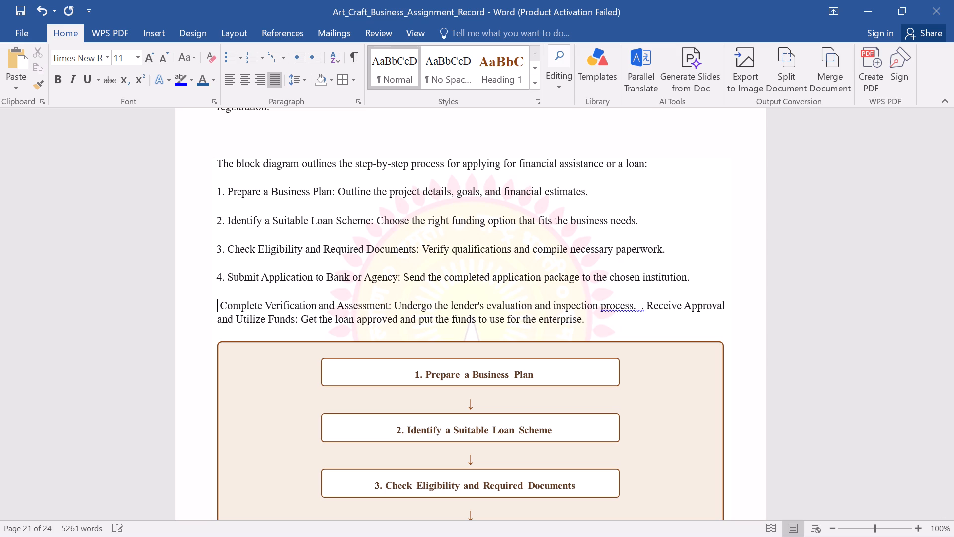
pyautogui.press('BackSpace')
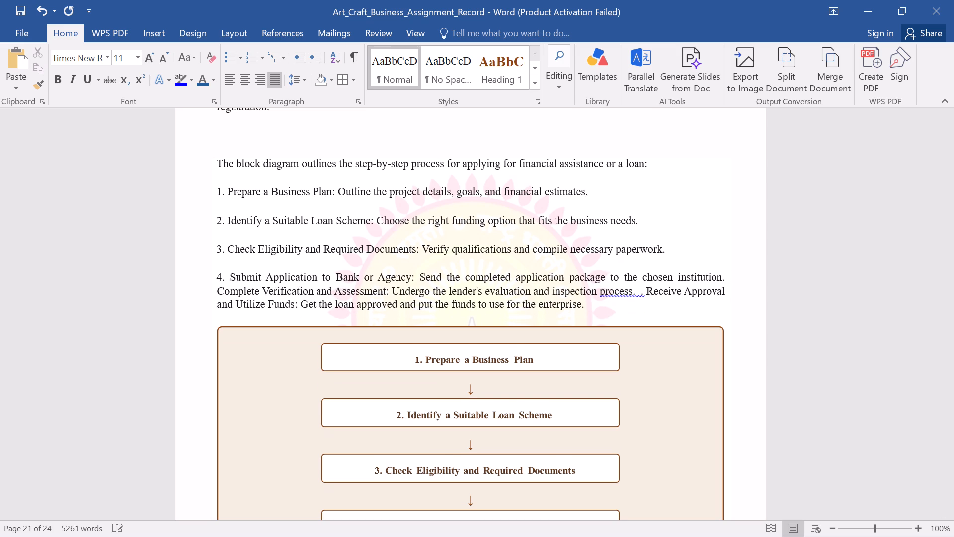
# Remove the "4." numbering from "Submit Application to Bank or Agency" and join its text to the end of item 3.
pyautogui.click(226, 278)
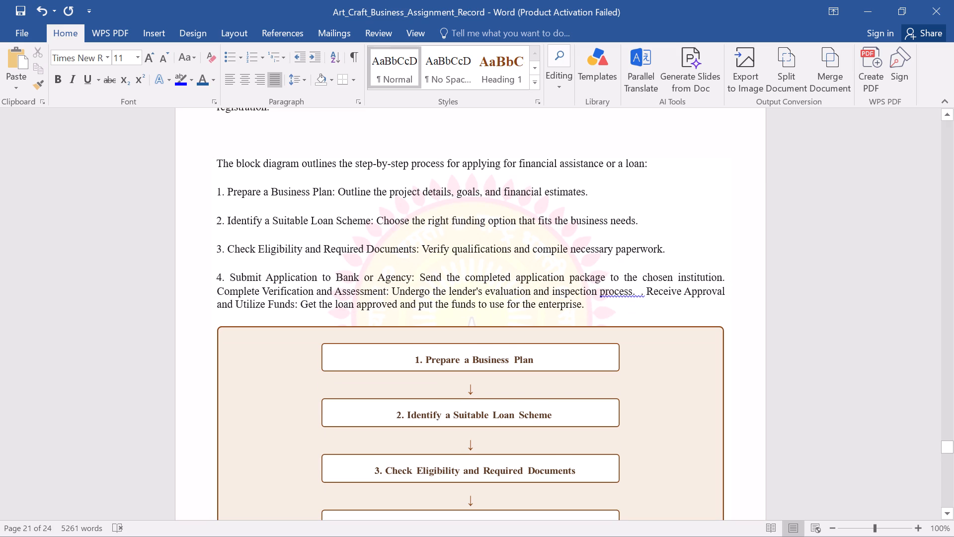
pyautogui.press('BackSpace')
pyautogui.press('BackSpace')
pyautogui.press('BackSpace')
pyautogui.press('BackSpace')
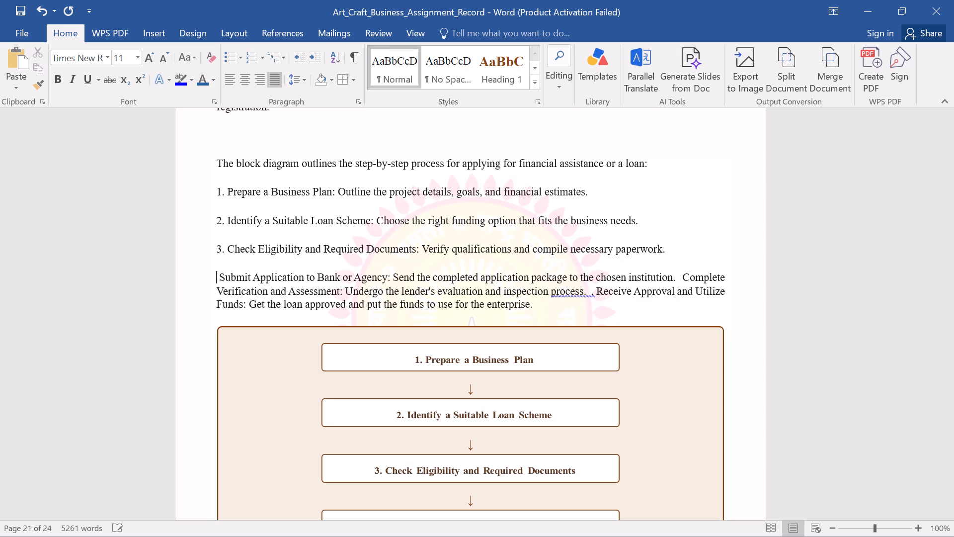
pyautogui.press('BackSpace')
pyautogui.press('BackSpace')
pyautogui.press('BackSpace')
pyautogui.press('BackSpace')
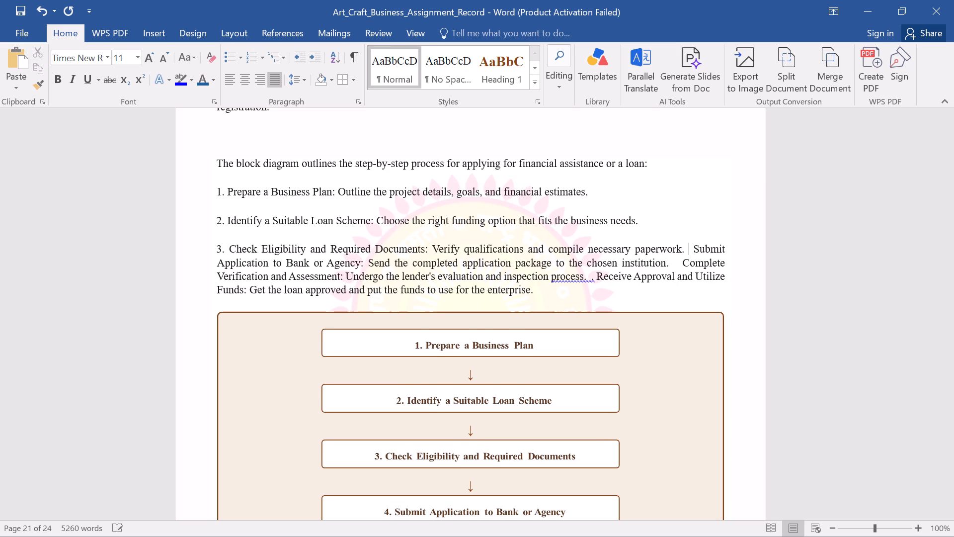
pyautogui.press('BackSpace')
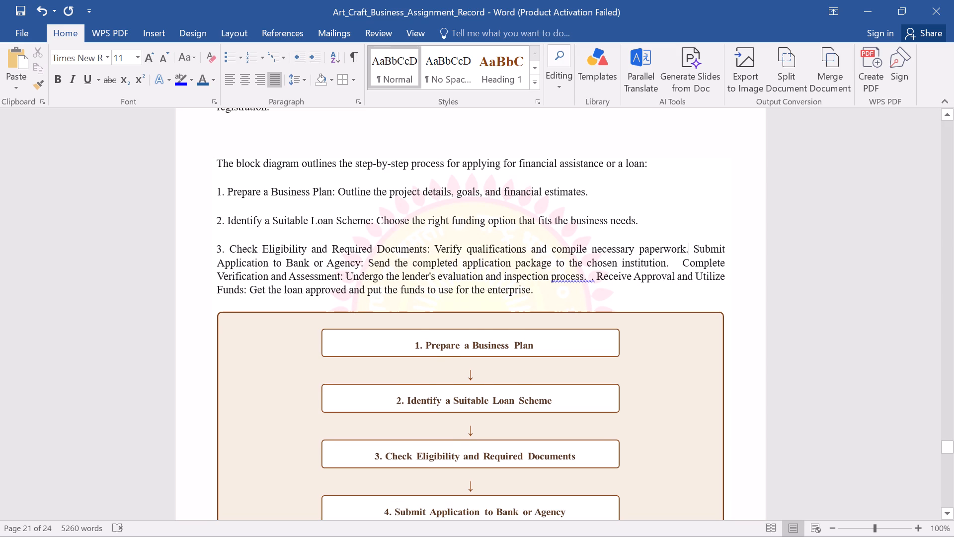
# Remove the "3." numbering from "Check Eligibility and Required Documents" and join its text to the end of item 2.
pyautogui.click(226, 245)
pyautogui.press('BackSpace')
pyautogui.press('BackSpace')
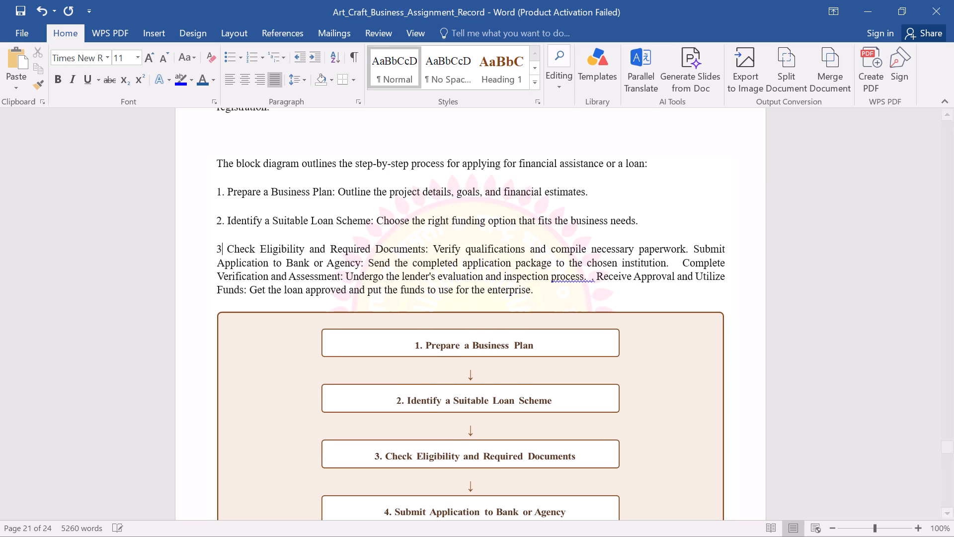
pyautogui.press('BackSpace')
pyautogui.press('BackSpace')
pyautogui.press('BackSpace')
pyautogui.press('BackSpace')
pyautogui.press('BackSpace')
pyautogui.press('BackSpace')
pyautogui.press('BackSpace')
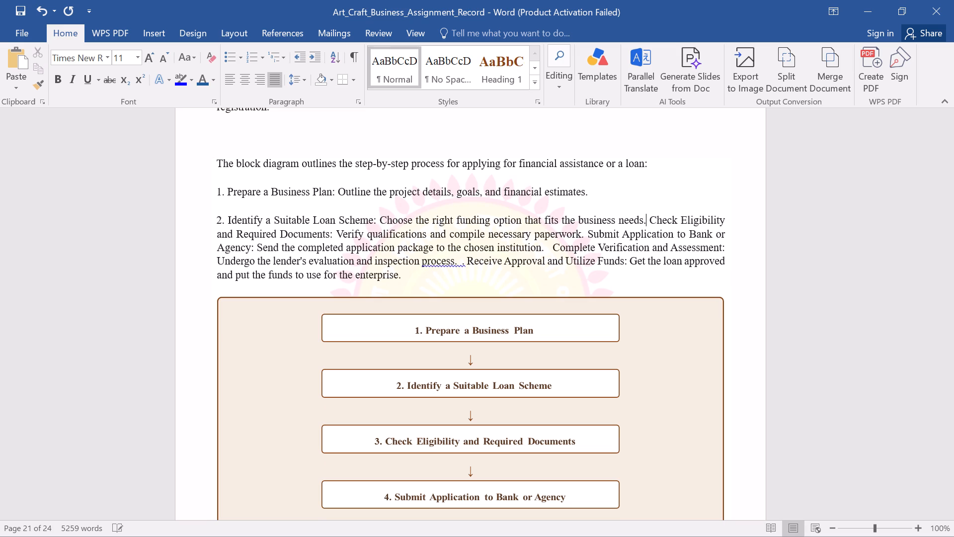
# Remove the "2." numbering from "Identify a Suitable Loan Scheme" and join its text to the end of item 1.
pyautogui.click(139, 218)
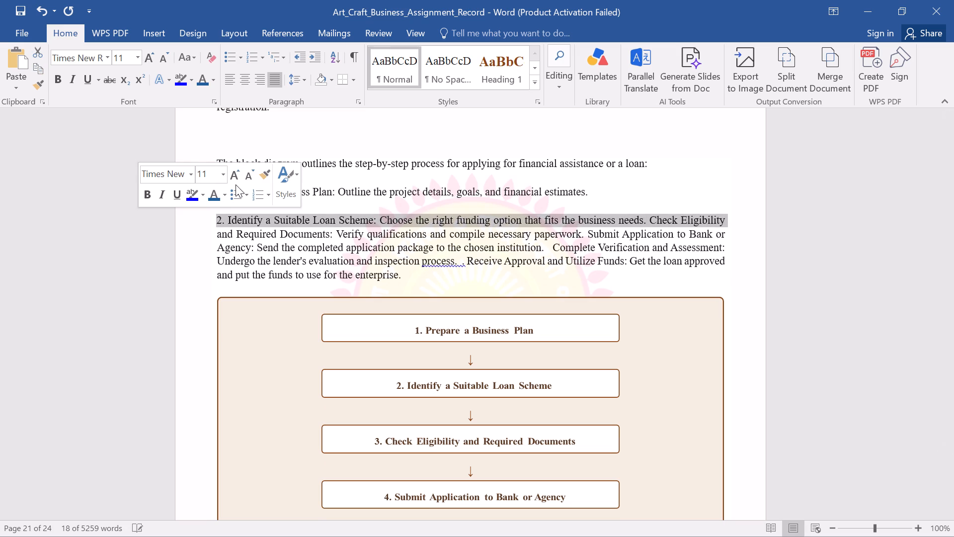
pyautogui.click(328, 194)
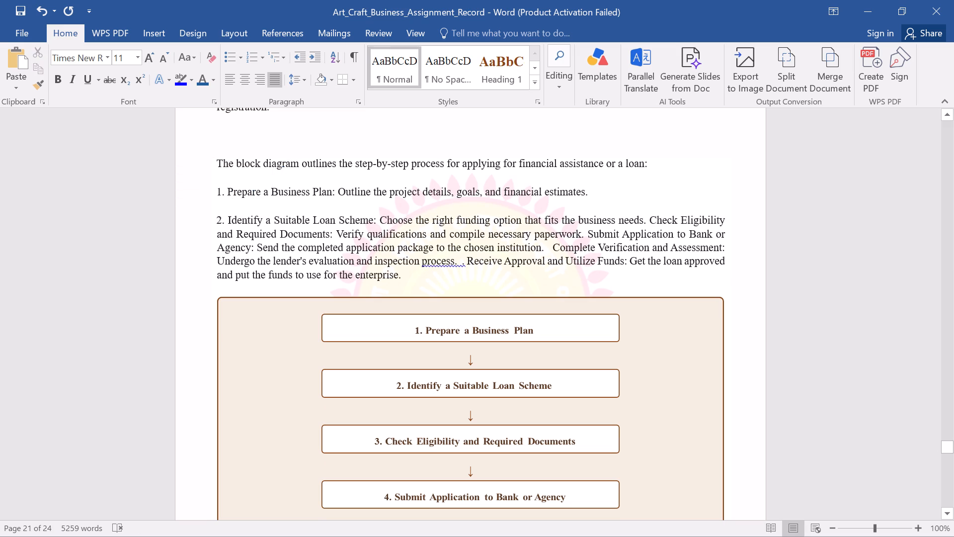
pyautogui.click(225, 220)
pyautogui.press('BackSpace')
pyautogui.press('BackSpace')
pyautogui.press('BackSpace')
pyautogui.press('BackSpace')
pyautogui.press('BackSpace')
pyautogui.press('BackSpace')
pyautogui.press('BackSpace')
pyautogui.press('BackSpace')
pyautogui.press('BackSpace')
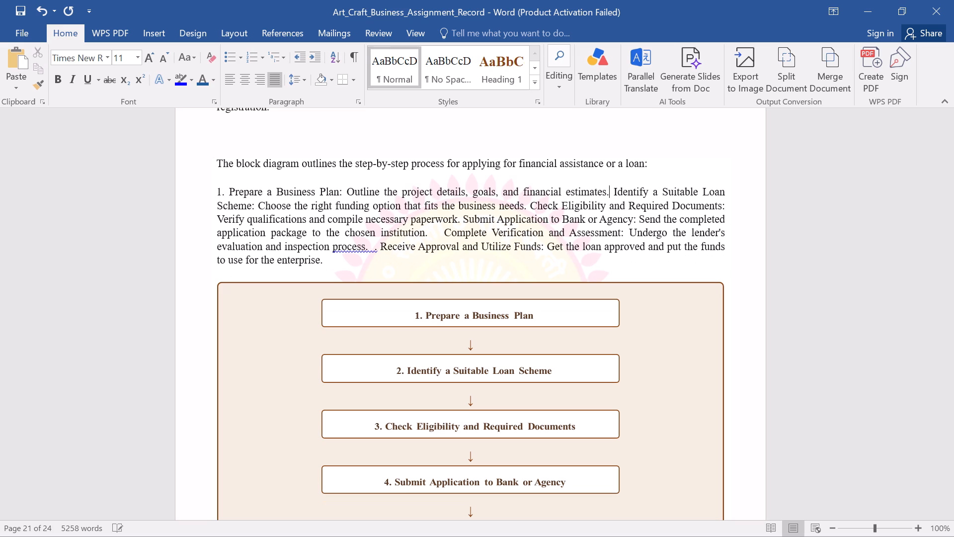
# Remove the number 1 before "Prepare a Business Plan" and join the text to the introductory sentence about the block diagram.
pyautogui.click(223, 191)
pyautogui.press('BackSpace')
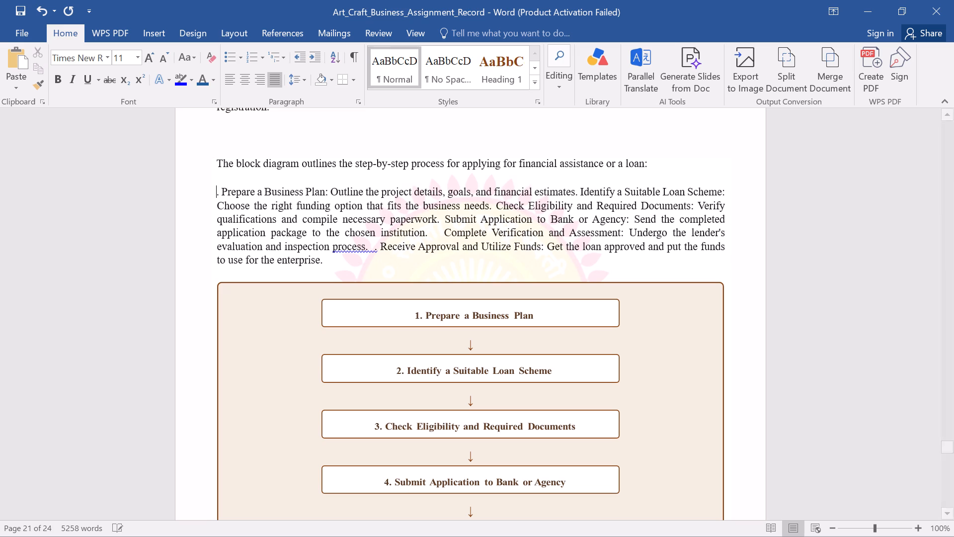
pyautogui.press('BackSpace')
pyautogui.press('BackSpace')
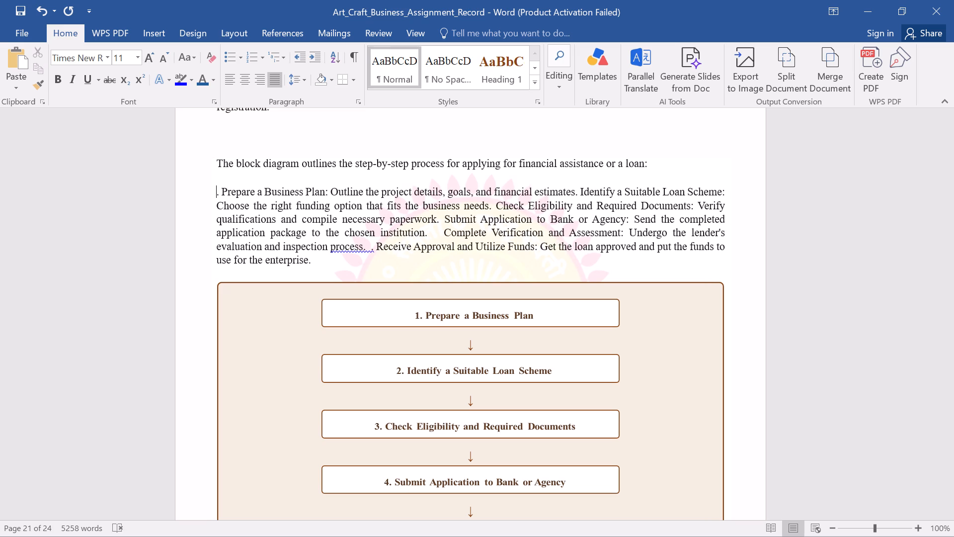
pyautogui.press('BackSpace')
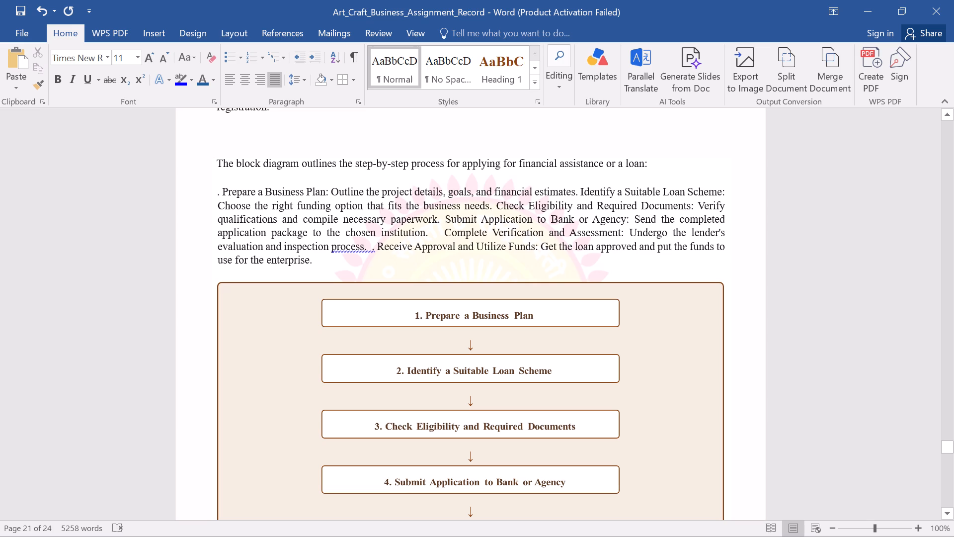
# Make the loan process paragraph, from "Prepare a Business Plan" through "for the enterprise", uniformly regular weight without bold.
pyautogui.moveTo(223, 192); pyautogui.dragTo(278, 217)
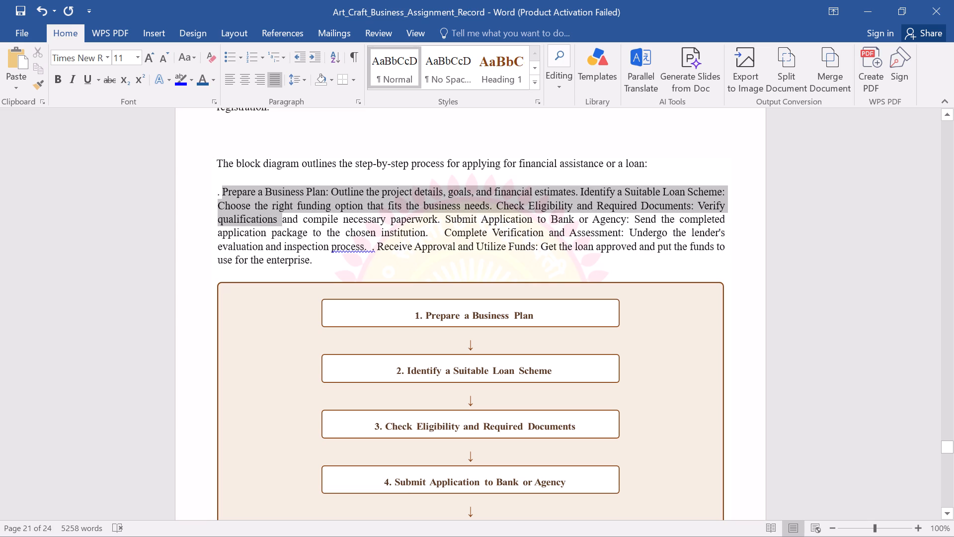
pyautogui.moveTo(278, 217); pyautogui.dragTo(319, 260)
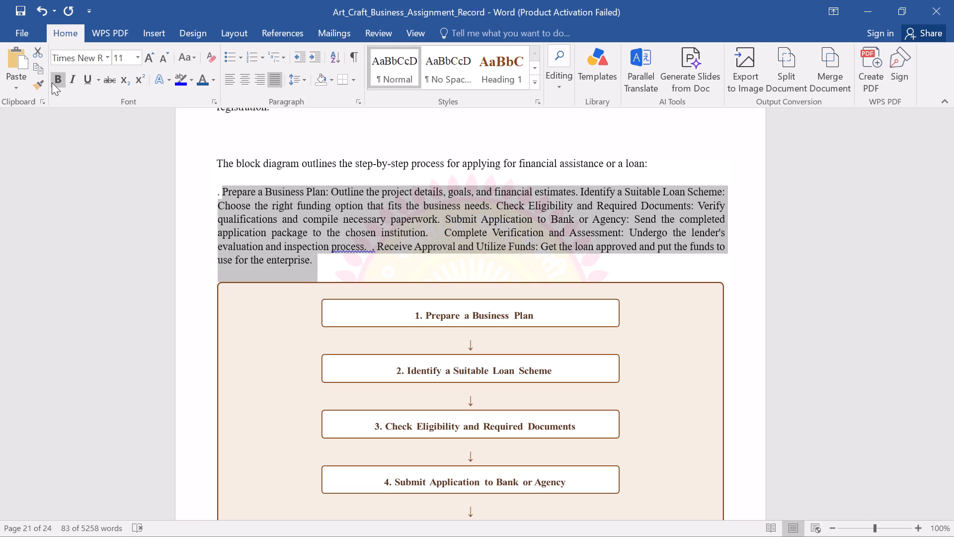
pyautogui.click(51, 79)
pyautogui.click(56, 79)
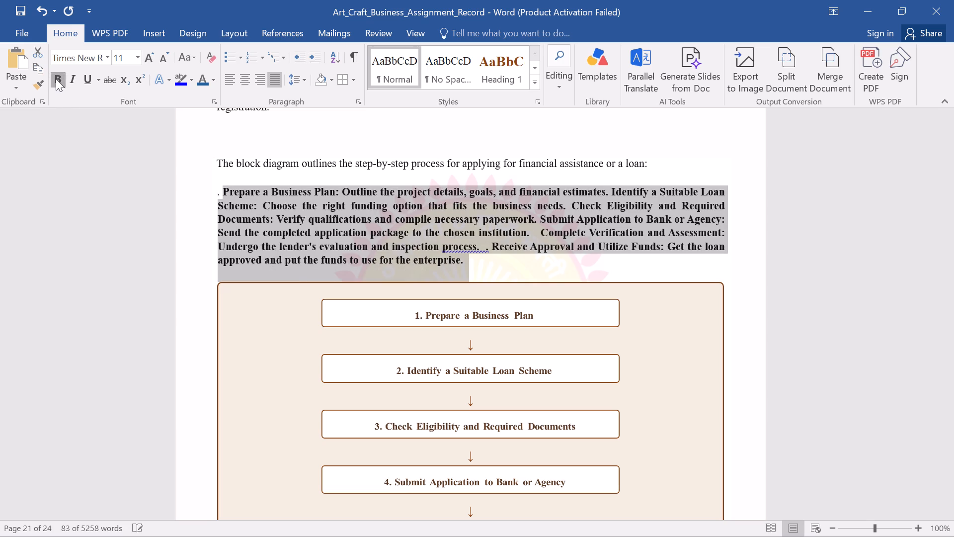
pyautogui.click(154, 264)
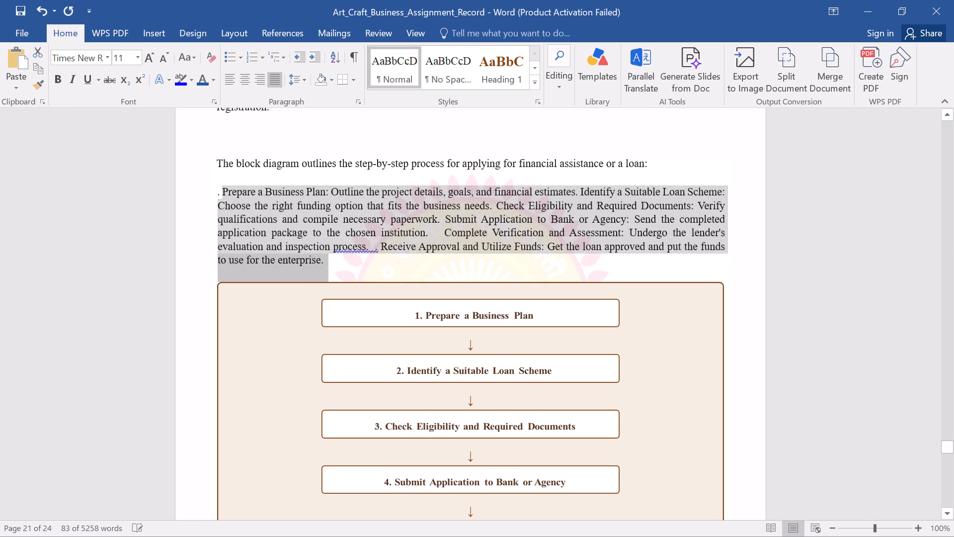
pyautogui.scroll(-2, 154, 264)
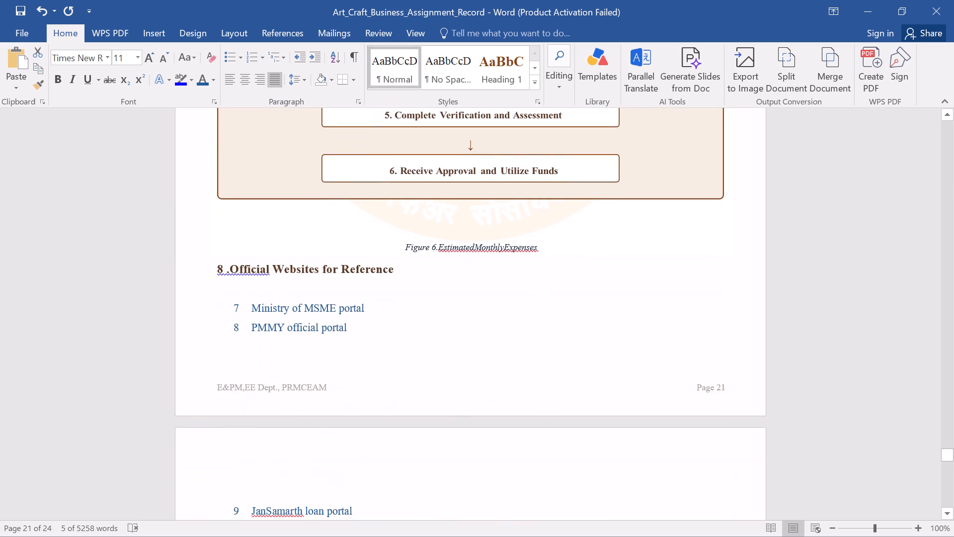
pyautogui.scroll(4, 154, 264)
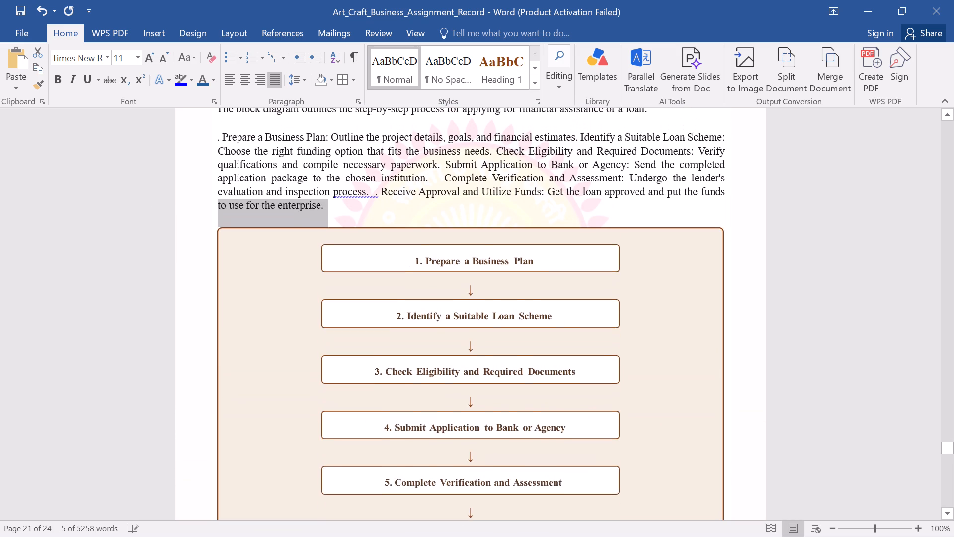
pyautogui.scroll(1, 154, 264)
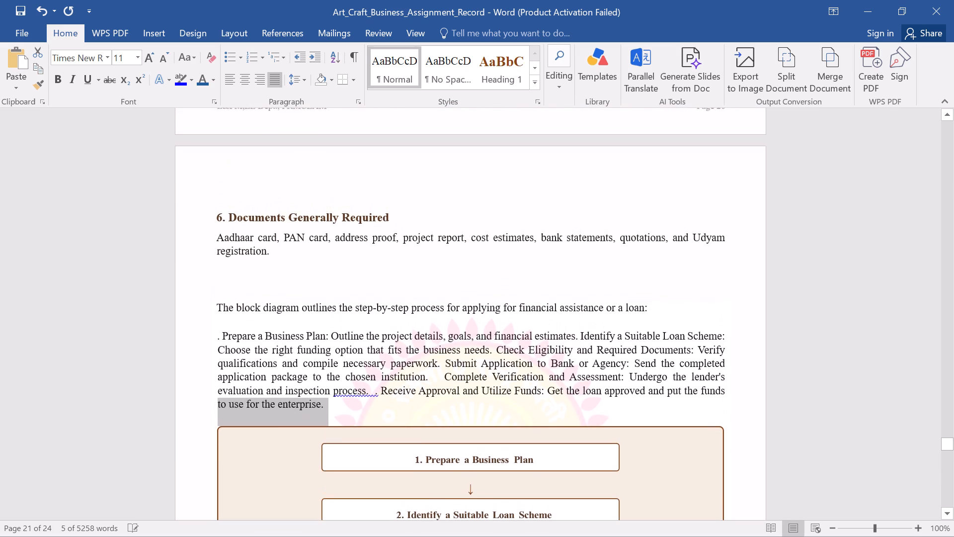
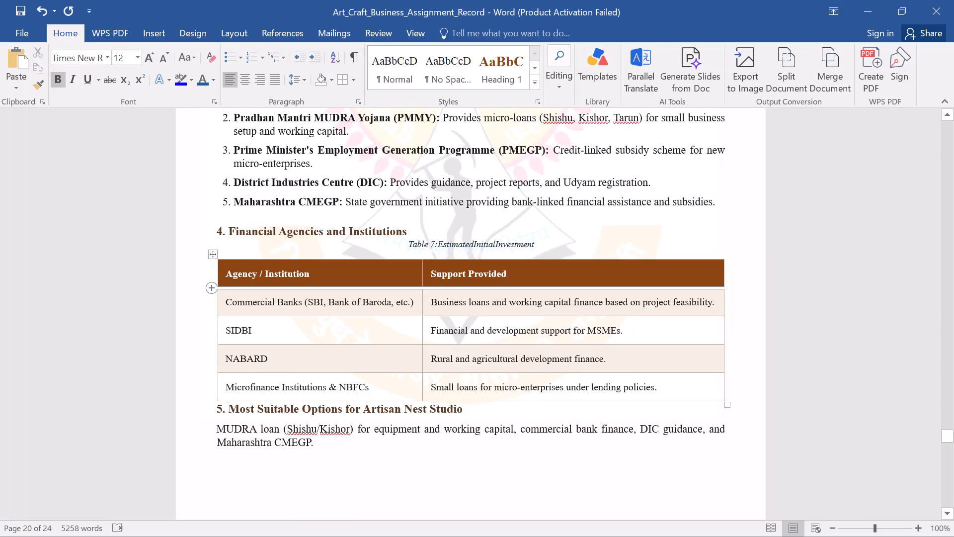
# Place the insertion point at the end of the heading "4. Financial Agencies and Institutions", just above the table caption.
pyautogui.click(194, 292)
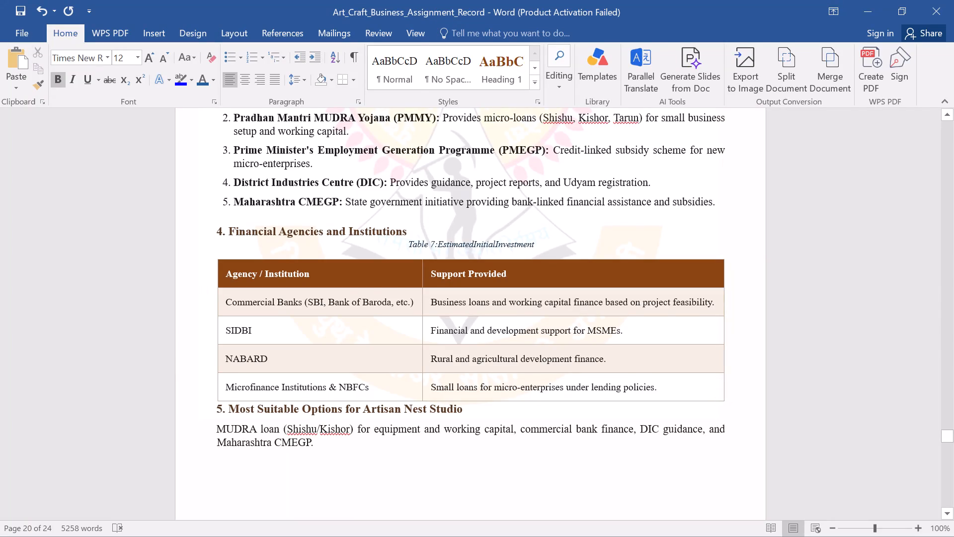
pyautogui.click(202, 239)
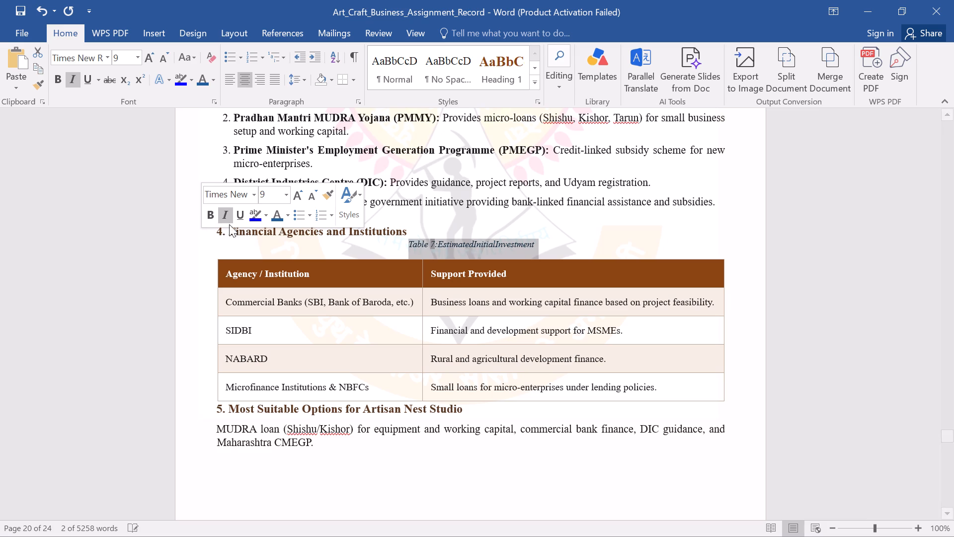
pyautogui.click(414, 231)
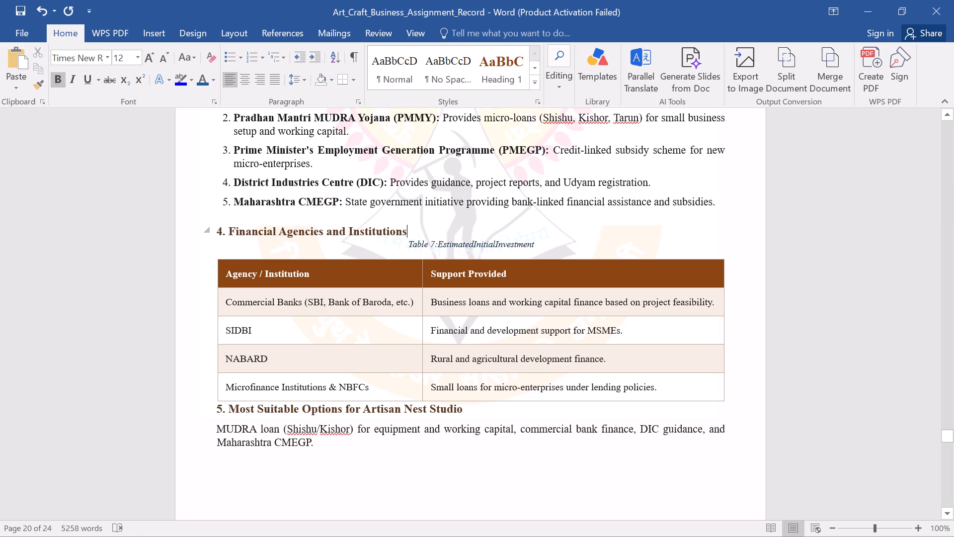
# Start a new line below the "Financial Agencies and Institutions" heading and paste the copied explanation of the institutions and their support.
pyautogui.press('Return')
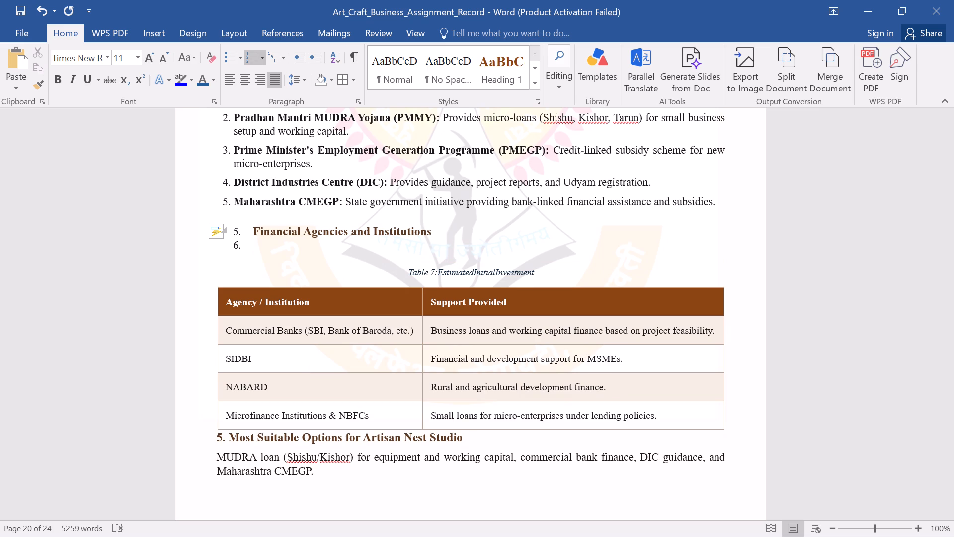
pyautogui.hotkey('ctrl', 'v')
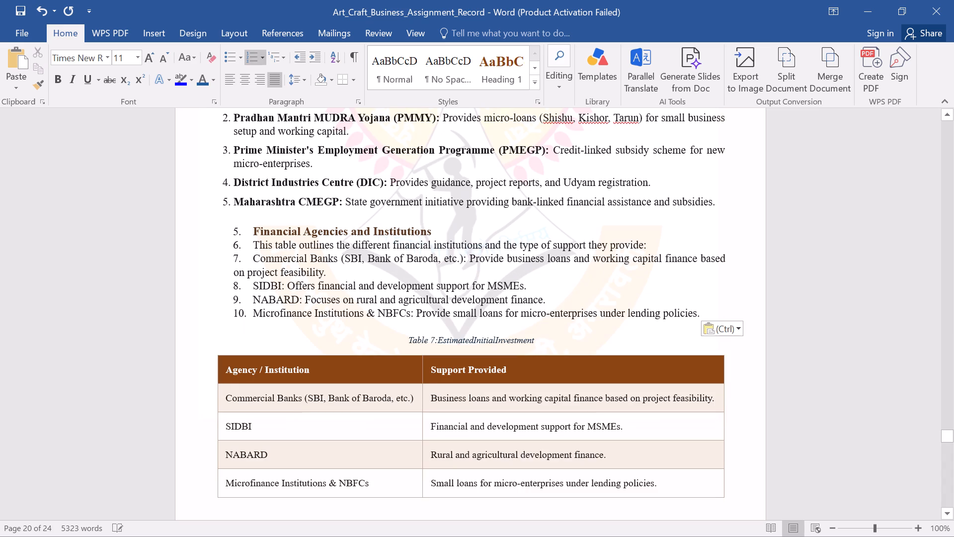
pyautogui.click(243, 244)
# Remove the "10." numbering from "Microfinance Institutions & NBFCs" and join its text to the end of the NABARD item.
pyautogui.click(246, 312)
pyautogui.press('BackSpace')
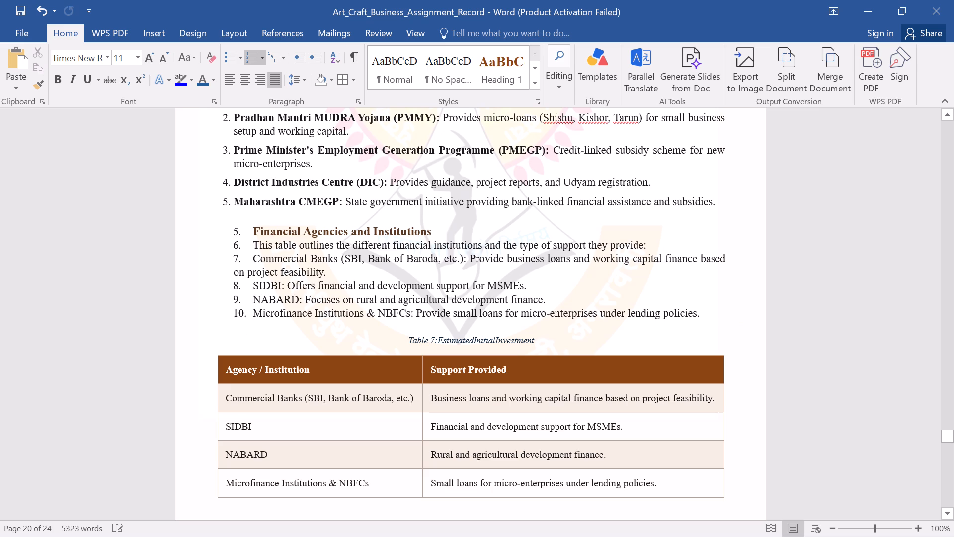
pyautogui.press('BackSpace')
pyautogui.press('BackSpace')
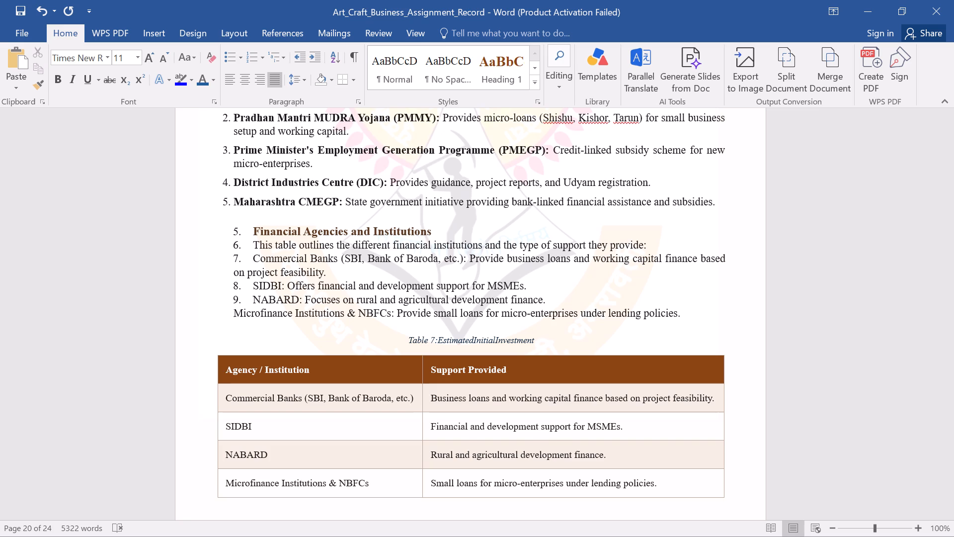
pyautogui.press('BackSpace')
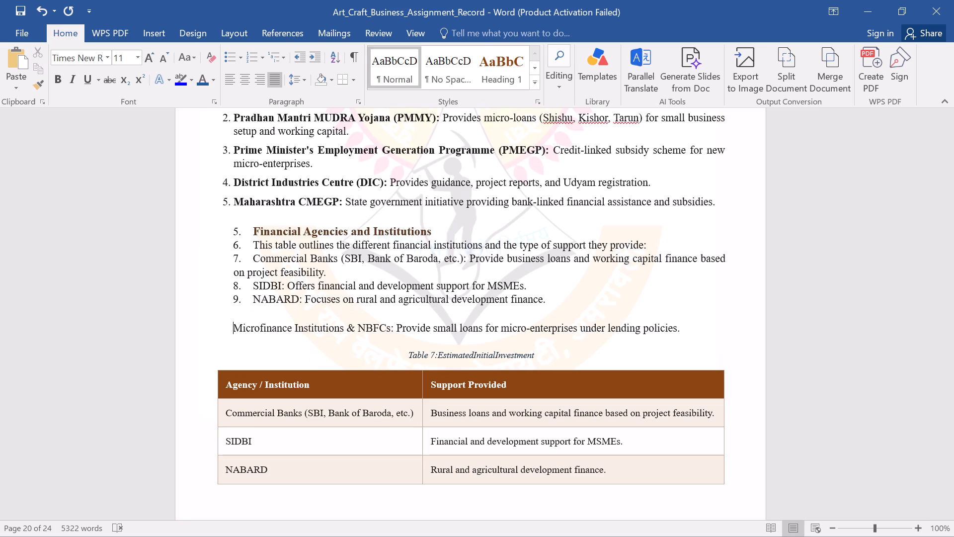
pyautogui.press('BackSpace')
pyautogui.press('BackSpace')
pyautogui.press('BackSpace')
pyautogui.press('BackSpace')
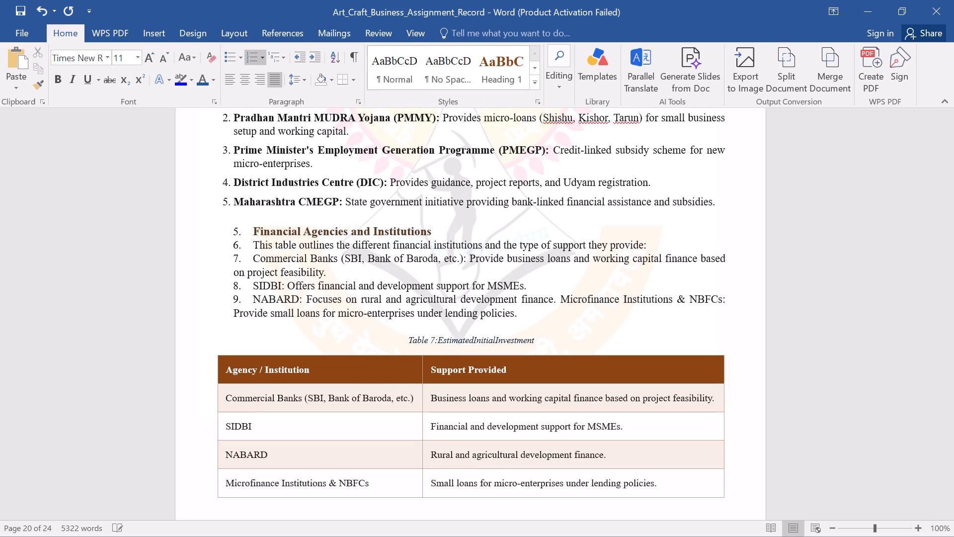
pyautogui.press('BackSpace')
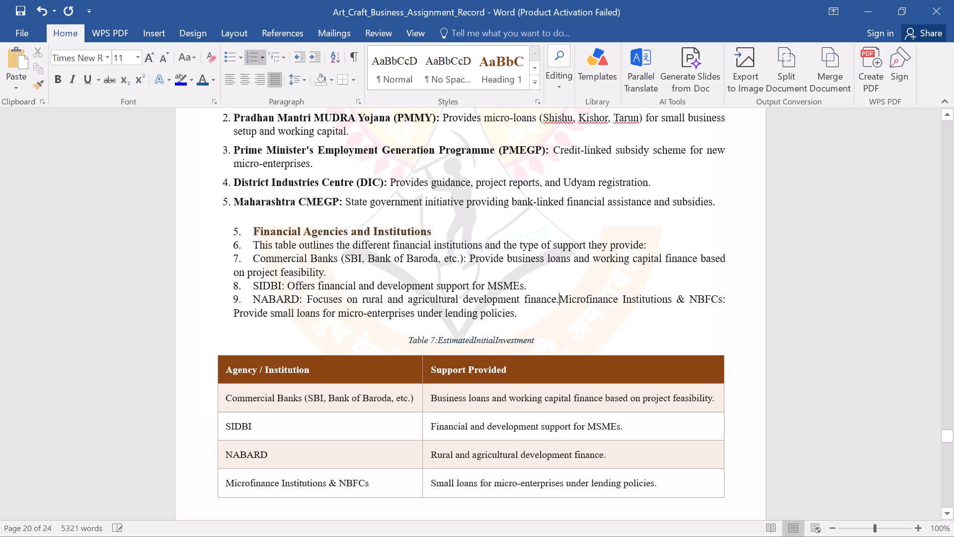
# Remove the "9." numbering from the NABARD item and join its text to the end of the SIDBI item.
pyautogui.click(253, 297)
pyautogui.press('BackSpace')
pyautogui.press('BackSpace')
pyautogui.press('BackSpace')
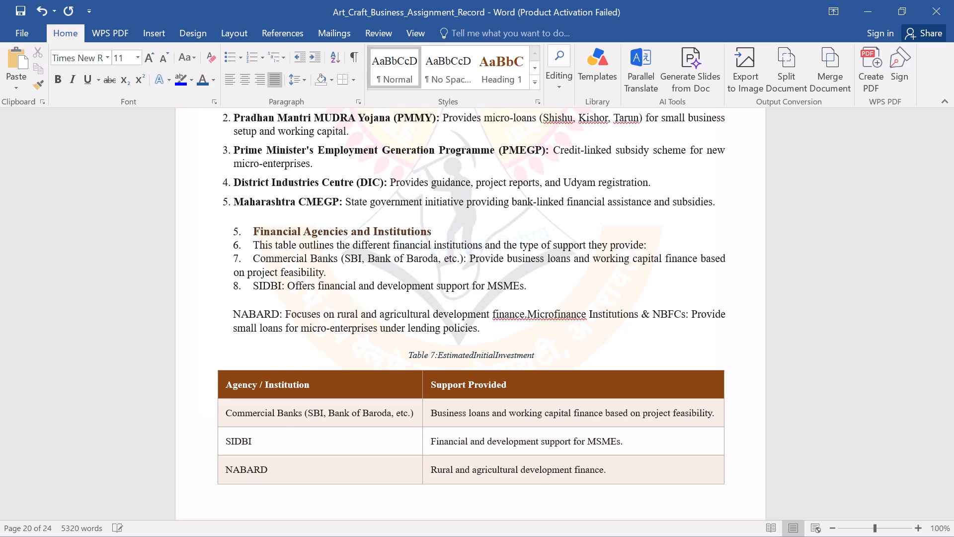
pyautogui.press('BackSpace')
pyautogui.press('BackSpace')
pyautogui.press('BackSpace')
pyautogui.press('BackSpace')
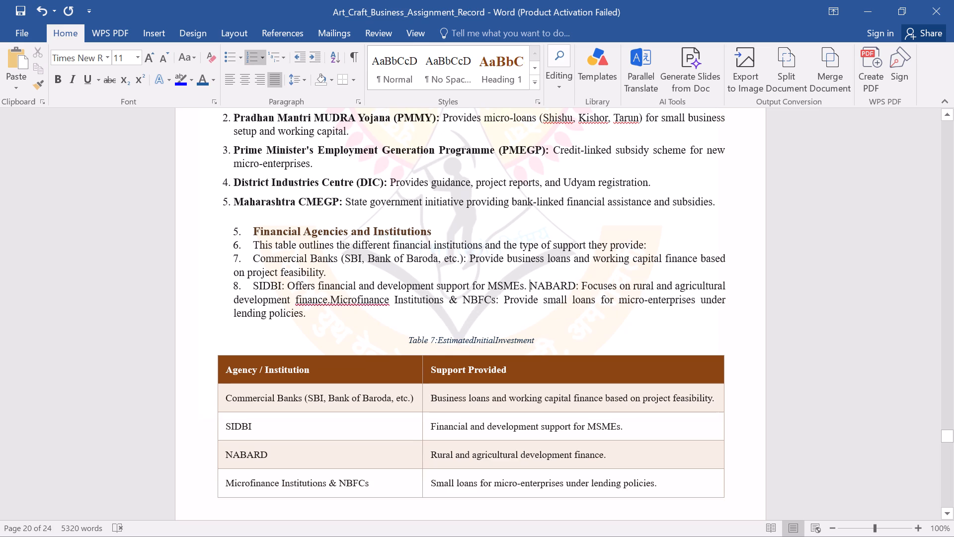
# Remove the "8." numbering from the SIDBI item and join its text to the end of the Commercial Banks item.
pyautogui.click(252, 281)
pyautogui.press('BackSpace')
pyautogui.press('BackSpace')
pyautogui.press('BackSpace')
pyautogui.press('BackSpace')
pyautogui.press('BackSpace')
pyautogui.press('BackSpace')
pyautogui.press('BackSpace')
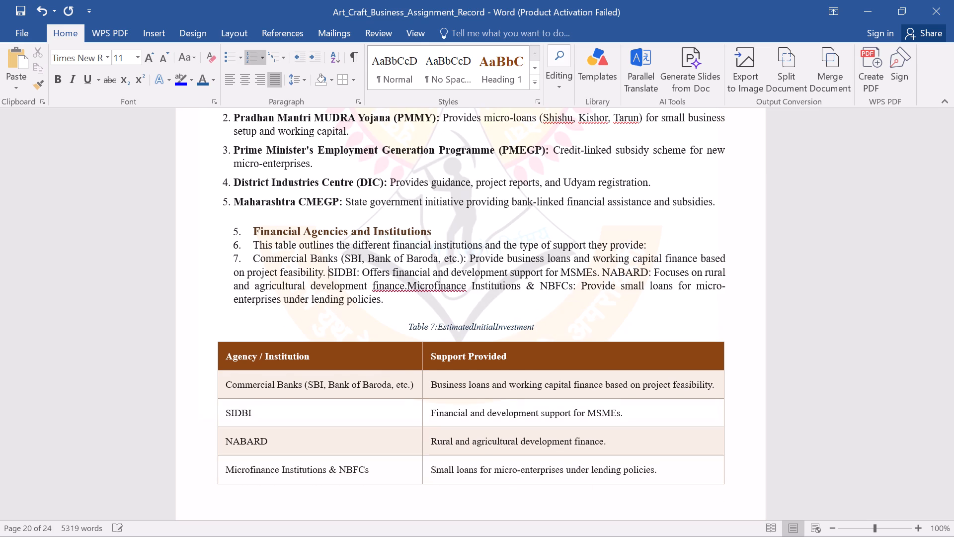
# Remove the "7." numbering from the Commercial Banks item and join its text to the introductory sentence about the table.
pyautogui.click(253, 257)
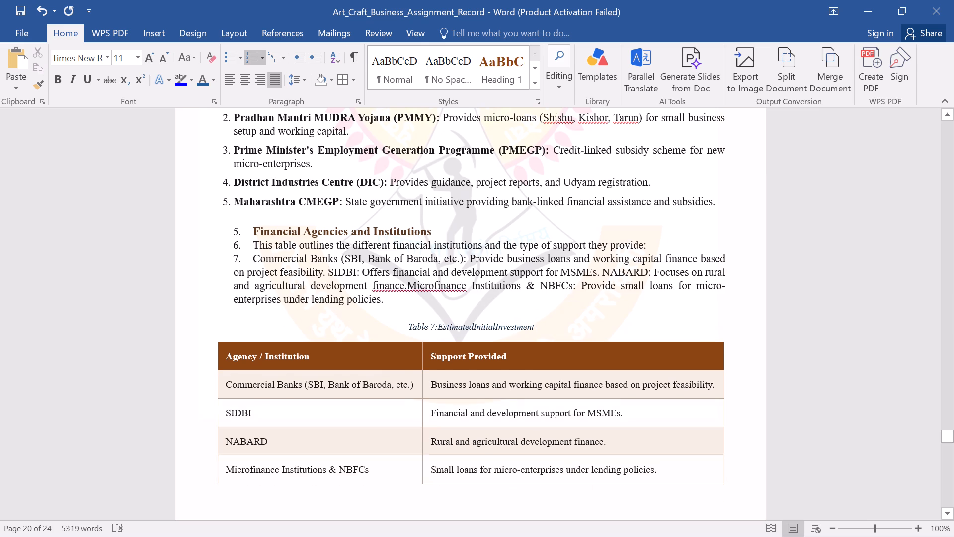
pyautogui.press('BackSpace')
pyautogui.press('BackSpace')
pyautogui.press('BackSpace')
pyautogui.press('BackSpace')
pyautogui.press('BackSpace')
pyautogui.press('BackSpace')
pyautogui.press('BackSpace')
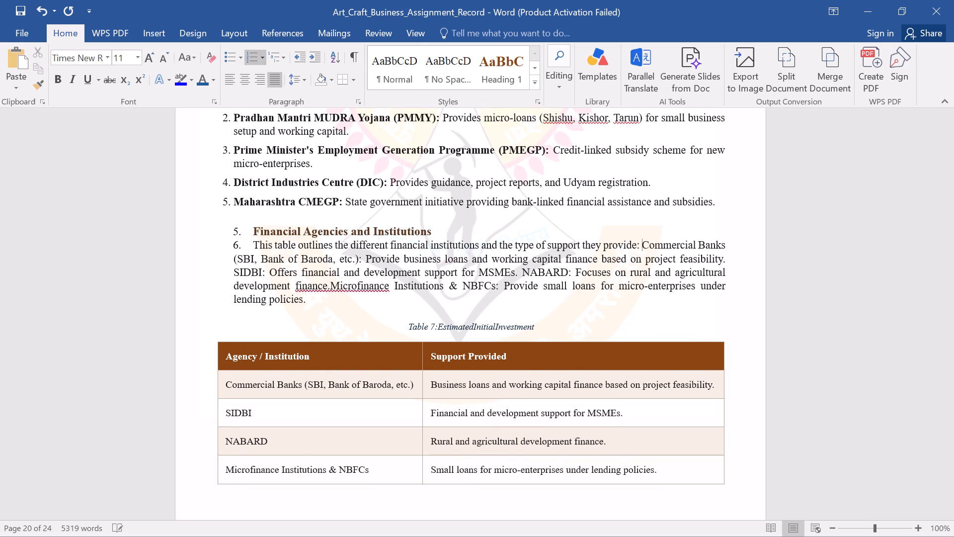
# Remove the "6." numbering from the table explanation and join the paragraph to the "Financial Agencies and Institutions" heading.
pyautogui.click(252, 245)
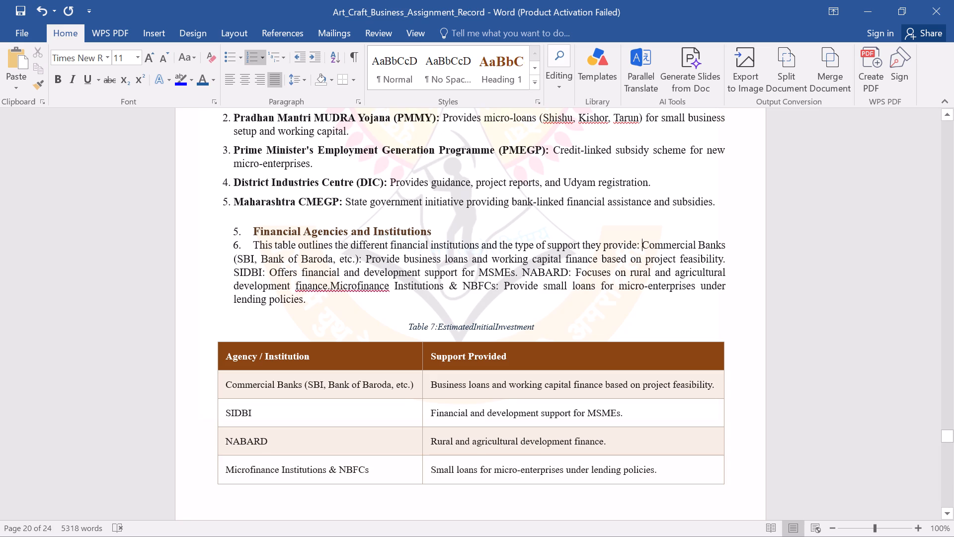
pyautogui.press('BackSpace')
pyautogui.press('BackSpace')
pyautogui.press('BackSpace')
pyautogui.press('BackSpace')
pyautogui.press('BackSpace')
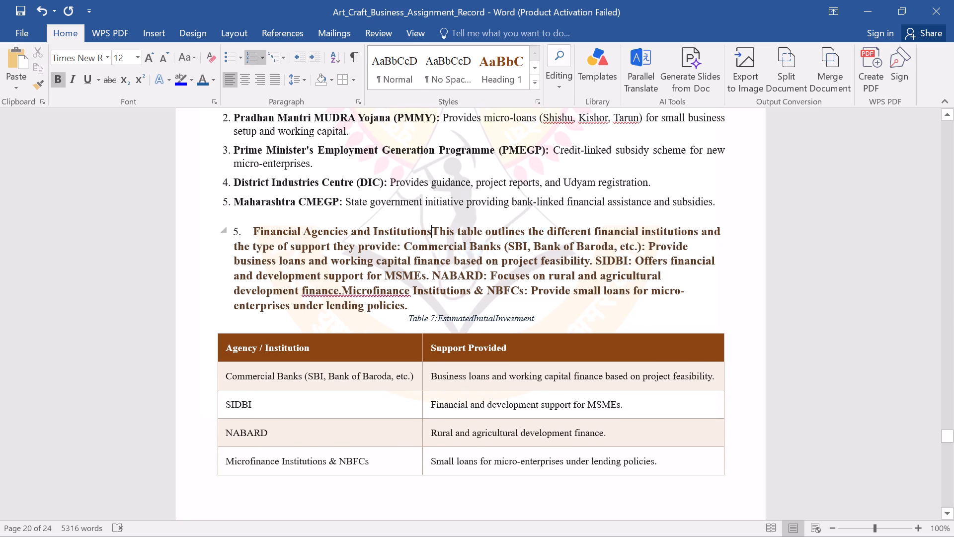
# Move the "Financial Agencies and Institutions" text onto its own line below the number 5 and remove its indent offset.
pyautogui.click(247, 232)
pyautogui.press('Return')
pyautogui.press('BackSpace')
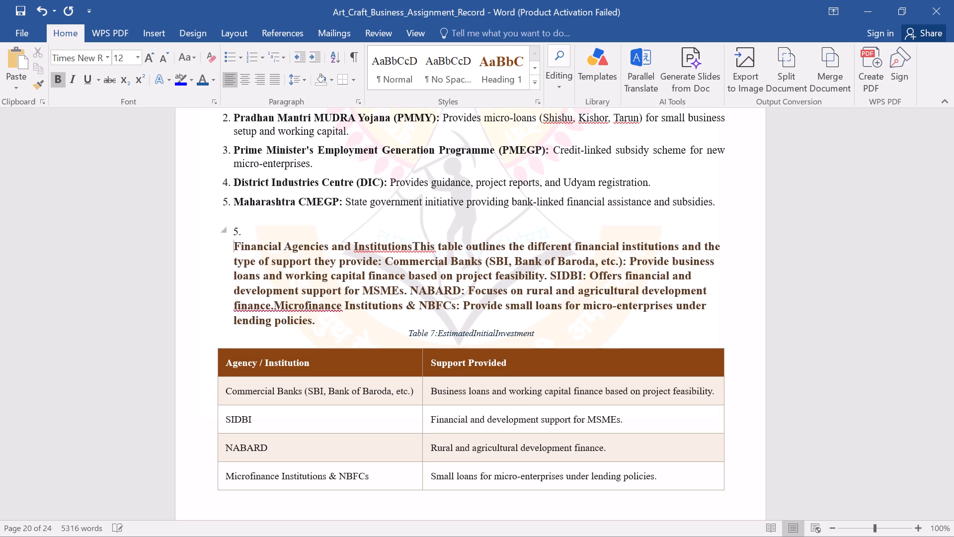
pyautogui.press('BackSpace')
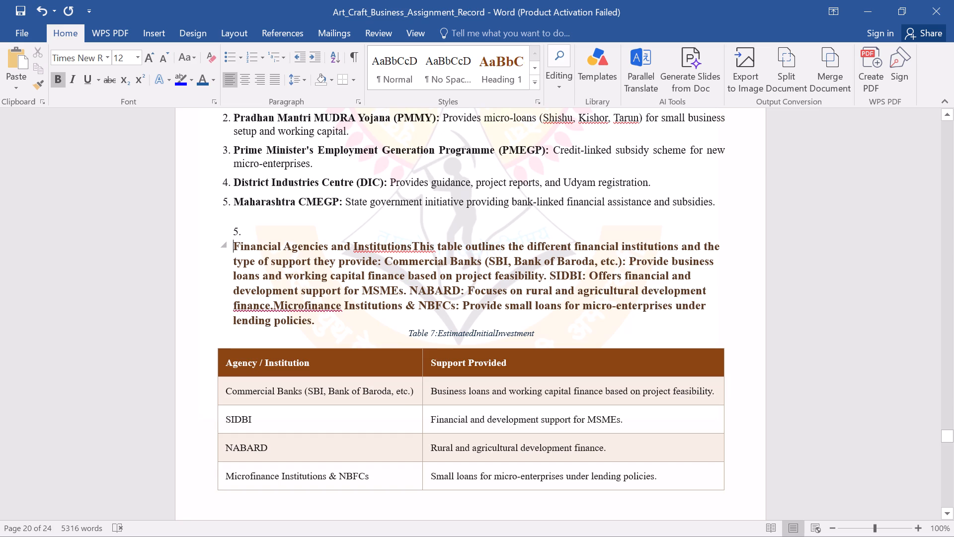
# Add a space and colon after "Financial Agencies and Institutions" and split the explanation into its own paragraph below.
pyautogui.click(412, 245)
pyautogui.press('space')
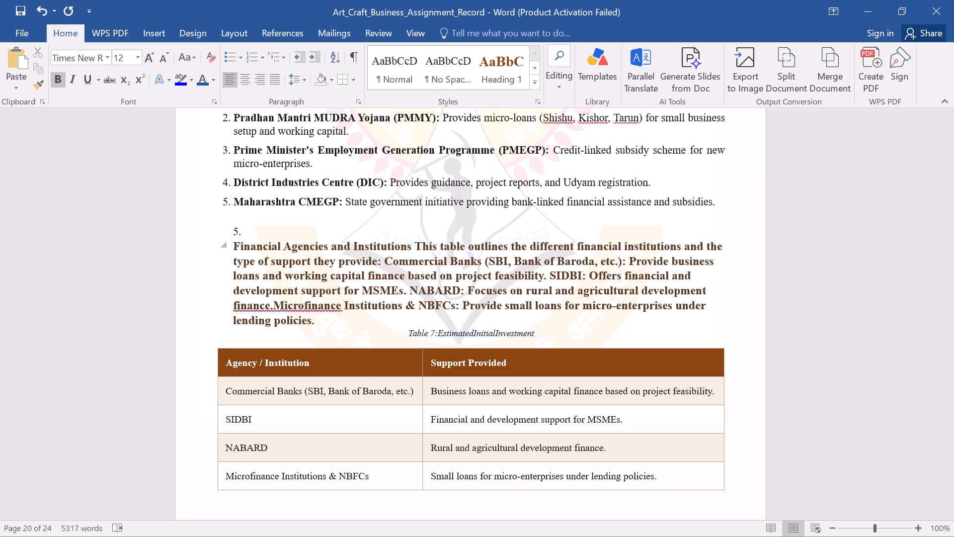
pyautogui.hotkey('shift', ':')
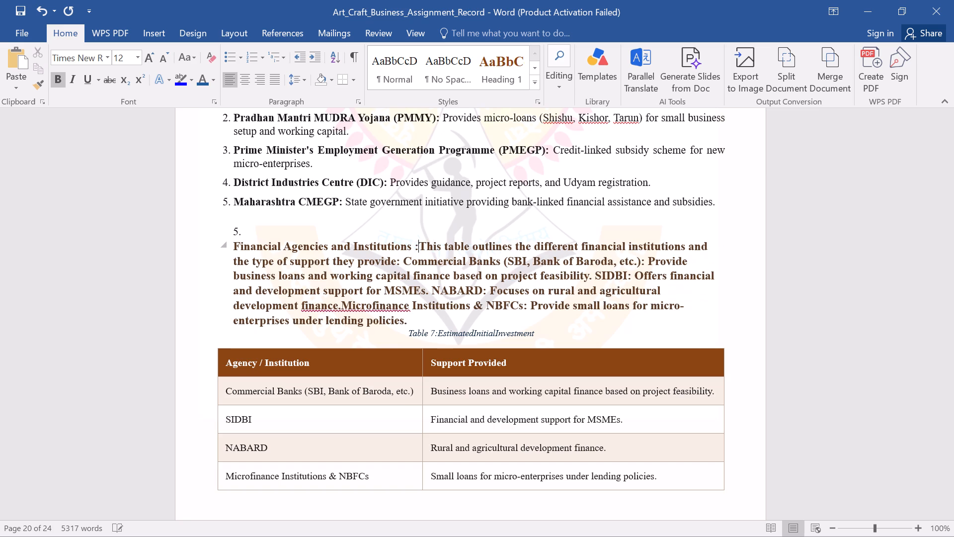
pyautogui.press('Return')
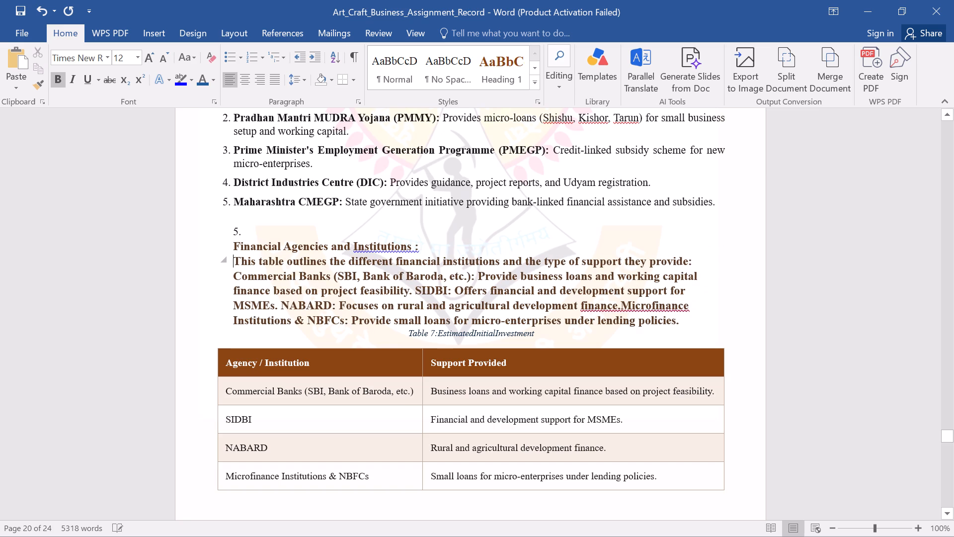
# Remove the bold formatting from the whole explanatory paragraph about the financial institutions table.
pyautogui.moveTo(232, 263); pyautogui.dragTo(651, 320)
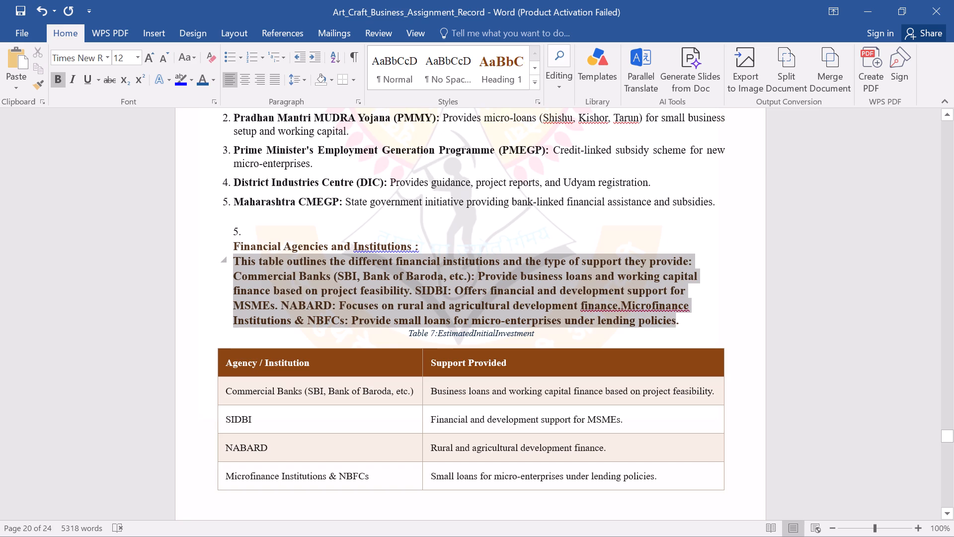
pyautogui.moveTo(651, 320); pyautogui.dragTo(681, 324)
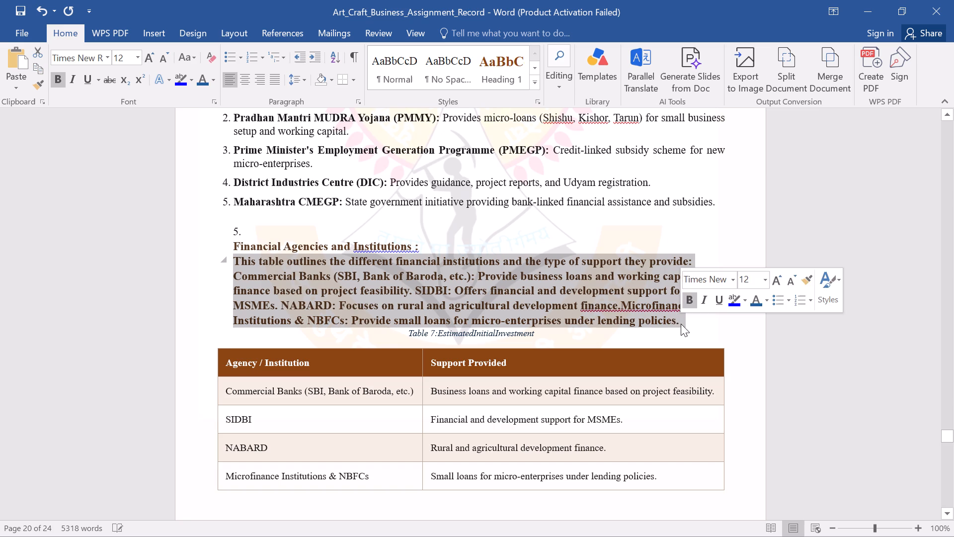
pyautogui.click(57, 79)
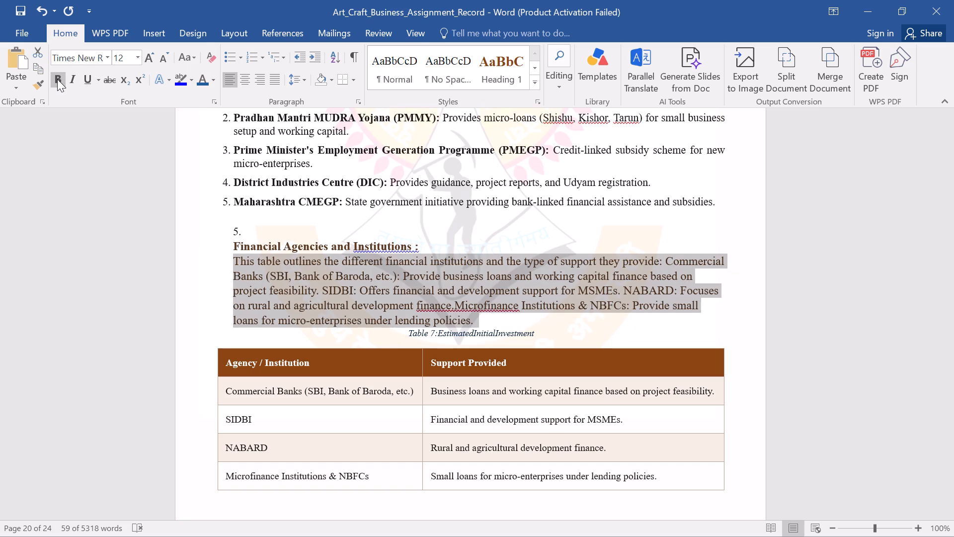
# Insert a blank line between the "Financial Agencies and Institutions :" heading and the explanatory paragraph.
pyautogui.click(428, 244)
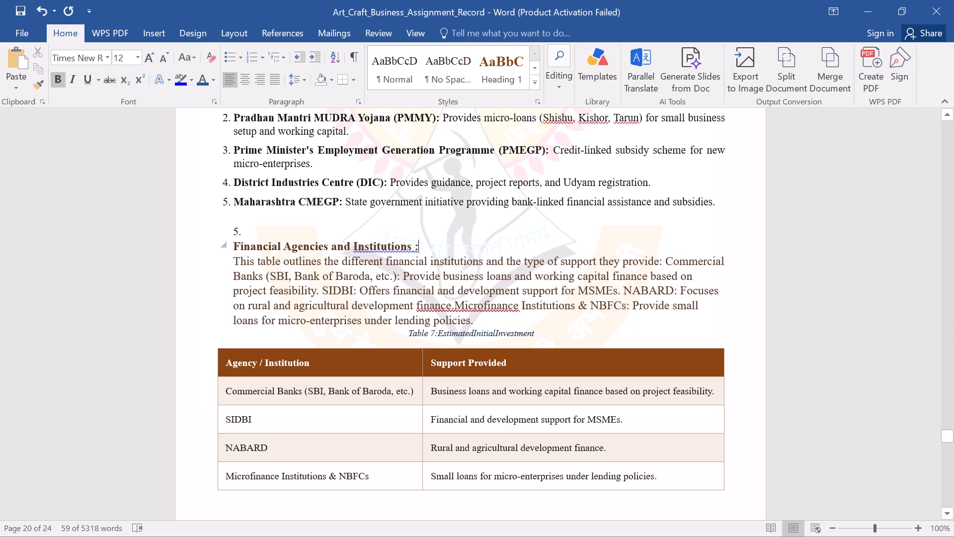
pyautogui.press('Return')
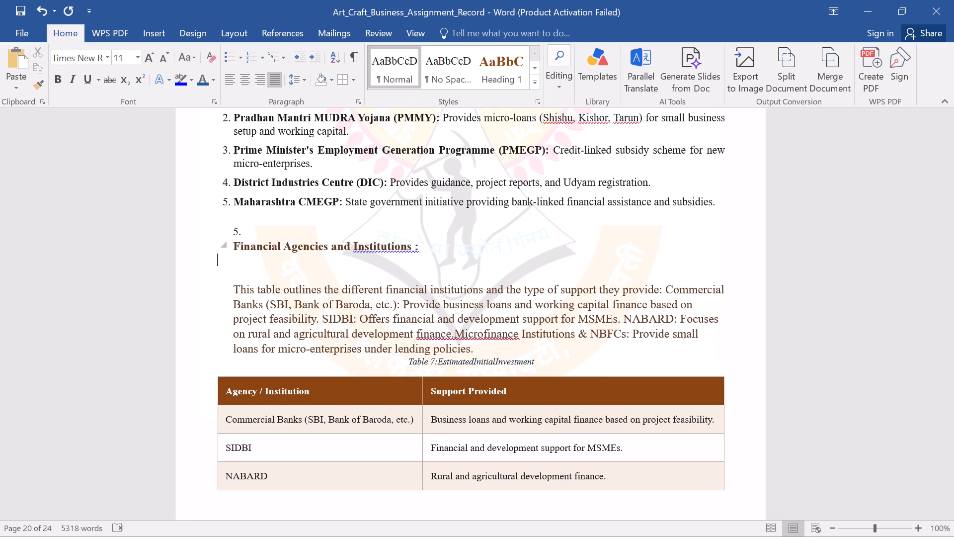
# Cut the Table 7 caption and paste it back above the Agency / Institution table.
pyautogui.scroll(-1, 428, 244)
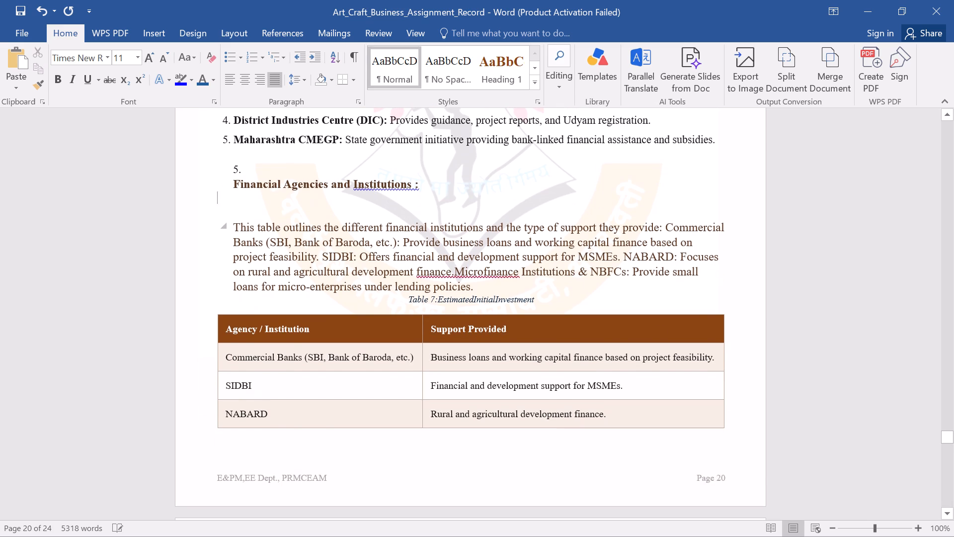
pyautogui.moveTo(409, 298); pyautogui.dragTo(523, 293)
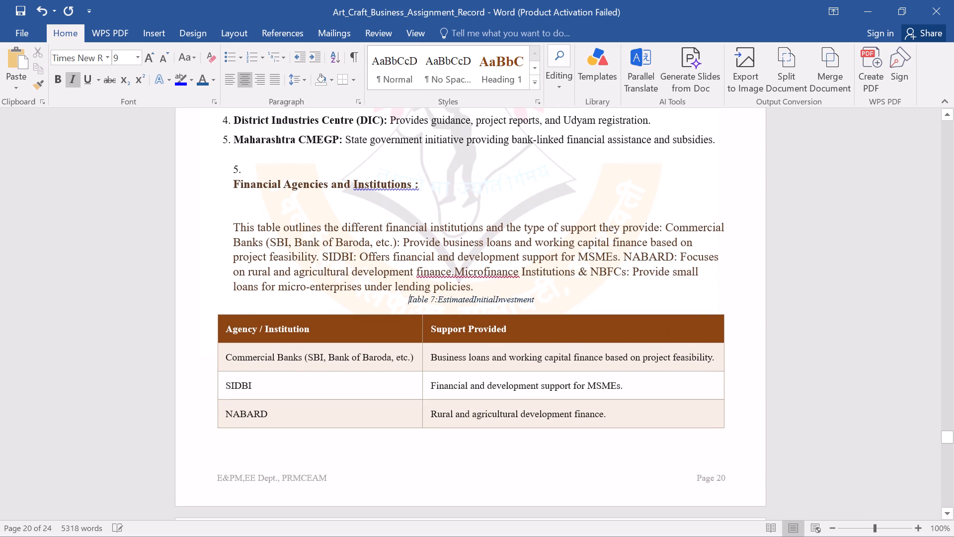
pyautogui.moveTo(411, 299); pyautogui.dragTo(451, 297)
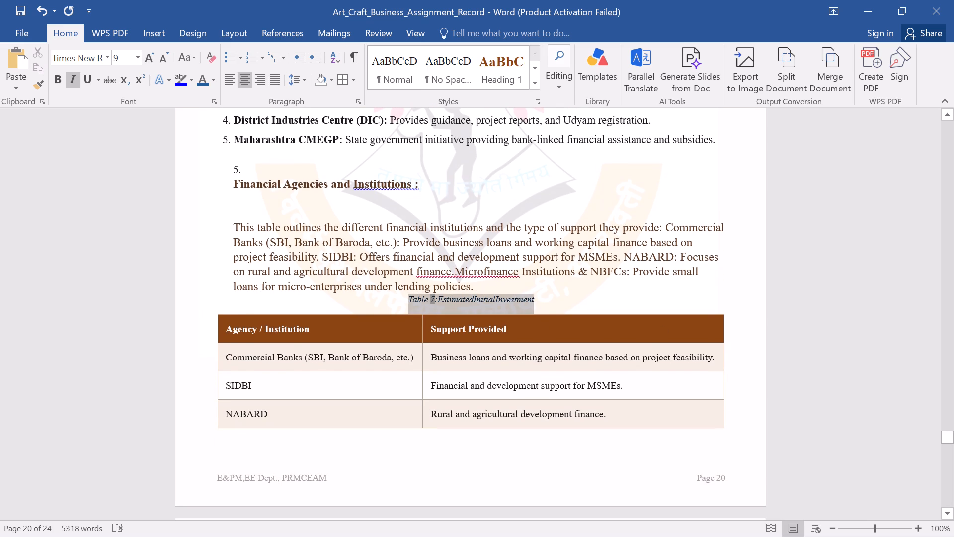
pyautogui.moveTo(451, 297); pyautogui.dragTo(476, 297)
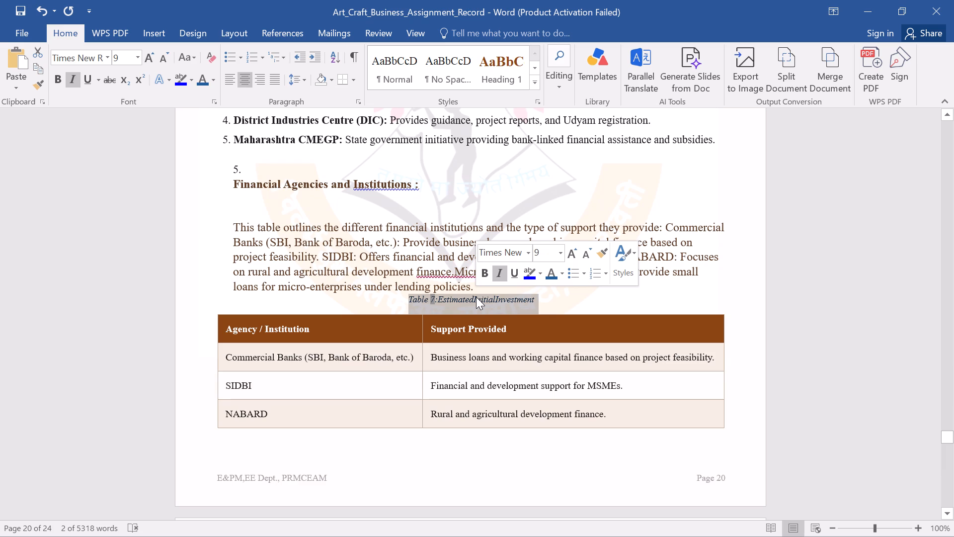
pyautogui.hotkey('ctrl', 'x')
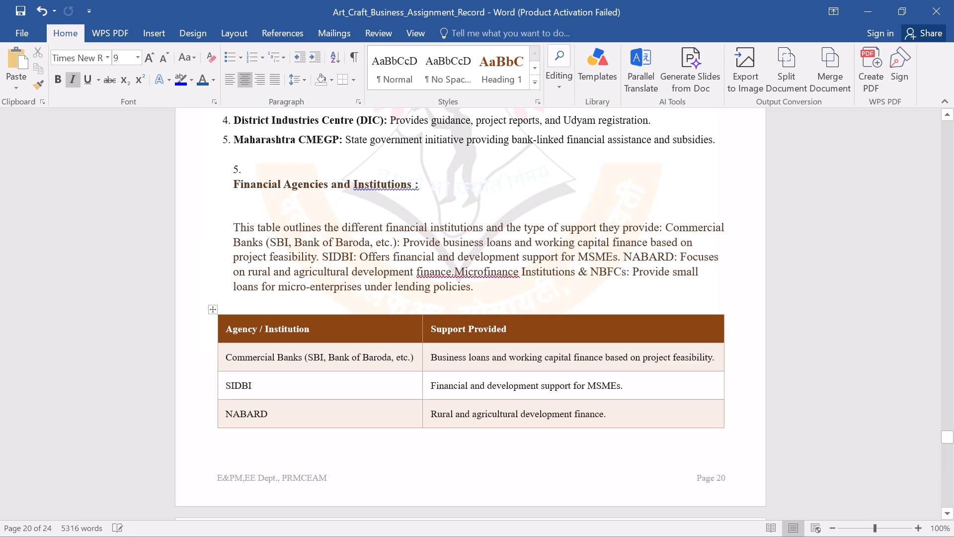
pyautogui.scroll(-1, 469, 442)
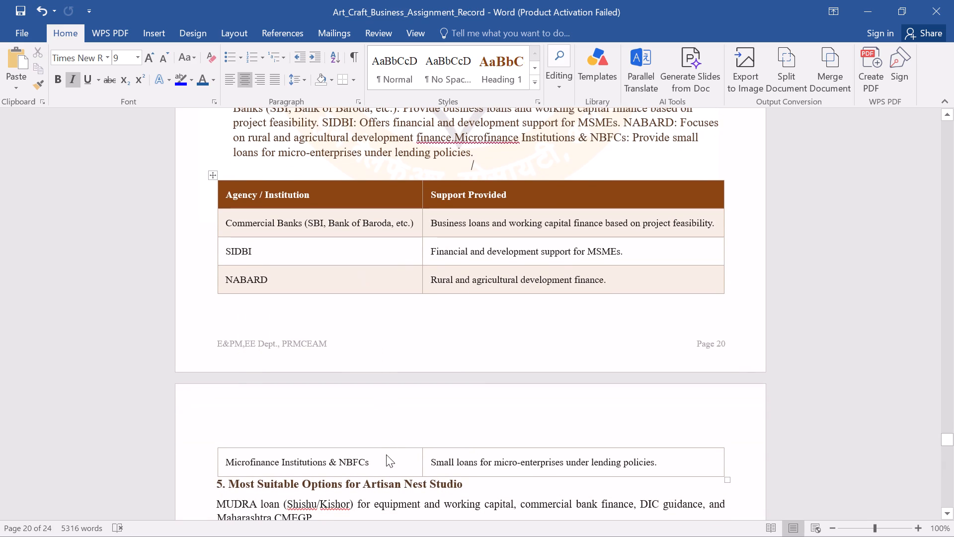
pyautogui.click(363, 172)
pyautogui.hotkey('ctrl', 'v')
# Insert a blank line between the financial institutions explanatory paragraph and the Table 7 caption.
pyautogui.click(477, 155)
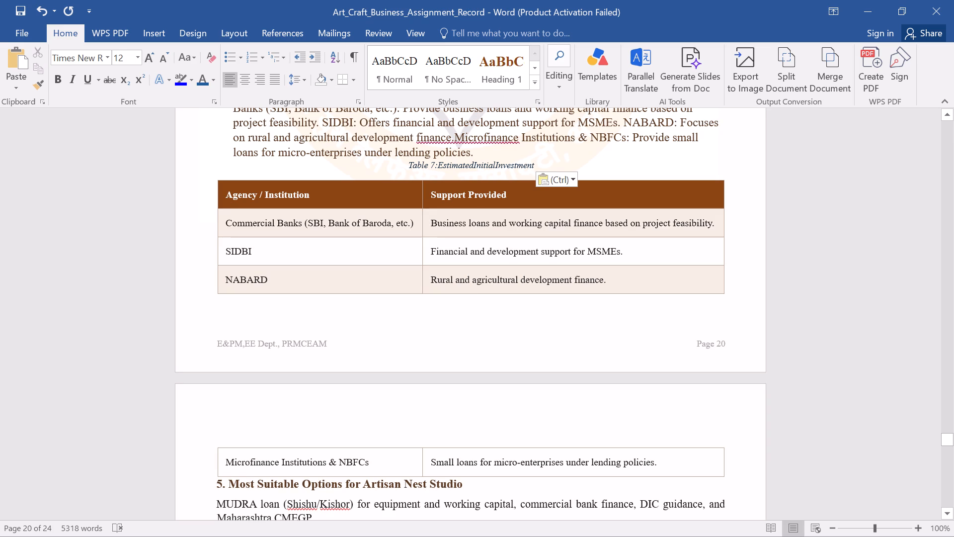
pyautogui.press('Return')
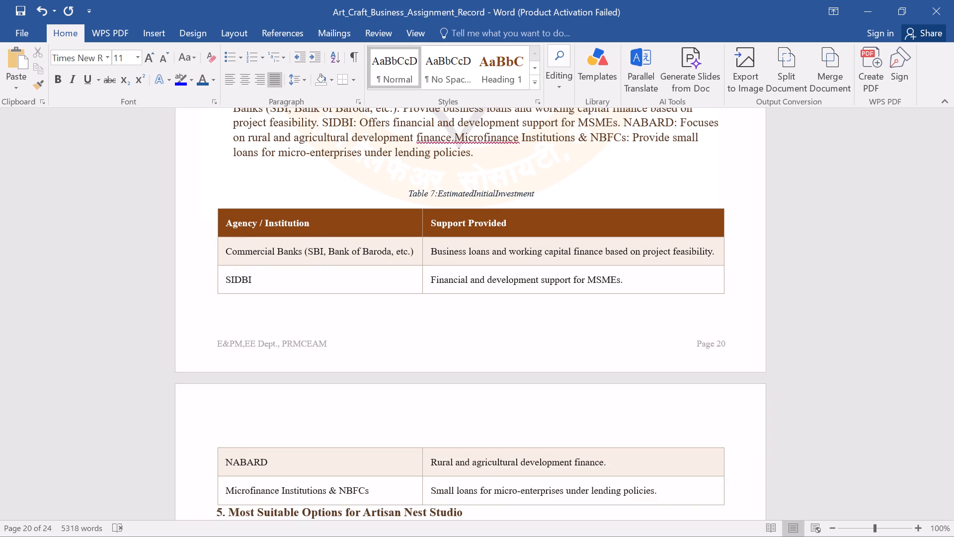
# Insert a blank line between the financial institutions table and the "5. Most Suitable Options for Artisan Nest Studio" heading.
pyautogui.scroll(-1, 477, 155)
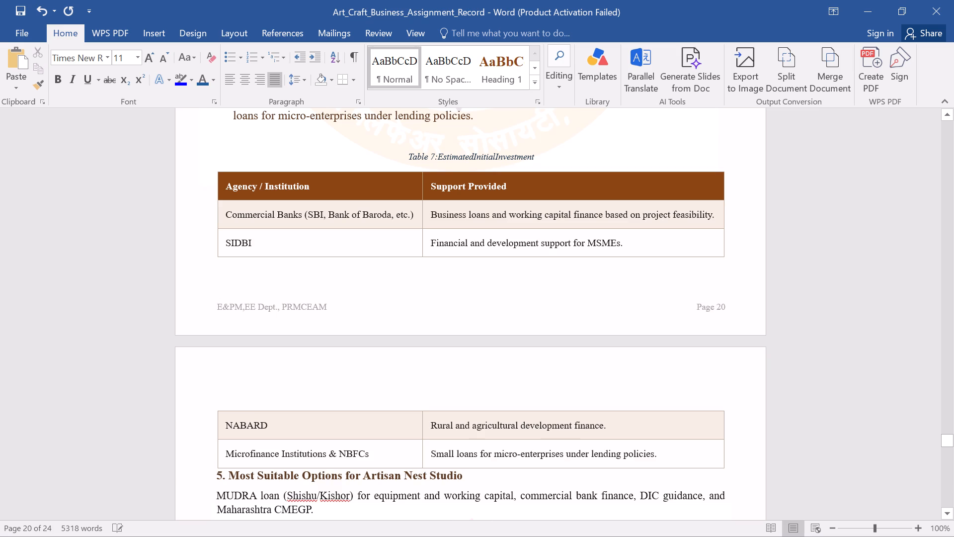
pyautogui.click(217, 473)
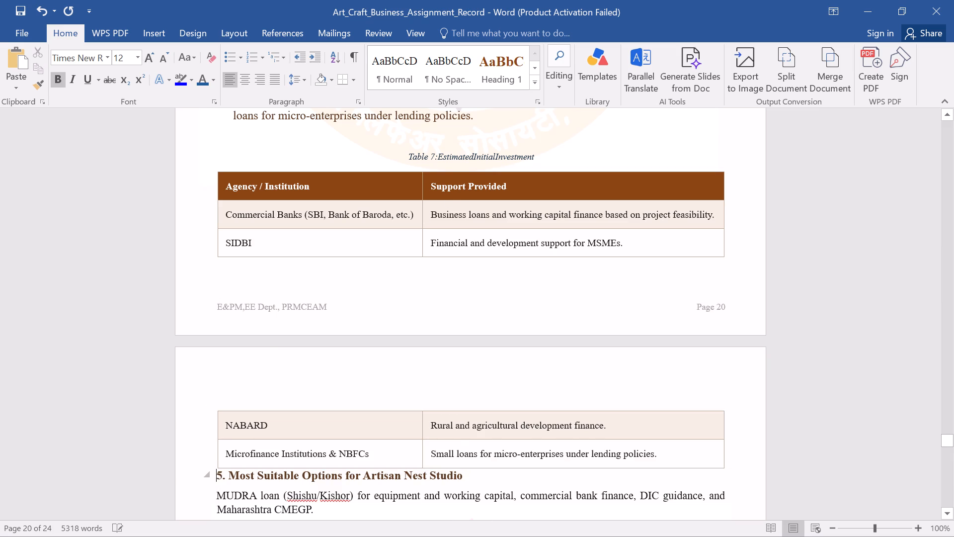
pyautogui.press('Return')
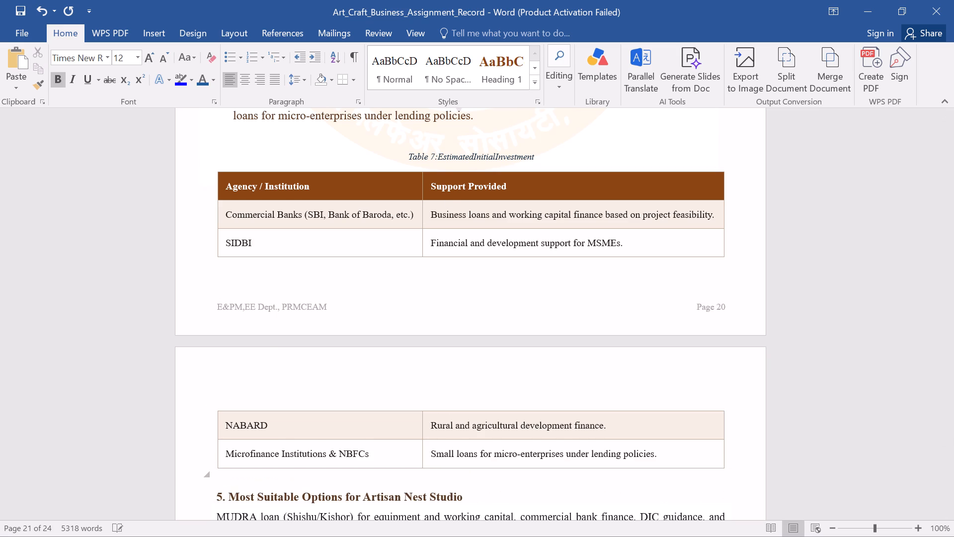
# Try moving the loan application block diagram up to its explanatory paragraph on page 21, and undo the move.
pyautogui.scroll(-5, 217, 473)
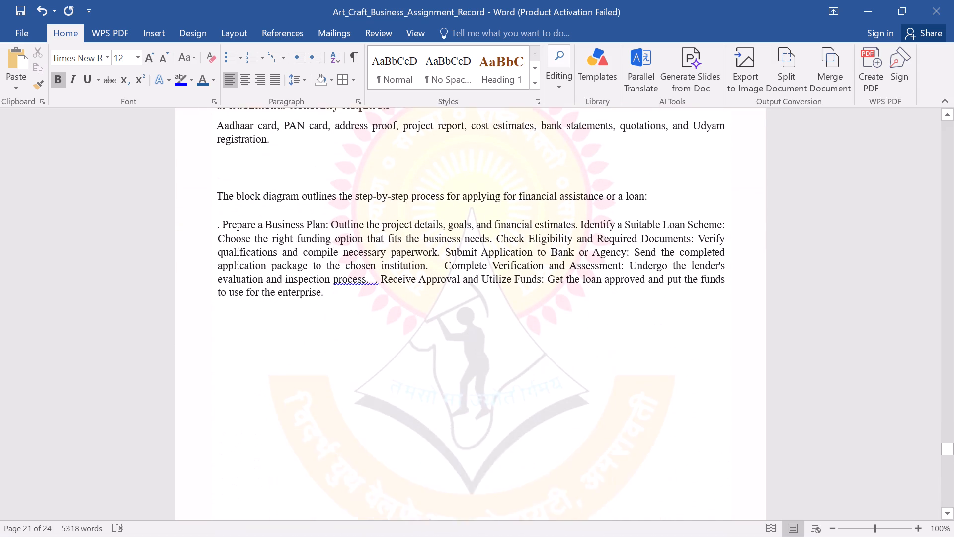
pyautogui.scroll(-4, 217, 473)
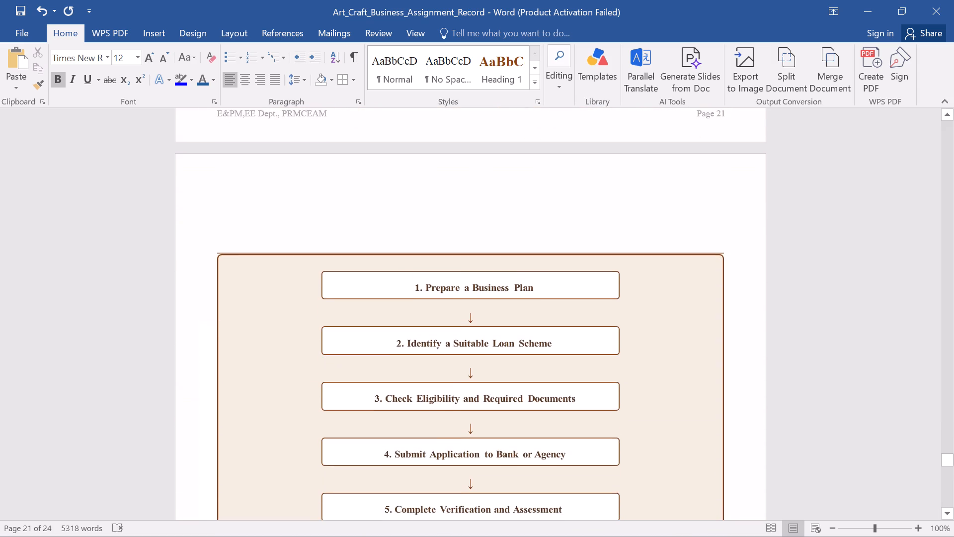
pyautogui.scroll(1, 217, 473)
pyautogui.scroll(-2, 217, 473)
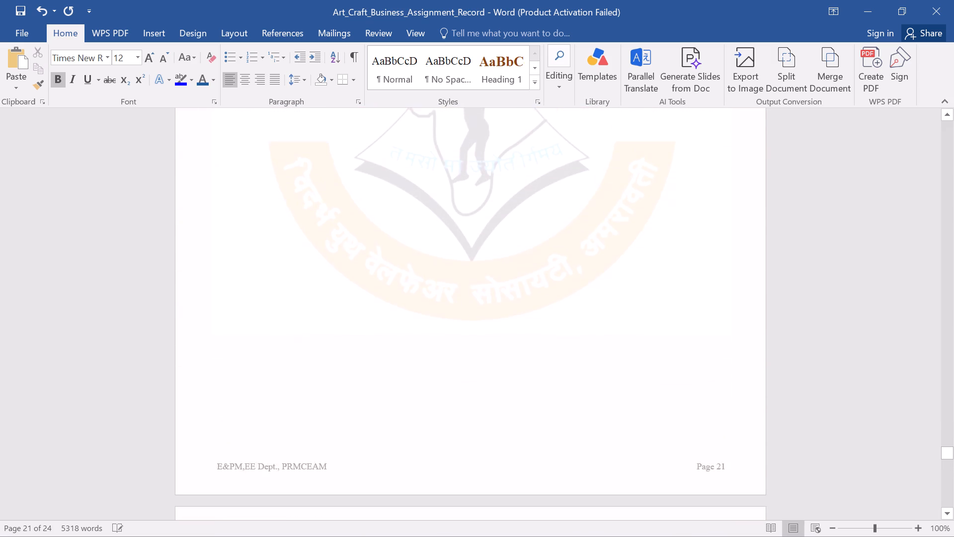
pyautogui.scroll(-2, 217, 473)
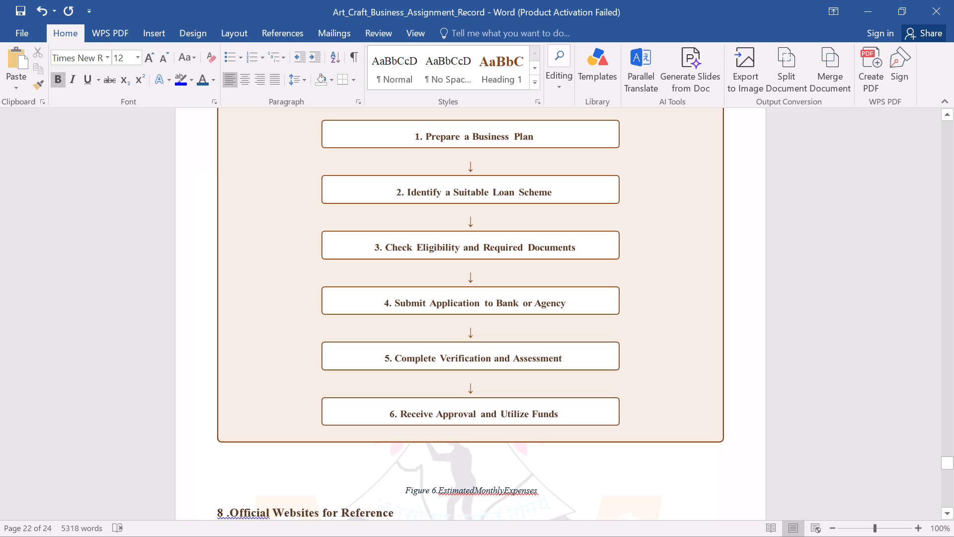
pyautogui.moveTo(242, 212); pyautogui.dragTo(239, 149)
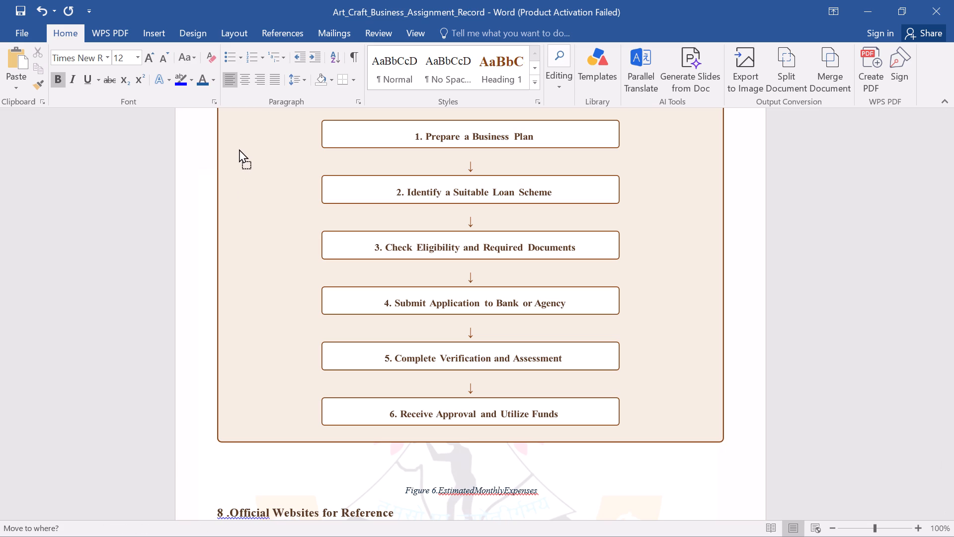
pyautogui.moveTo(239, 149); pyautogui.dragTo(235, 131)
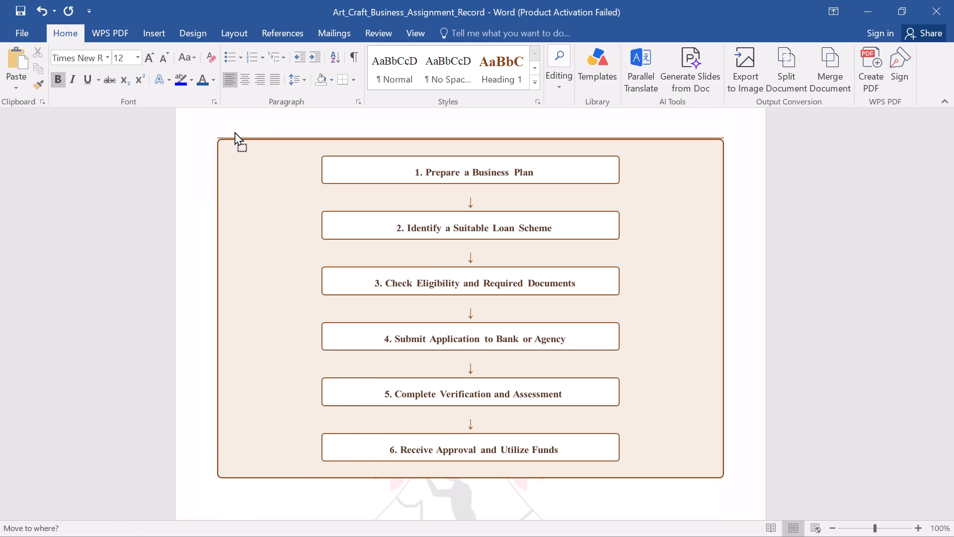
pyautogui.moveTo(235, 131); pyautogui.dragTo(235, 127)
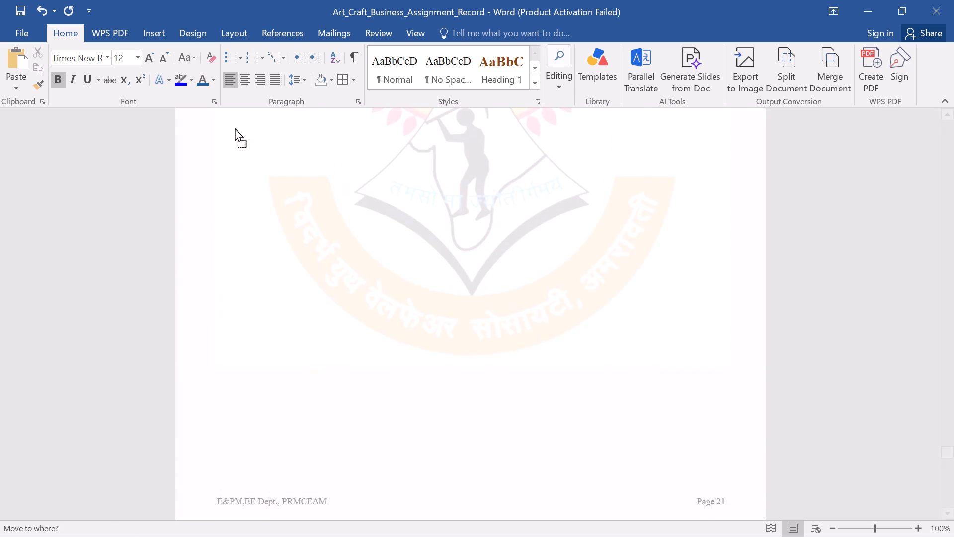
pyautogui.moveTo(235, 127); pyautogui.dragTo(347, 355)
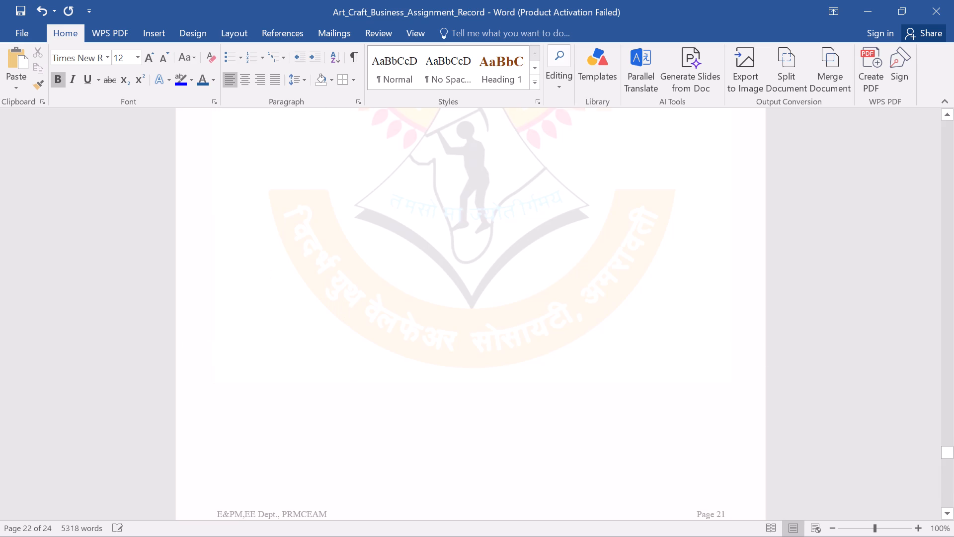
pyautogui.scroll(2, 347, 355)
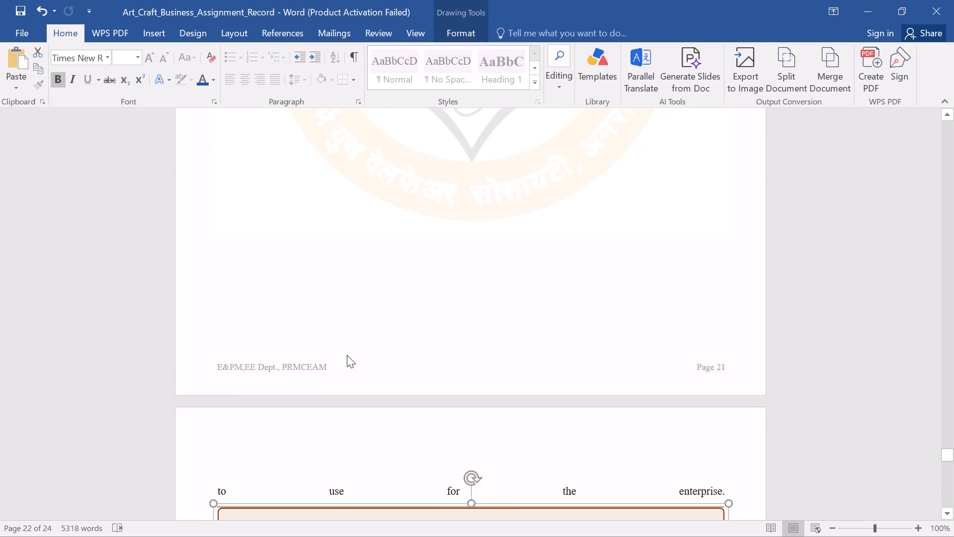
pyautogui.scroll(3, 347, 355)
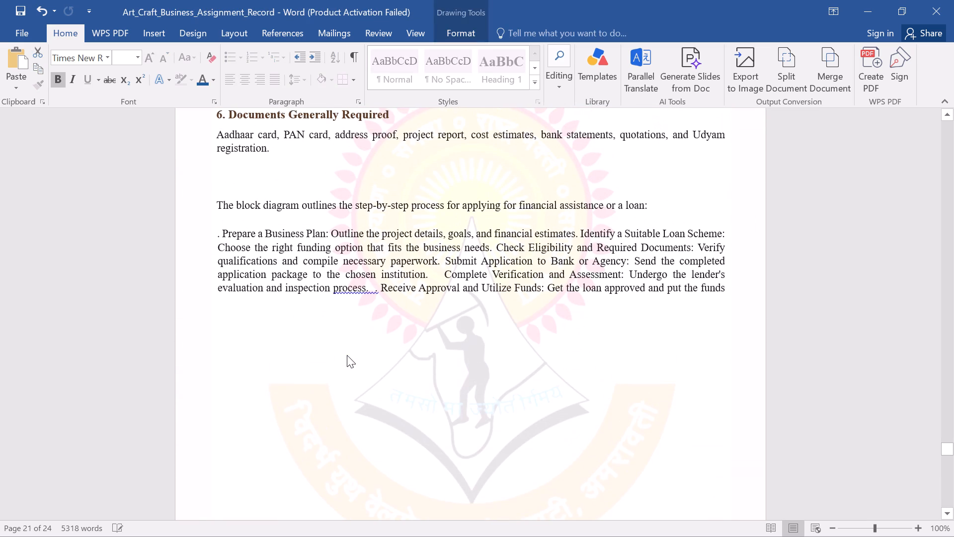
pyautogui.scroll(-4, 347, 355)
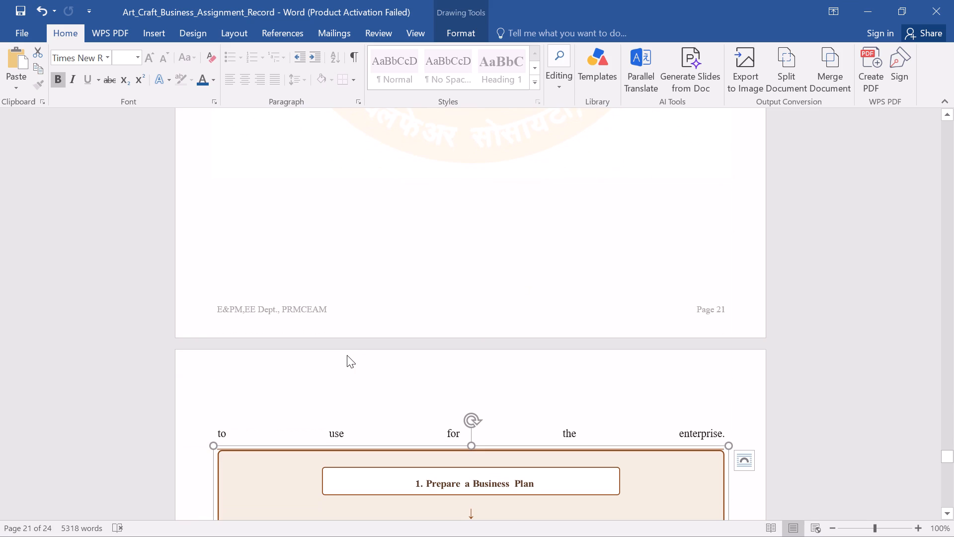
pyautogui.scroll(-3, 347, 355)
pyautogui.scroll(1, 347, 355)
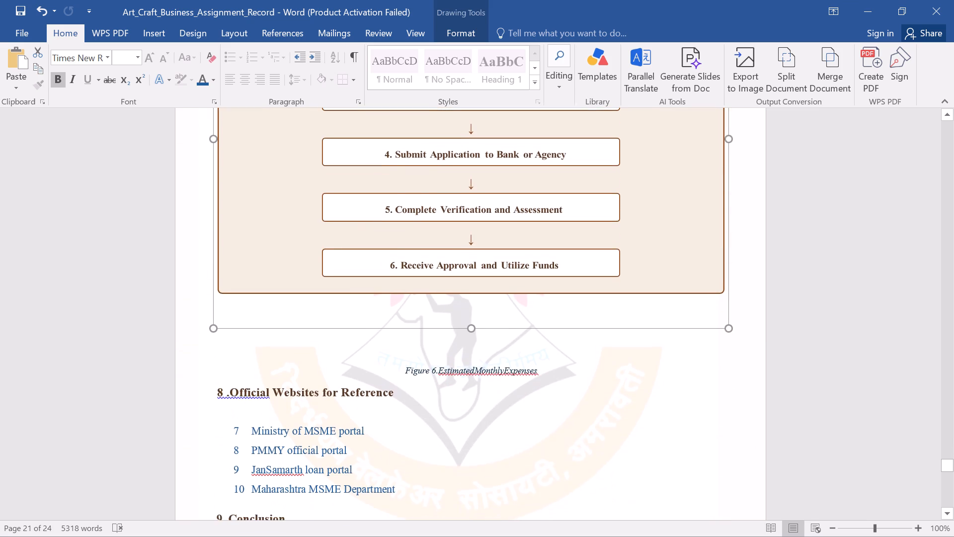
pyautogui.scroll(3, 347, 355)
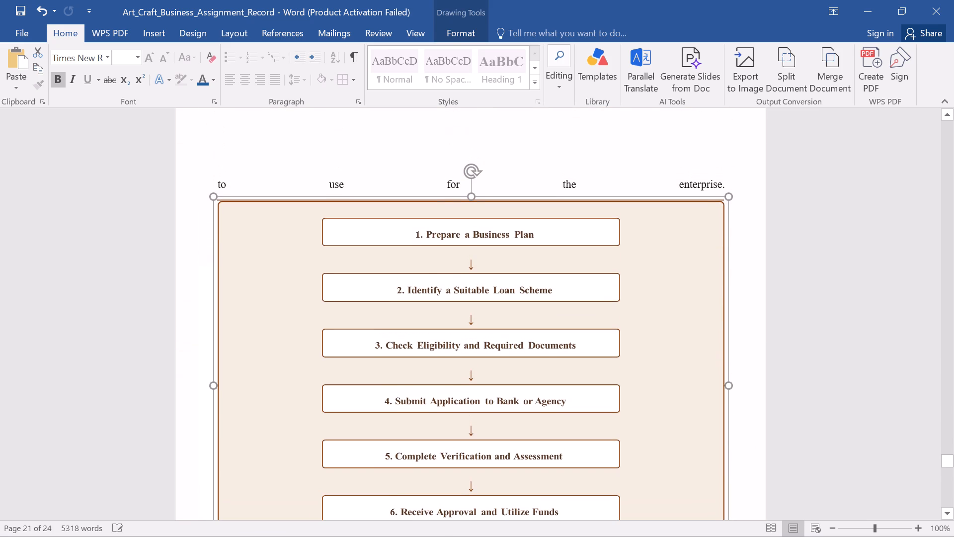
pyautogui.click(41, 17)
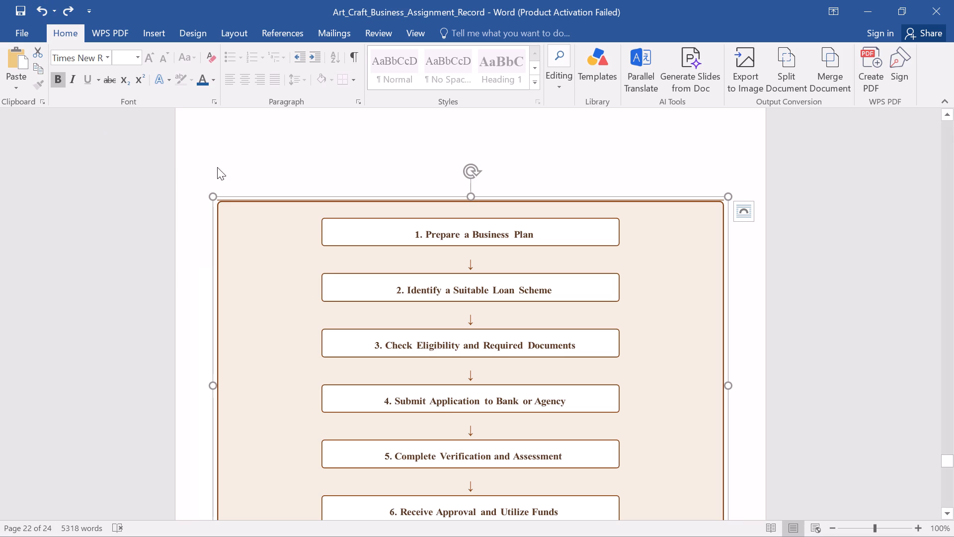
# Shrink the loan application block diagram in width and height so it fits on page 21 directly below its explanatory paragraph.
pyautogui.scroll(2, 231, 173)
pyautogui.scroll(-2, 231, 173)
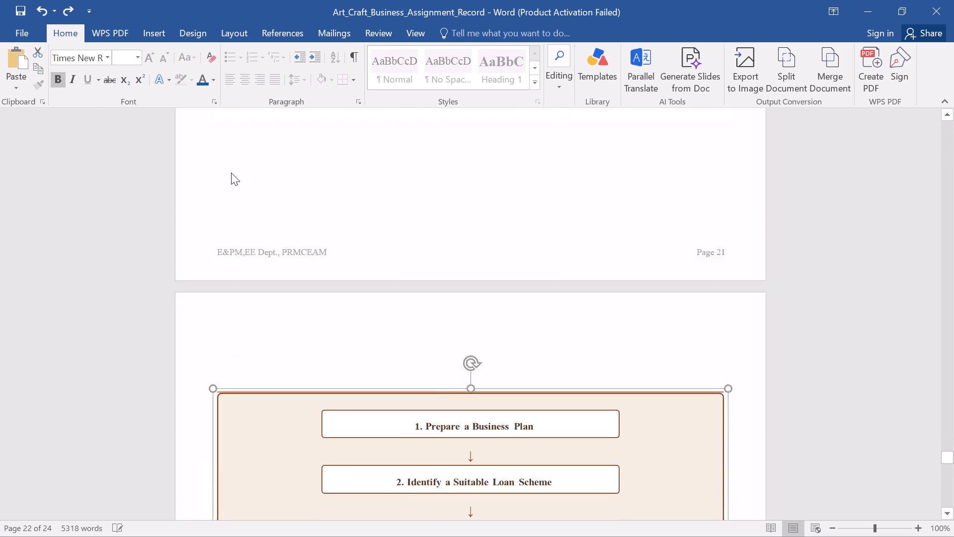
pyautogui.scroll(-1, 231, 173)
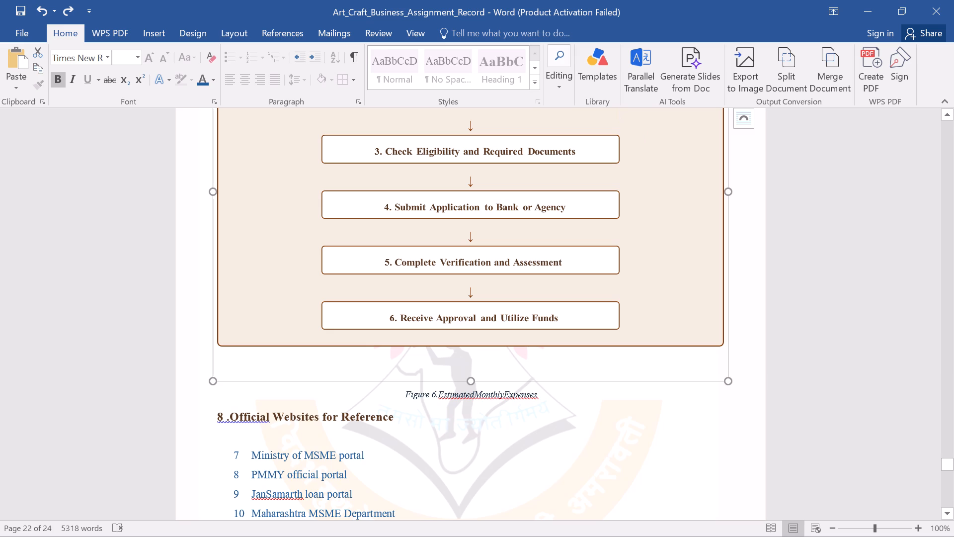
pyautogui.moveTo(727, 382); pyautogui.dragTo(693, 333)
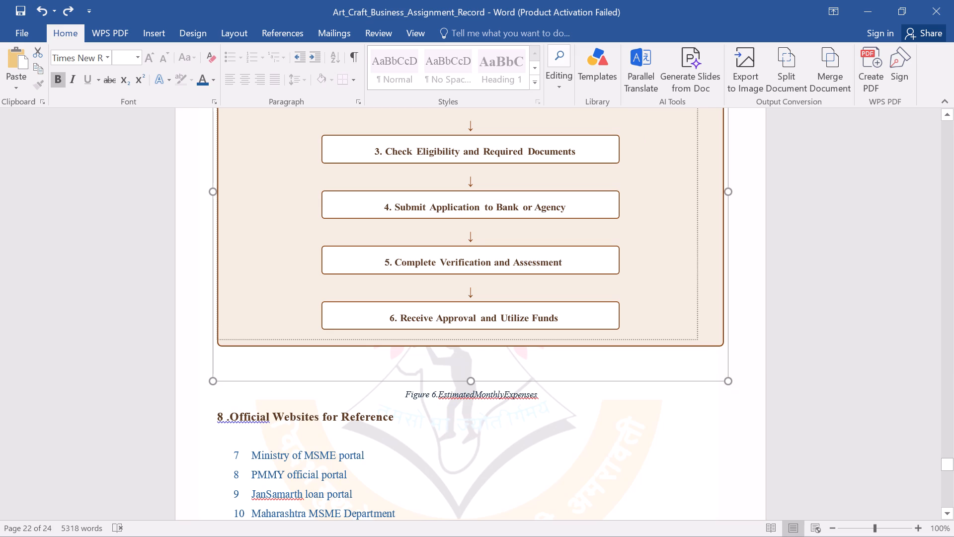
pyautogui.moveTo(693, 333); pyautogui.dragTo(678, 312)
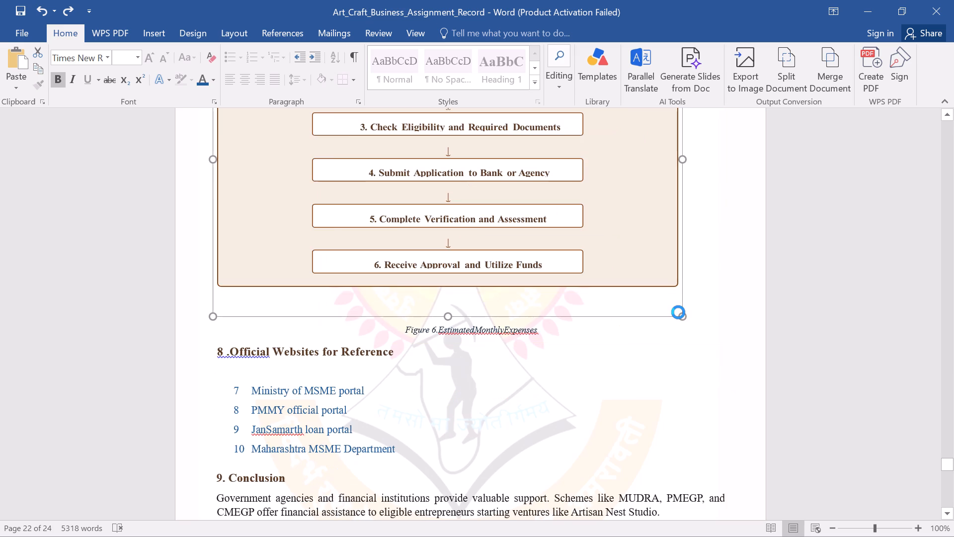
pyautogui.scroll(1, 678, 312)
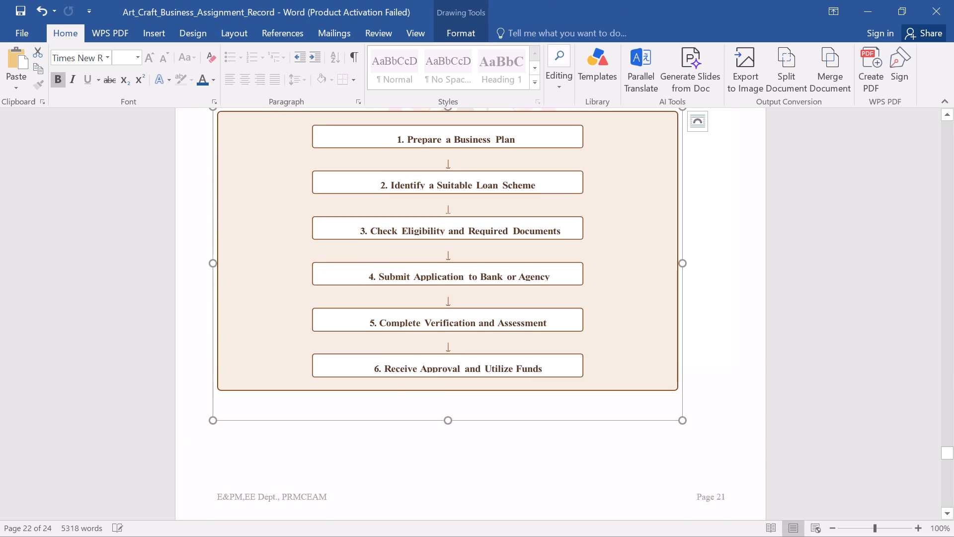
pyautogui.scroll(3, 678, 312)
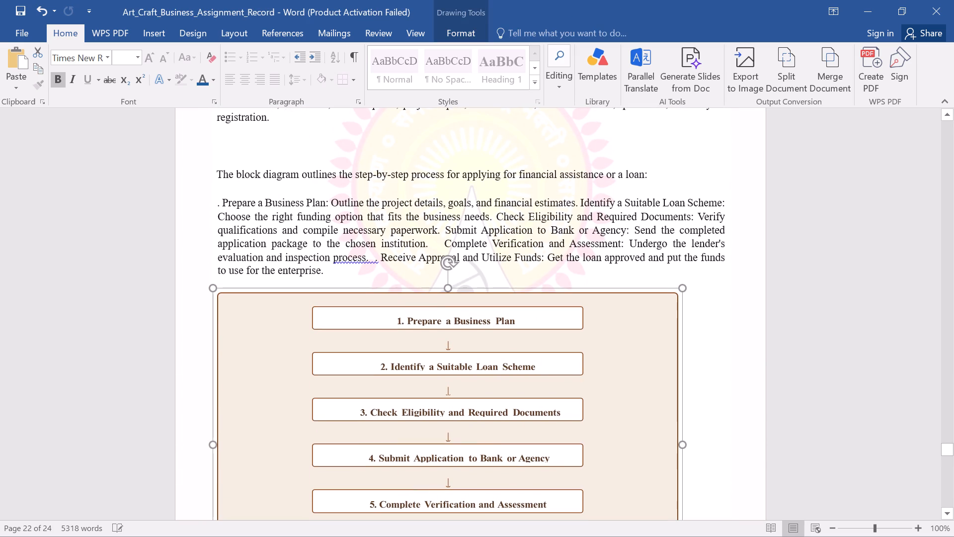
pyautogui.click(830, 370)
pyautogui.scroll(-1, 830, 370)
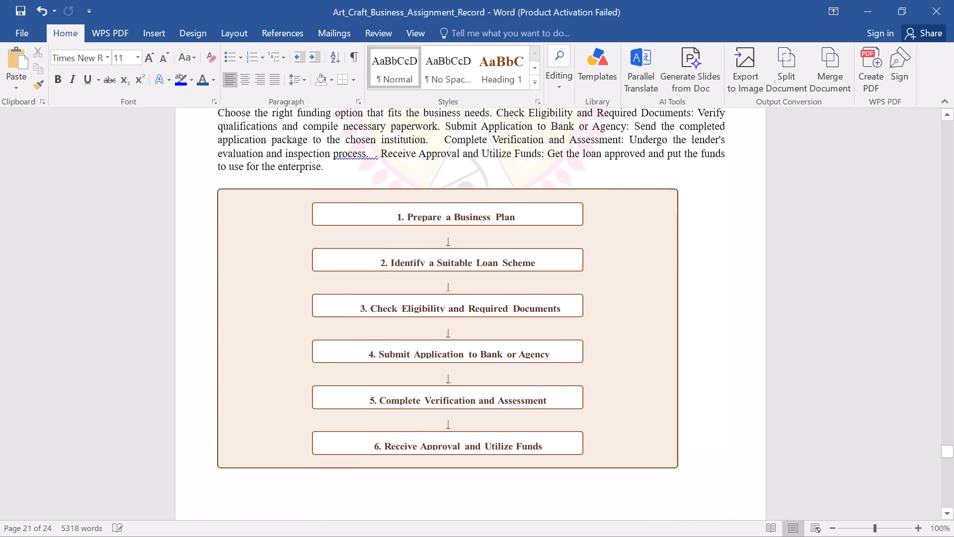
pyautogui.scroll(-2, 830, 370)
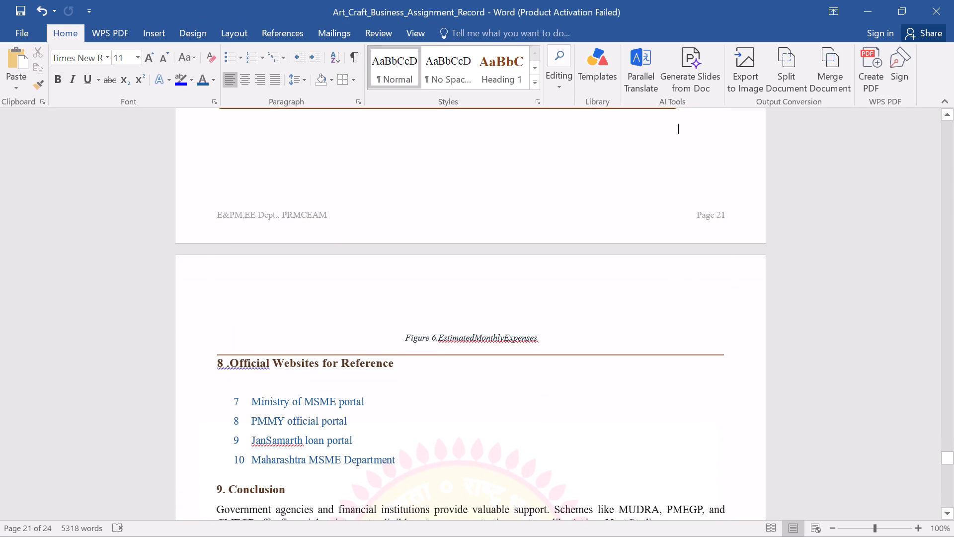
# Cut the "Figure 6.EstimatedMonthlyExpenses" caption from above the "8 .Official Websites for Reference" heading.
pyautogui.scroll(-2, 830, 370)
pyautogui.scroll(1, 830, 370)
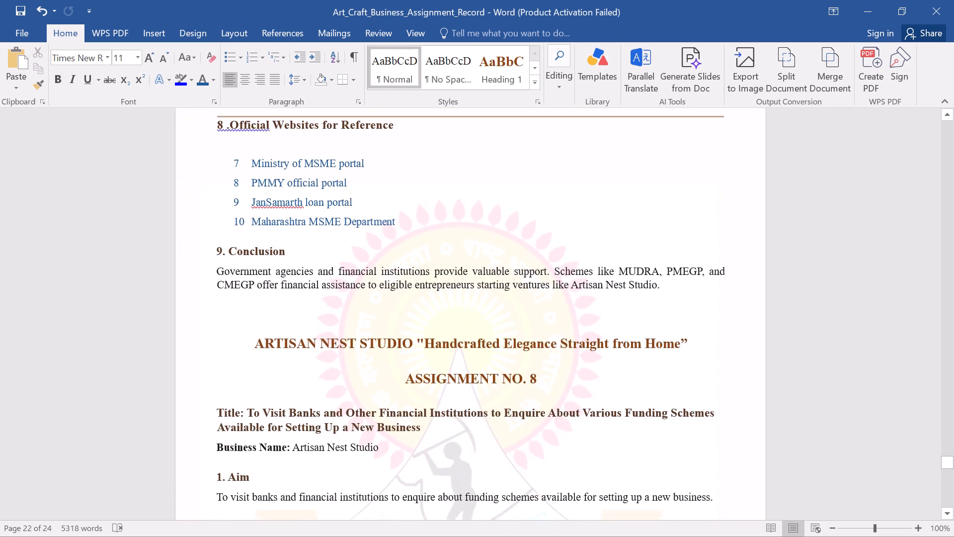
pyautogui.scroll(2, 830, 370)
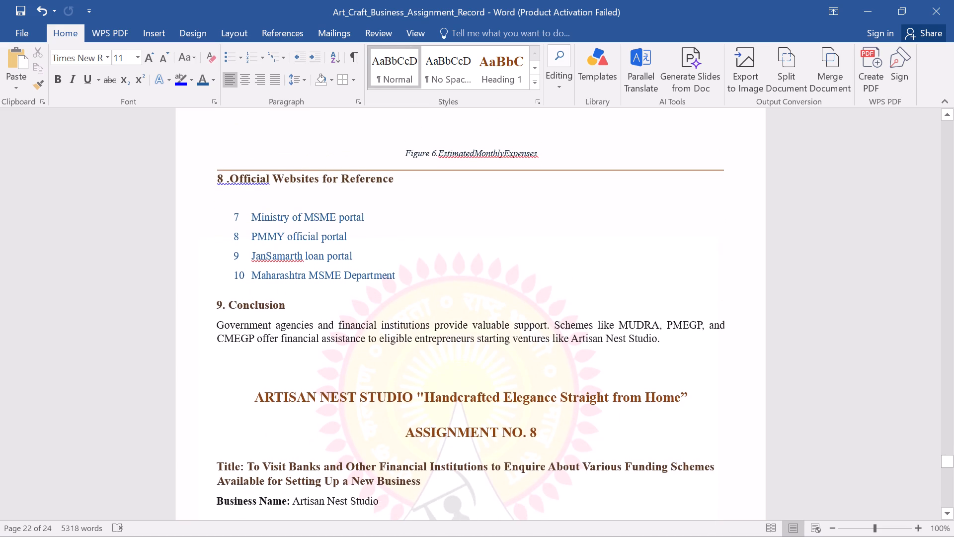
pyautogui.scroll(2, 830, 370)
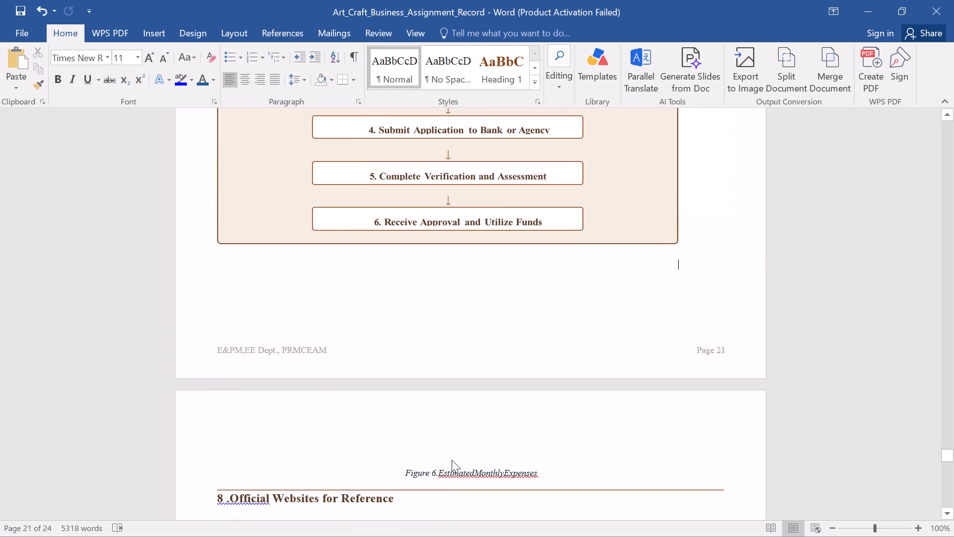
pyautogui.scroll(2, 452, 460)
pyautogui.scroll(-1, 452, 460)
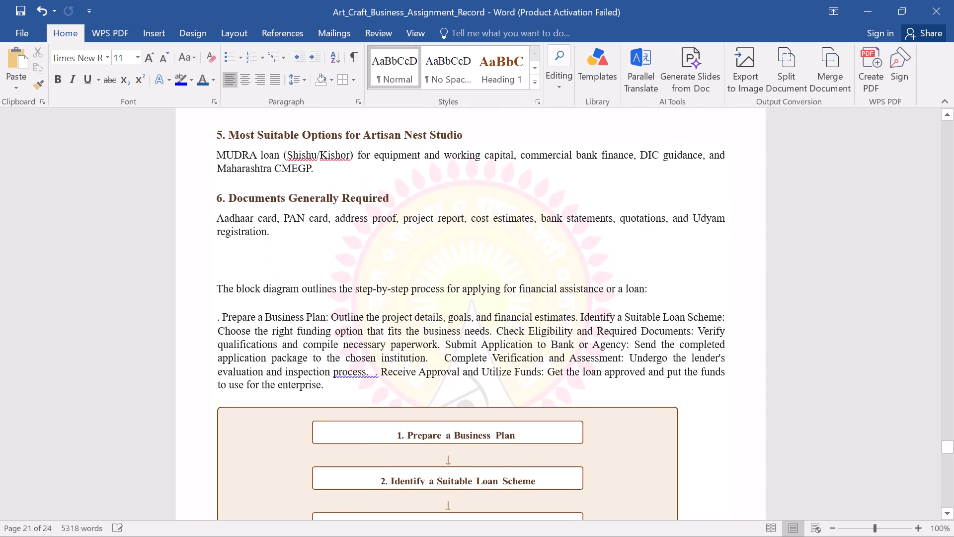
pyautogui.scroll(-5, 452, 460)
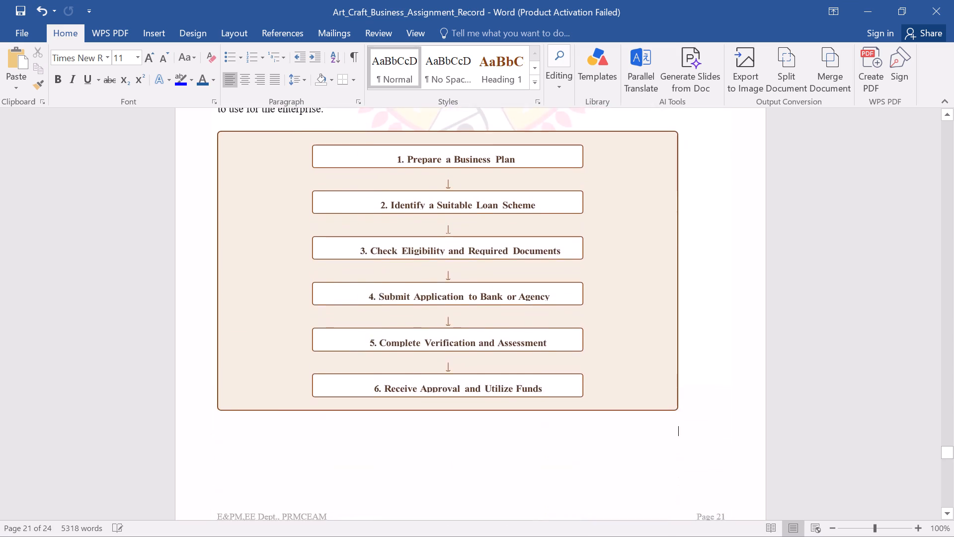
pyautogui.scroll(-1, 452, 460)
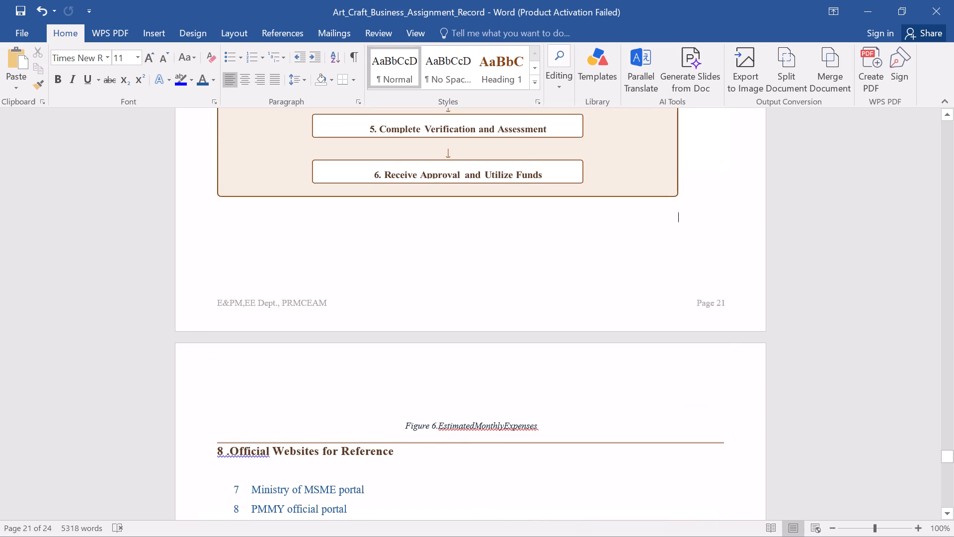
pyautogui.moveTo(404, 423); pyautogui.dragTo(492, 426)
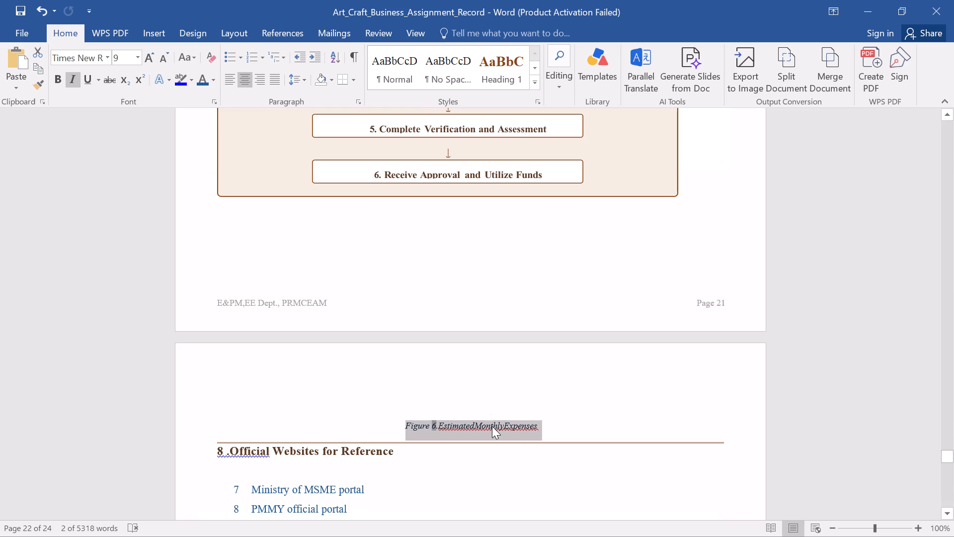
pyautogui.hotkey('ctrl', 'x')
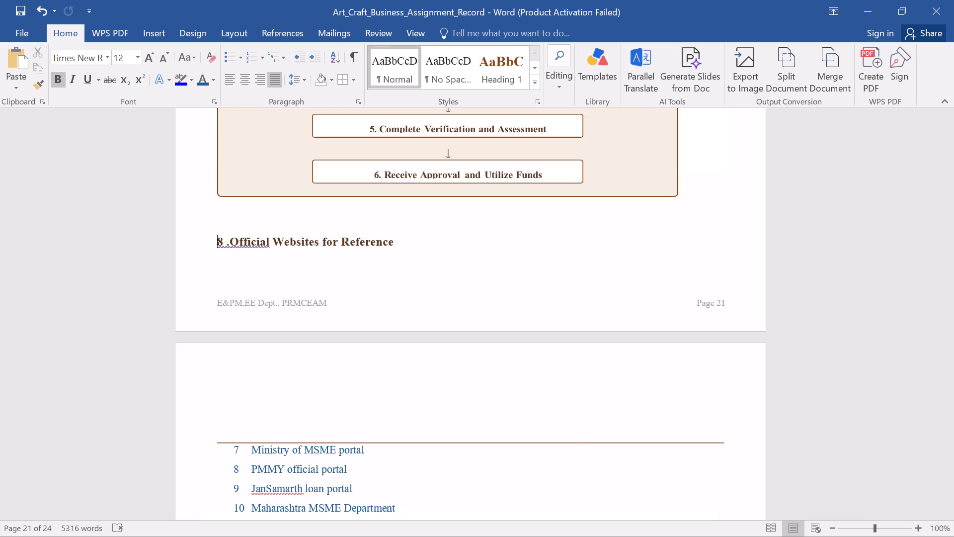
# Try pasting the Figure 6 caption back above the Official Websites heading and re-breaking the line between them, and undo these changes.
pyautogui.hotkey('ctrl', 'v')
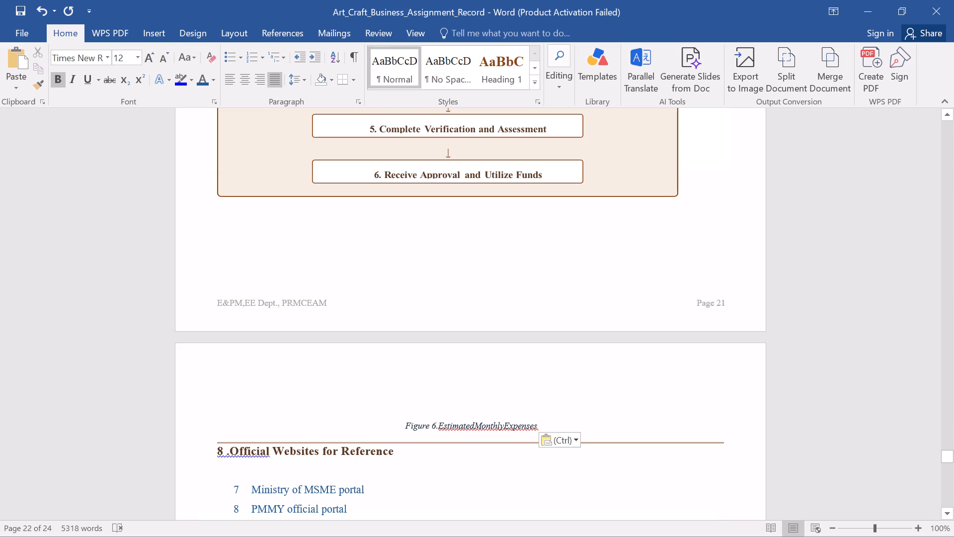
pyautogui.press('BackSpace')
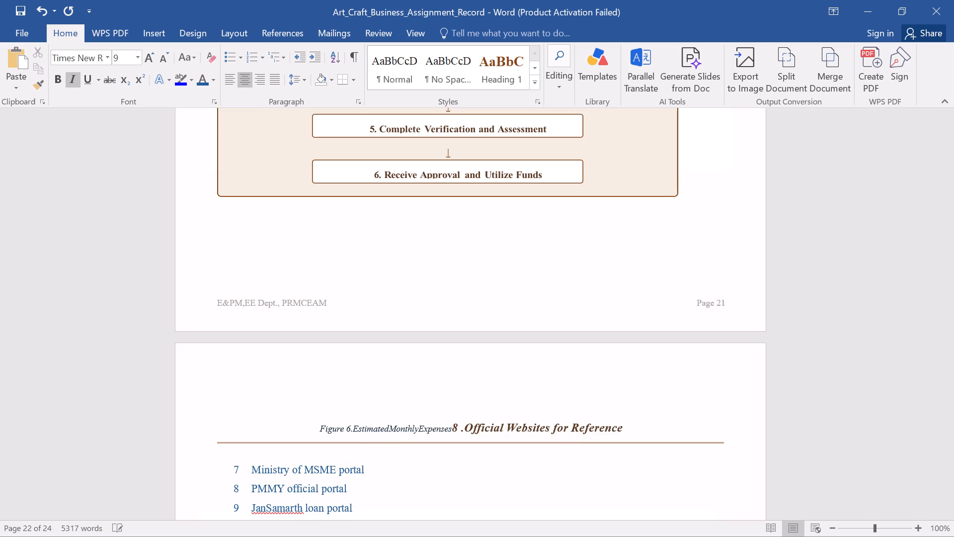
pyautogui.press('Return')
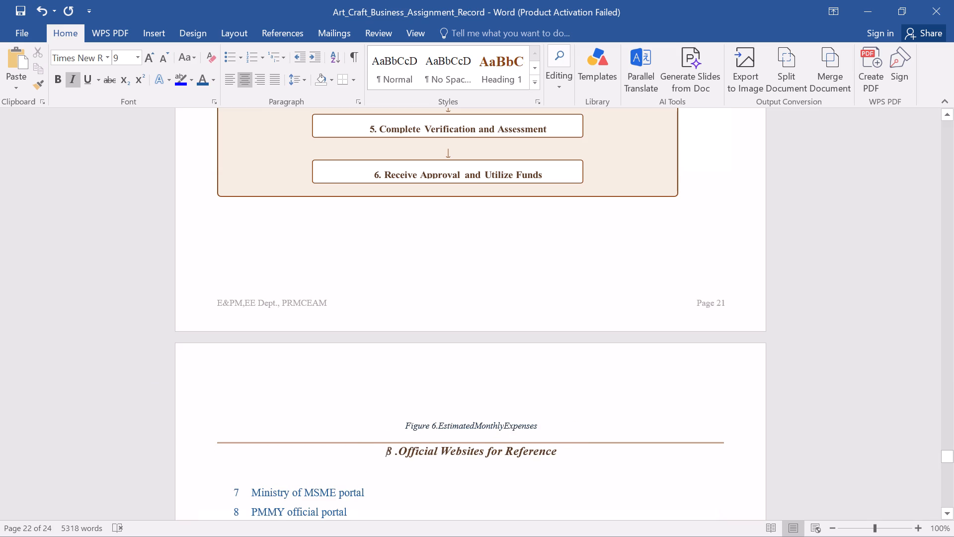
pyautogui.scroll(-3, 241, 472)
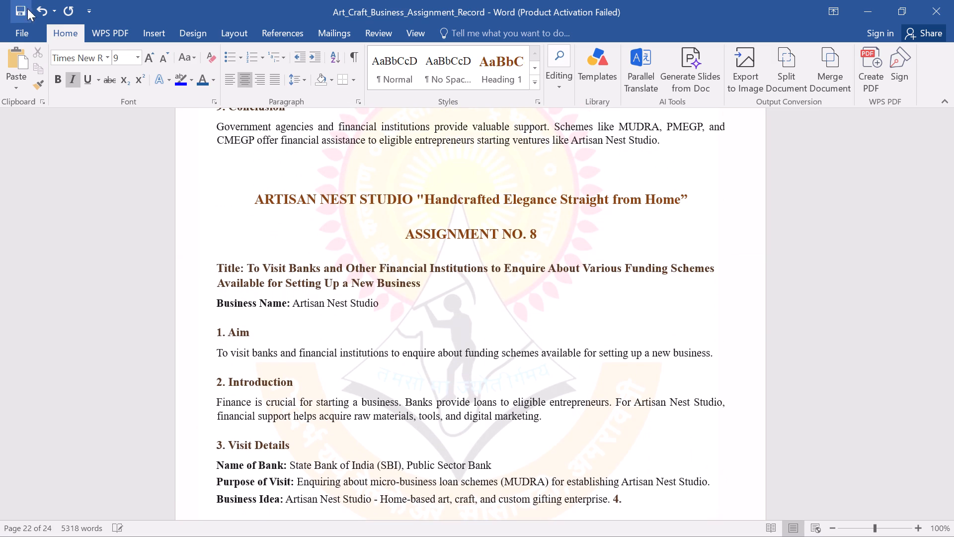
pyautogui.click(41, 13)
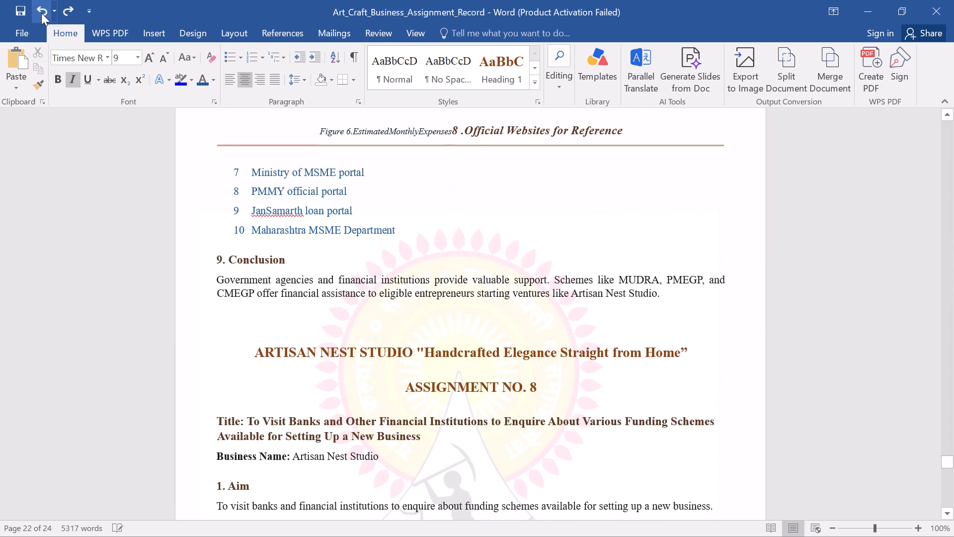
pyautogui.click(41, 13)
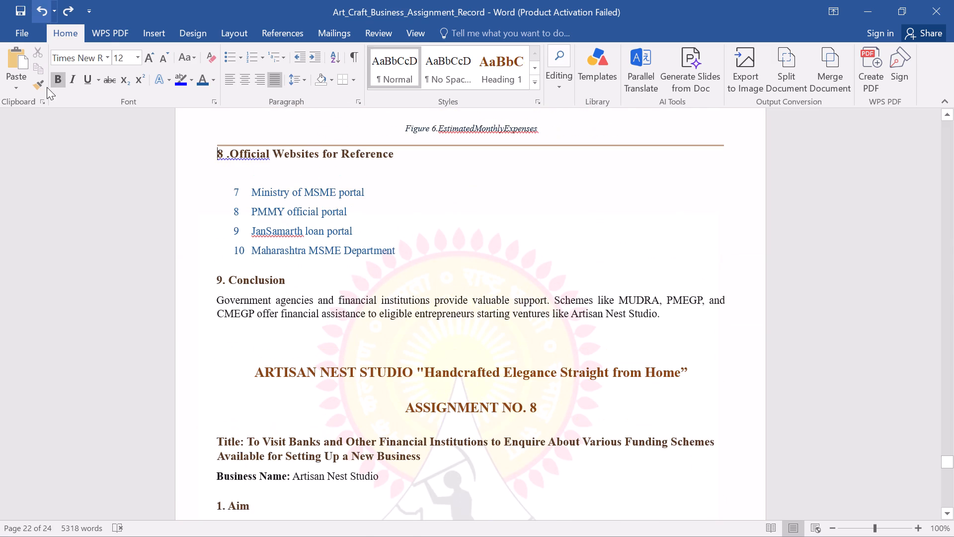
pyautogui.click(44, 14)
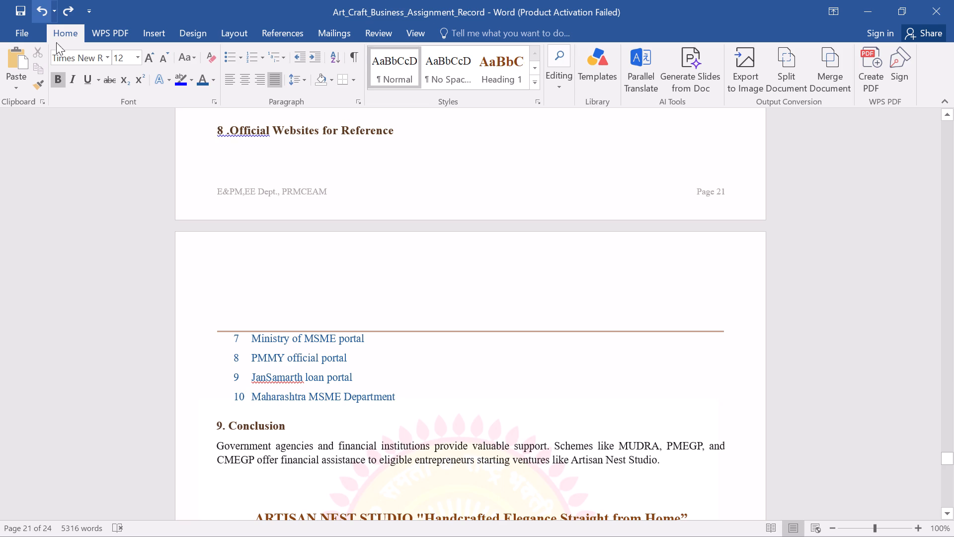
# Remove the extra blank line between the "6. Documents Generally Required" paragraph and the block diagram's introductory sentence.
pyautogui.scroll(3, 87, 168)
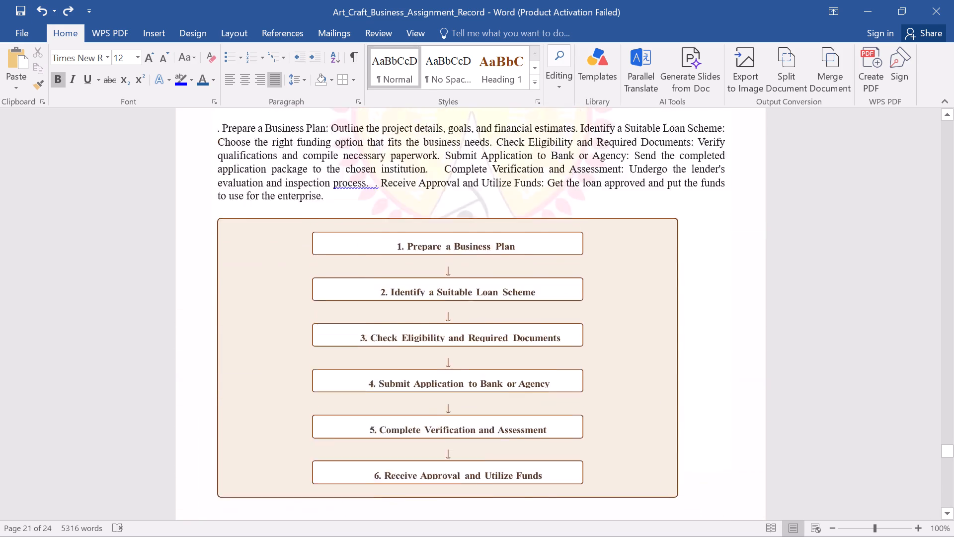
pyautogui.scroll(1, 87, 168)
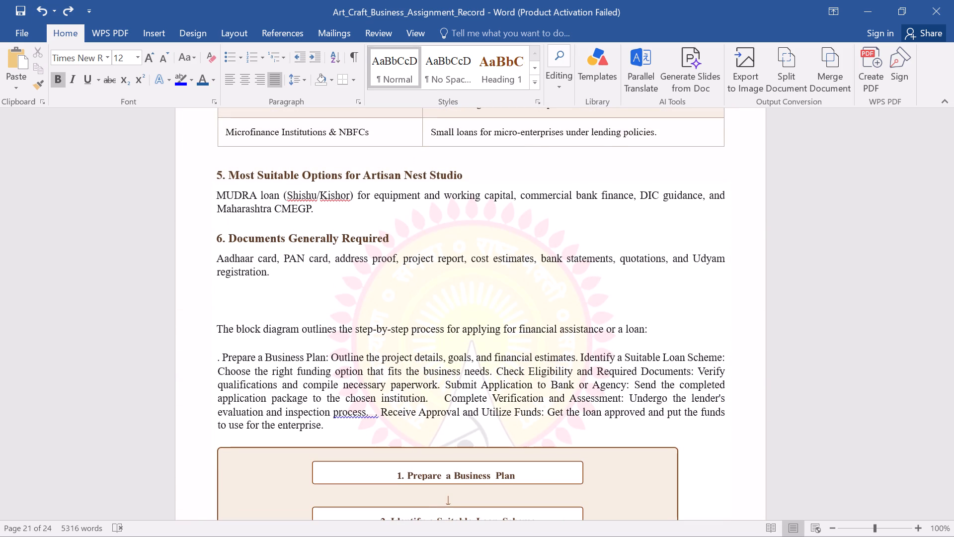
pyautogui.click(216, 327)
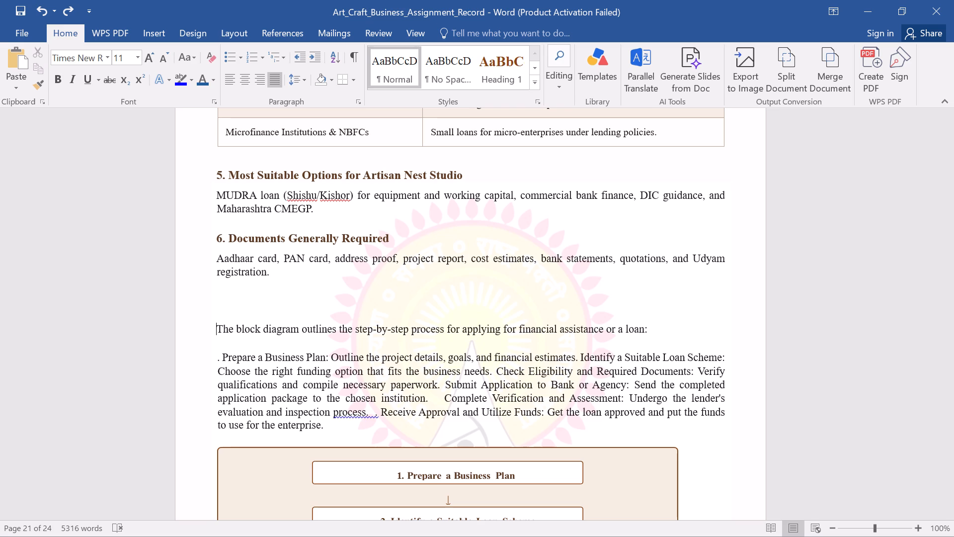
pyautogui.press('Return')
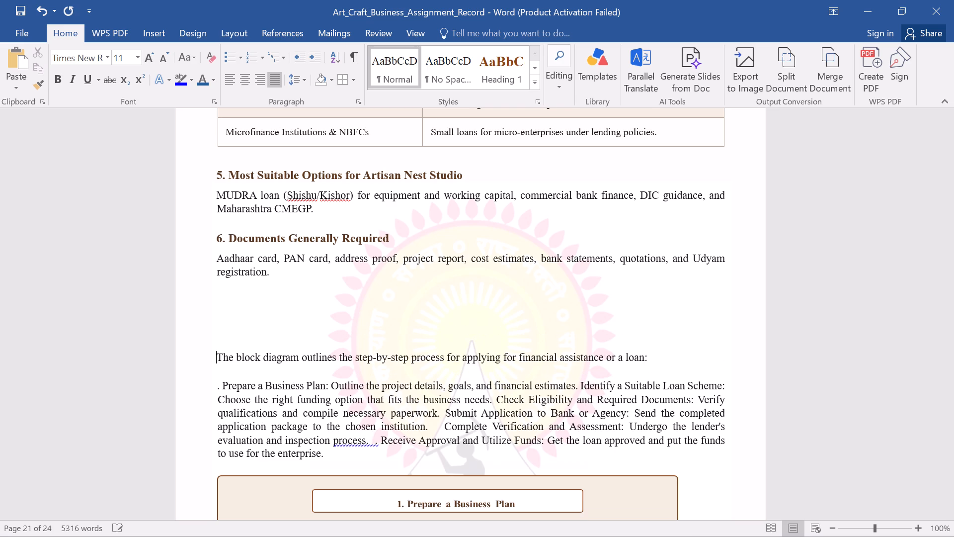
pyautogui.press('BackSpace')
pyautogui.press('BackSpace')
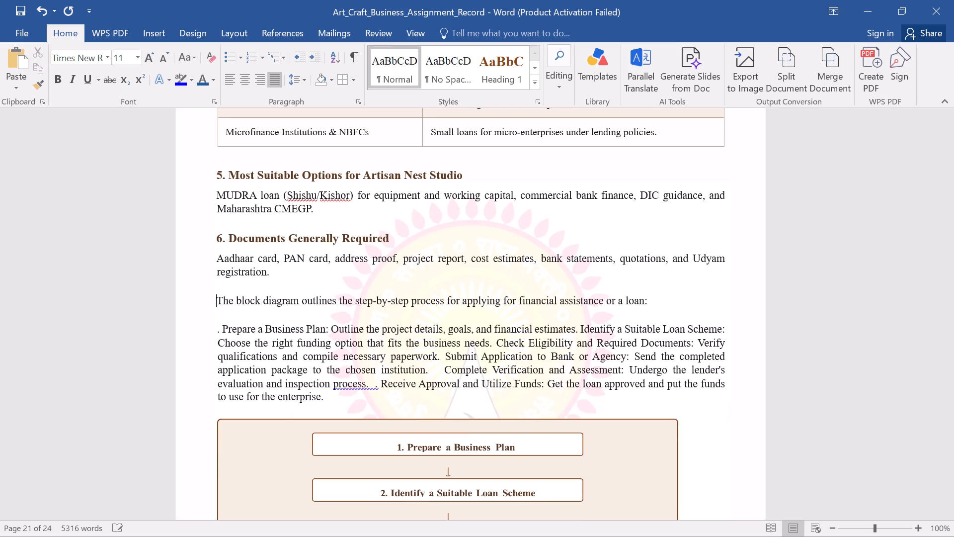
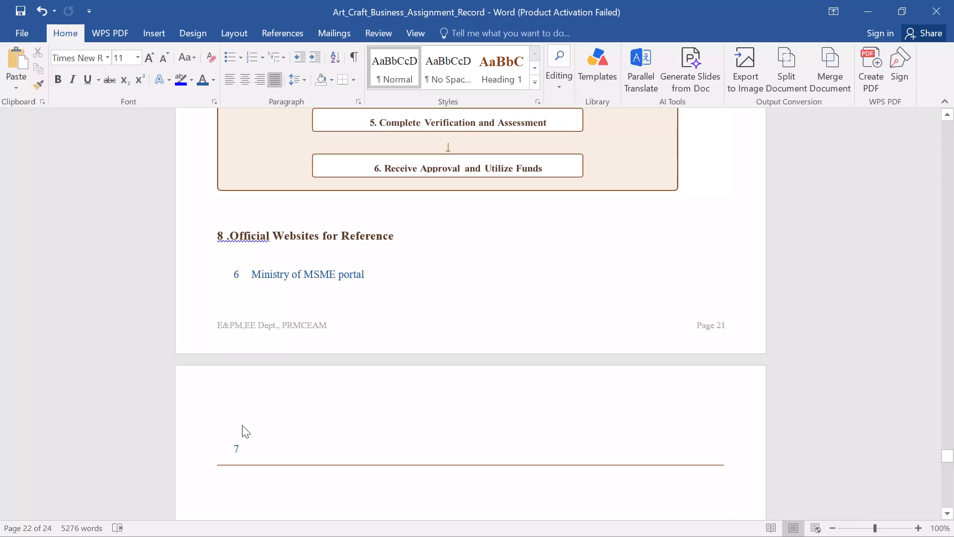
# Remove the empty list number 7 at the start of page 22 and paste the "9. Conclusion" section there.
pyautogui.click(242, 446)
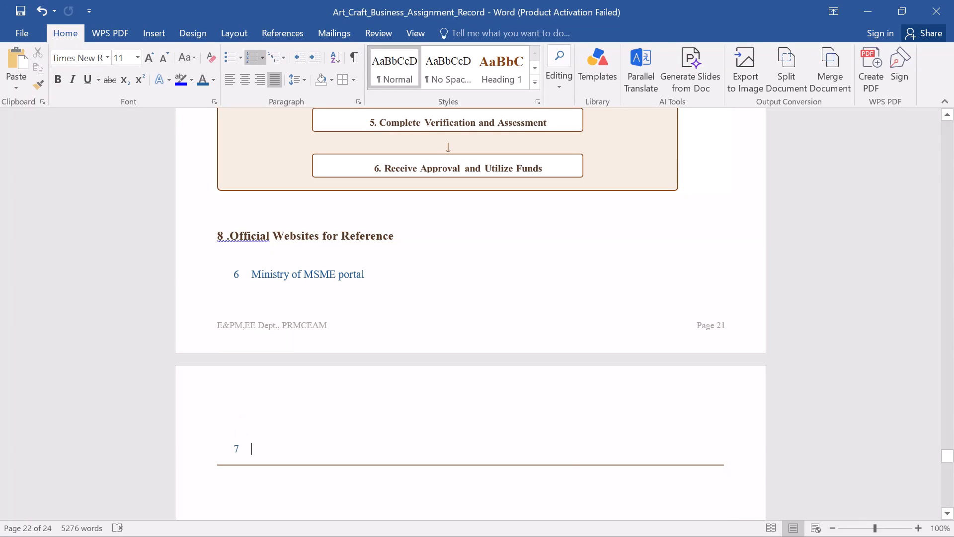
pyautogui.click(736, 460)
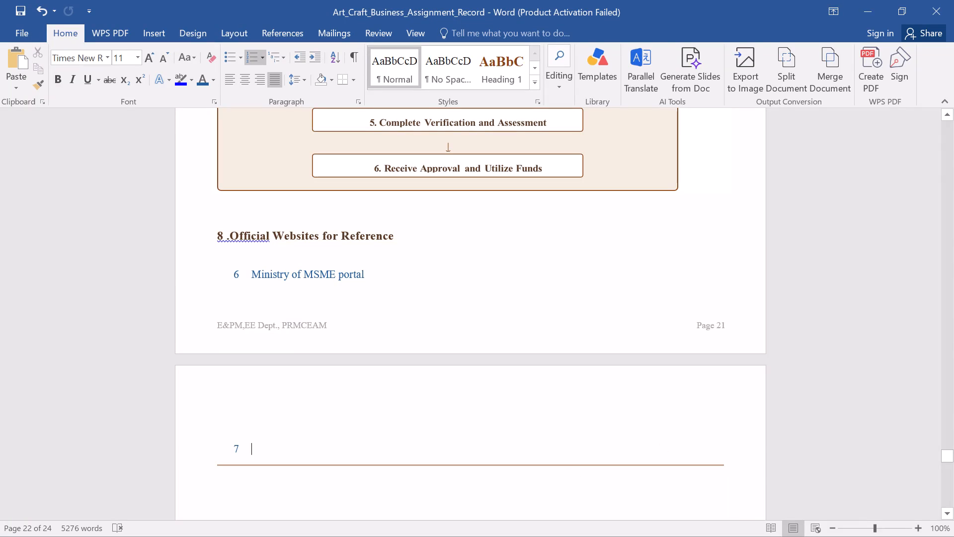
pyautogui.click(729, 460)
pyautogui.click(566, 493)
pyautogui.press('BackSpace')
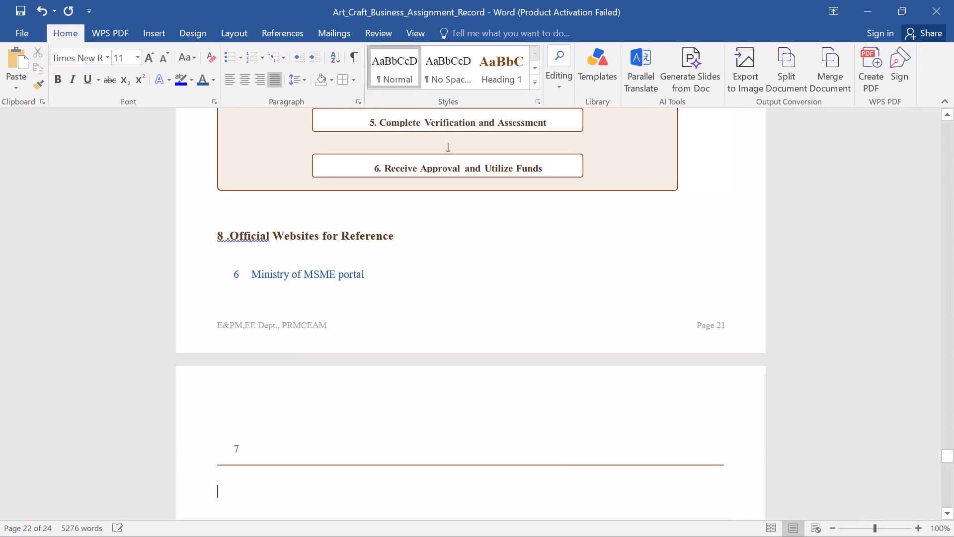
pyautogui.press('BackSpace')
pyautogui.press('BackSpace')
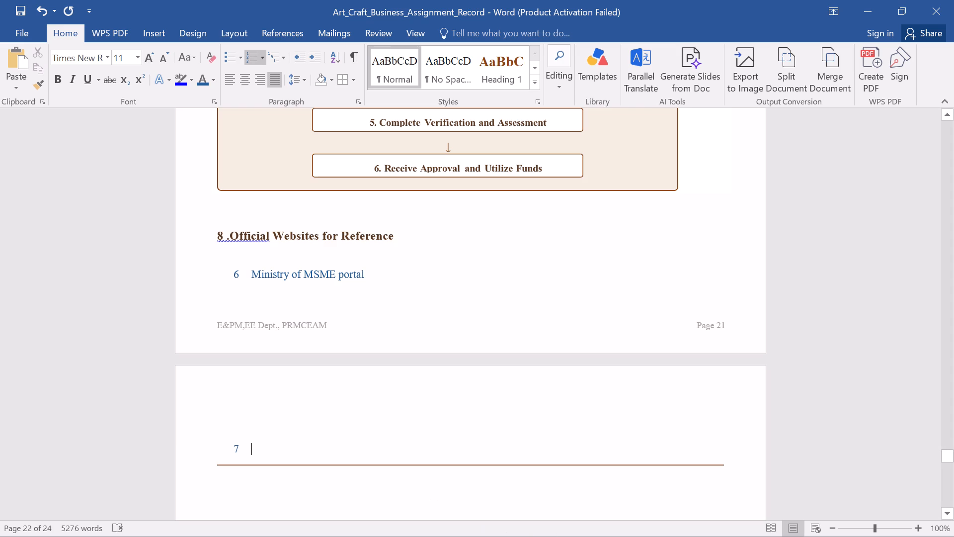
pyautogui.click(377, 278)
pyautogui.click(242, 444)
pyautogui.press('BackSpace')
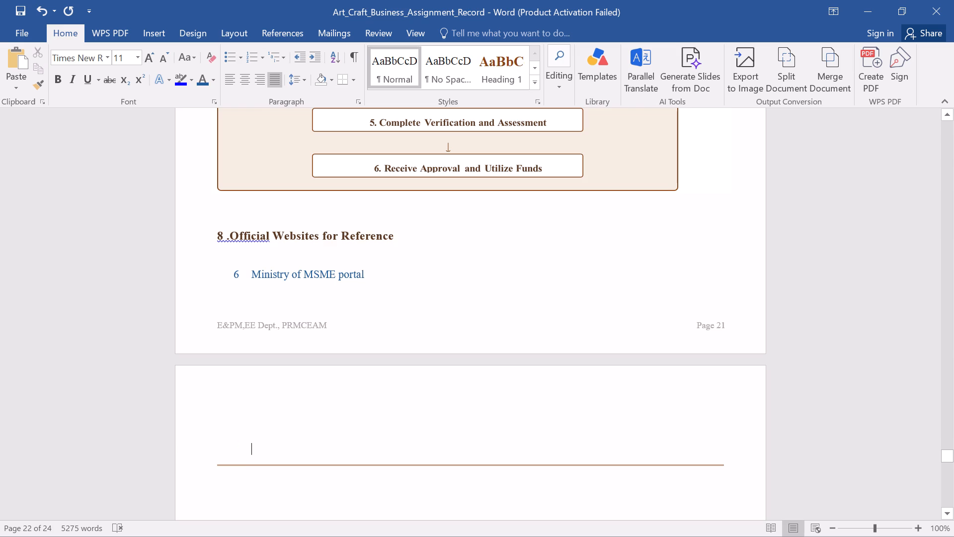
pyautogui.hotkey('ctrl', 'v')
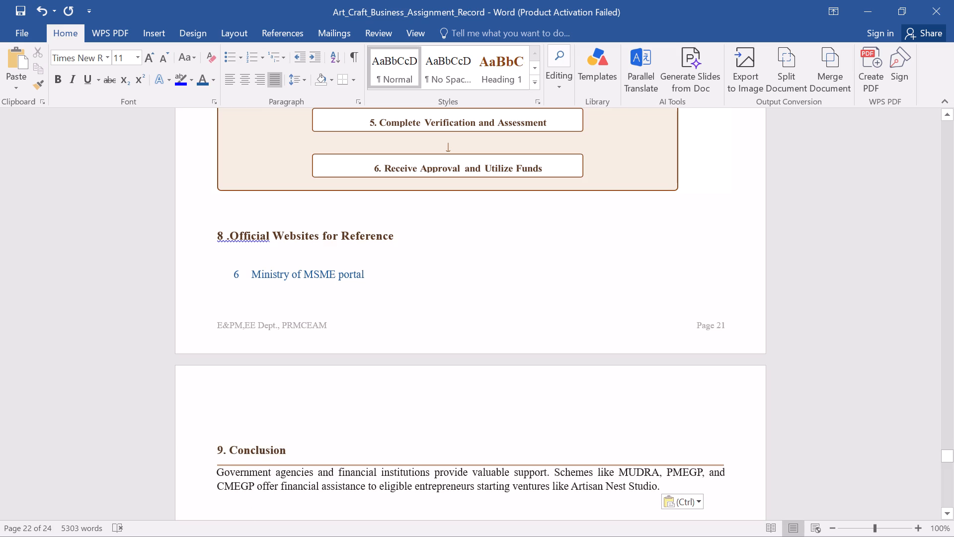
# Insert a line break before the "ARTISAN NEST STUDIO" heading of Assignment No. 8.
pyautogui.scroll(-1, 306, 470)
pyautogui.scroll(-1, 271, 445)
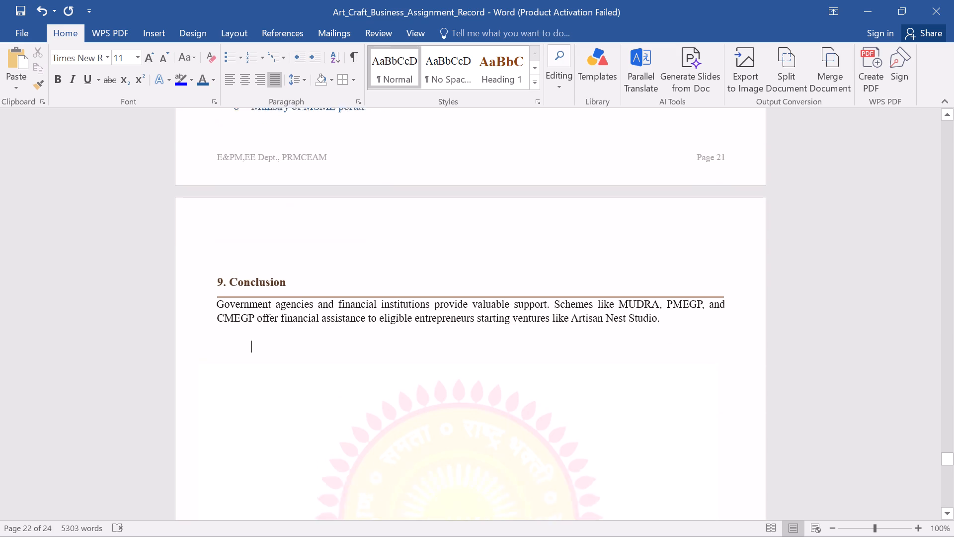
pyautogui.scroll(-1, 271, 445)
pyautogui.scroll(2, 271, 445)
pyautogui.scroll(-1, 271, 445)
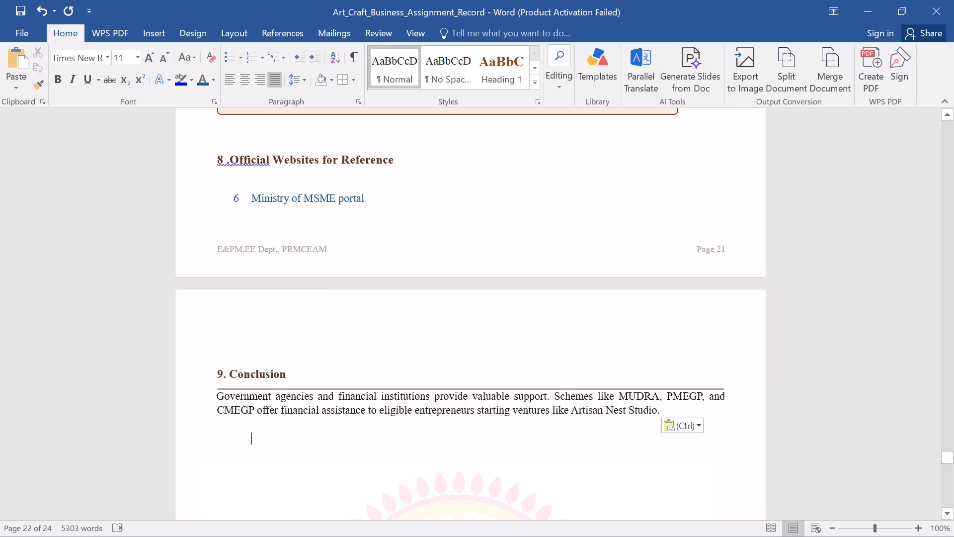
pyautogui.scroll(-4, 278, 435)
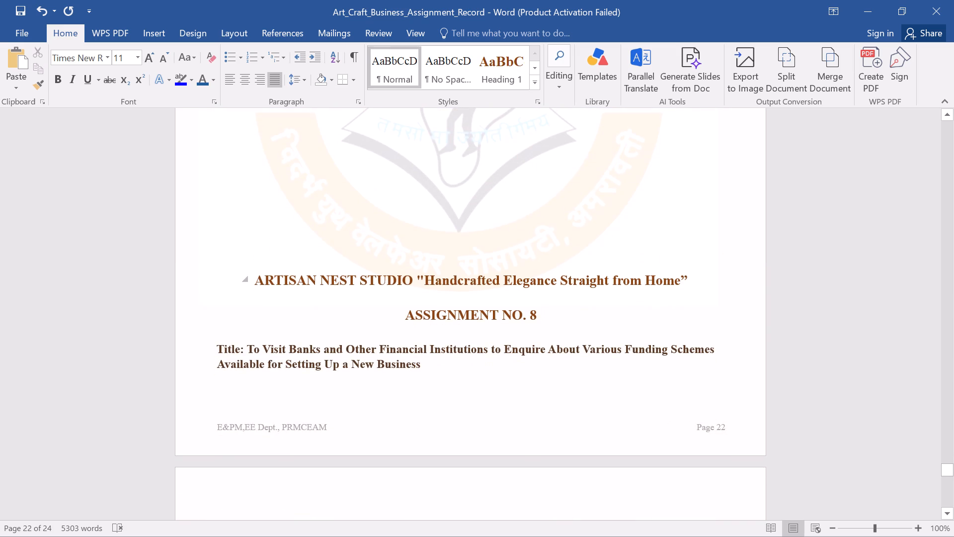
pyautogui.scroll(3, 254, 276)
pyautogui.scroll(-1, 254, 276)
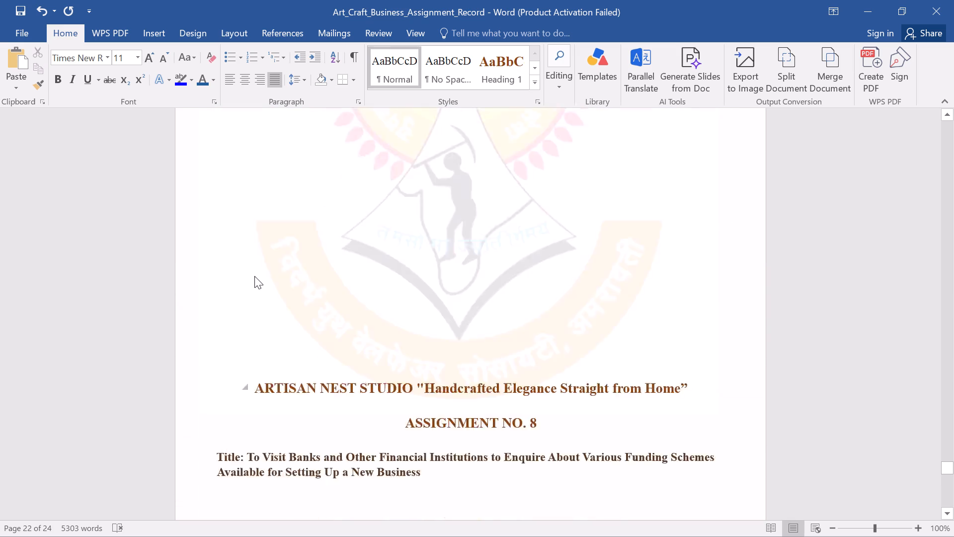
pyautogui.scroll(-1, 254, 276)
pyautogui.scroll(1, 254, 276)
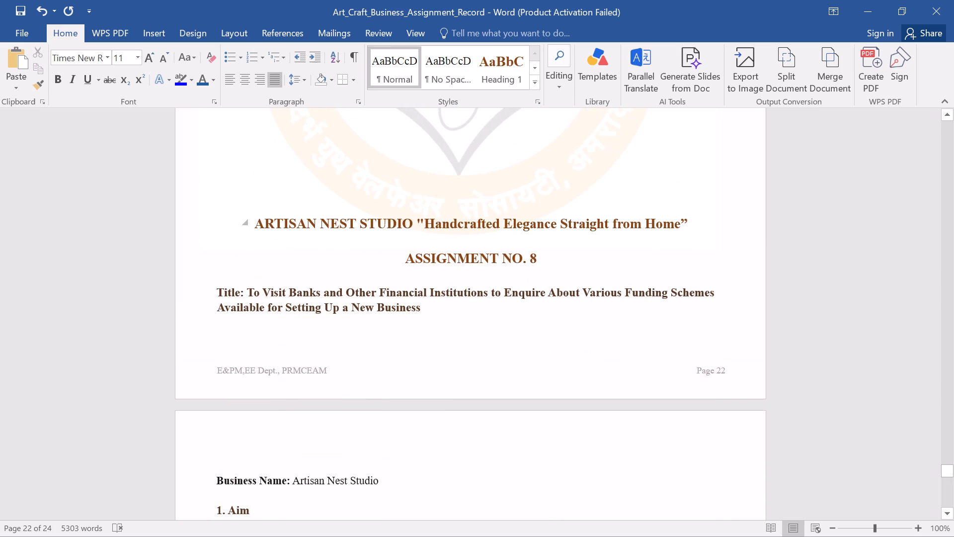
pyautogui.click(253, 226)
pyautogui.press('Return')
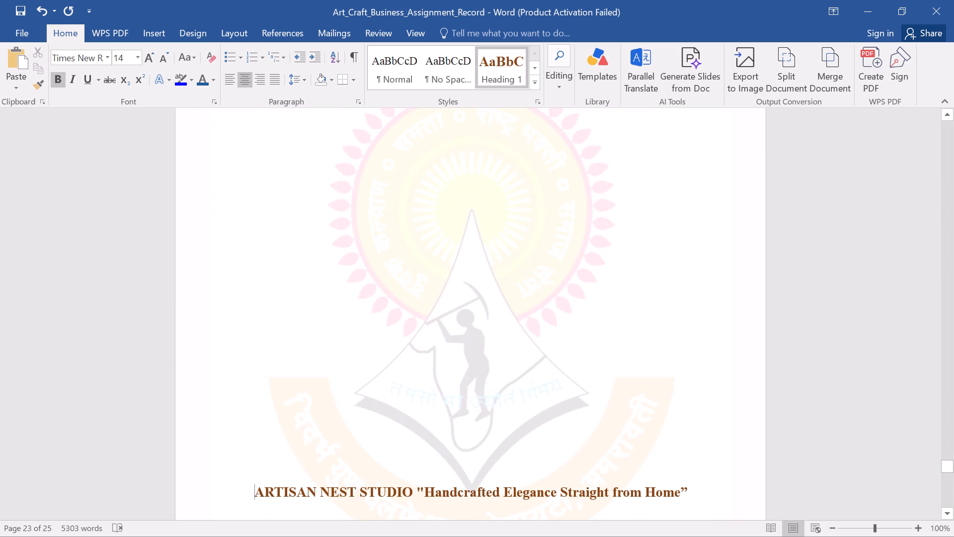
# Cut the "ARTISAN NEST STUDIO" and "ASSIGNMENT NO. 8" heading lines from above the Assignment 8 title.
pyautogui.scroll(-1, 267, 466)
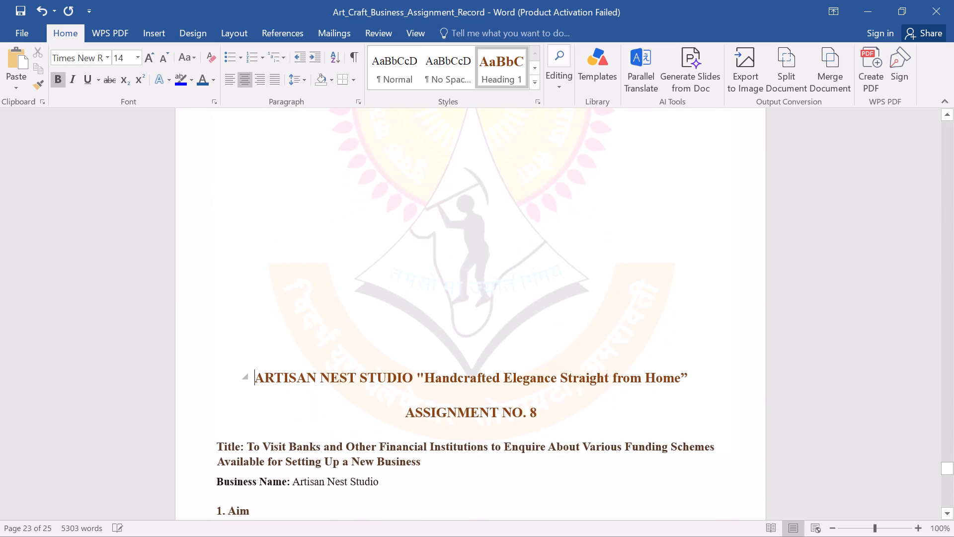
pyautogui.moveTo(255, 380); pyautogui.dragTo(546, 408)
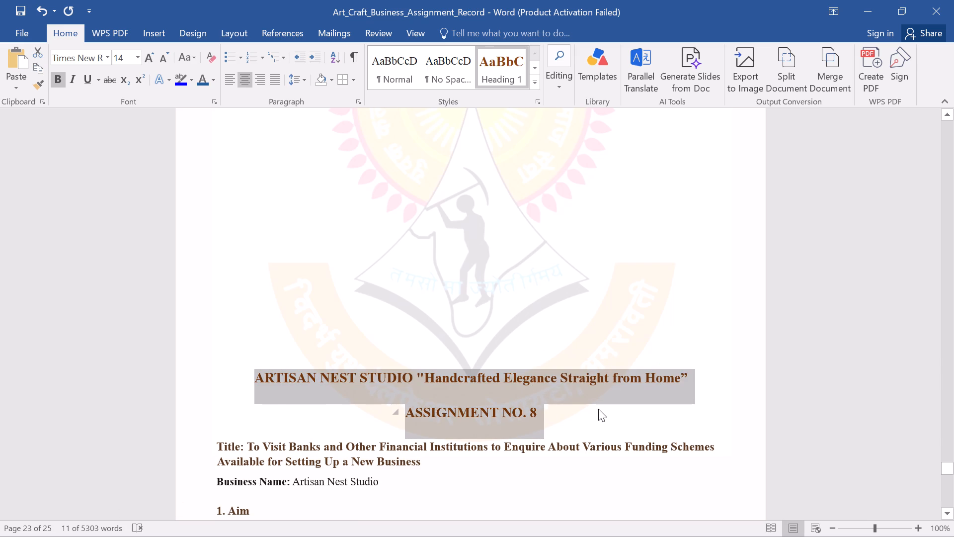
pyautogui.hotkey('ctrl', 'x')
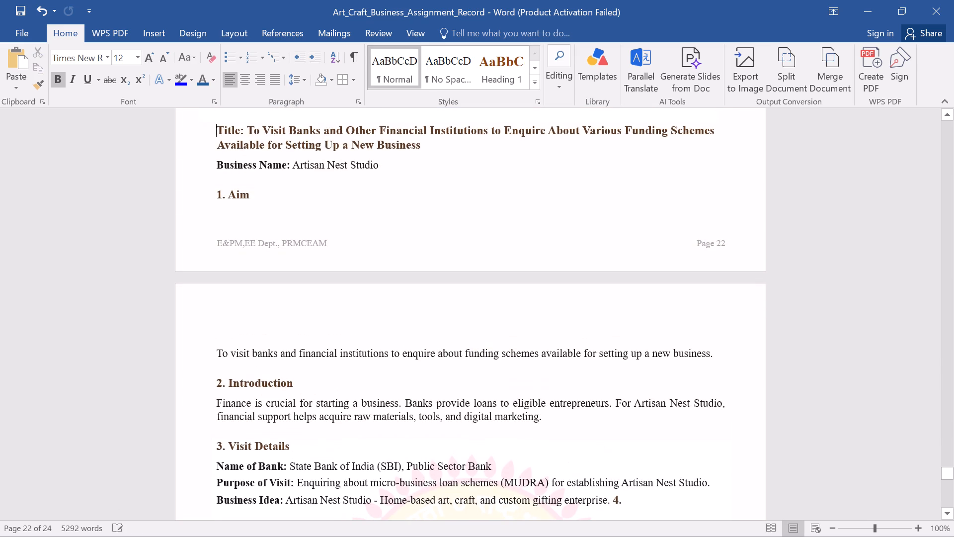
# Insert a new line directly before the "Title: To Visit Banks and Other Financial Institutions" paragraph on page 22.
pyautogui.scroll(2, 598, 409)
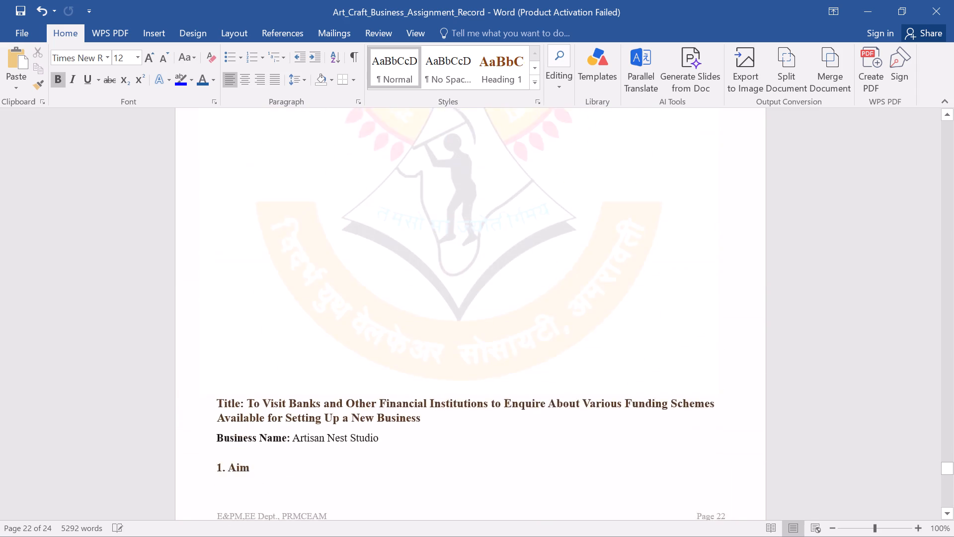
pyautogui.scroll(2, 598, 409)
pyautogui.scroll(-2, 598, 409)
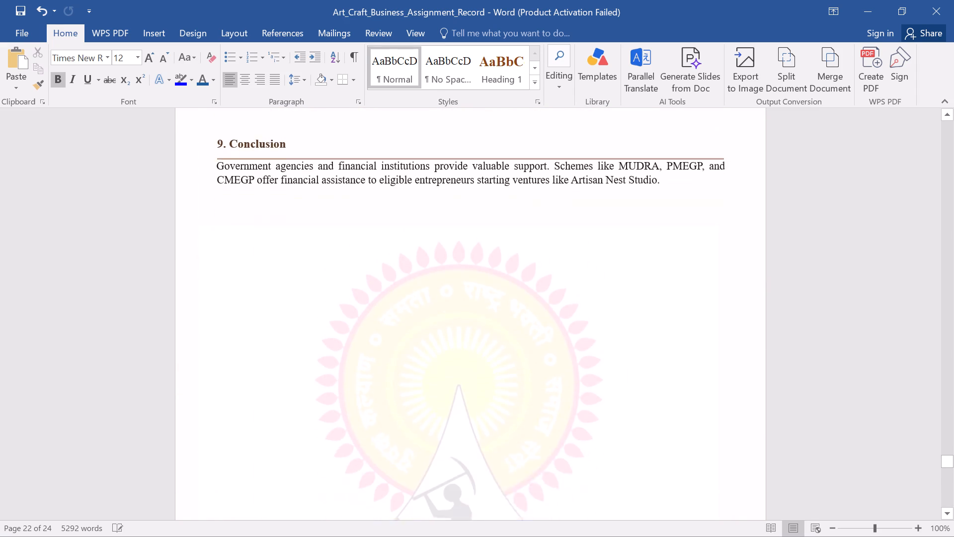
pyautogui.scroll(-1, 598, 409)
pyautogui.scroll(-1, 373, 434)
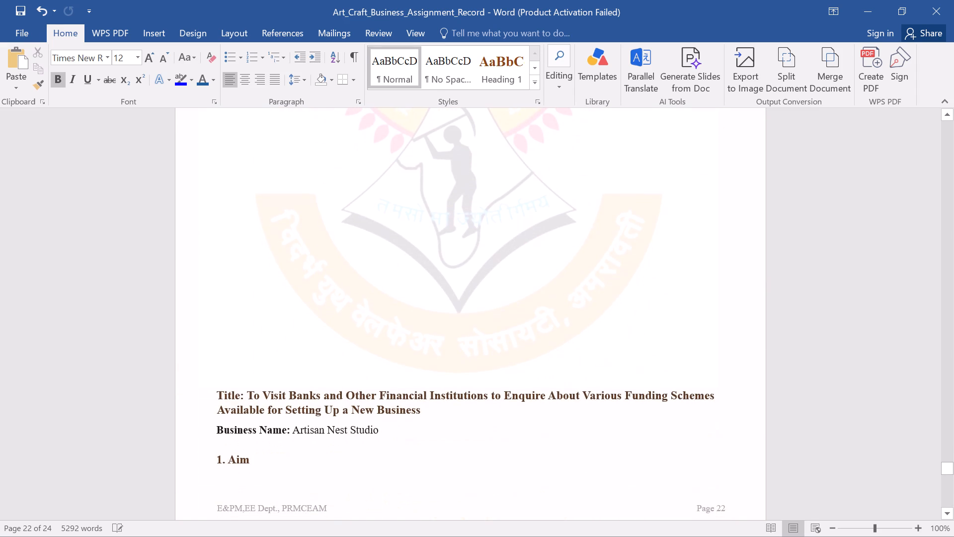
pyautogui.click(214, 394)
pyautogui.press('Return')
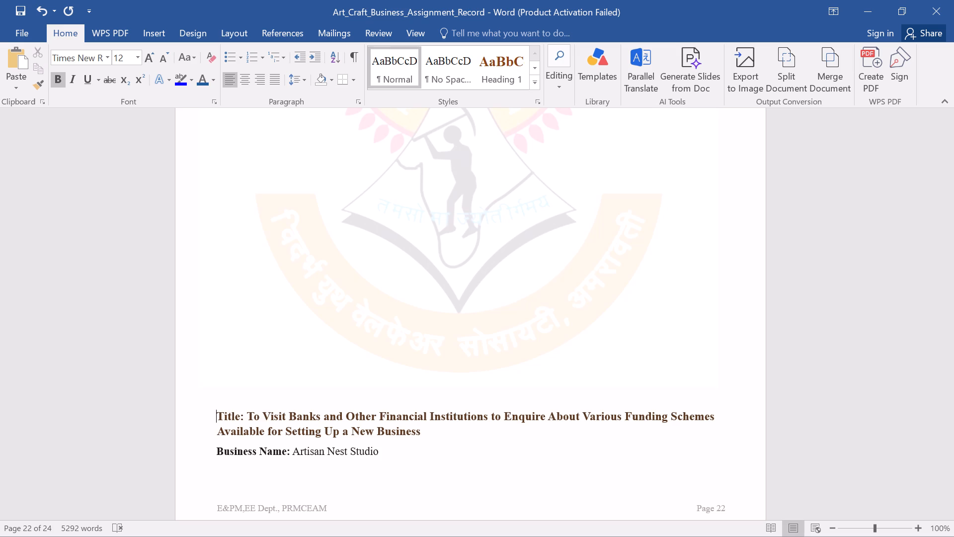
# Push the Assignment 8 title onto a new page with blank lines and paste the cut "ARTISAN NEST STUDIO" and "ASSIGNMENT NO. 8" headings above it.
pyautogui.press('Return')
pyautogui.press('Return')
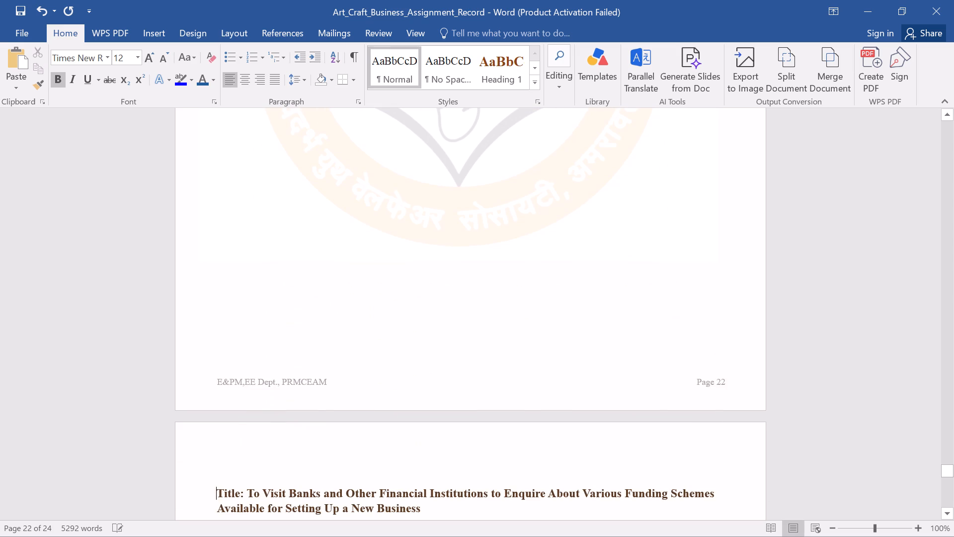
pyautogui.hotkey('ctrl', 'v')
pyautogui.scroll(-2, 214, 394)
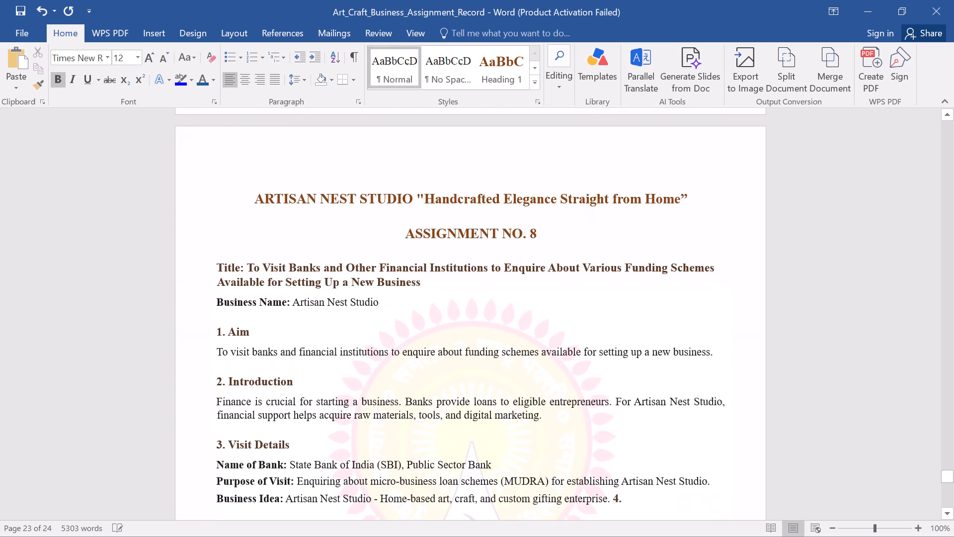
pyautogui.scroll(-4, 214, 394)
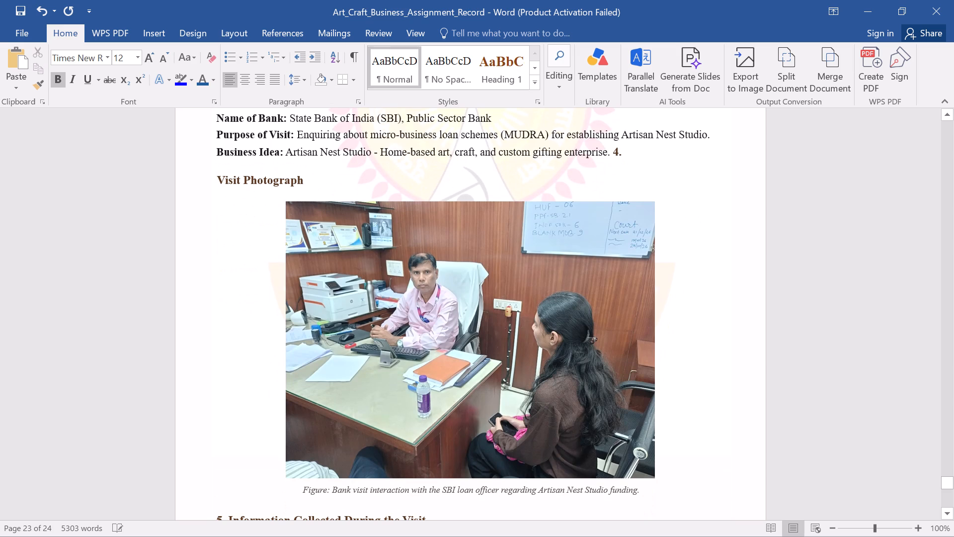
# Delete the "8 .Official Websites for Reference" heading text below the flowchart on page 21.
pyautogui.scroll(4, 561, 411)
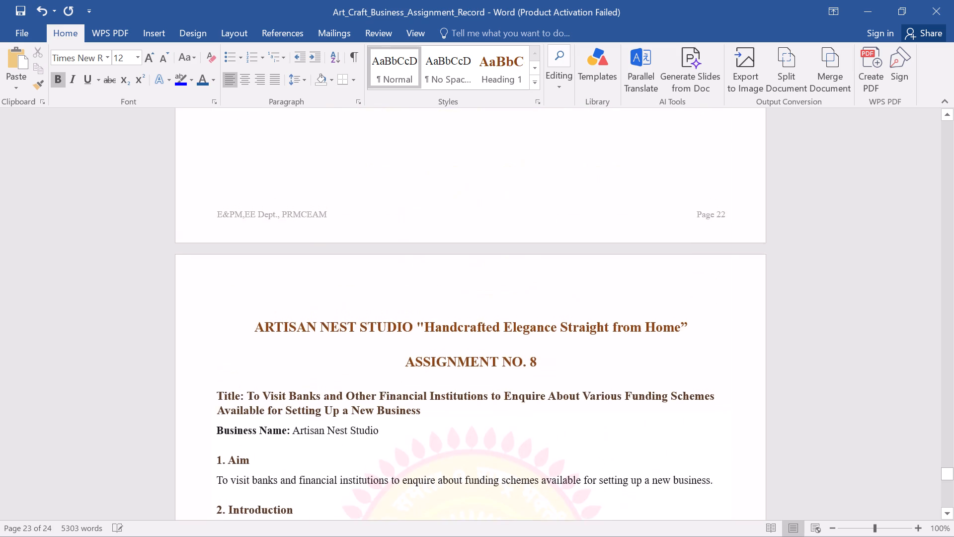
pyautogui.scroll(2, 561, 411)
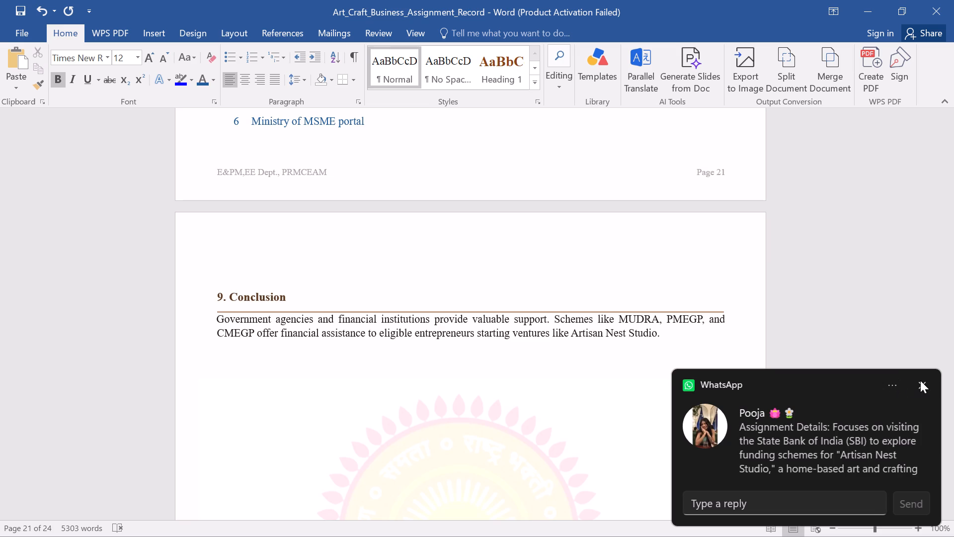
pyautogui.scroll(2, 658, 241)
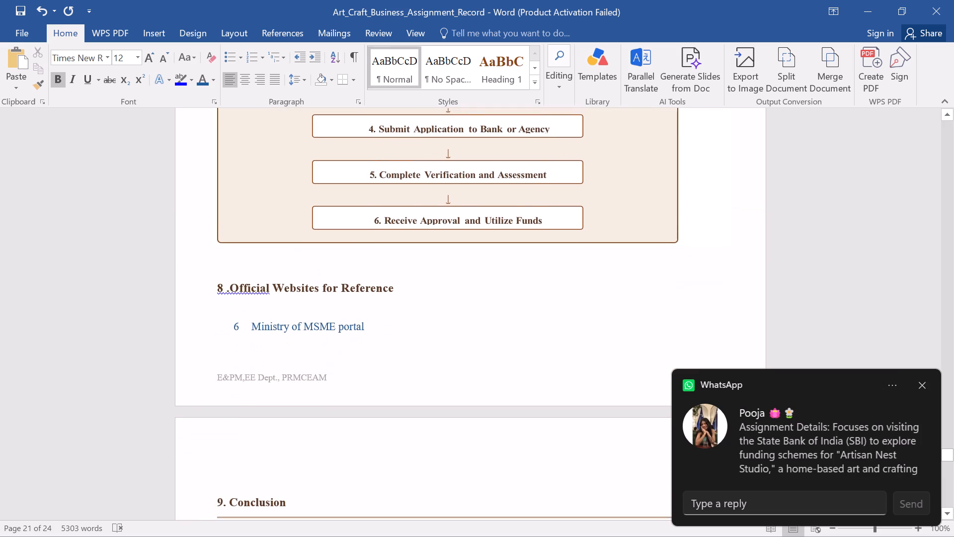
pyautogui.click(394, 288)
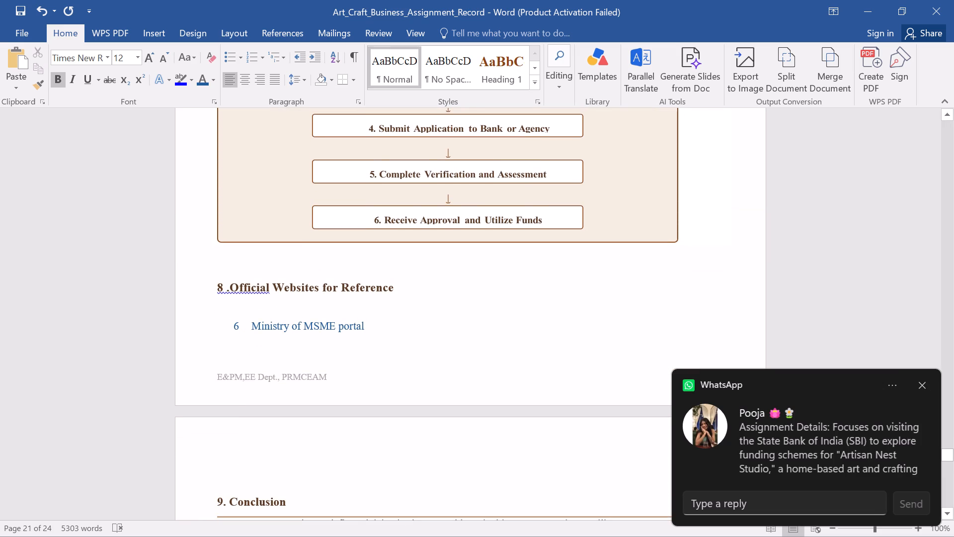
pyautogui.press('BackSpace')
pyautogui.press('BackSpace')
pyautogui.press('BackSpace')
pyautogui.press('BackSpace')
pyautogui.press('BackSpace')
pyautogui.press('BackSpace')
pyautogui.press('BackSpace')
pyautogui.press('BackSpace')
pyautogui.press('BackSpace')
pyautogui.press('BackSpace')
pyautogui.press('BackSpace')
pyautogui.press('BackSpace')
pyautogui.press('BackSpace')
pyautogui.press('BackSpace')
pyautogui.press('BackSpace')
pyautogui.press('BackSpace')
pyautogui.press('BackSpace')
pyautogui.press('BackSpace')
pyautogui.press('BackSpace')
pyautogui.press('BackSpace')
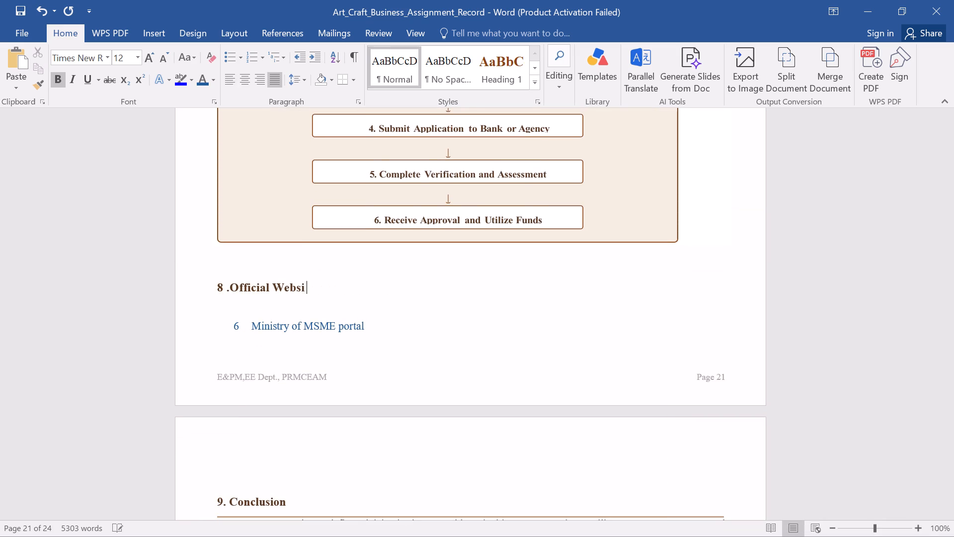
pyautogui.press('BackSpace')
pyautogui.press('BackSpace')
pyautogui.press('BackSpace')
pyautogui.press('BackSpace')
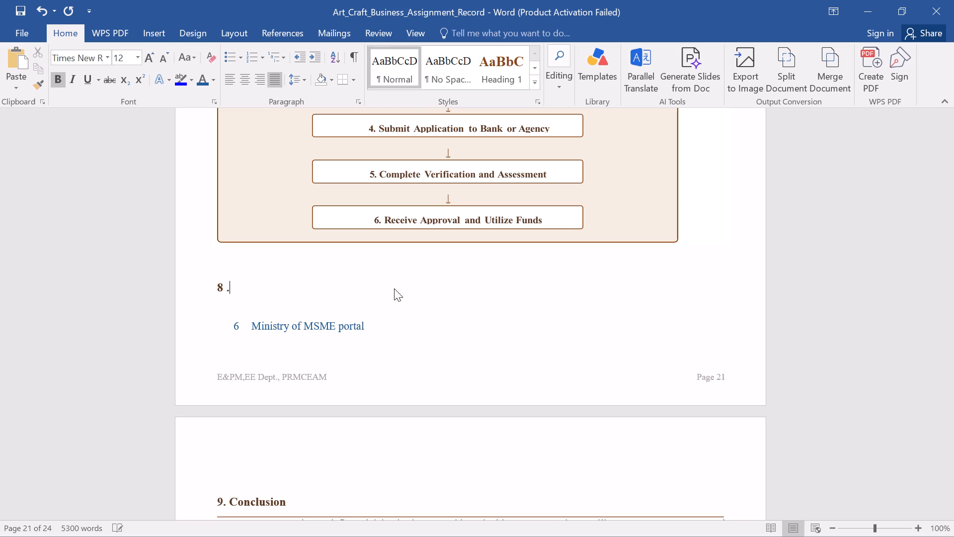
pyautogui.press('BackSpace')
pyautogui.press('BackSpace')
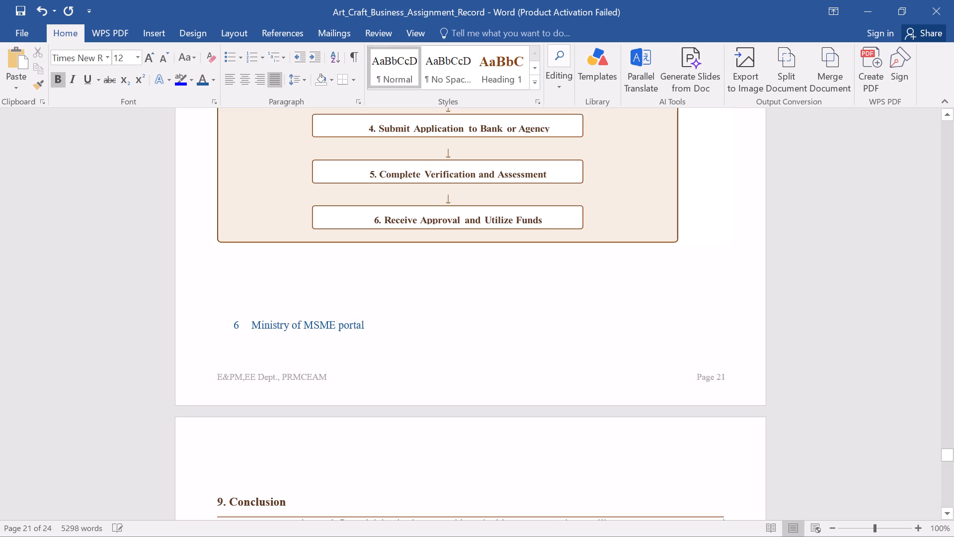
# Delete the "Ministry of MSME portal" text and its list number 6 below the block diagram on page 21.
pyautogui.click(368, 323)
pyautogui.press('BackSpace')
pyautogui.press('BackSpace')
pyautogui.press('BackSpace')
pyautogui.press('BackSpace')
pyautogui.press('BackSpace')
pyautogui.press('BackSpace')
pyautogui.press('BackSpace')
pyautogui.press('BackSpace')
pyautogui.press('BackSpace')
pyautogui.press('BackSpace')
pyautogui.press('BackSpace')
pyautogui.press('BackSpace')
pyautogui.press('BackSpace')
pyautogui.press('BackSpace')
pyautogui.press('BackSpace')
pyautogui.press('BackSpace')
pyautogui.press('BackSpace')
pyautogui.press('BackSpace')
pyautogui.press('BackSpace')
pyautogui.press('BackSpace')
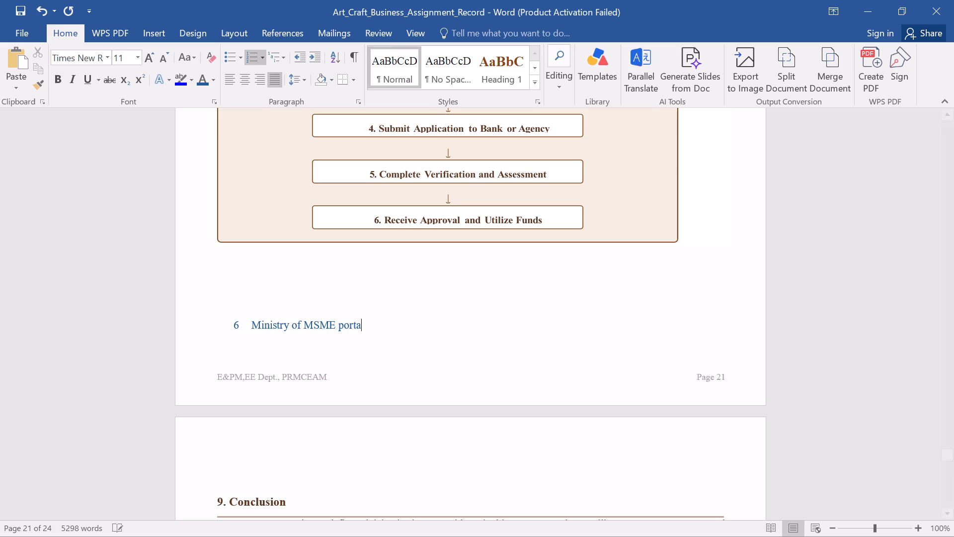
pyautogui.press('BackSpace')
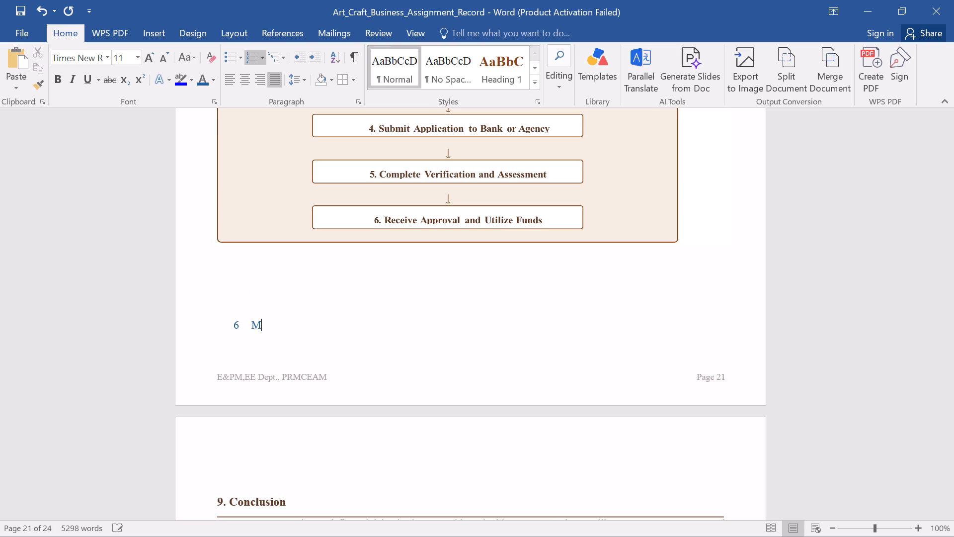
pyautogui.press('BackSpace')
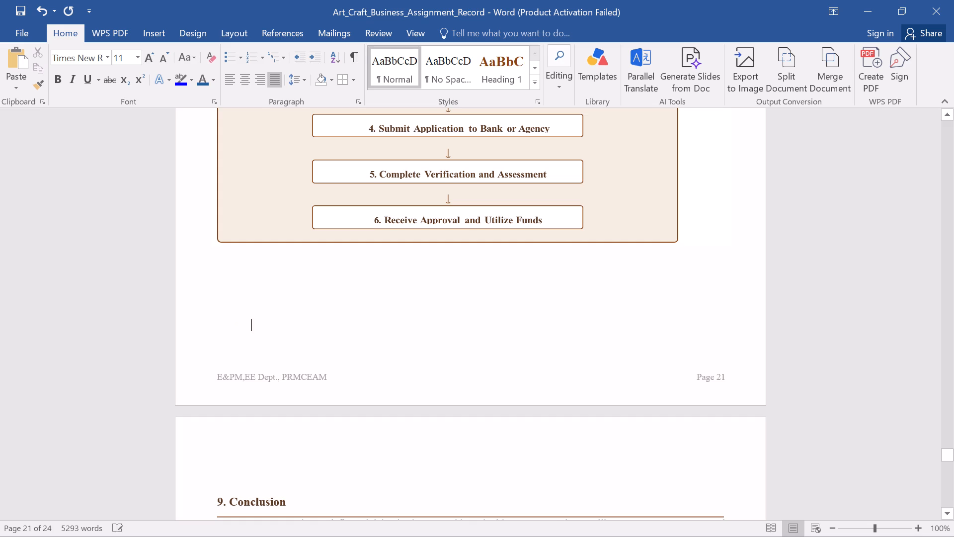
# Renumber the Conclusion heading on page 22 as 8.
pyautogui.click(223, 504)
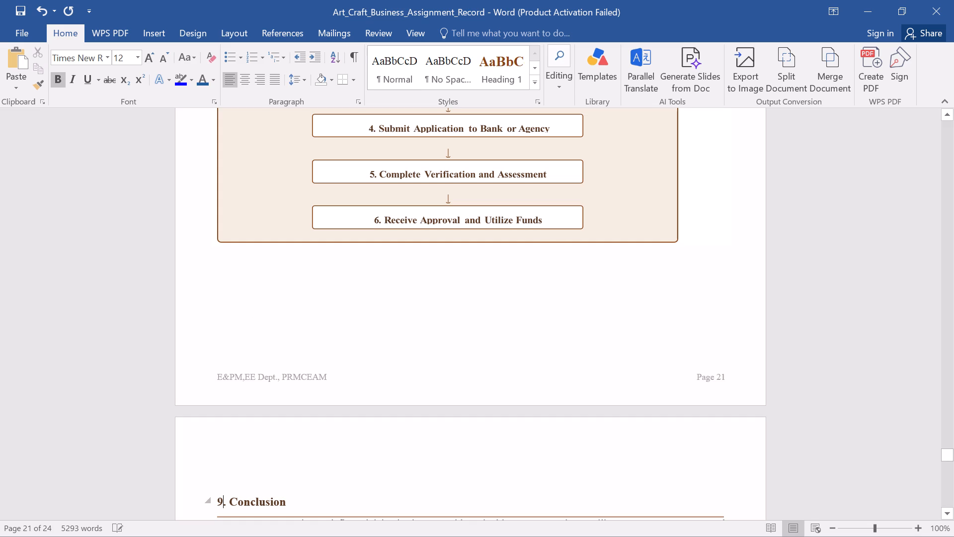
pyautogui.press('BackSpace')
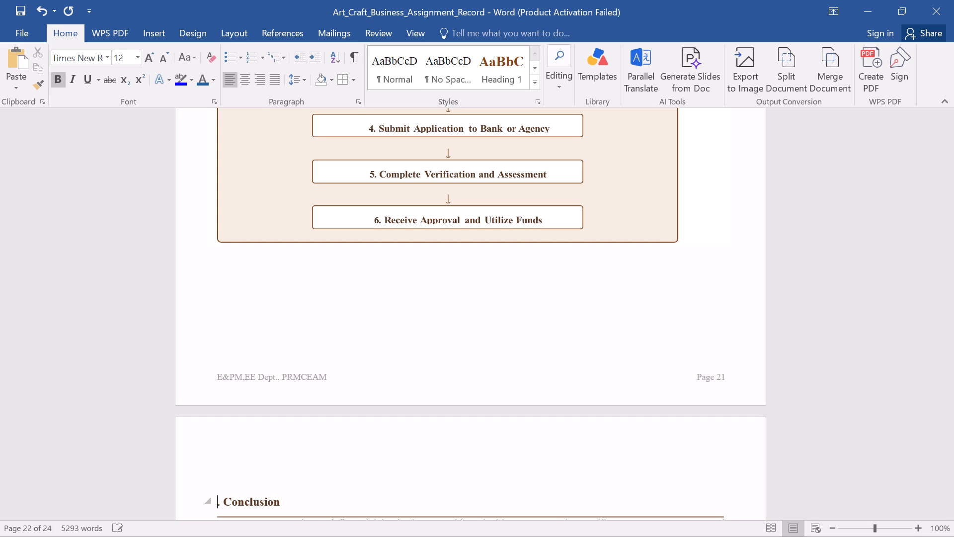
pyautogui.press('8')
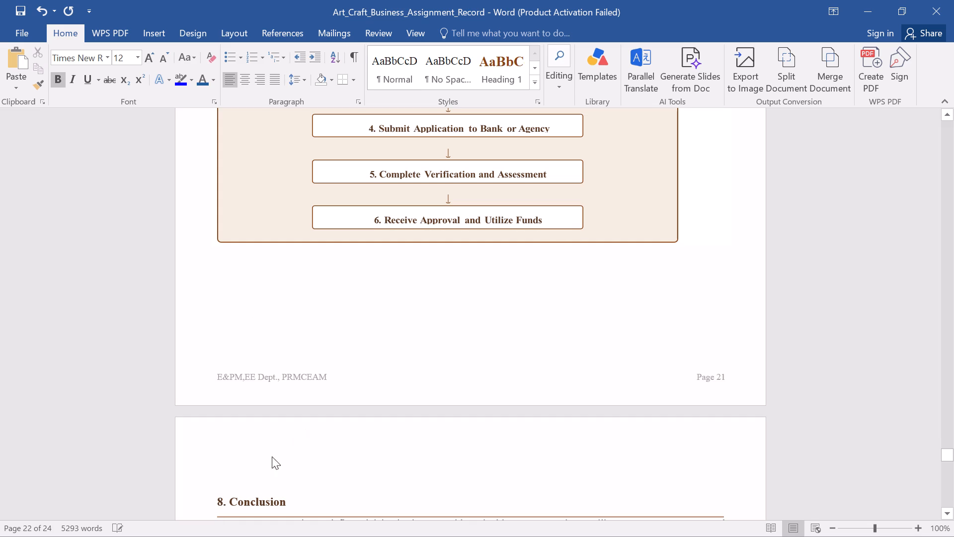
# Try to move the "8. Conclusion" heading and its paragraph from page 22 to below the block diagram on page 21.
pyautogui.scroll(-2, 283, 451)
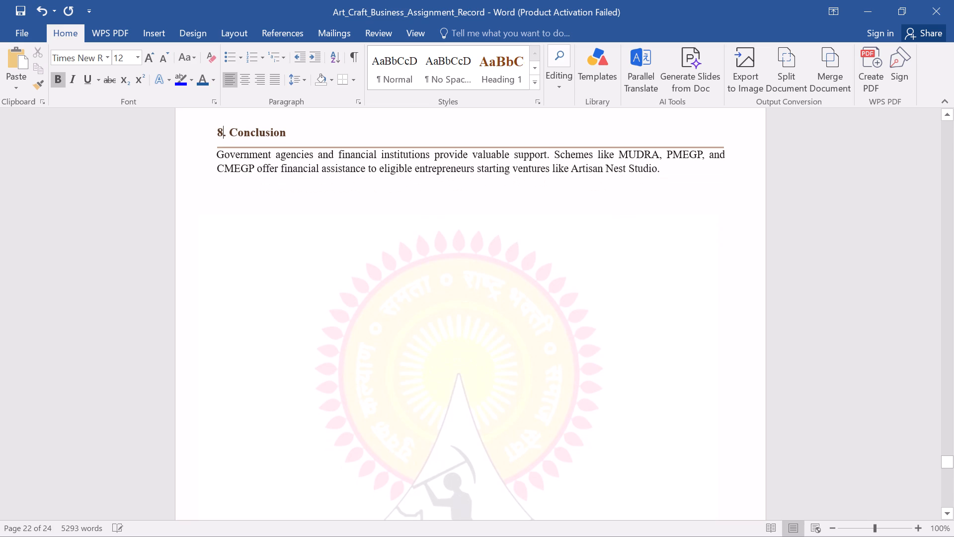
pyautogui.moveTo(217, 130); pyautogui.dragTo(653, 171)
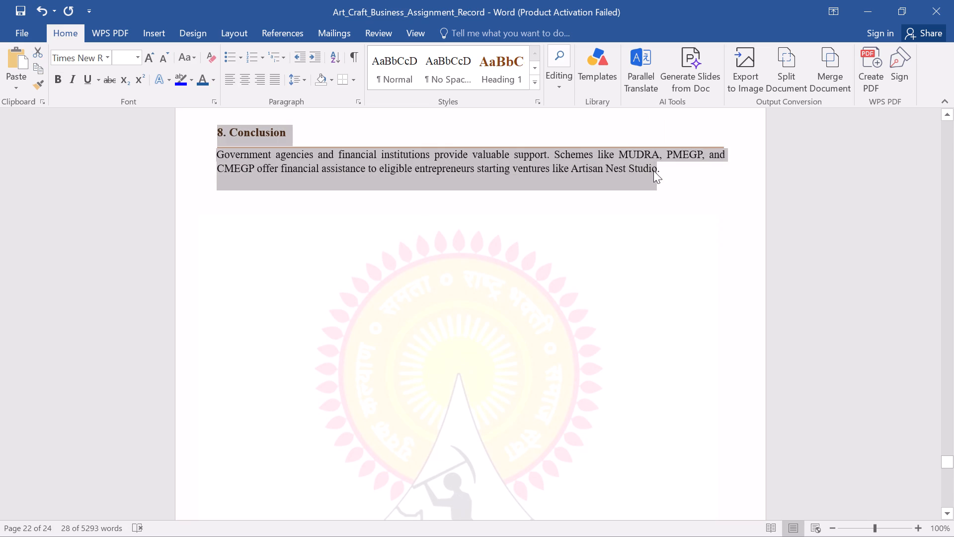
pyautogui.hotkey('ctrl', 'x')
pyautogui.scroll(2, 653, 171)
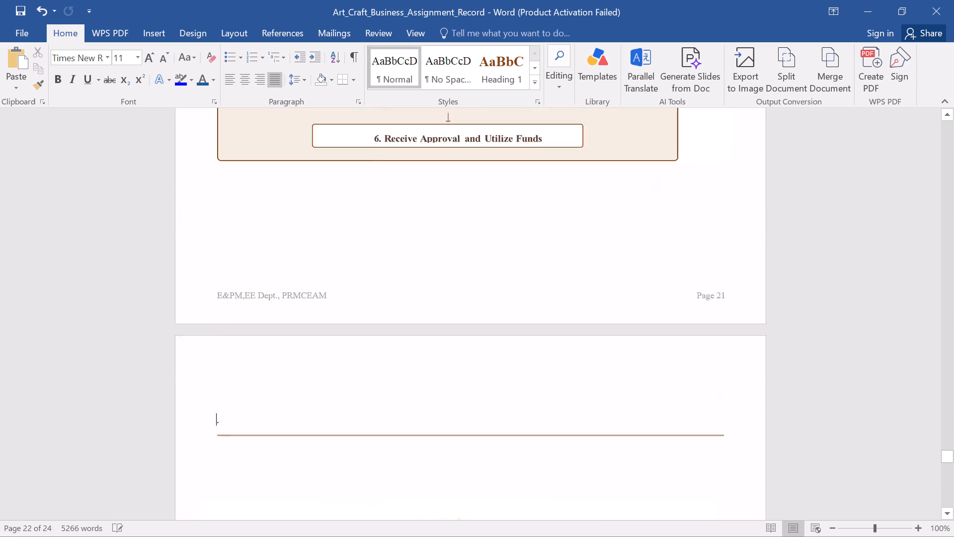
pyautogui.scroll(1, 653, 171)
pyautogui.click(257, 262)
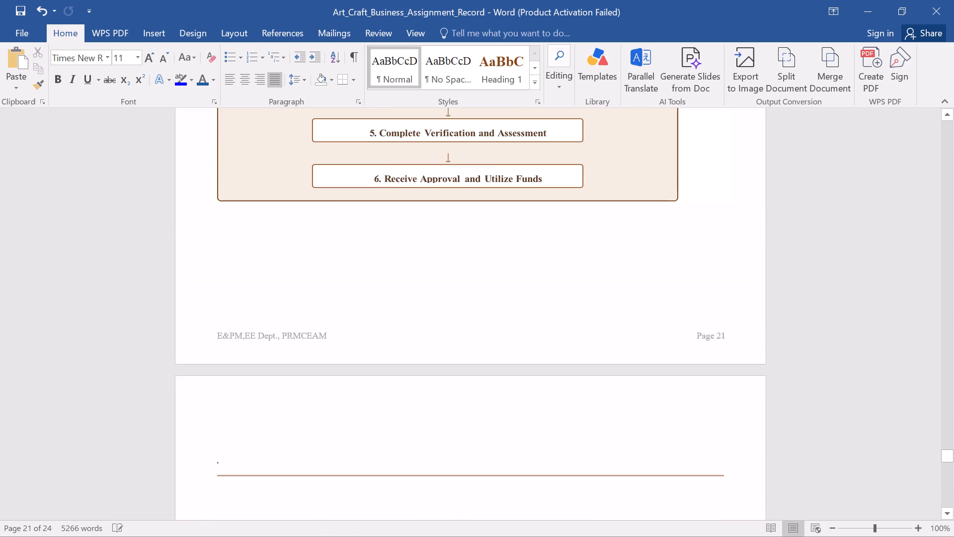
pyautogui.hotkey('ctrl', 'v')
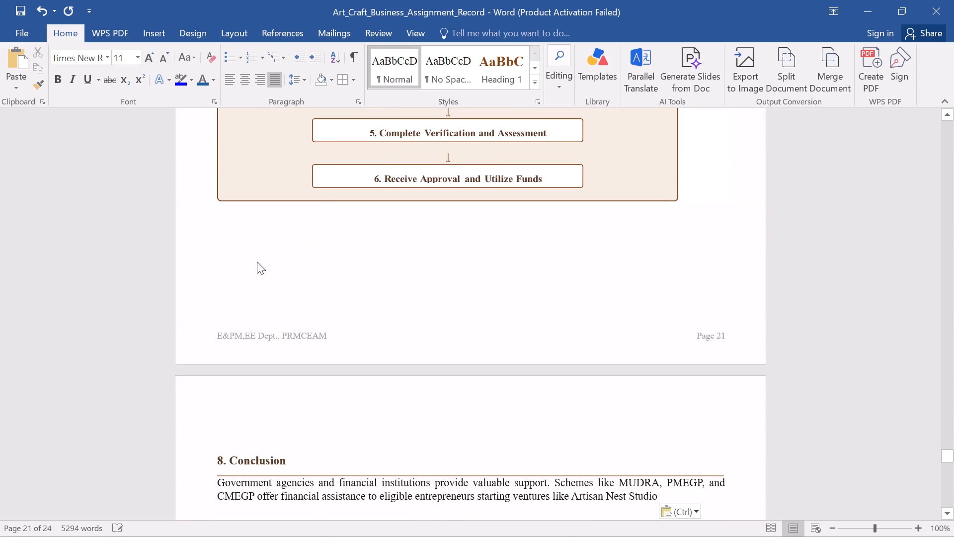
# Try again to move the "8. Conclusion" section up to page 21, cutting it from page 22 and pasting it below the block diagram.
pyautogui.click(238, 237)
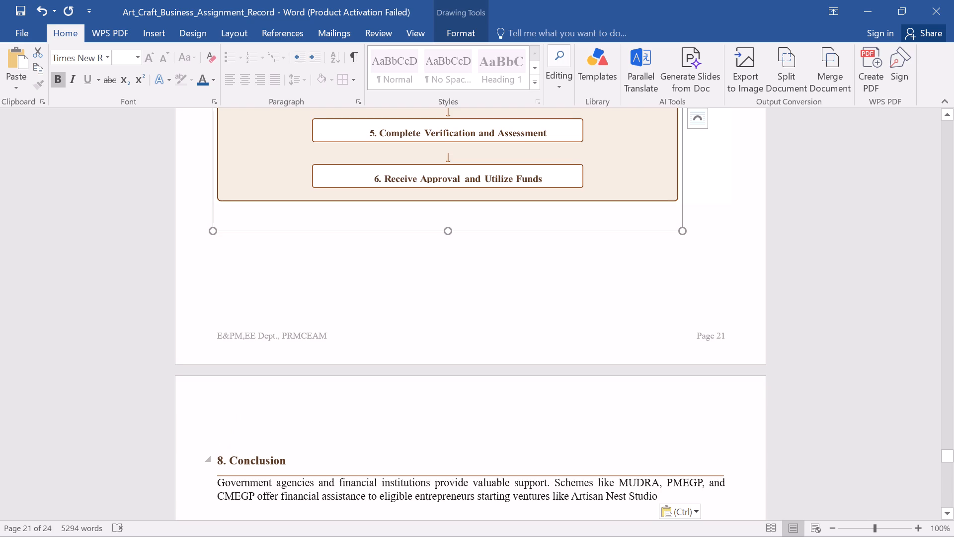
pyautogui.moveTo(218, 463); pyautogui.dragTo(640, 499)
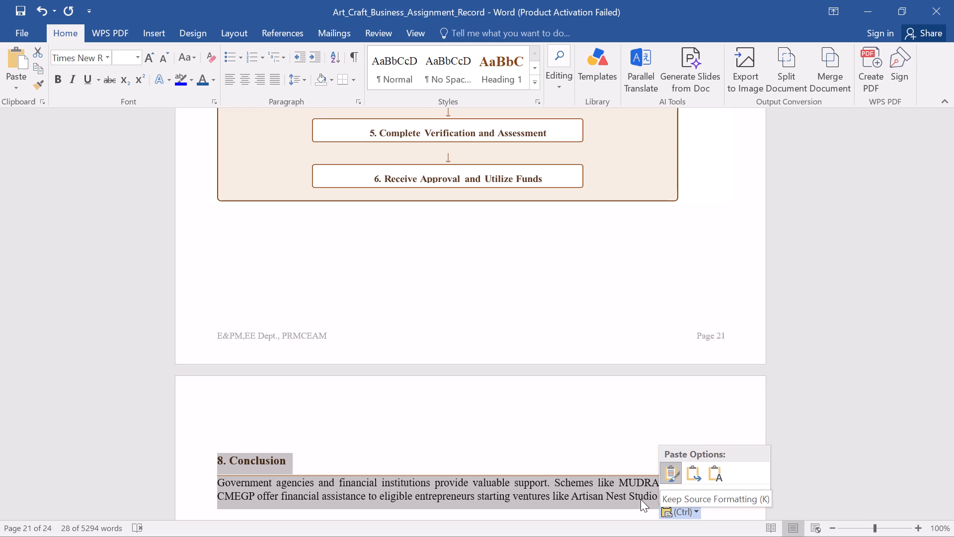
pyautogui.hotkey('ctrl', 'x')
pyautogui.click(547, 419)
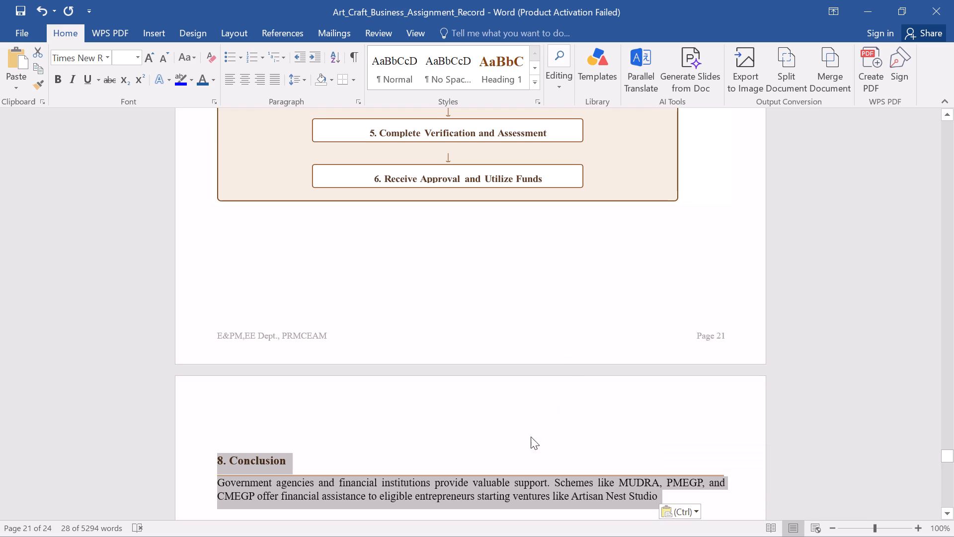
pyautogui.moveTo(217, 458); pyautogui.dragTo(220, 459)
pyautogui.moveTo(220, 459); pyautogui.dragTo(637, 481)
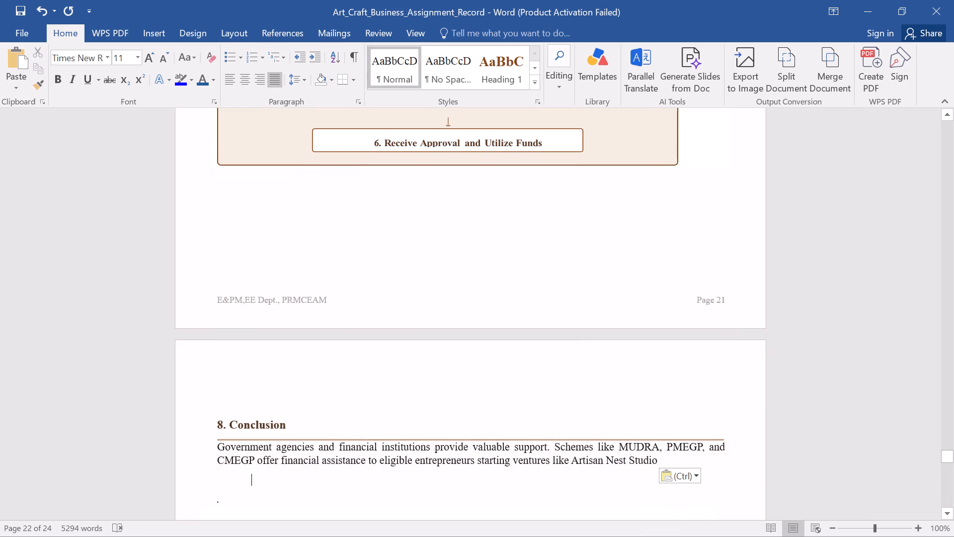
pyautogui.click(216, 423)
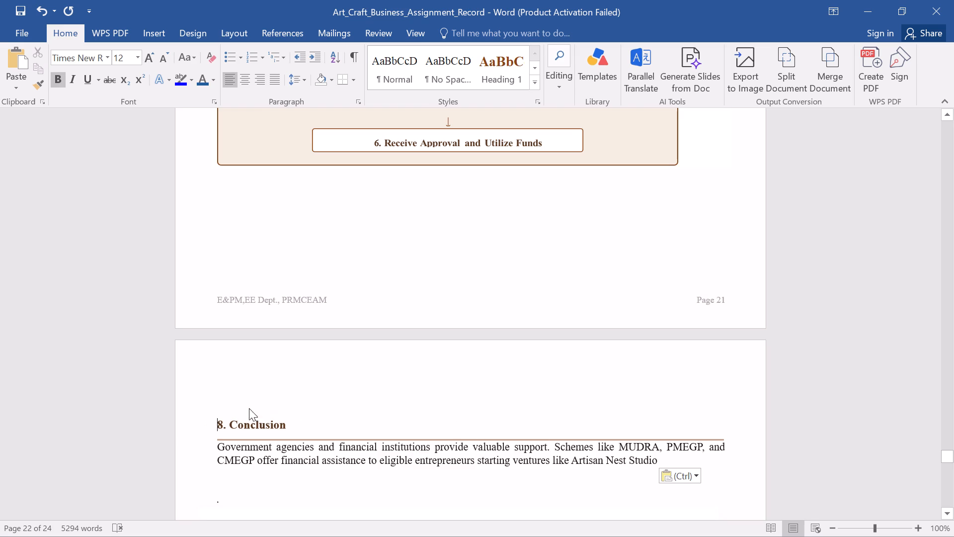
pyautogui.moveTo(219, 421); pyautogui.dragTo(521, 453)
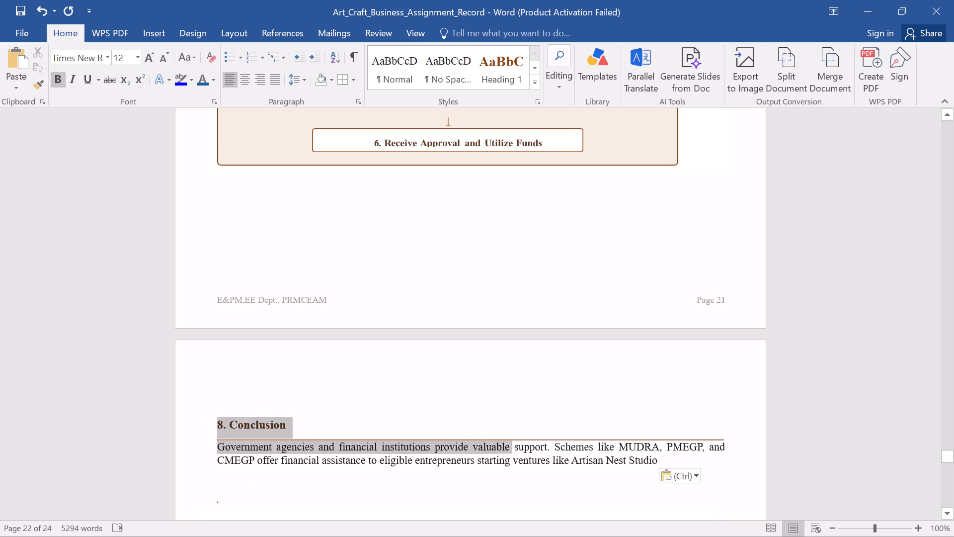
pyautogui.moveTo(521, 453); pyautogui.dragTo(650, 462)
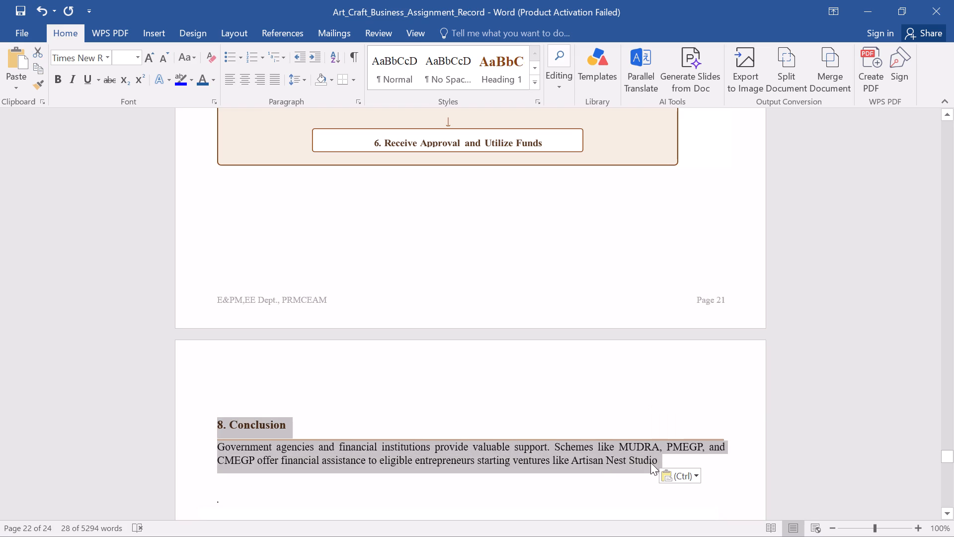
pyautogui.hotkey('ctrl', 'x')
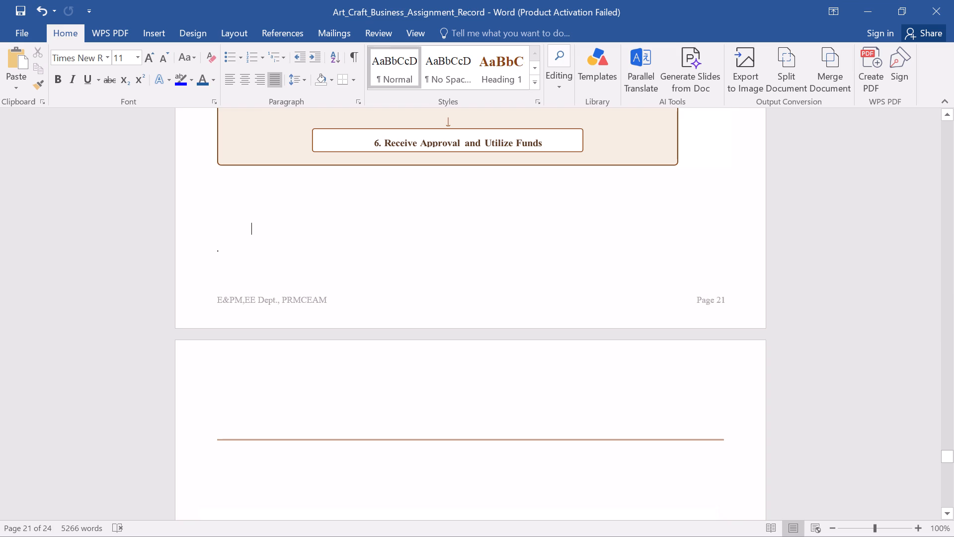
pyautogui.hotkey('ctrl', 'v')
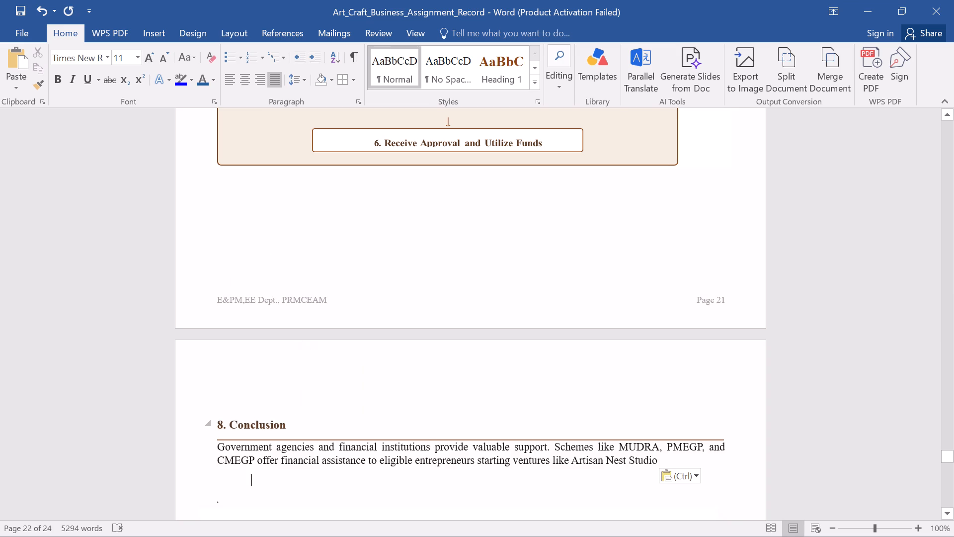
# Cut the "8. Conclusion" heading and its paragraph about government agencies from the top of page 22.
pyautogui.scroll(-4, 431, 402)
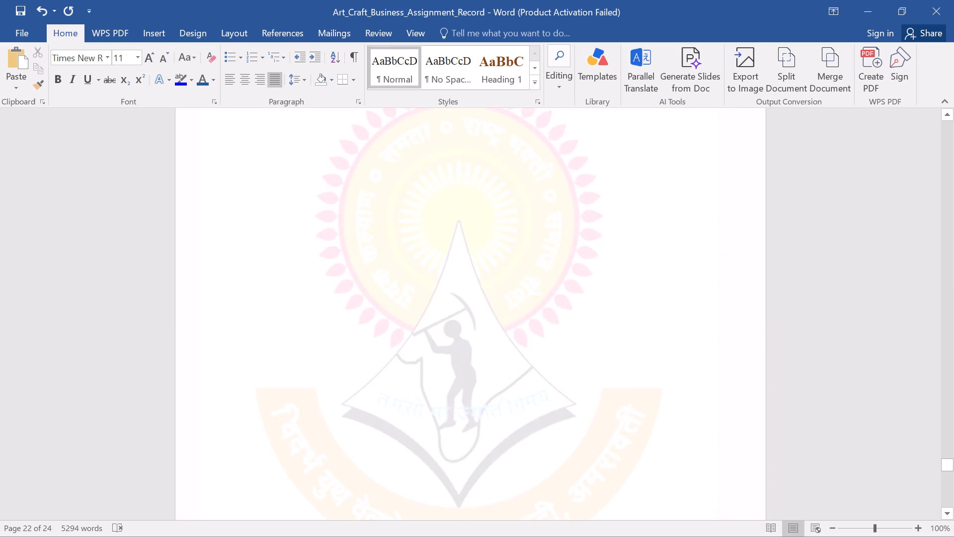
pyautogui.scroll(1, 431, 402)
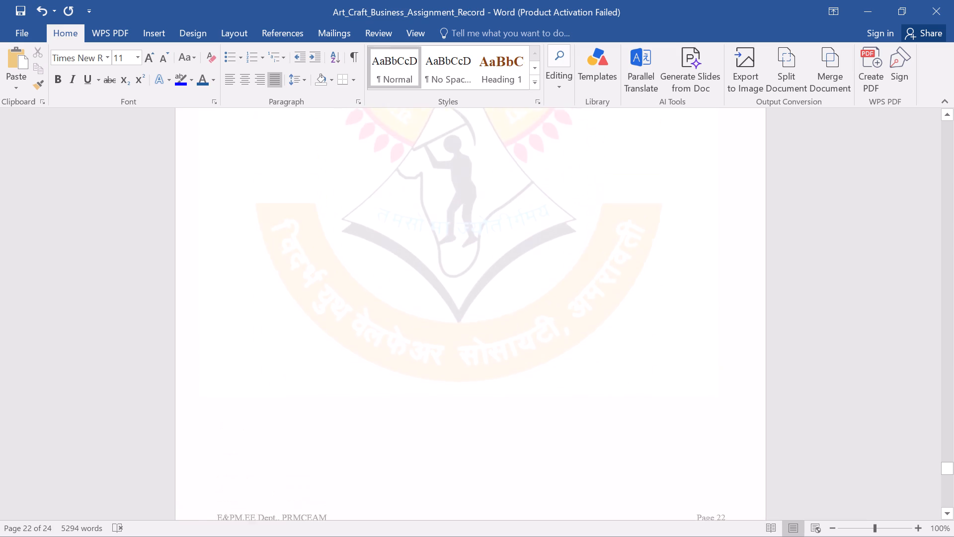
pyautogui.scroll(2, 431, 402)
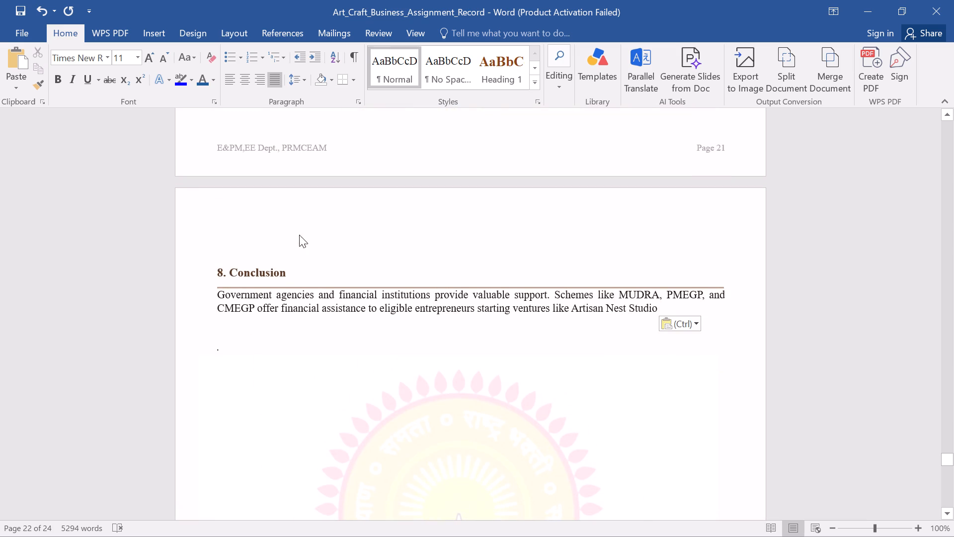
pyautogui.moveTo(217, 270); pyautogui.dragTo(711, 311)
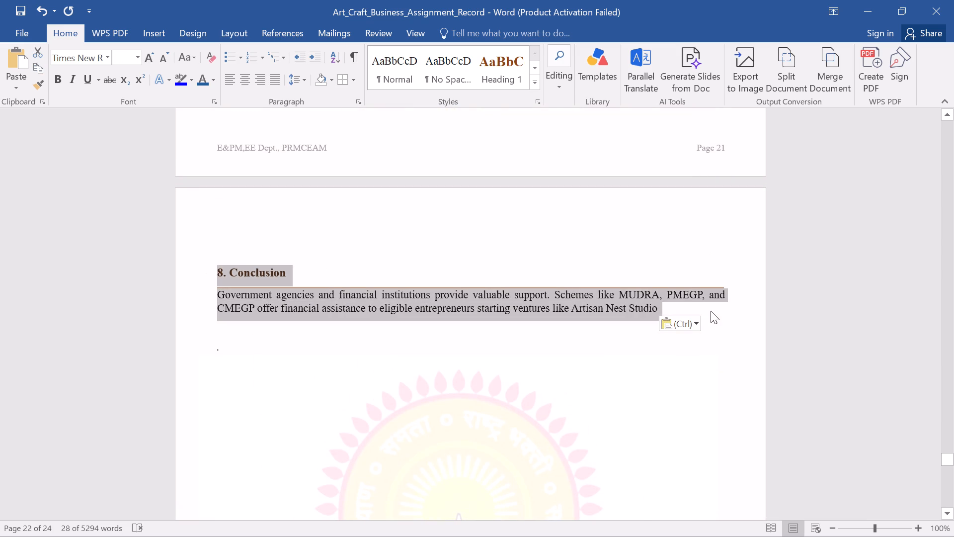
pyautogui.hotkey('ctrl', 'x')
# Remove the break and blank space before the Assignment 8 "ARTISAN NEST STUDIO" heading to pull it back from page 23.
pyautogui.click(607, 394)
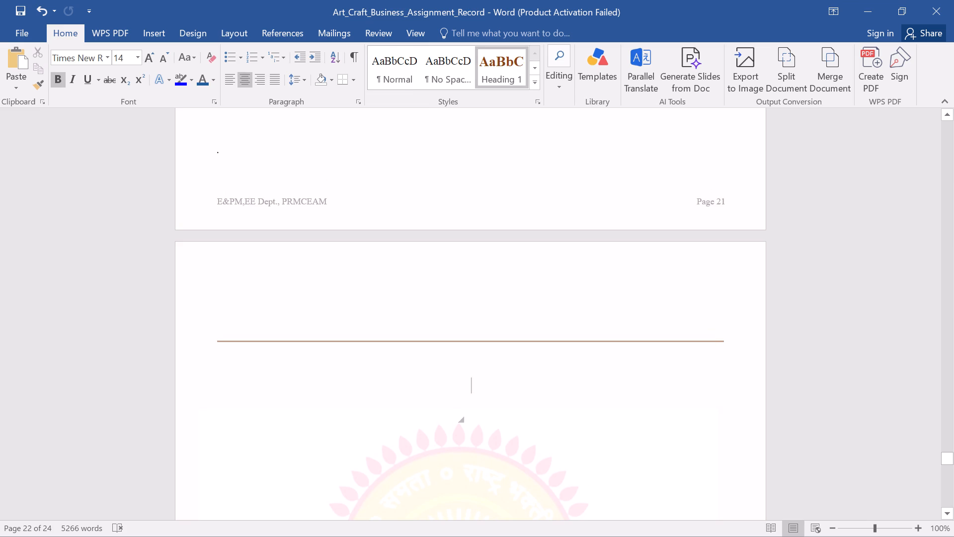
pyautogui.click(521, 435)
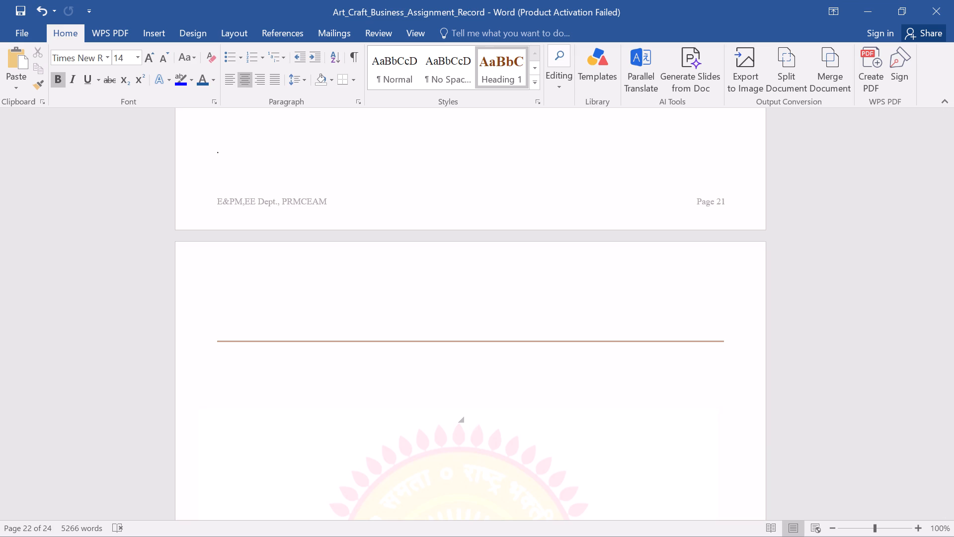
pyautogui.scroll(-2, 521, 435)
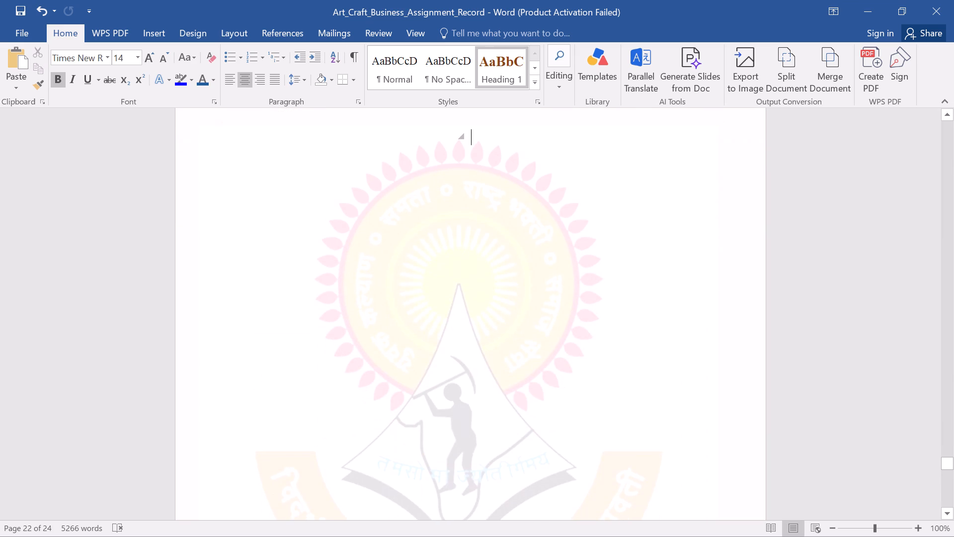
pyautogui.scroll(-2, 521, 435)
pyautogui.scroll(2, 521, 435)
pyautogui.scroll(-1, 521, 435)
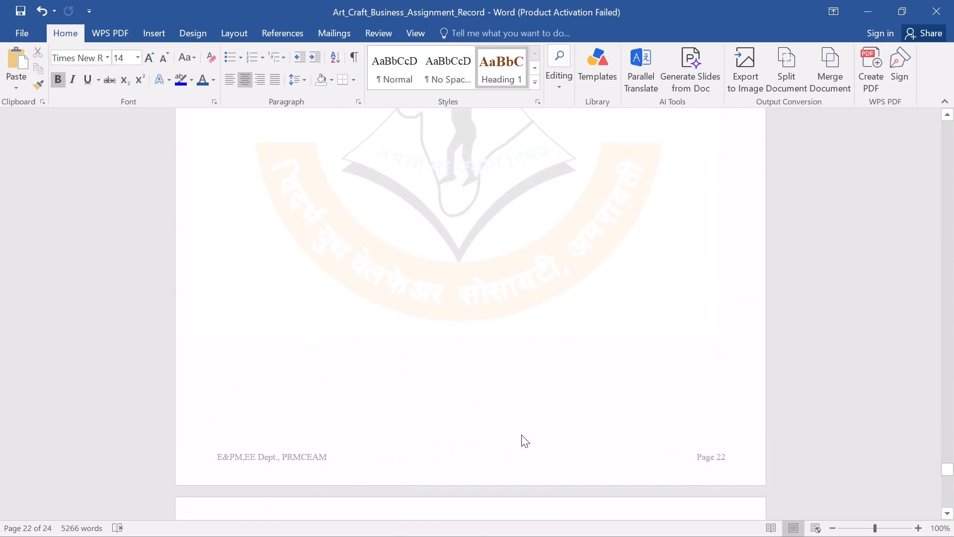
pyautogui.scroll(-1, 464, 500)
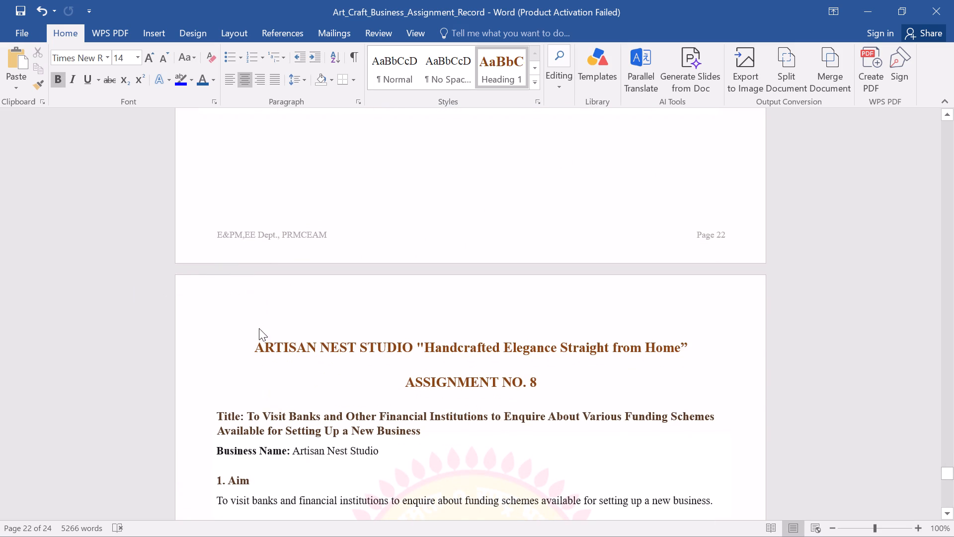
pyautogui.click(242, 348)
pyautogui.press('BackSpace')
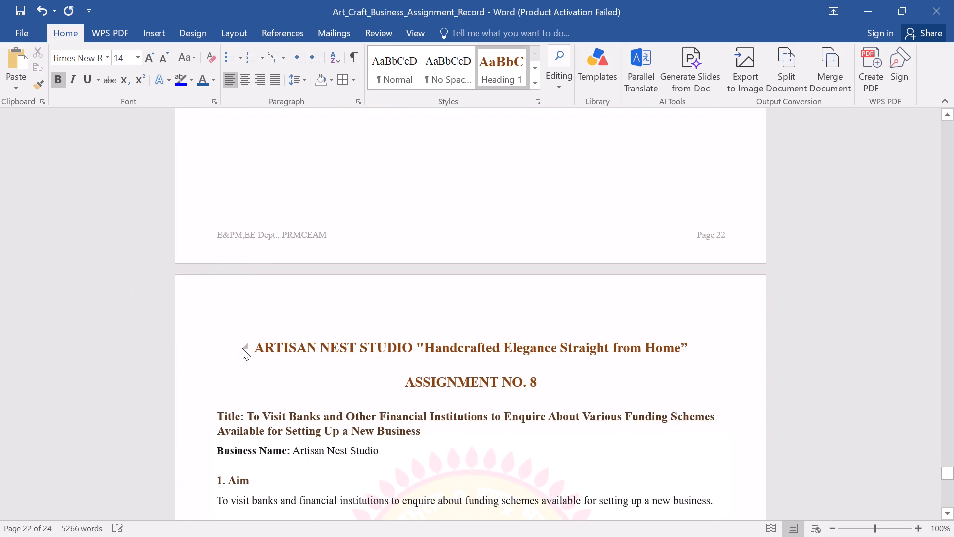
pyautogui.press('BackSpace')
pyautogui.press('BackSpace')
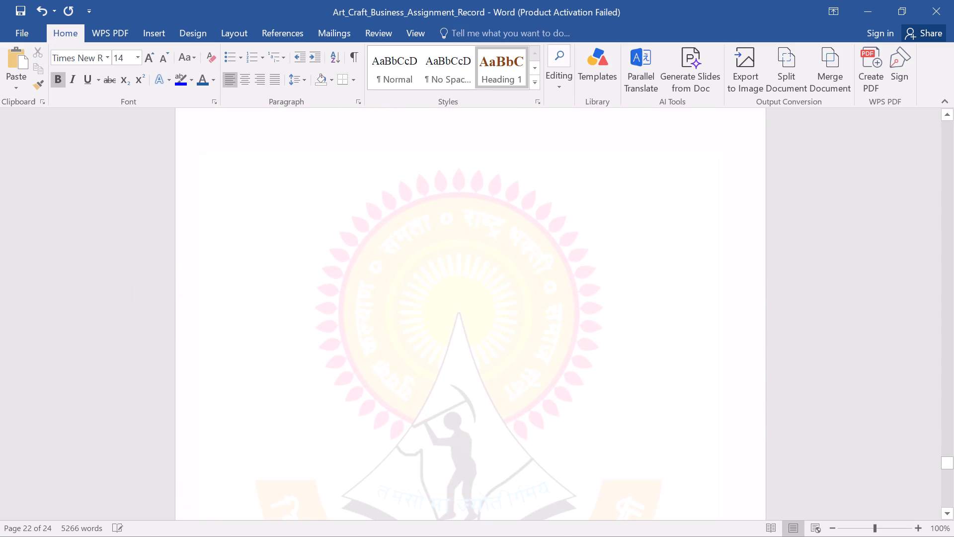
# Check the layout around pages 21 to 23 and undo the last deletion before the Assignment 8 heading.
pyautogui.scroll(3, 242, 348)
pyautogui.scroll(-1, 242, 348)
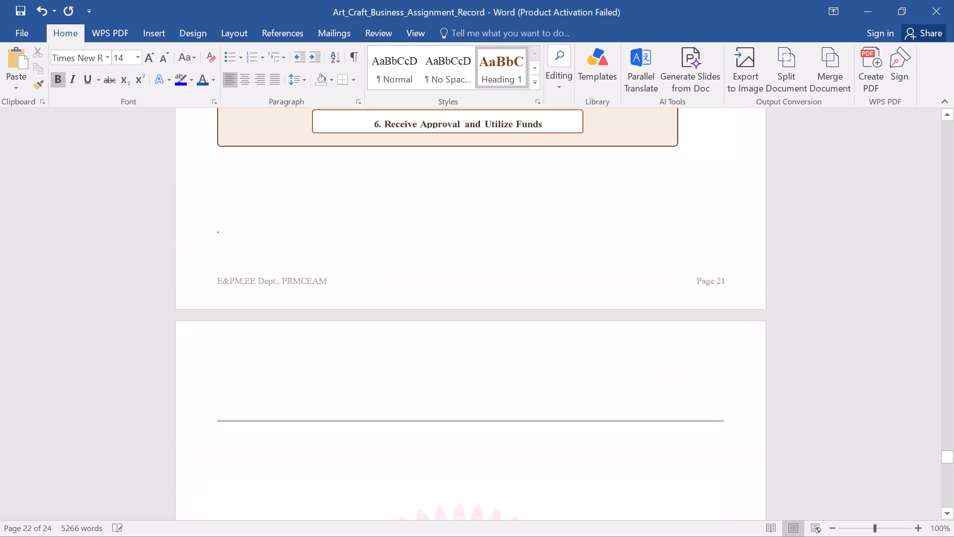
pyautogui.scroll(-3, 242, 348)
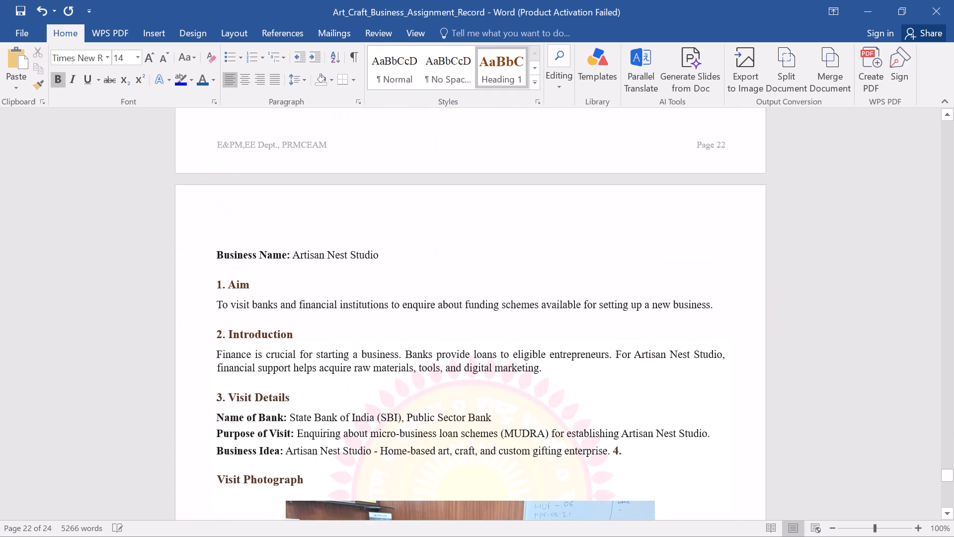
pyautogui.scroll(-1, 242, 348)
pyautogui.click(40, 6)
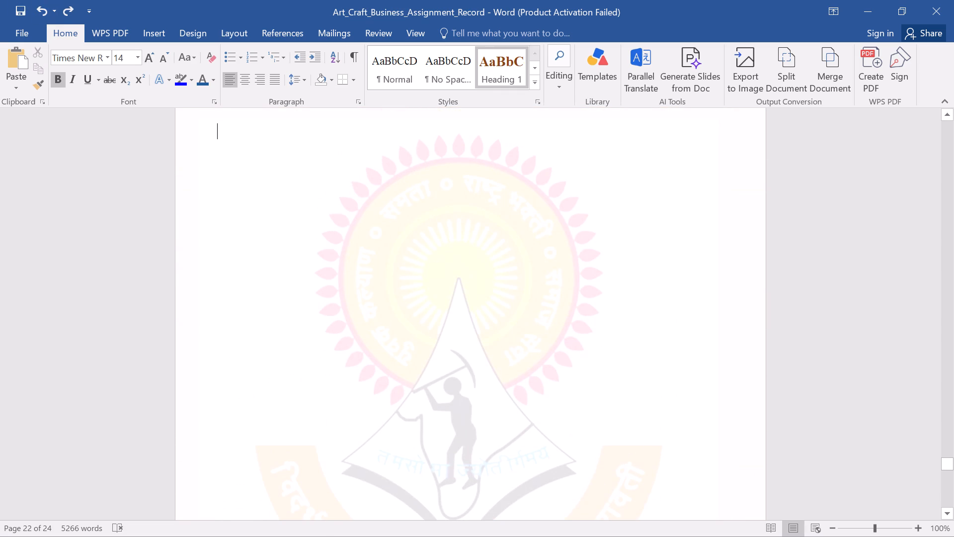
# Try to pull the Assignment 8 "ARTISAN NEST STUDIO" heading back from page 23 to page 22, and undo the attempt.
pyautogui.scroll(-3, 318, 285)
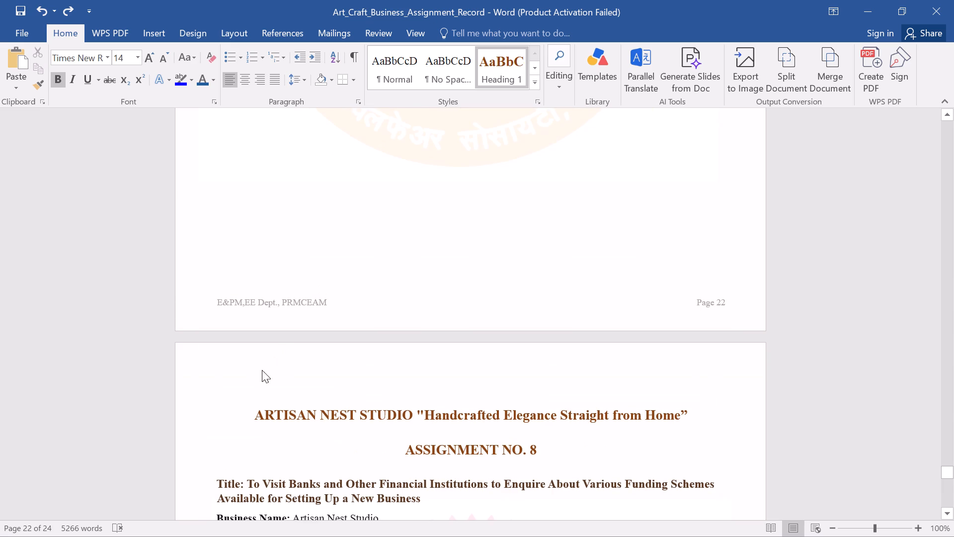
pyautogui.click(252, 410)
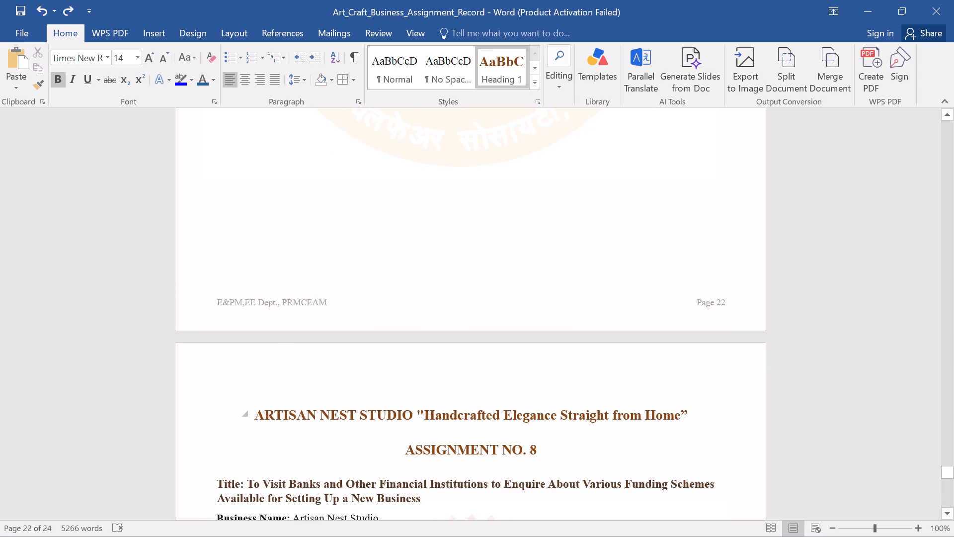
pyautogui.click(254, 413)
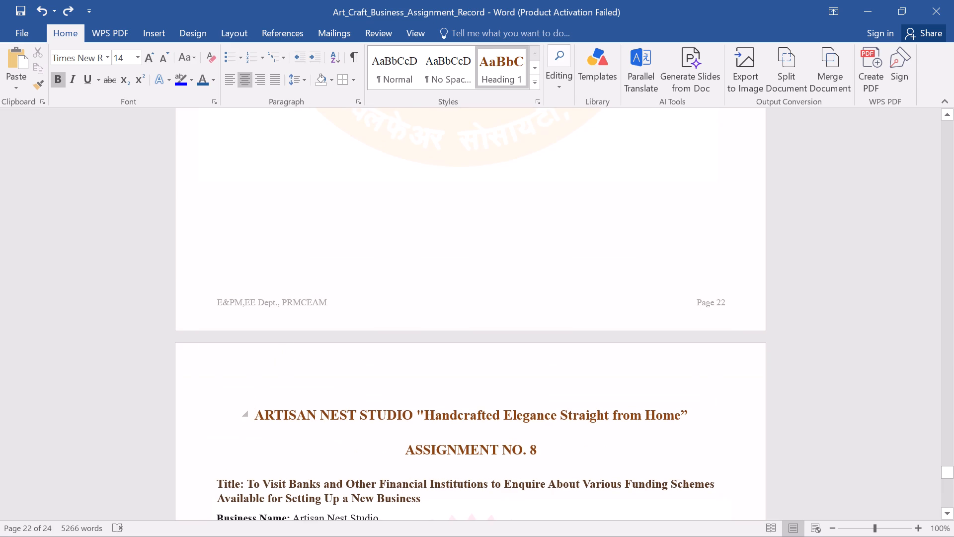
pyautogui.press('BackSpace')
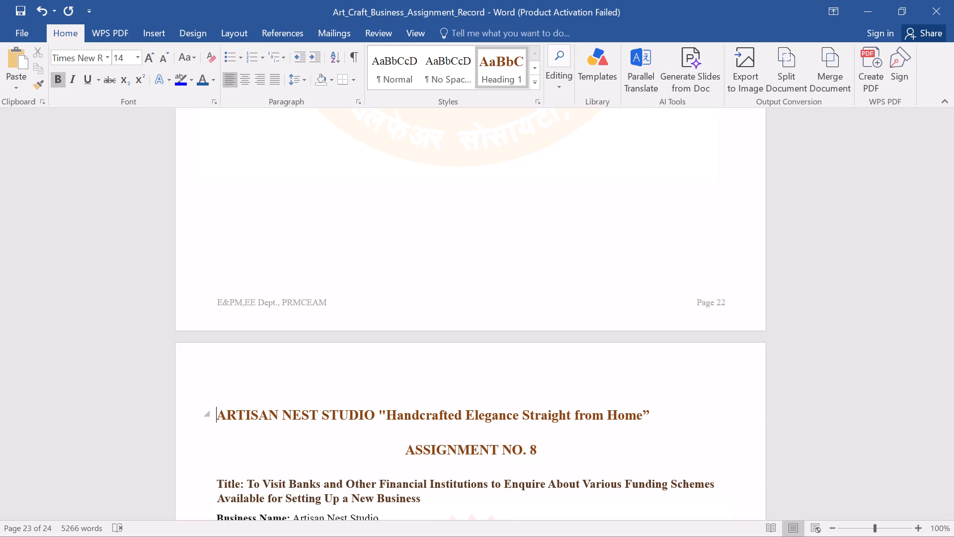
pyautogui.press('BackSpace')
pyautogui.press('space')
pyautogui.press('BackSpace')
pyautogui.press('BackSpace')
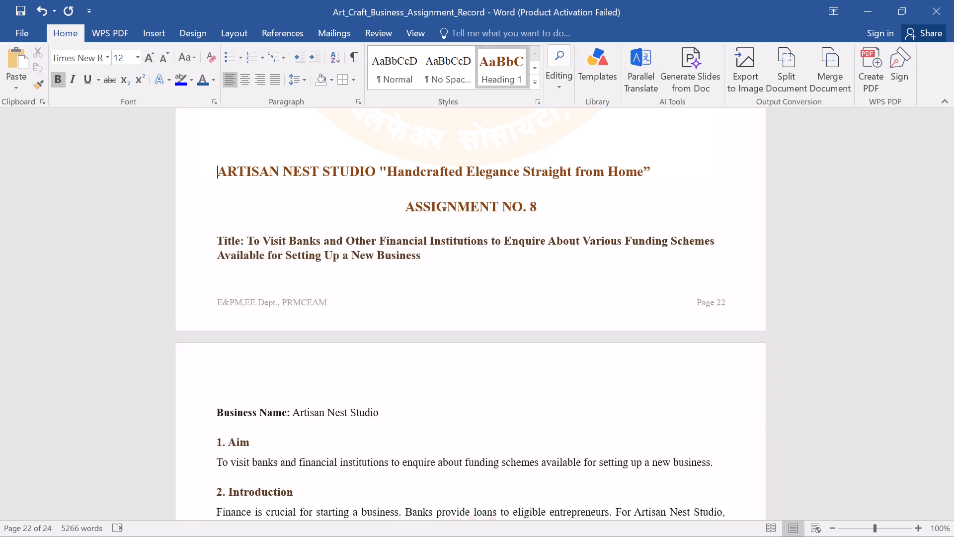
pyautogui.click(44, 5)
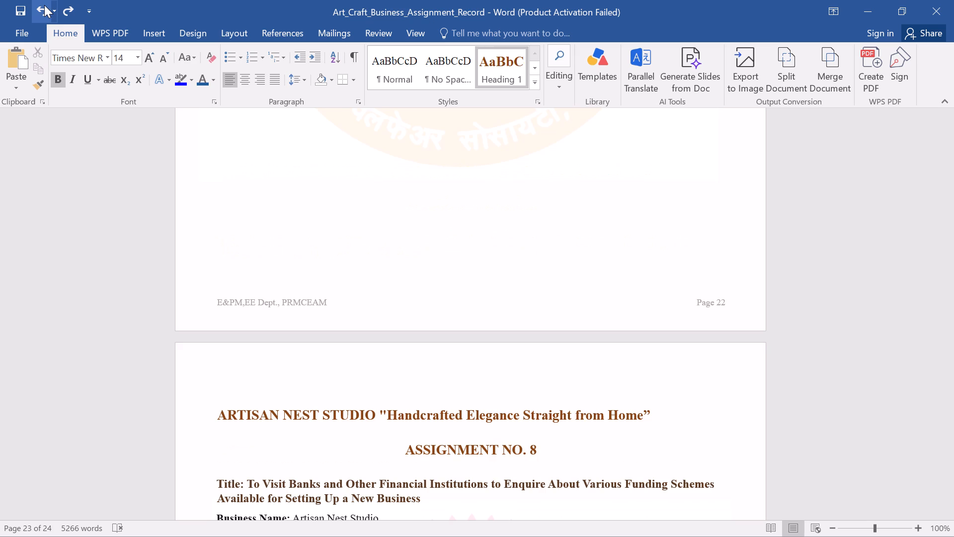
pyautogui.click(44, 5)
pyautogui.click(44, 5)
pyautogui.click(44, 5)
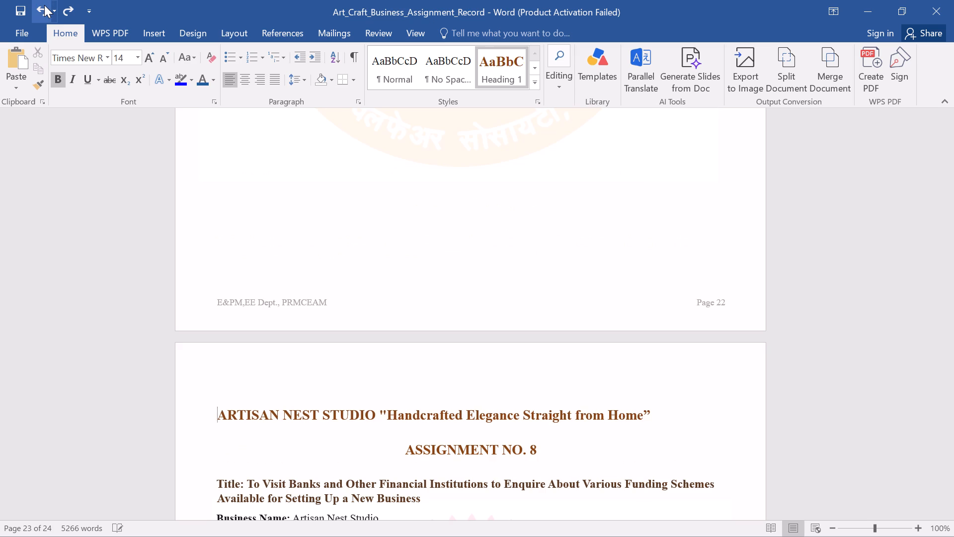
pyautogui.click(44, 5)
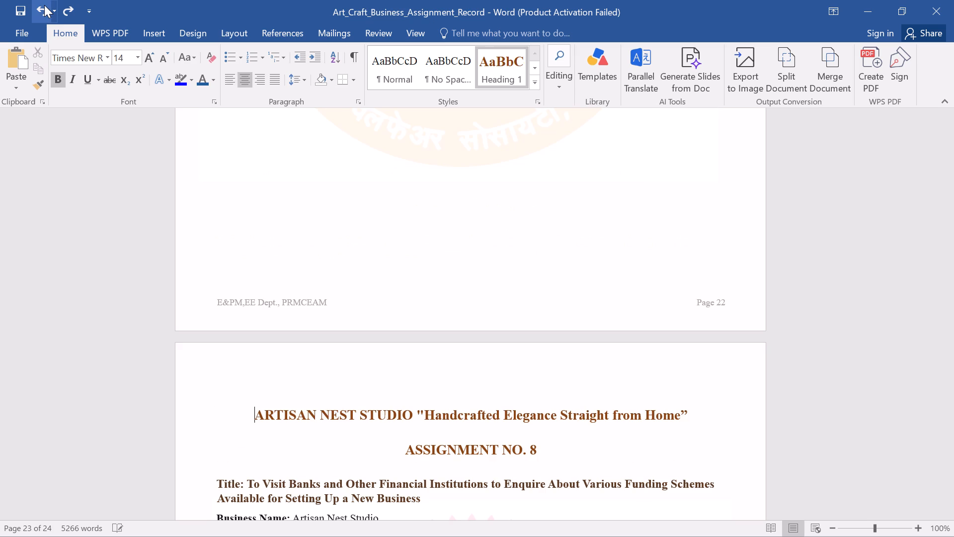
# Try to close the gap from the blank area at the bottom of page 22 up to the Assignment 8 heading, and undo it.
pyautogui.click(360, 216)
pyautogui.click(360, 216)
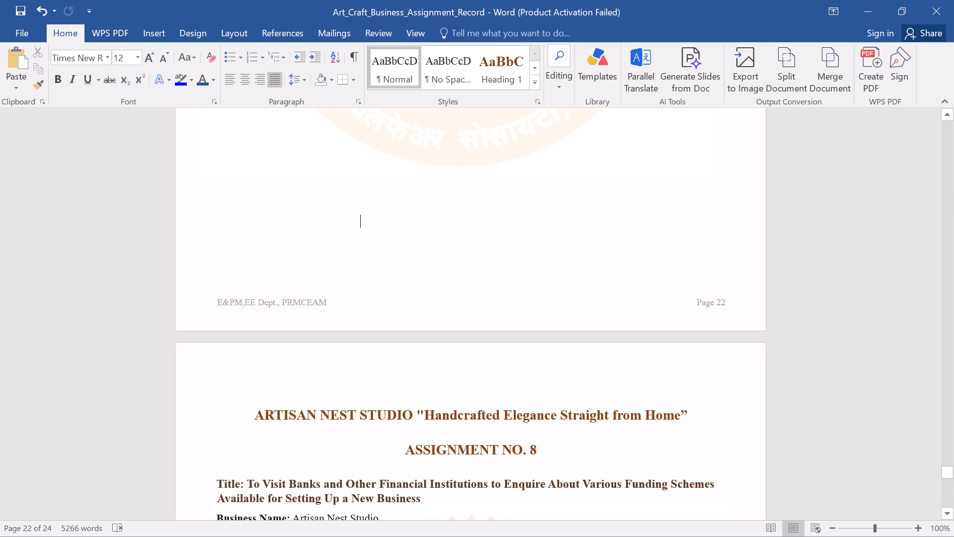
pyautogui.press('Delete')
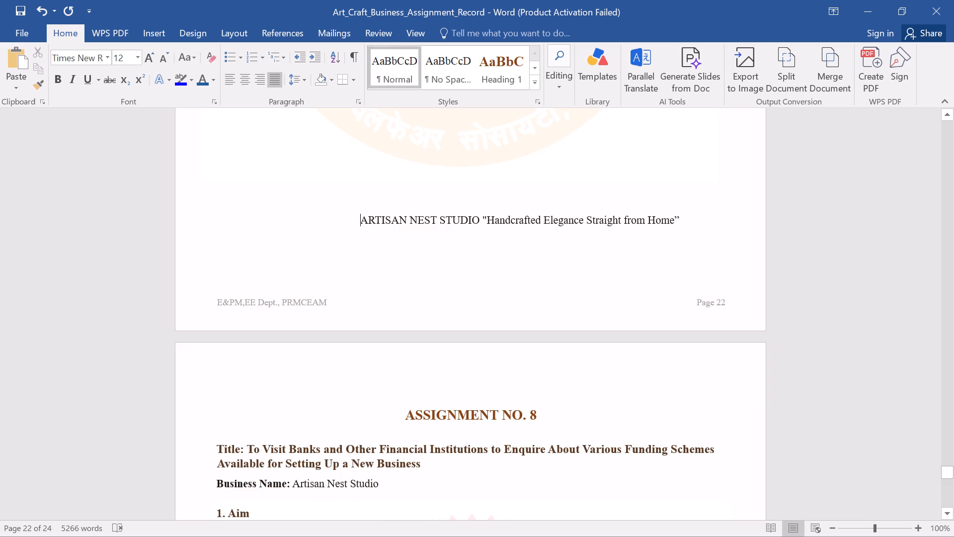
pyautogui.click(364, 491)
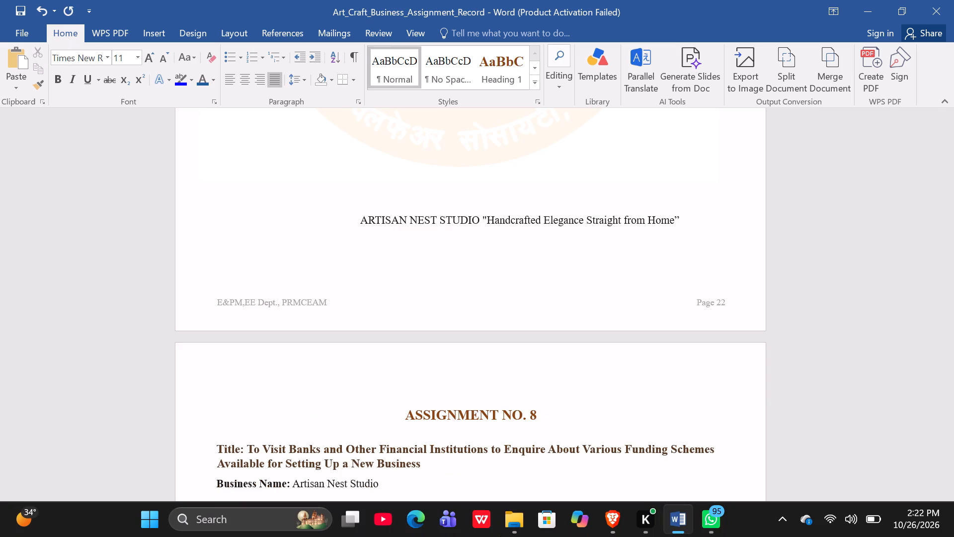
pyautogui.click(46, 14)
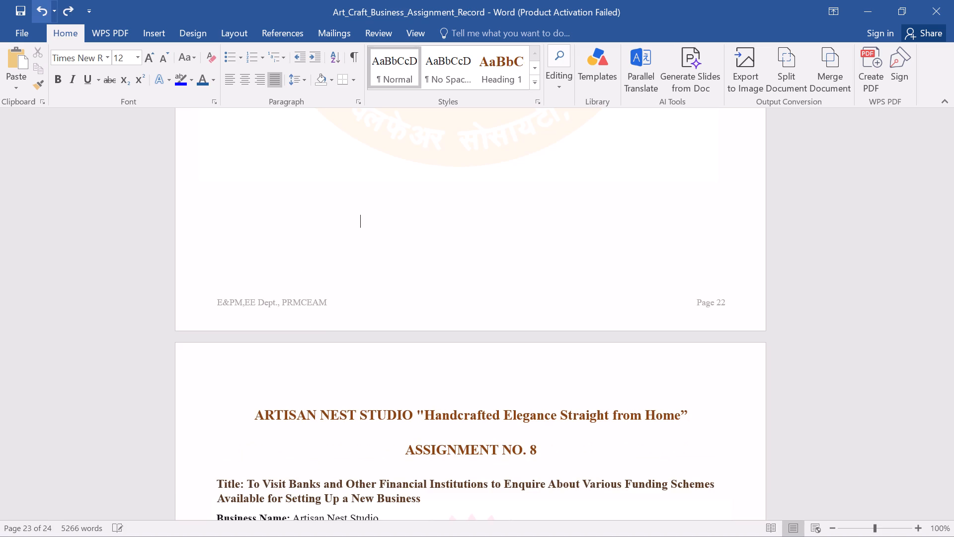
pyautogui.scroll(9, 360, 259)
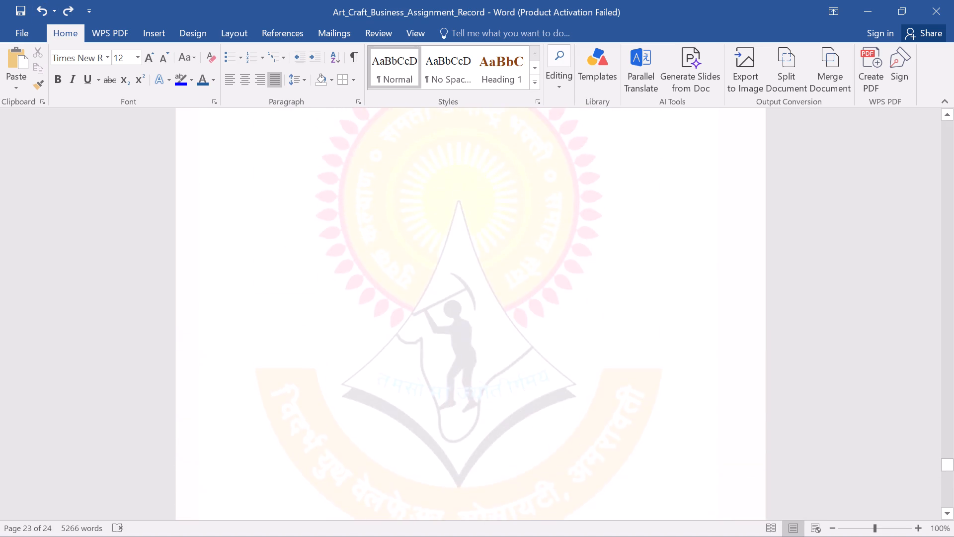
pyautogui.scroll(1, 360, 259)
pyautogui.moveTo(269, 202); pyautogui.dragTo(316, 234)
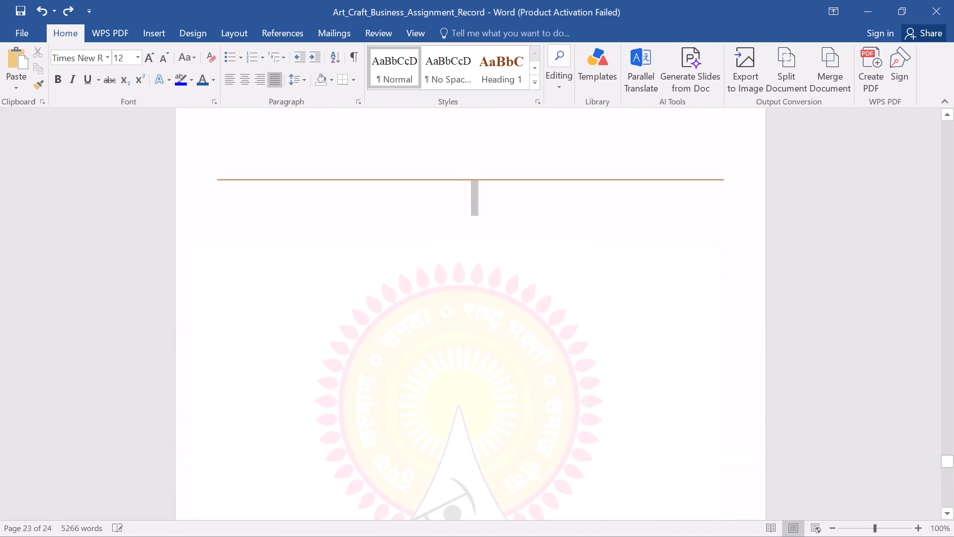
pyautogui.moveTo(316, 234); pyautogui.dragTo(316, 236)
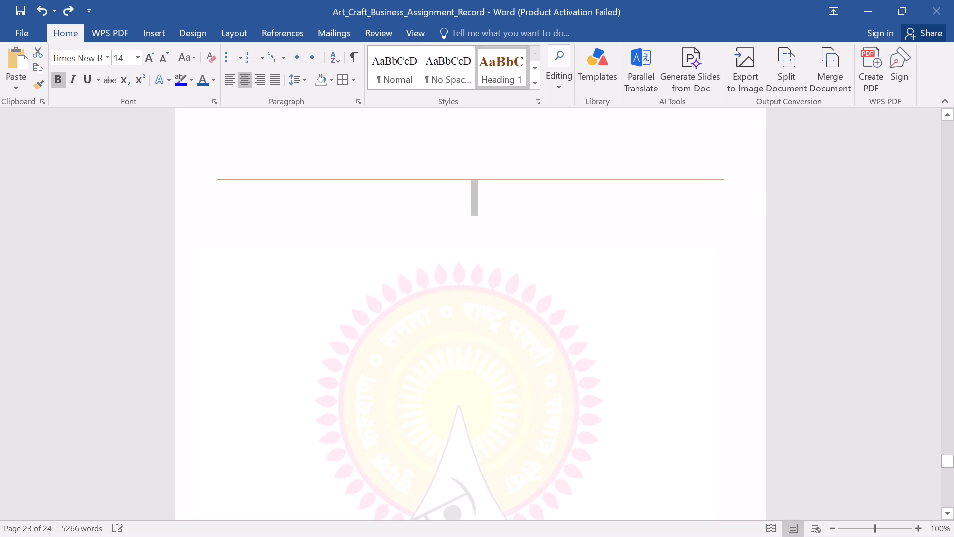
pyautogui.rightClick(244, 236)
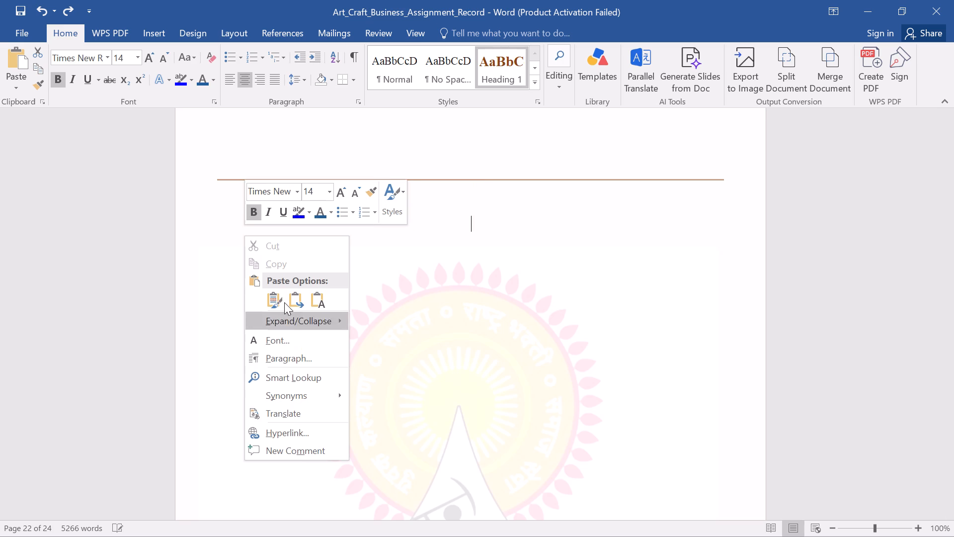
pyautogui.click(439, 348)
# Examine the page layout from the Assignment 8 heading on page 23 back to the Assignment 7 heading on page 20.
pyautogui.scroll(1, 439, 348)
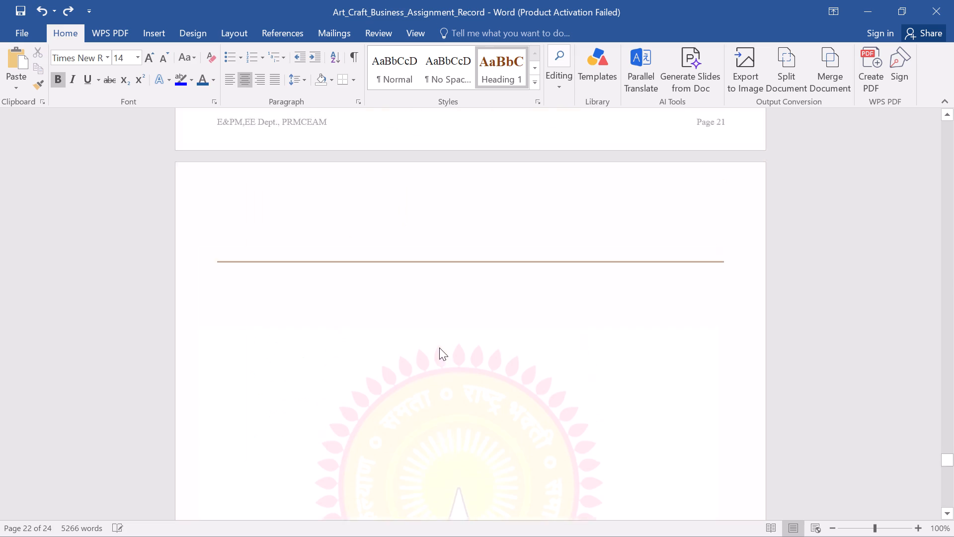
pyautogui.scroll(1, 439, 348)
pyautogui.scroll(-5, 439, 348)
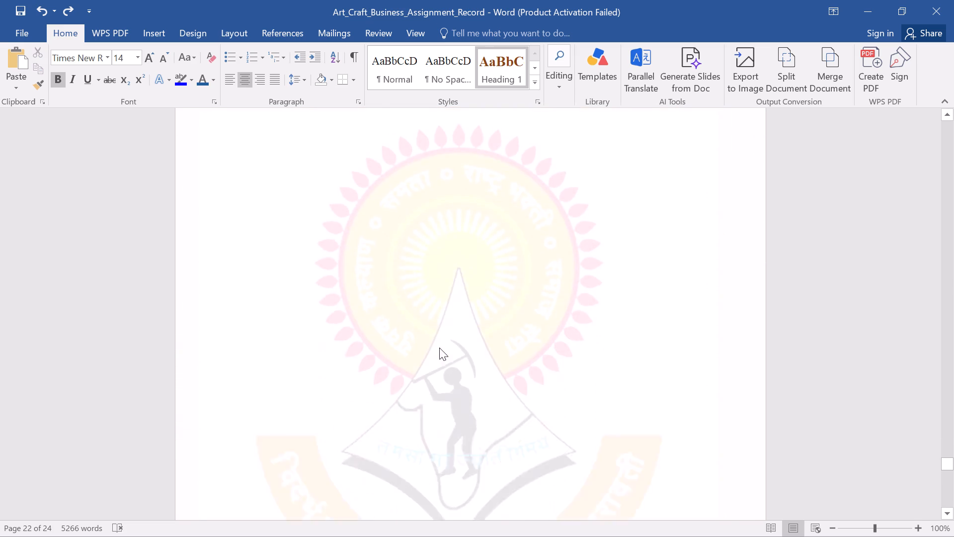
pyautogui.scroll(-1, 439, 348)
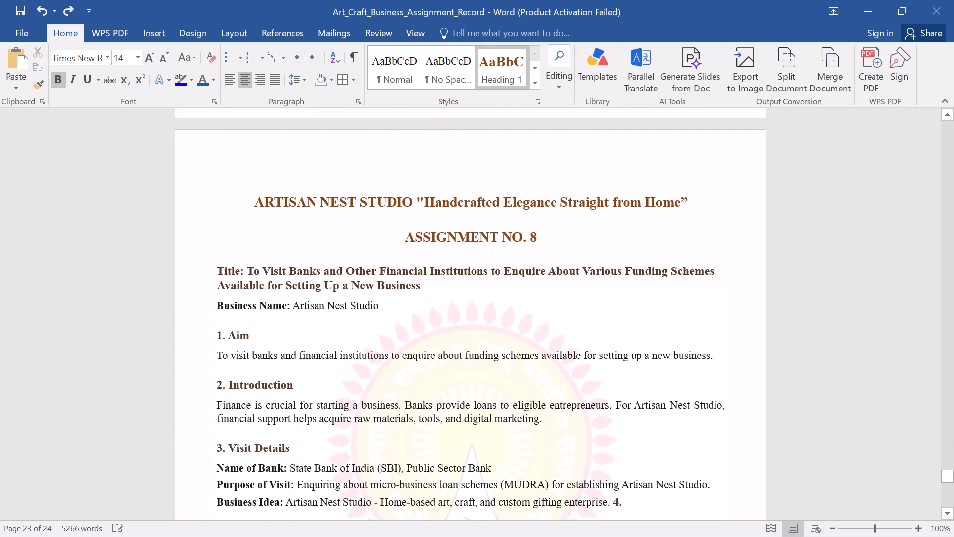
pyautogui.scroll(9, 358, 181)
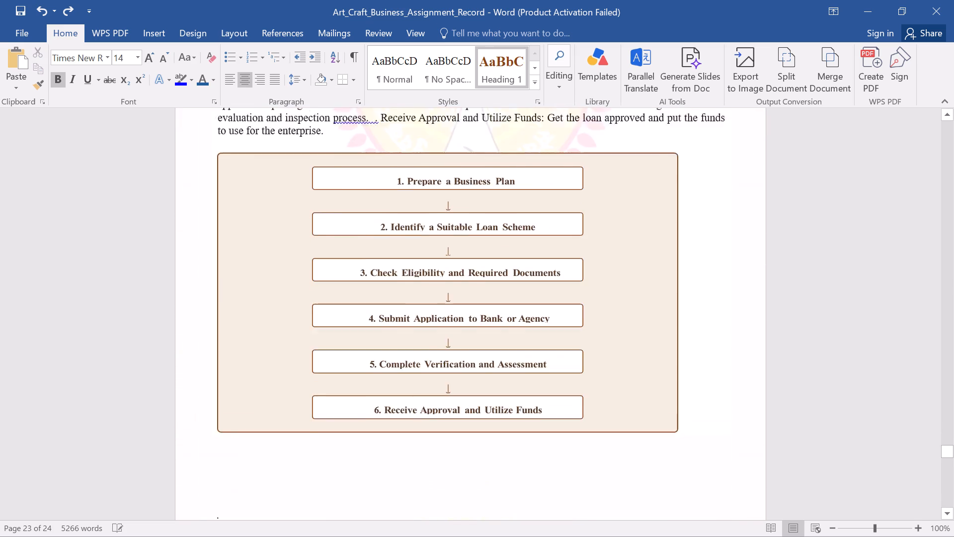
pyautogui.scroll(6, 358, 181)
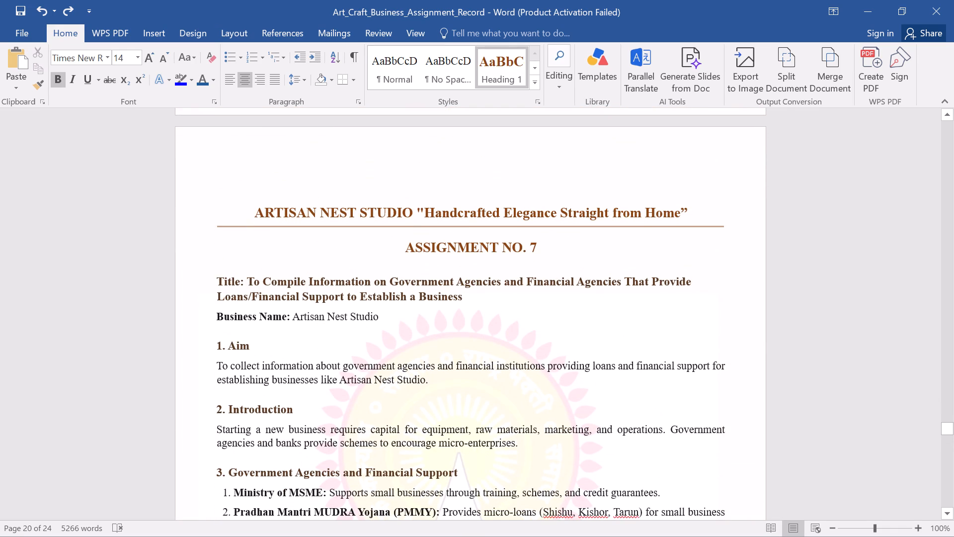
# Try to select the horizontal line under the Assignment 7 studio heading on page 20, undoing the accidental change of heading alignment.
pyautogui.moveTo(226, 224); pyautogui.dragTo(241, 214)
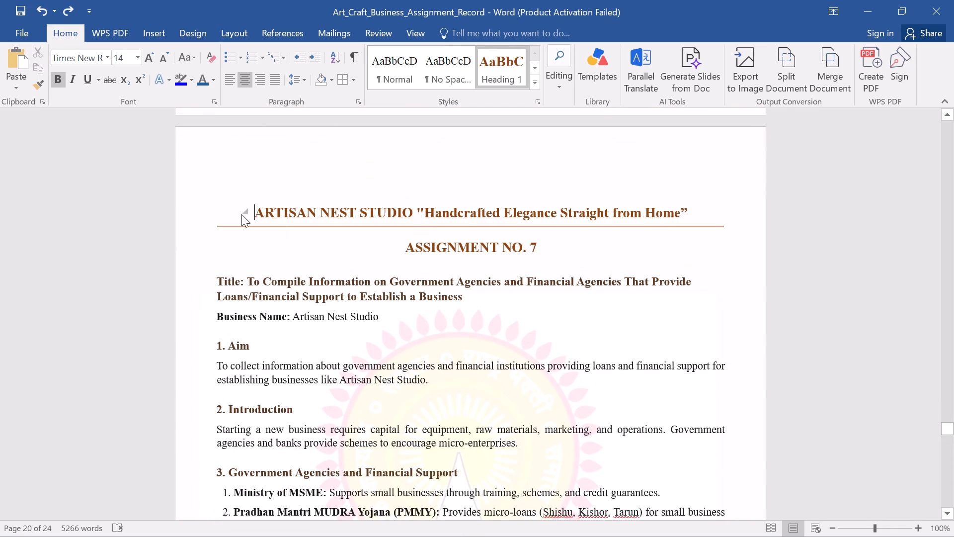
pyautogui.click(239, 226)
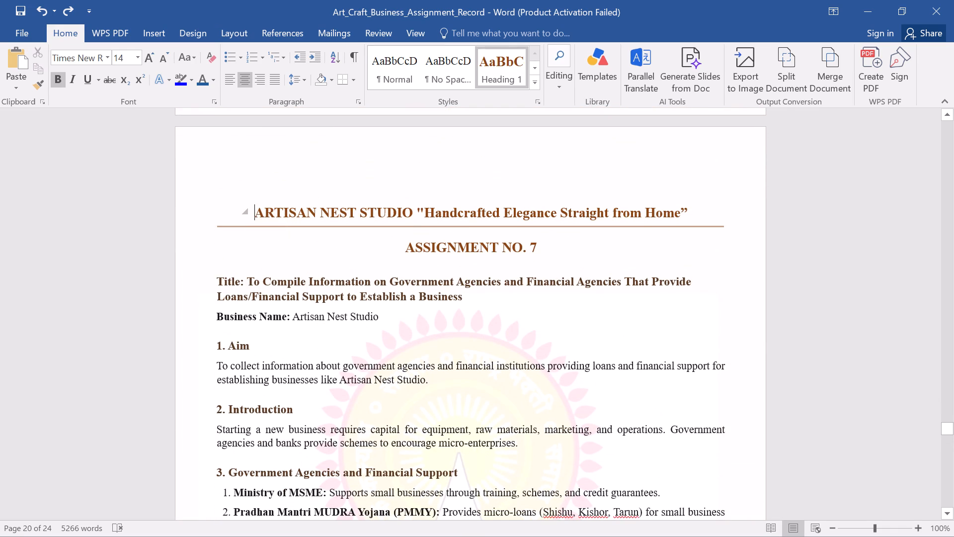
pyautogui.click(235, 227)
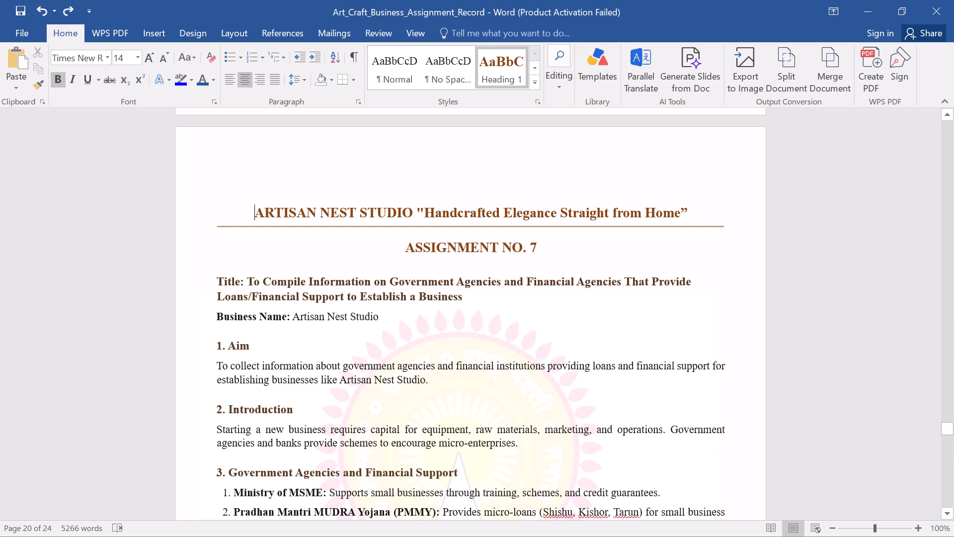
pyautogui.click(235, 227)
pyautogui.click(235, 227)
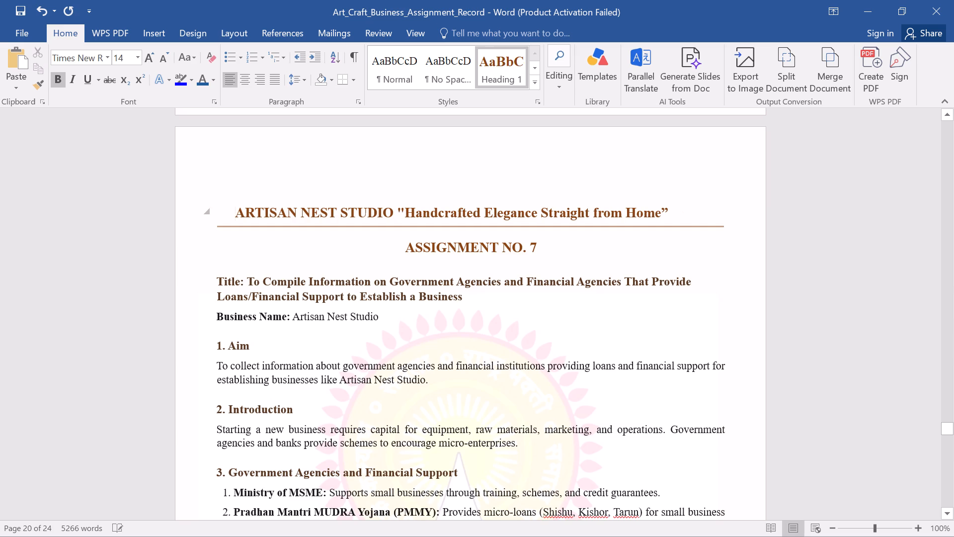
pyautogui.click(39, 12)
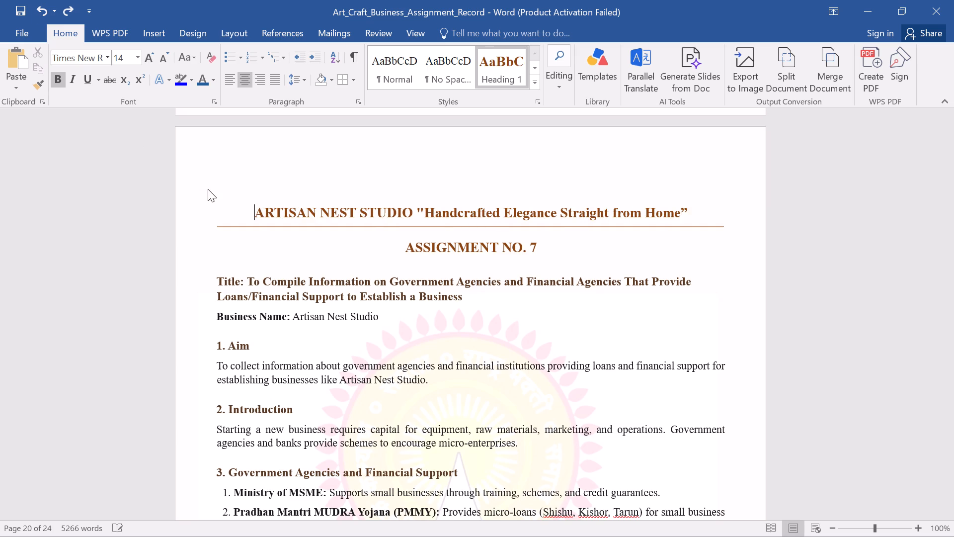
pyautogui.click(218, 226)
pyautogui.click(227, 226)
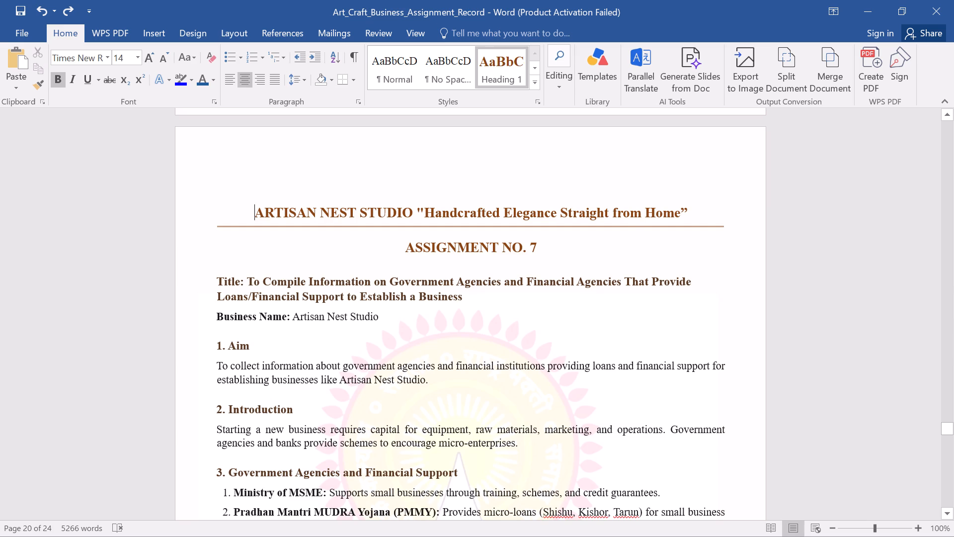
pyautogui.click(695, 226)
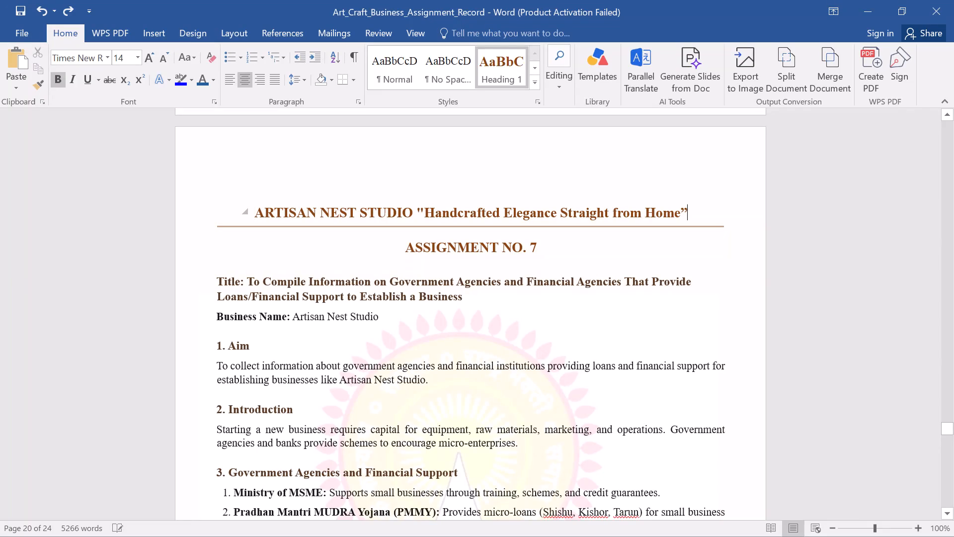
# Check the spacing and blank areas across pages 19 to 23, between the "12. Conclusion" section and the Assignment 8 heading.
pyautogui.scroll(-13, 695, 226)
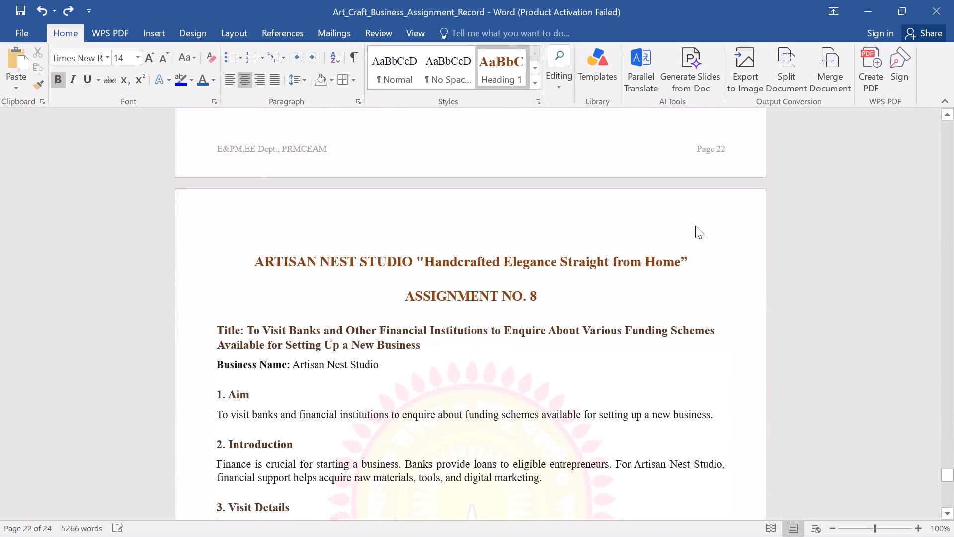
pyautogui.scroll(8, 647, 328)
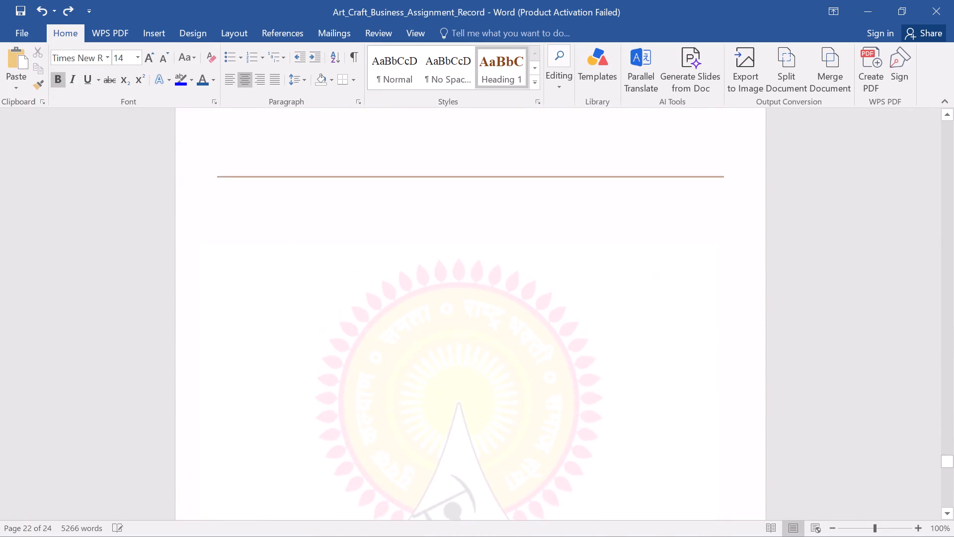
pyautogui.scroll(9, 647, 328)
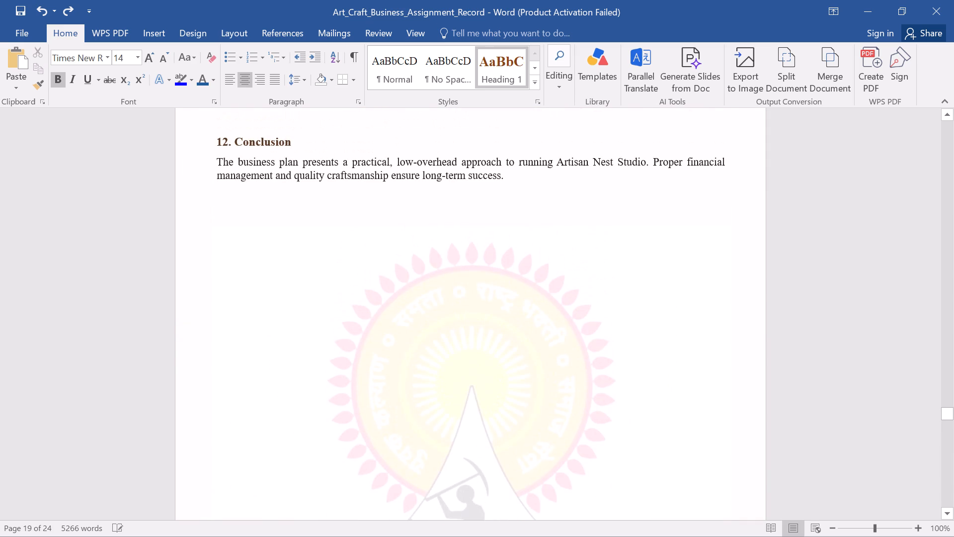
pyautogui.scroll(-8, 647, 328)
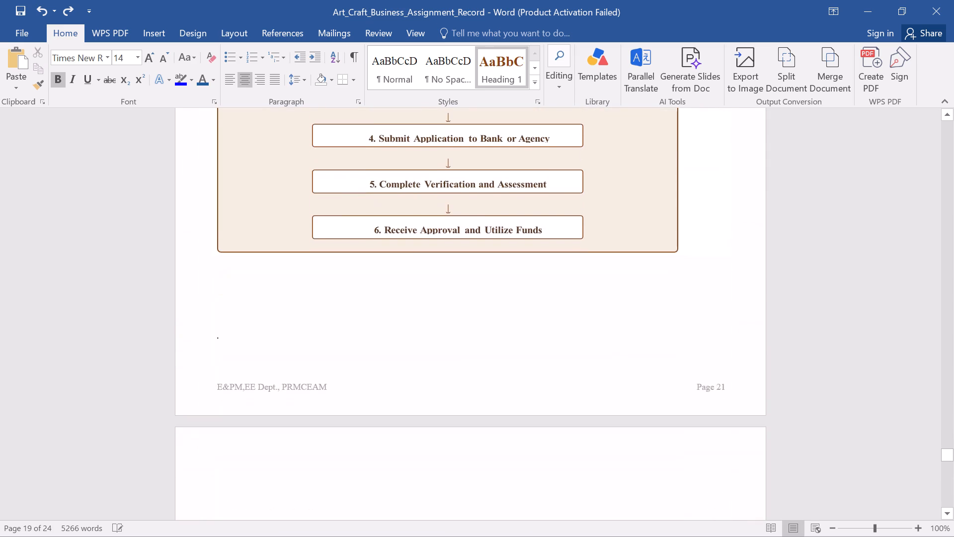
# Try to delete the horizontal line and the blank paragraphs around it at the top of page 22.
pyautogui.scroll(-1, 647, 328)
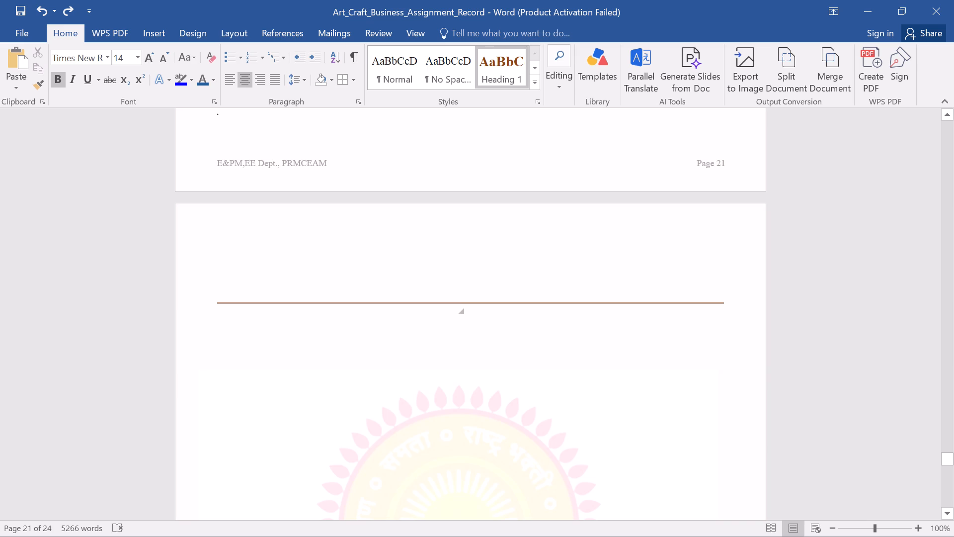
pyautogui.click(216, 260)
pyautogui.press('Delete')
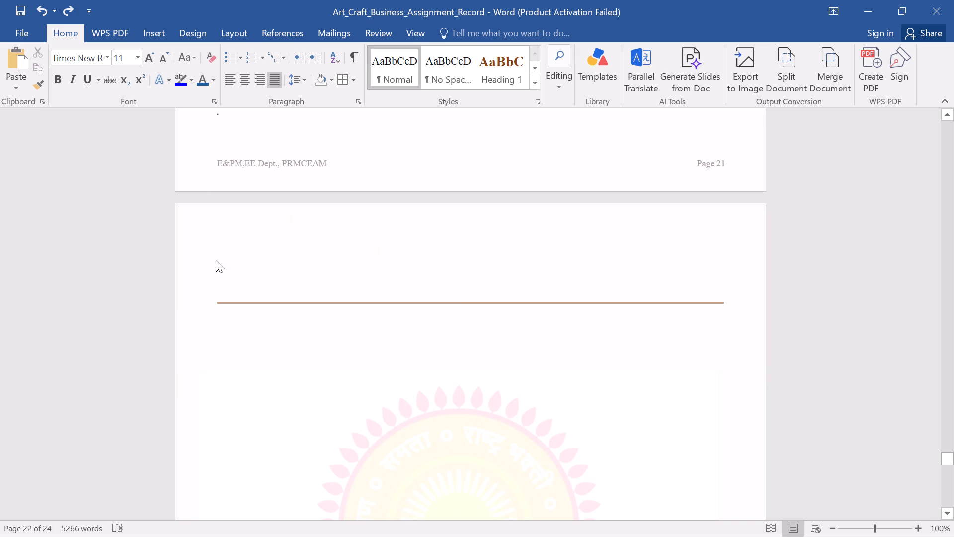
pyautogui.press('Delete')
pyautogui.press('Delete')
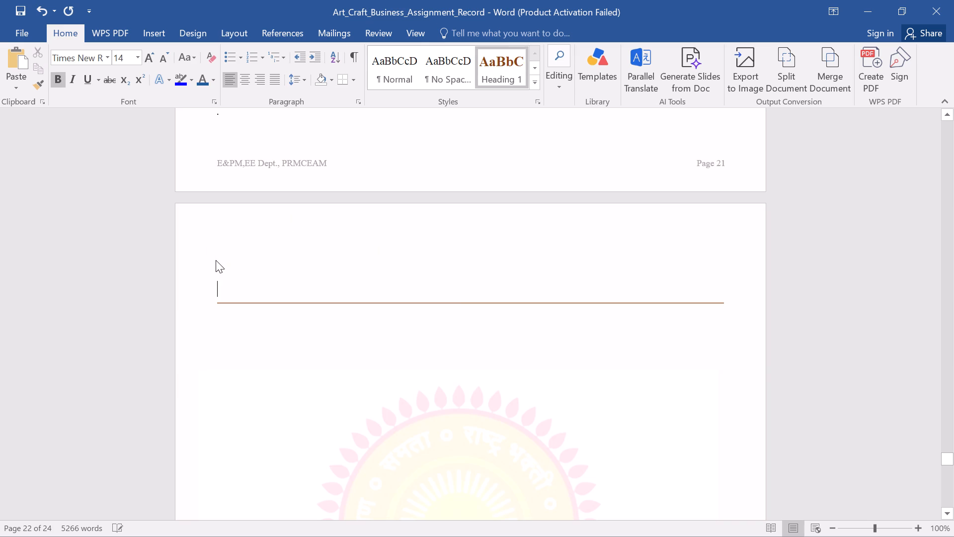
pyautogui.moveTo(216, 260); pyautogui.dragTo(223, 266)
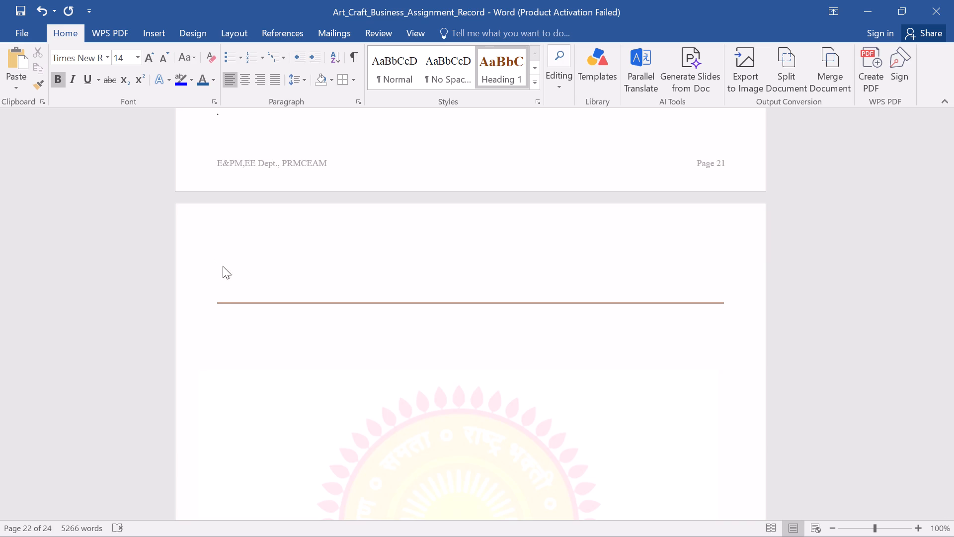
pyautogui.moveTo(223, 266); pyautogui.dragTo(426, 386)
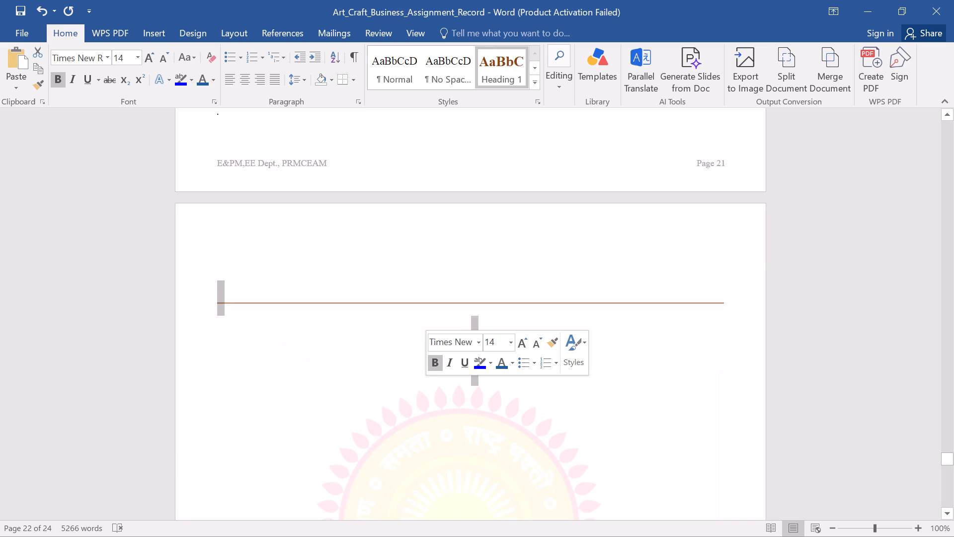
pyautogui.press('Delete')
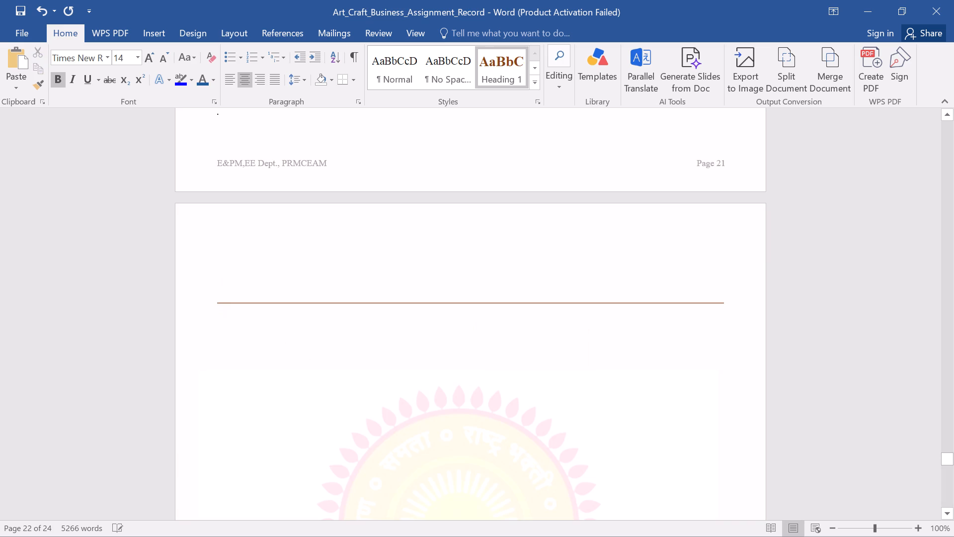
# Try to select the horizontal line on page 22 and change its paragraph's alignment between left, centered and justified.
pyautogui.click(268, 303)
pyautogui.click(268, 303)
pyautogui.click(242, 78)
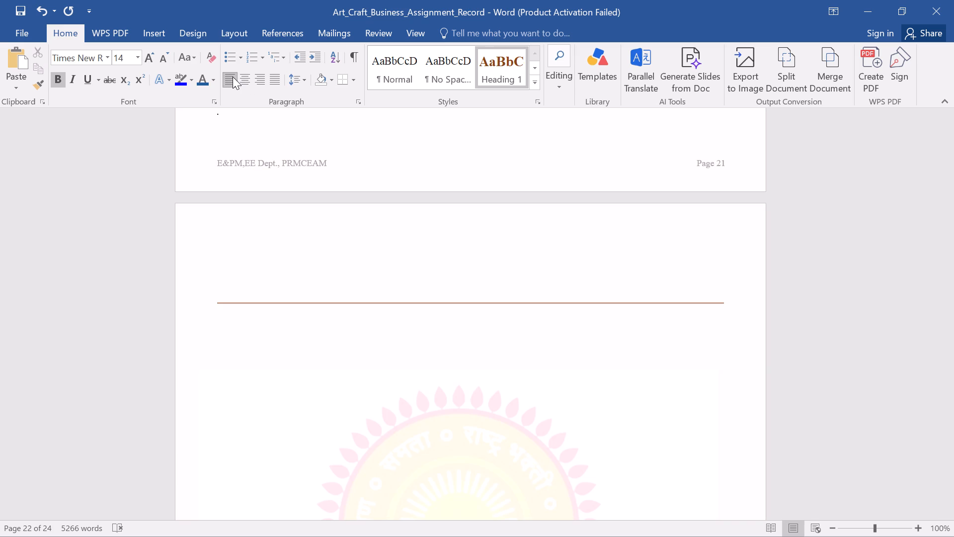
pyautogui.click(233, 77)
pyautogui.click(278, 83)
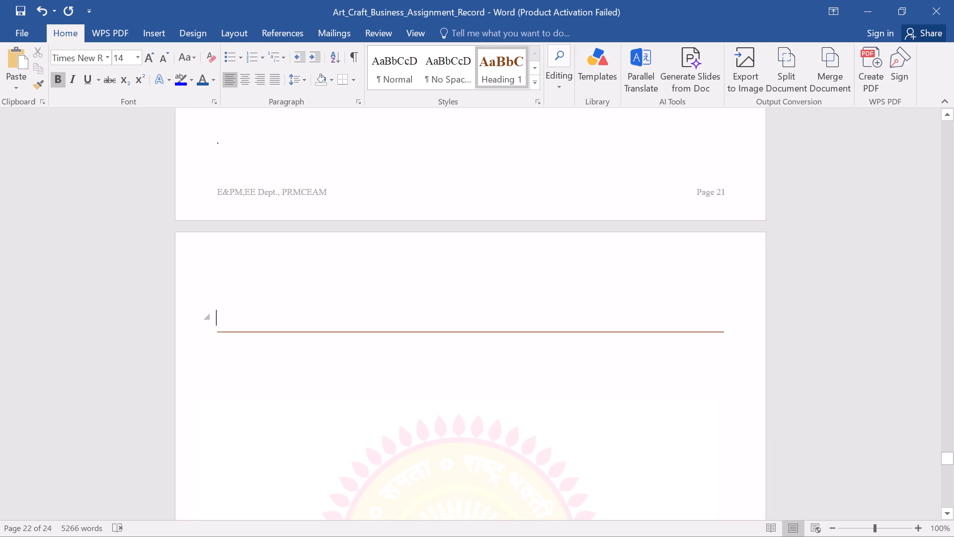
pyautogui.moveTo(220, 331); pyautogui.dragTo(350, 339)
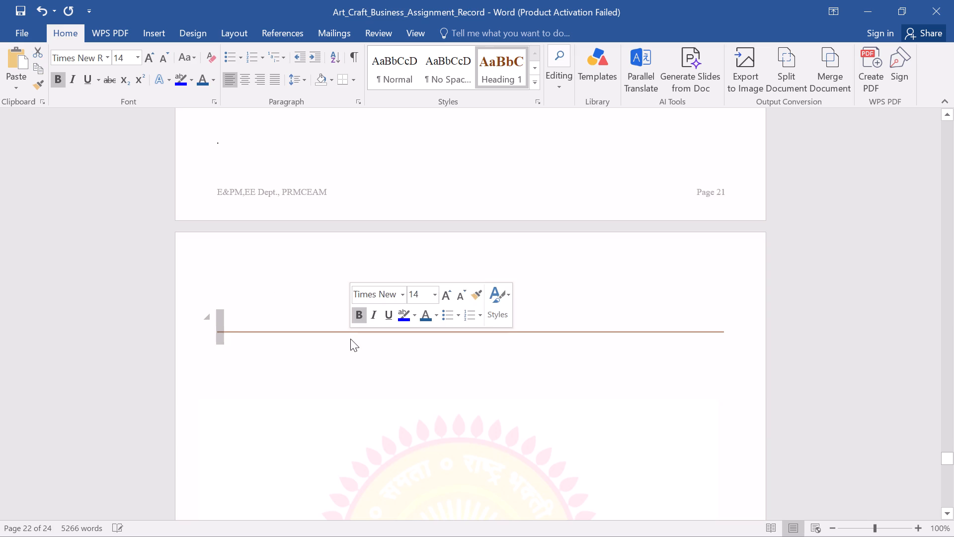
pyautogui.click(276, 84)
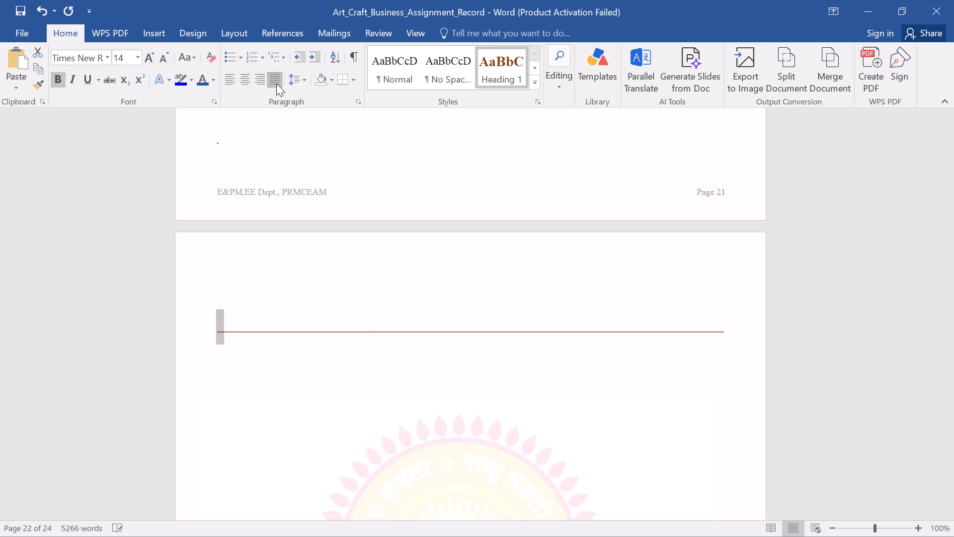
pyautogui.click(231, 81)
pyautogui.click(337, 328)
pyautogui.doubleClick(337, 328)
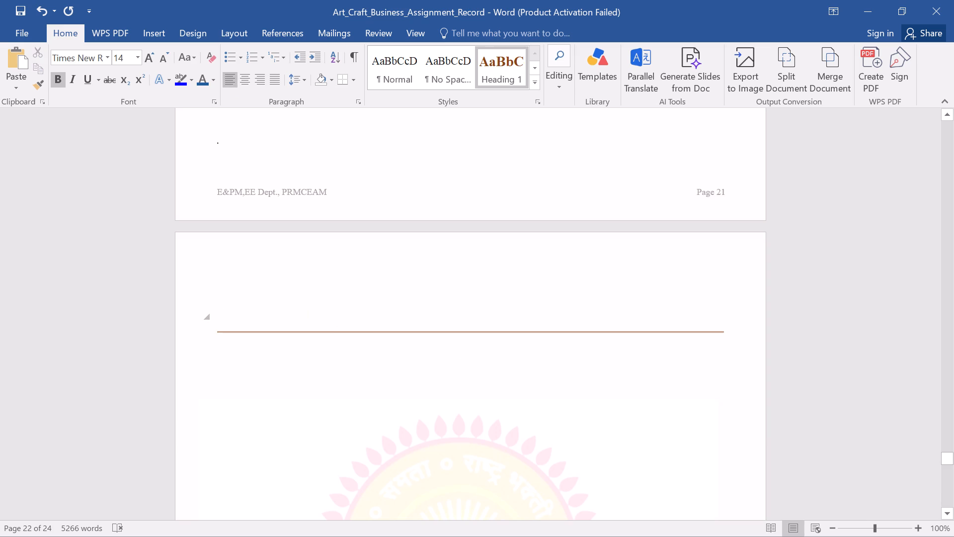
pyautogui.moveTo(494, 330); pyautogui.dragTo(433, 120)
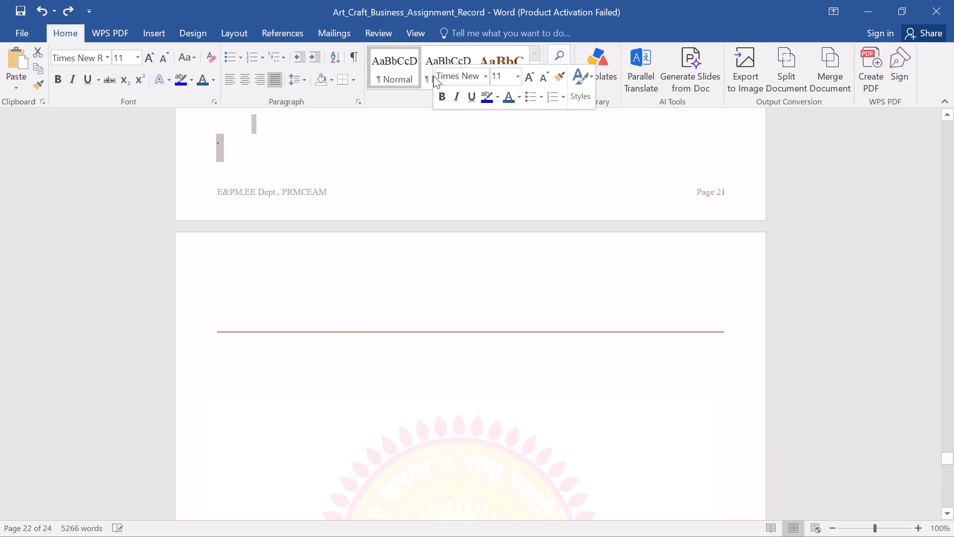
# Insert four blank lines above the Artisan Nest Studio heading of Assignment 8 to push it onto page 23.
pyautogui.scroll(-5, 180, 316)
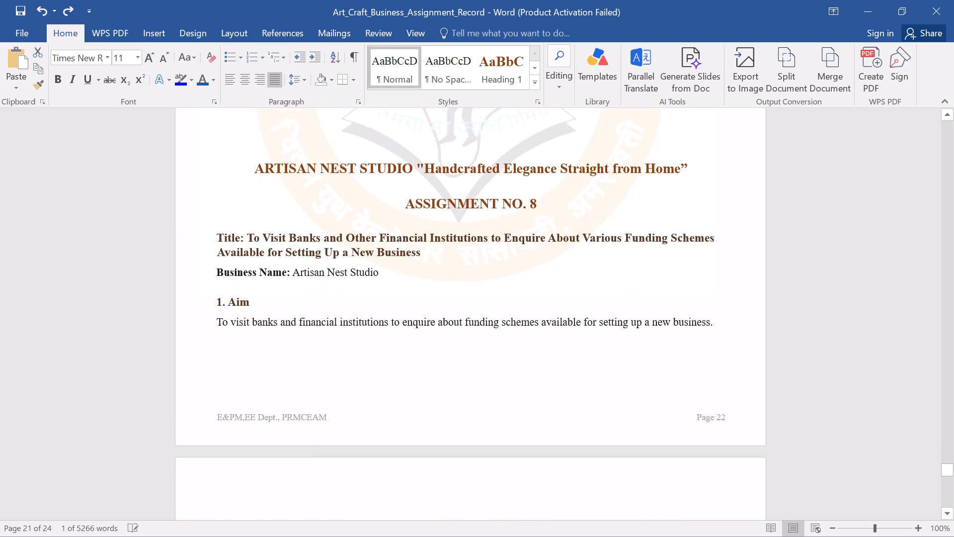
pyautogui.scroll(1, 180, 316)
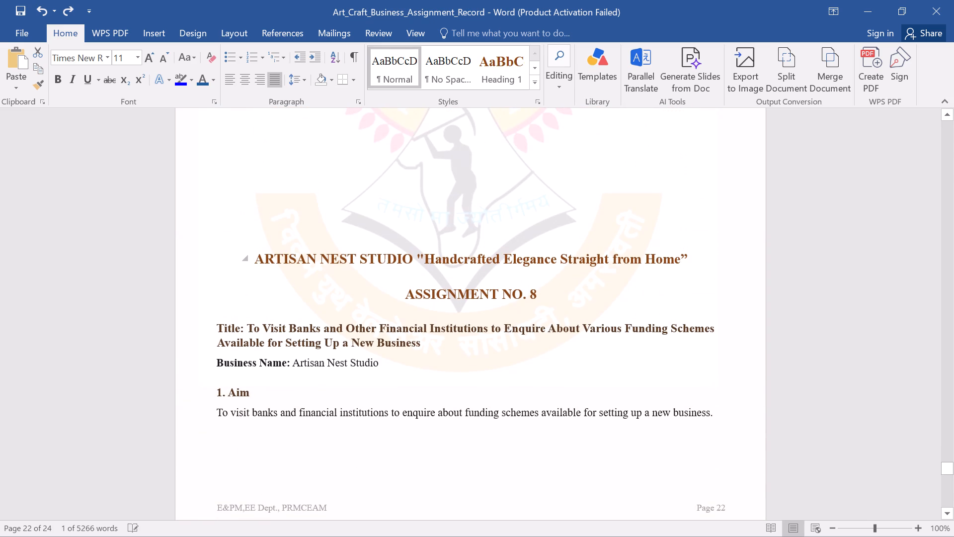
pyautogui.click(254, 260)
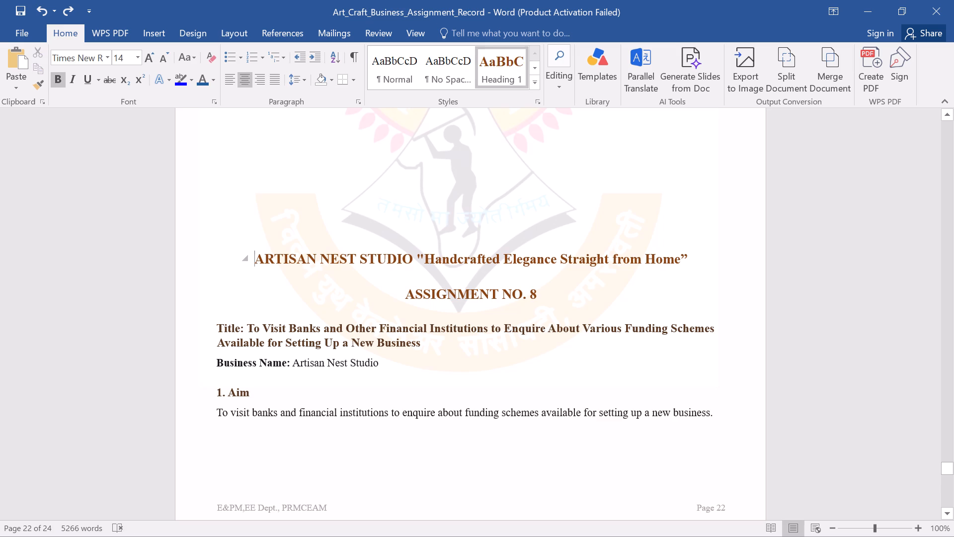
pyautogui.press('Return')
pyautogui.press('Return')
pyautogui.press('Return')
pyautogui.press('Return')
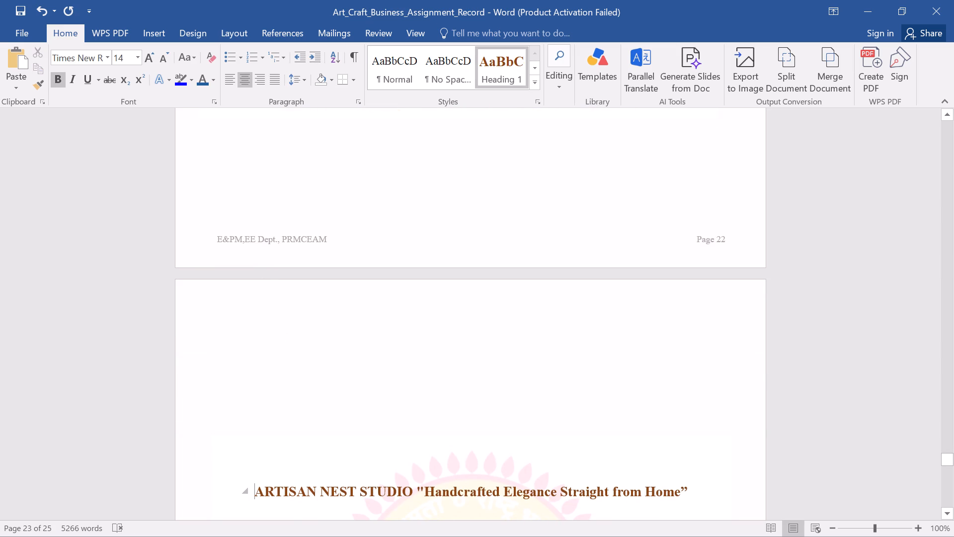
# Move the studio heading and "ASSIGNMENT NO. 8" to the top of page 23, adding three blank lines before the assignment title.
pyautogui.moveTo(256, 491); pyautogui.dragTo(687, 492)
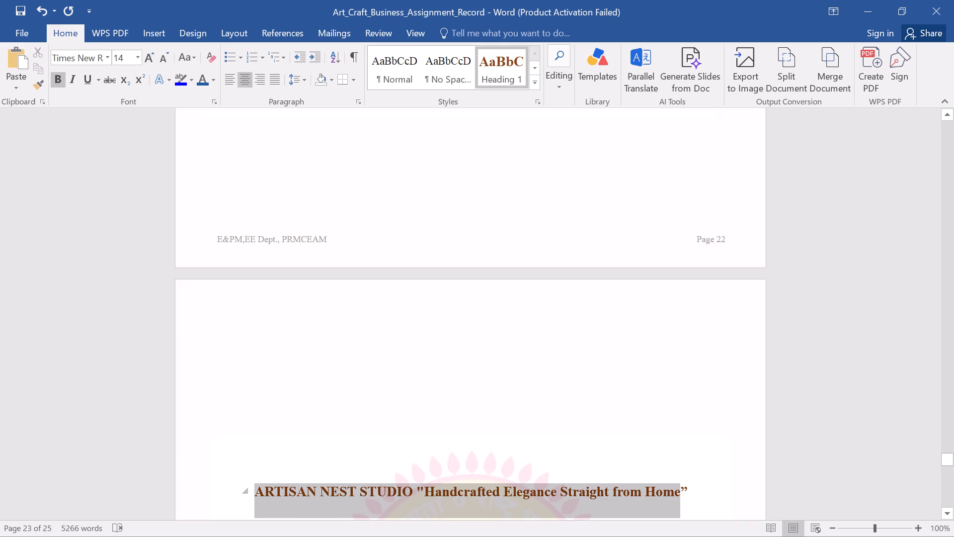
pyautogui.moveTo(687, 492); pyautogui.dragTo(580, 332)
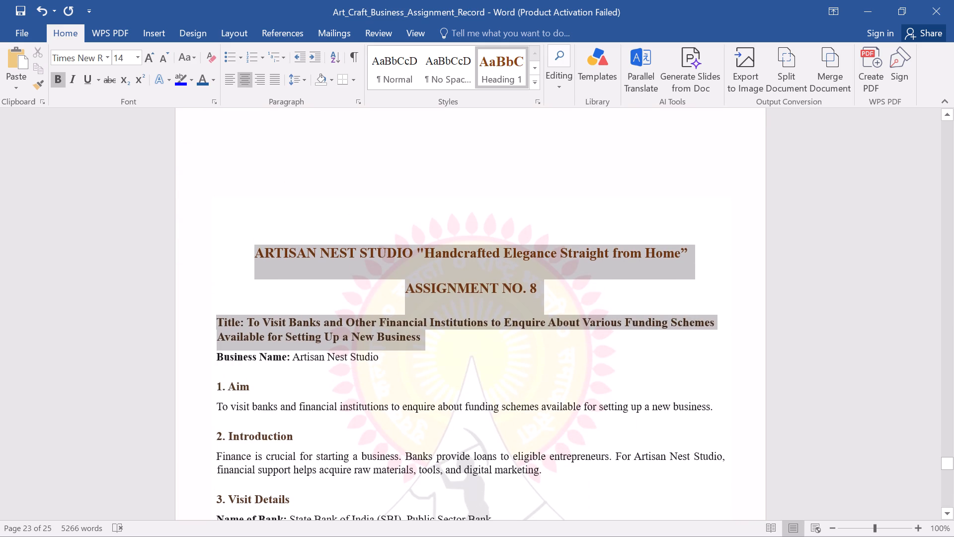
pyautogui.moveTo(580, 332); pyautogui.dragTo(591, 300)
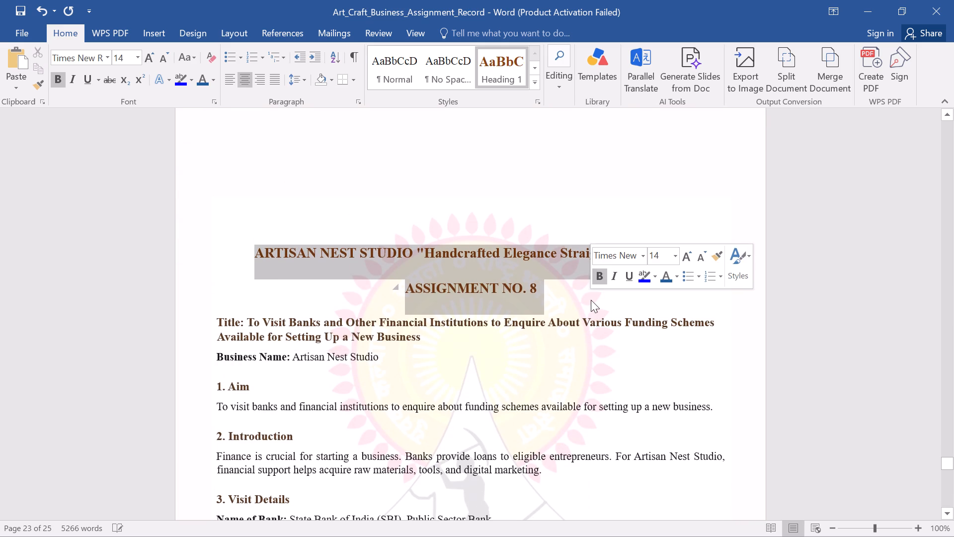
pyautogui.hotkey('ctrl', 'x')
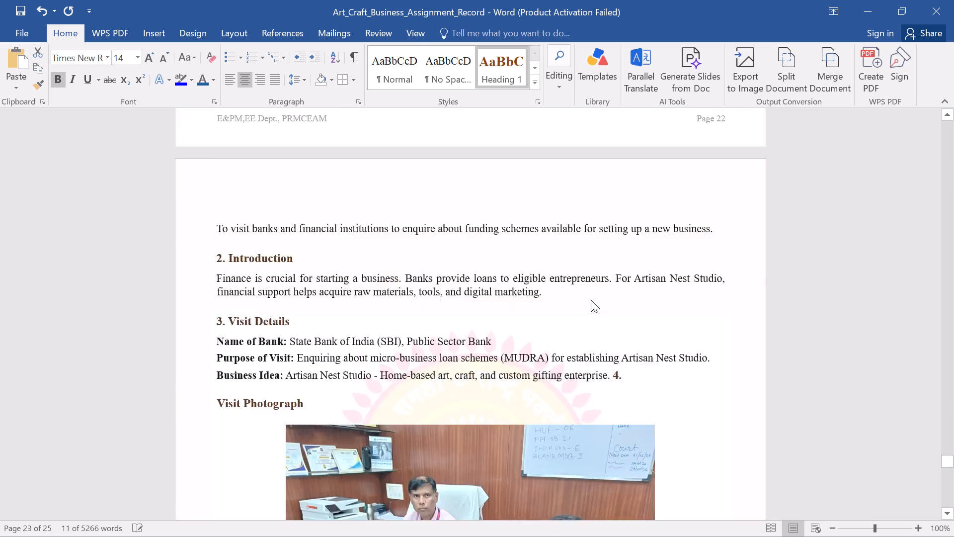
pyautogui.scroll(1, 447, 212)
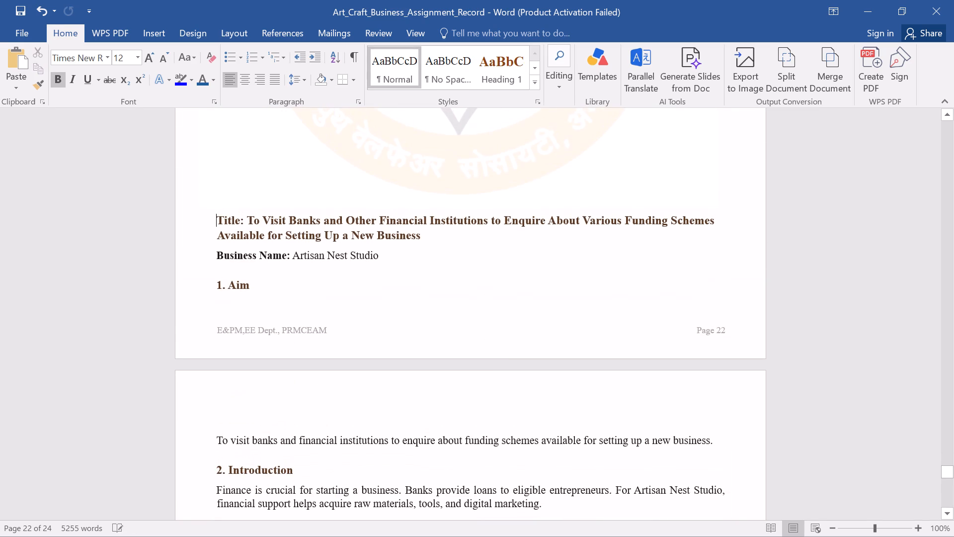
pyautogui.press('Return')
pyautogui.press('Return')
pyautogui.press('Return')
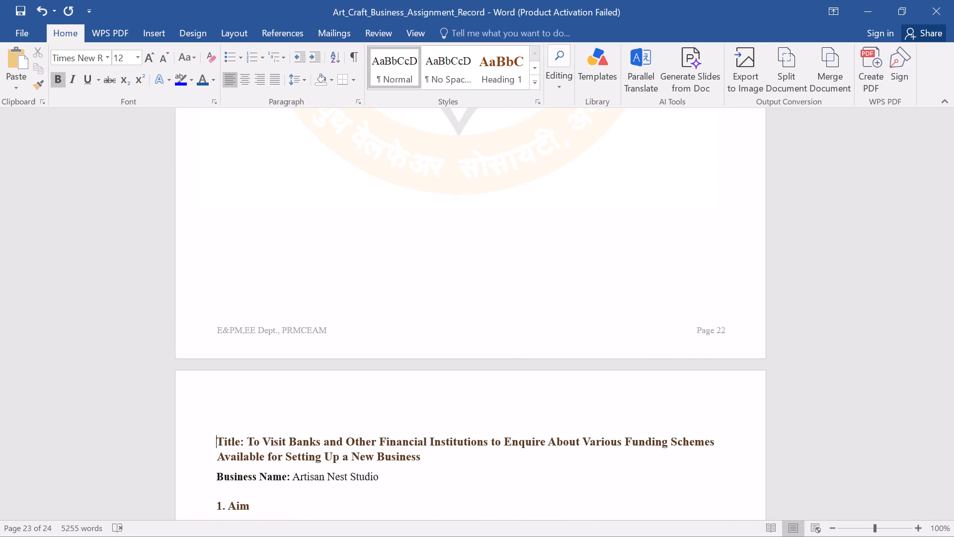
pyautogui.hotkey('ctrl', 'v')
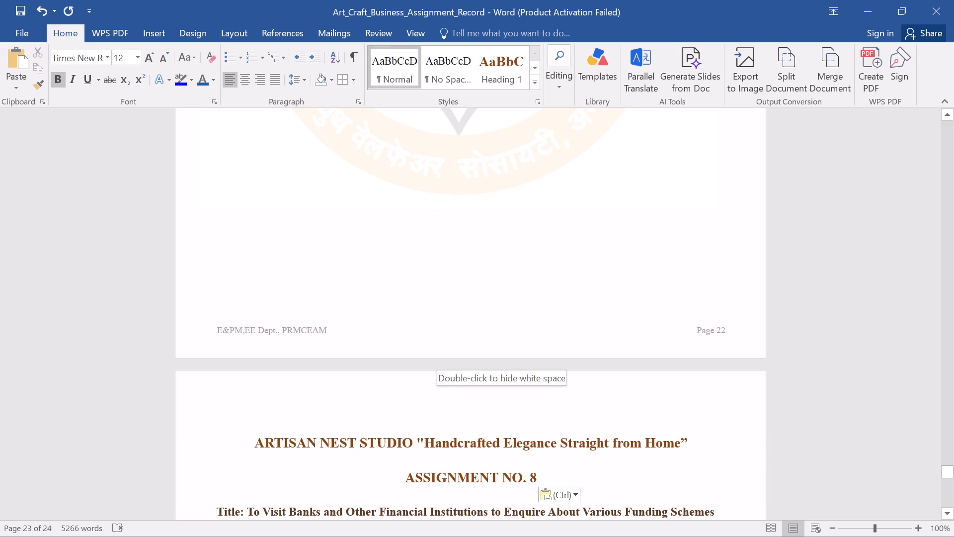
# Examine pages 21 to 23 for leftover blank space, the horizontal line on page 22 and the layout around the loan-process diagram.
pyautogui.scroll(1, 441, 365)
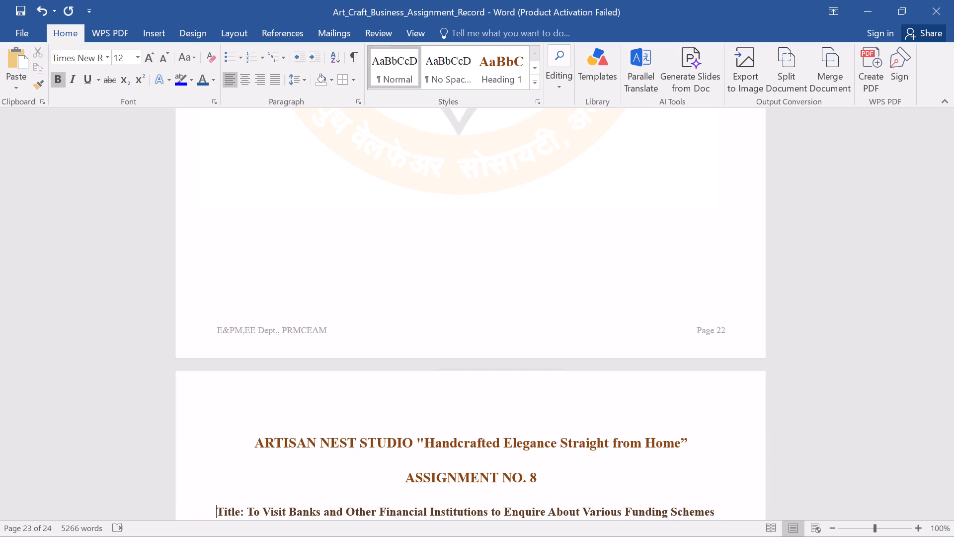
pyautogui.scroll(4, 441, 365)
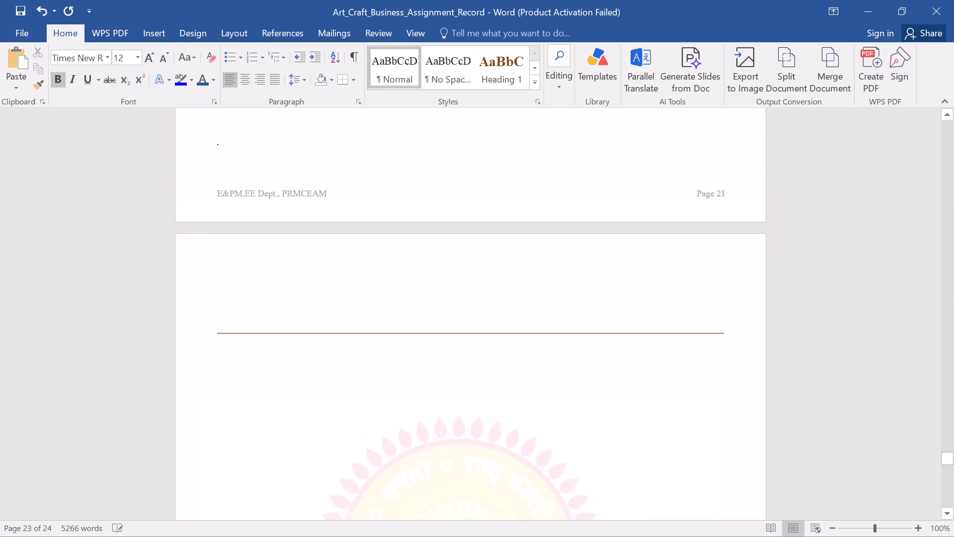
pyautogui.scroll(-3, 441, 365)
pyautogui.scroll(1, 441, 365)
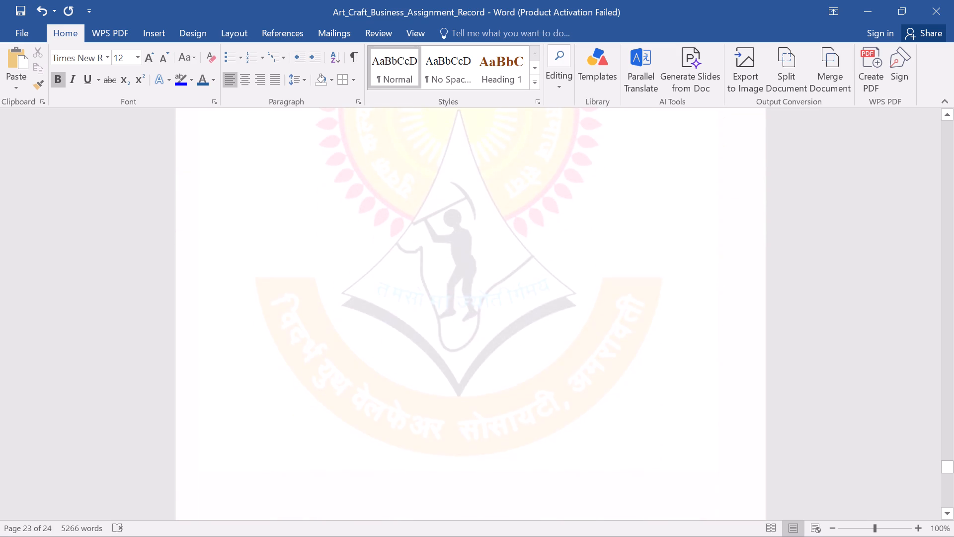
pyautogui.scroll(3, 441, 365)
pyautogui.scroll(-1, 441, 365)
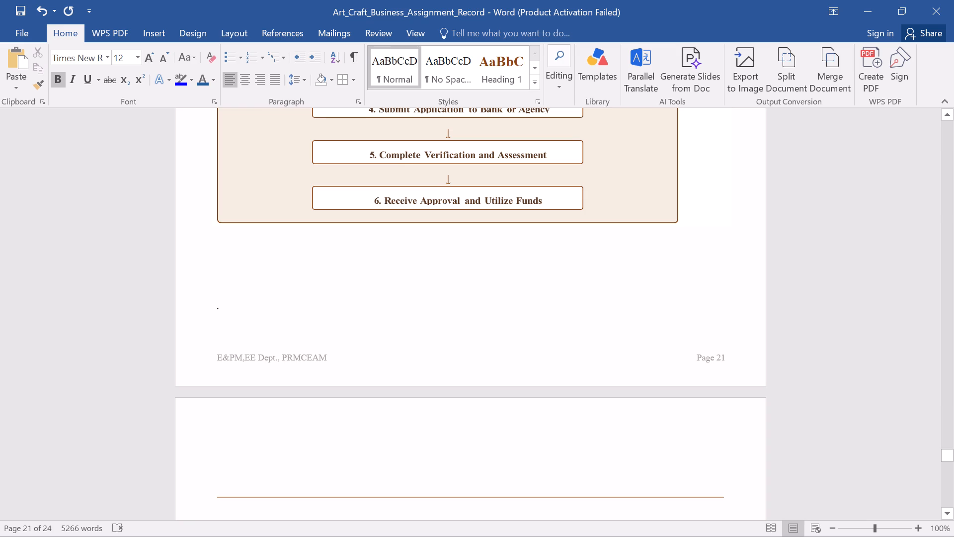
pyautogui.scroll(1, 296, 261)
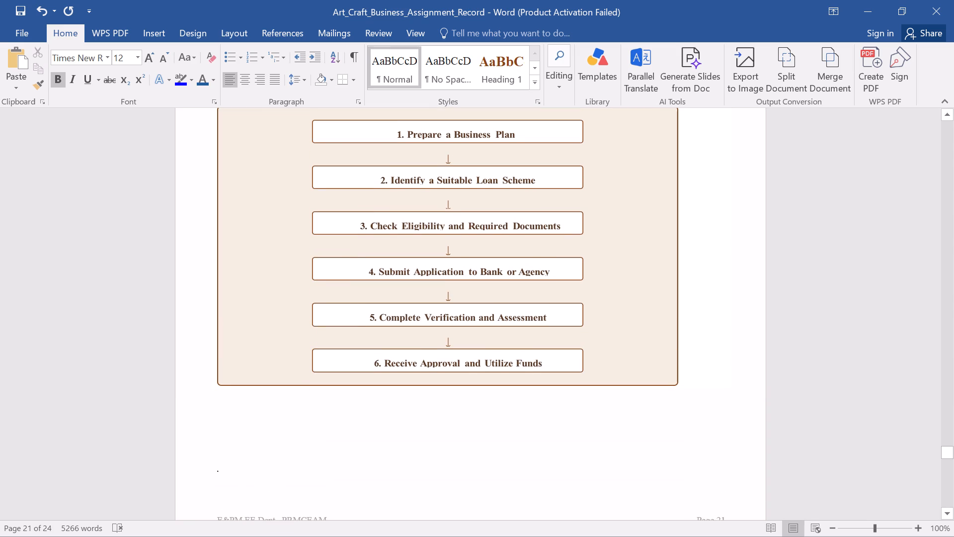
pyautogui.scroll(1, 296, 261)
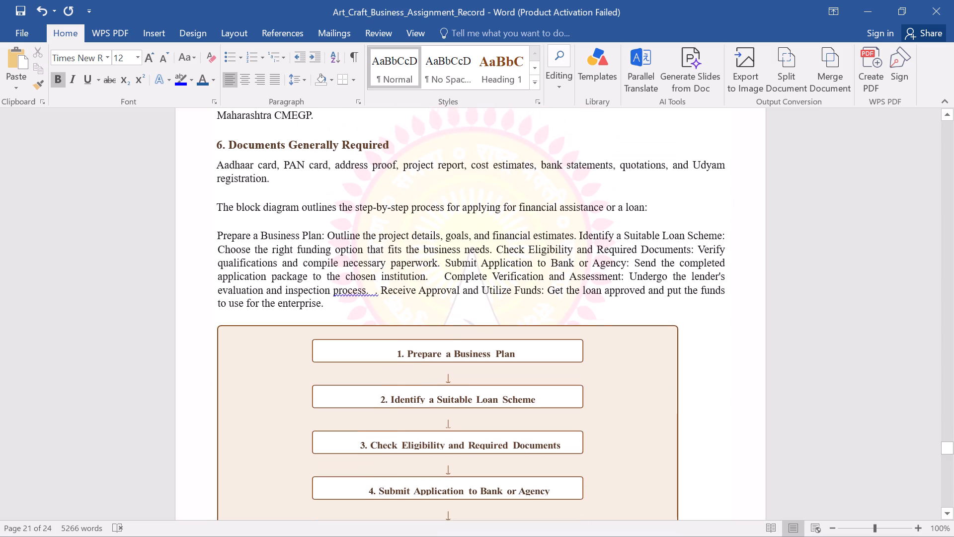
pyautogui.scroll(1, 296, 261)
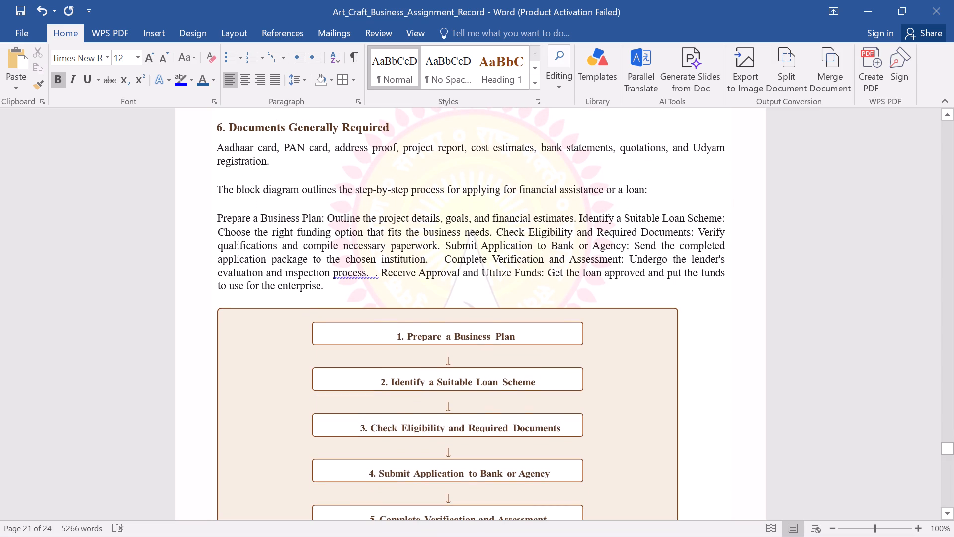
pyautogui.scroll(-2, 296, 261)
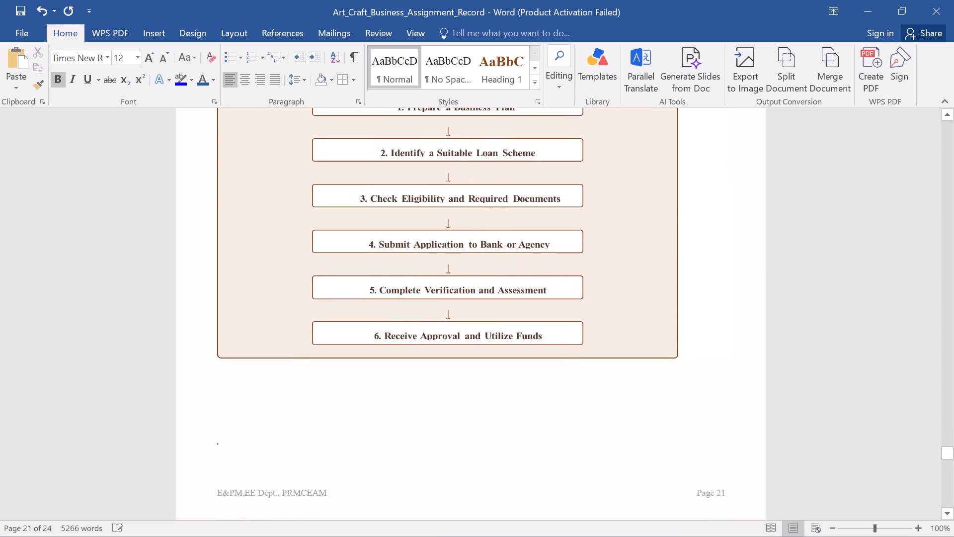
pyautogui.scroll(-2, 296, 261)
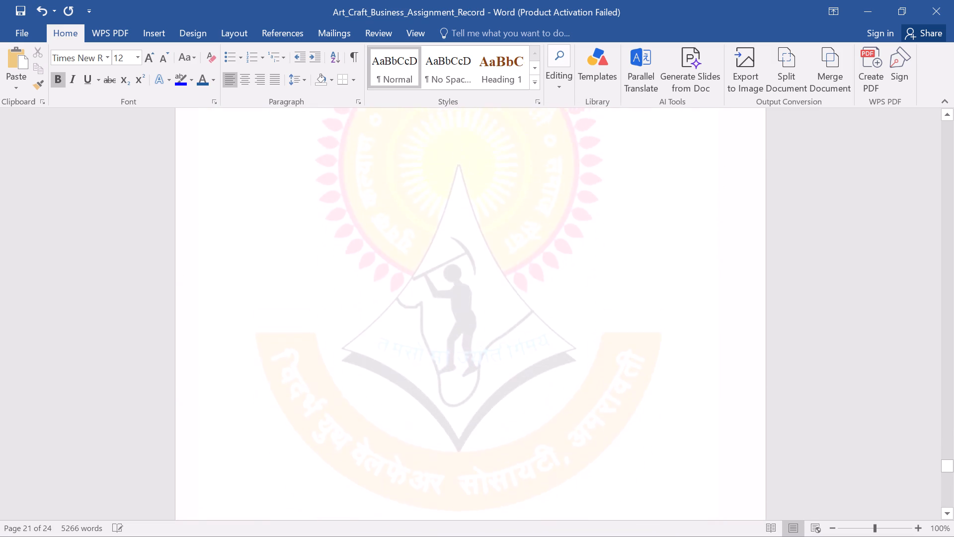
pyautogui.scroll(2, 296, 261)
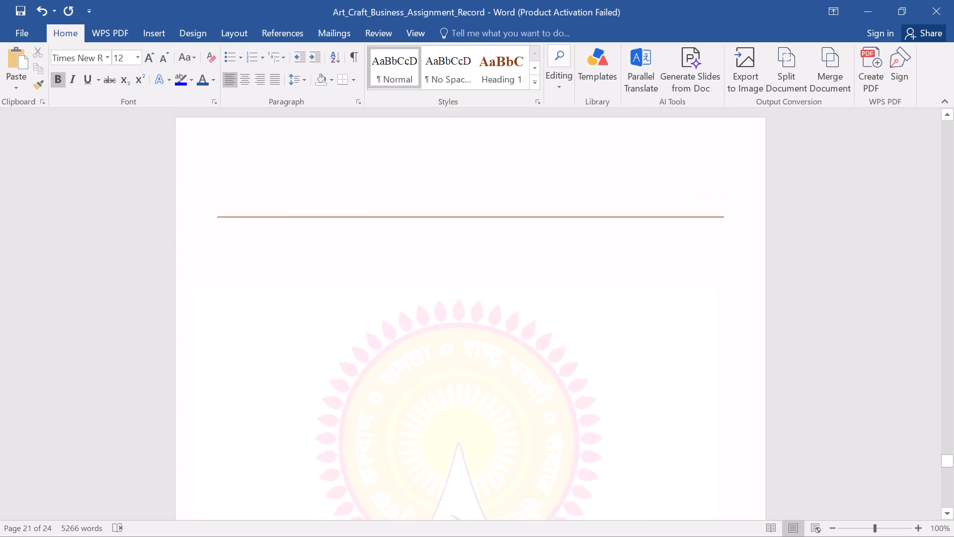
# Delete the empty paragraph at the horizontal line at the top of page 22.
pyautogui.scroll(1, 296, 261)
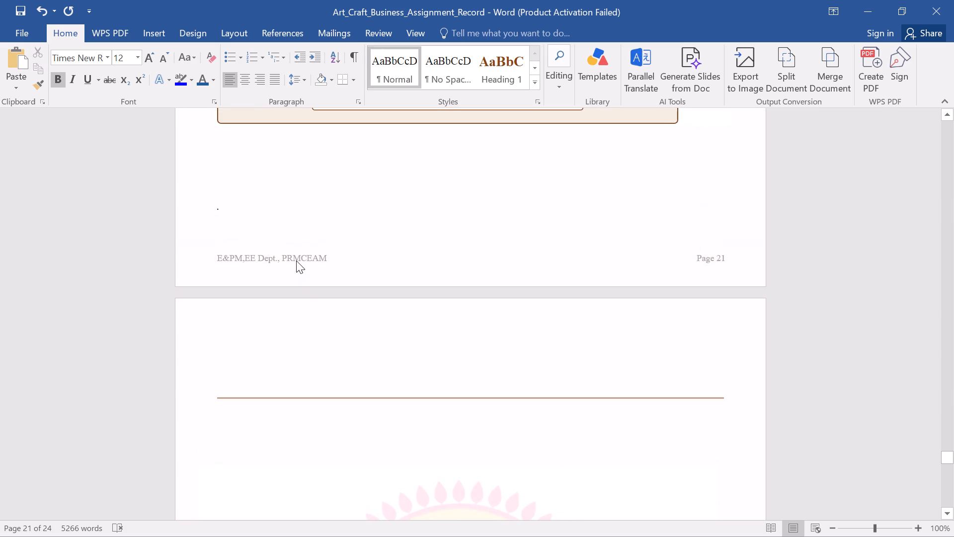
pyautogui.scroll(-7, 296, 261)
pyautogui.scroll(3, 296, 261)
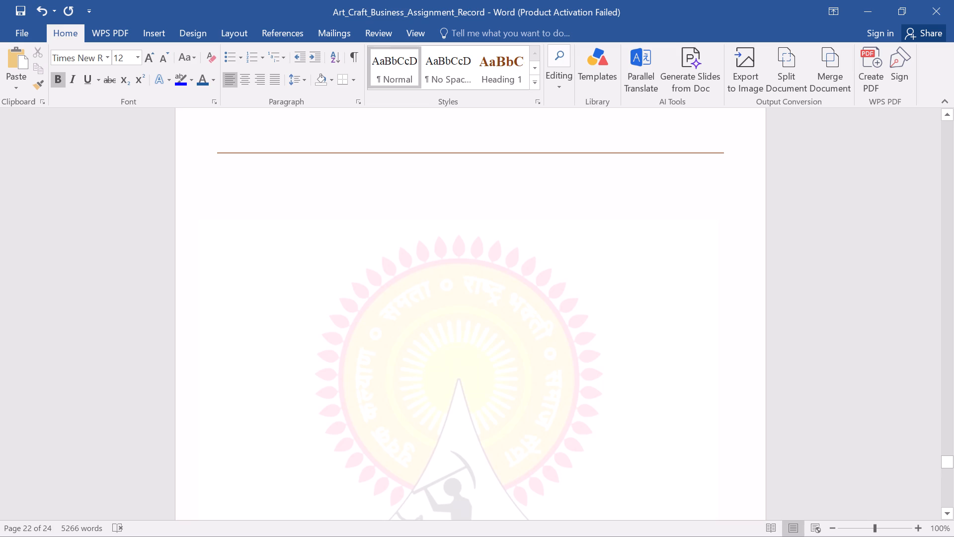
pyautogui.scroll(1, 296, 261)
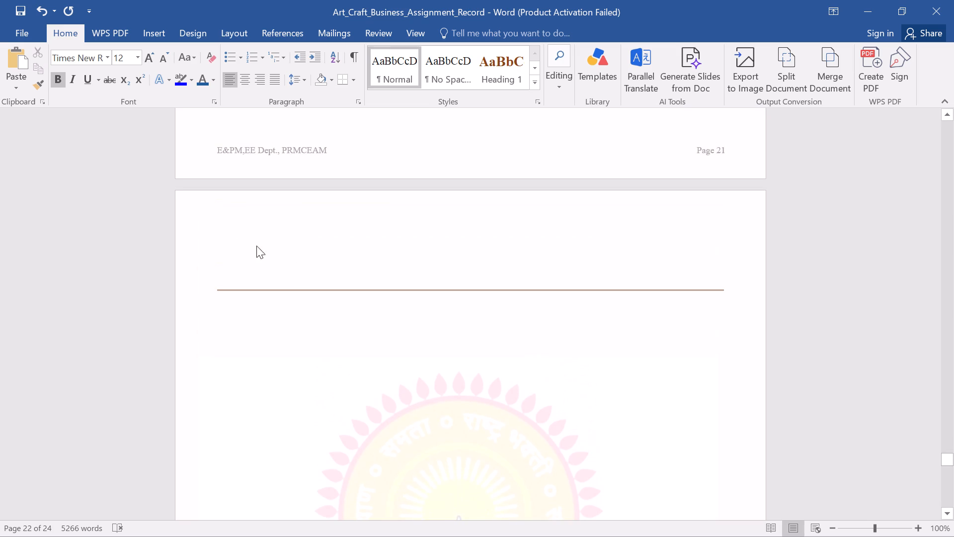
pyautogui.moveTo(175, 197); pyautogui.dragTo(269, 235)
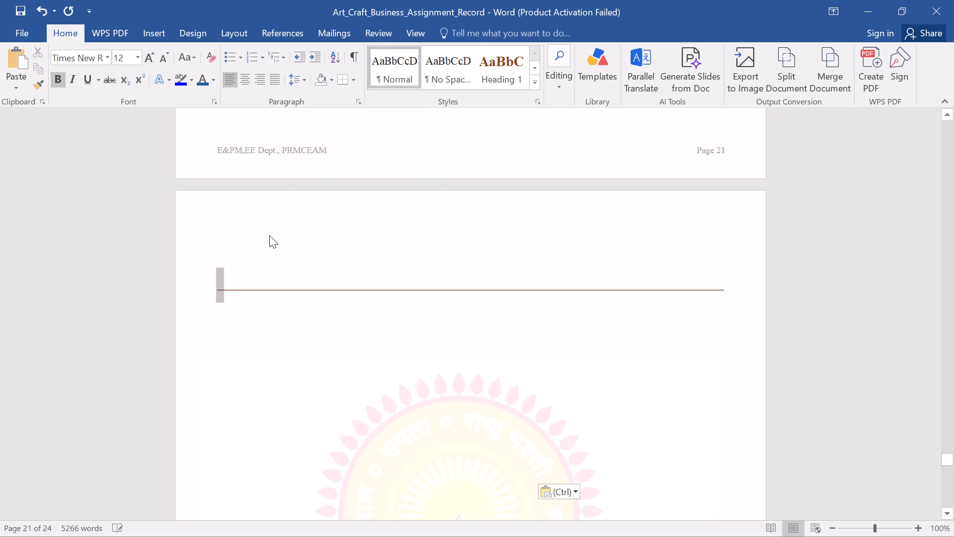
pyautogui.press('Delete')
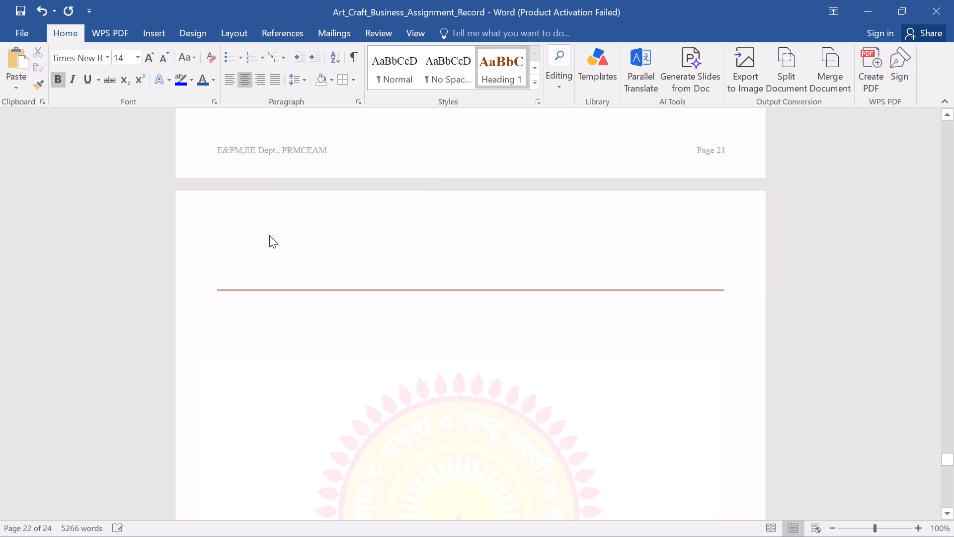
# Examine blank page 22, its horizontal line and the Assignment 8 heading at the top of page 23.
pyautogui.scroll(-3, 269, 235)
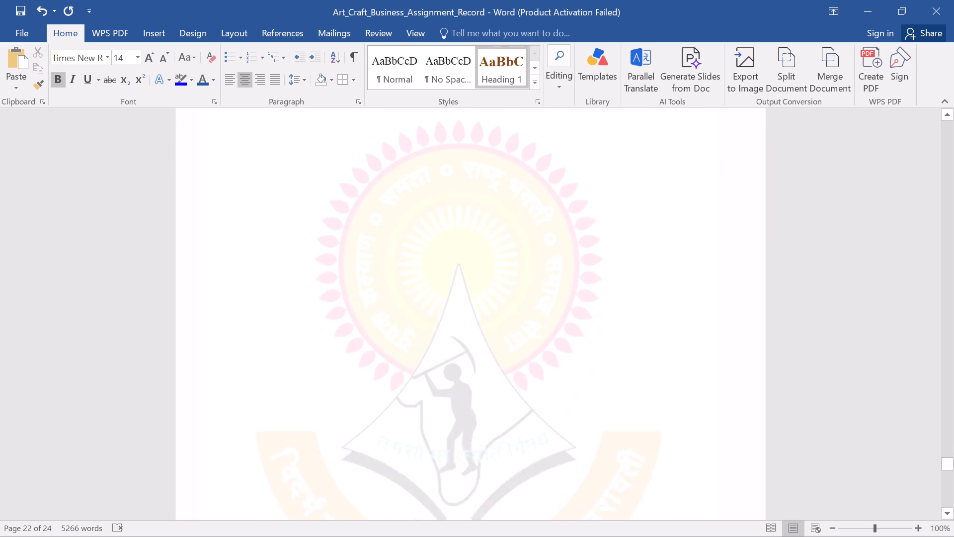
pyautogui.scroll(-1, 269, 235)
pyautogui.scroll(1, 269, 235)
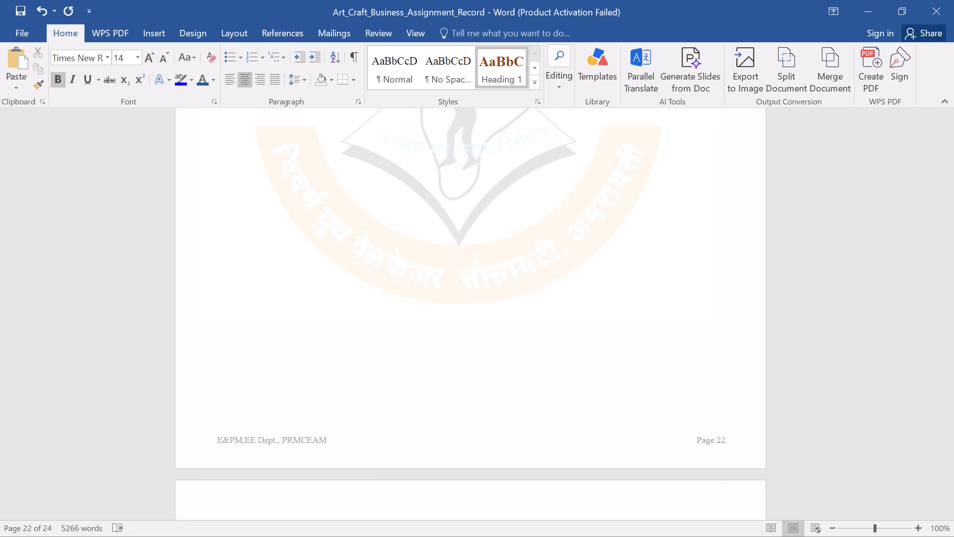
pyautogui.scroll(2, 269, 235)
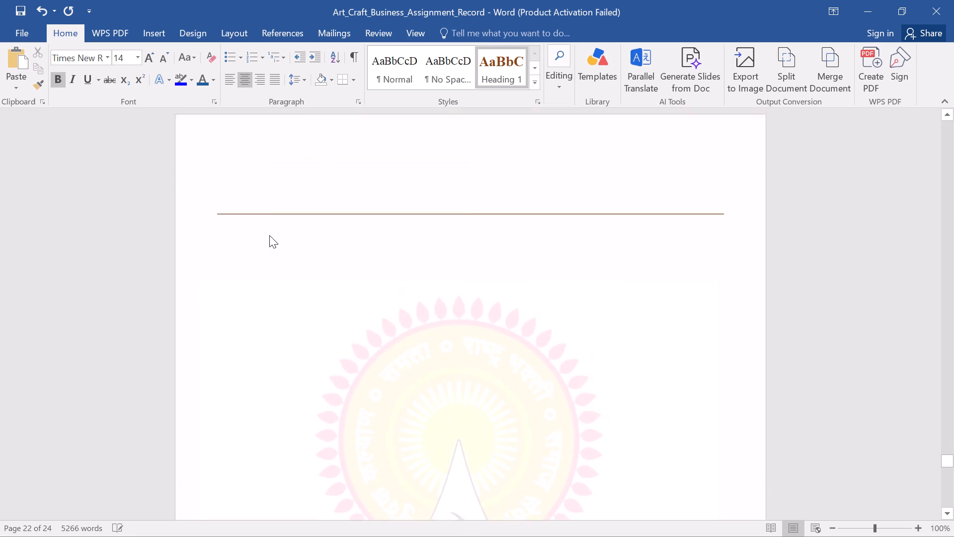
pyautogui.scroll(3, 269, 235)
pyautogui.scroll(-6, 269, 235)
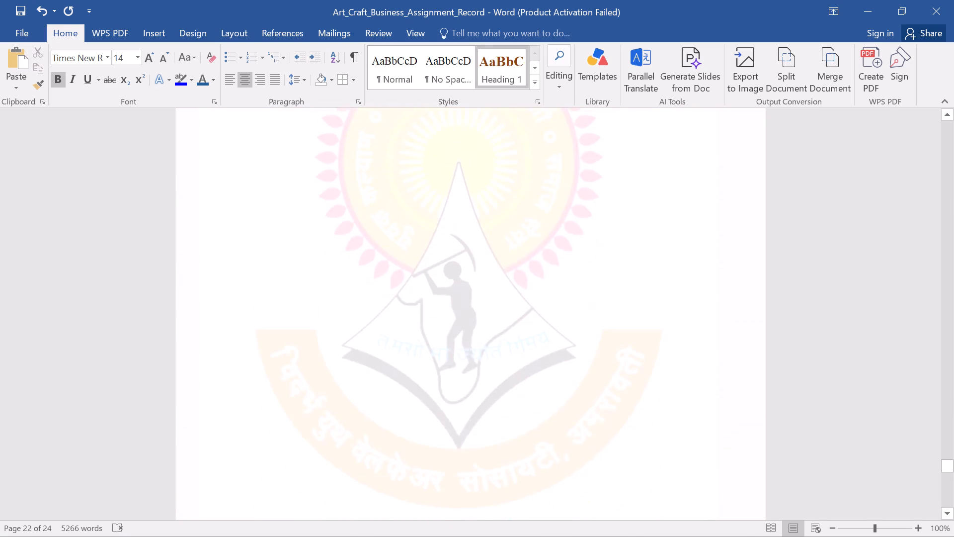
pyautogui.scroll(-3, 269, 235)
pyautogui.scroll(2, 269, 235)
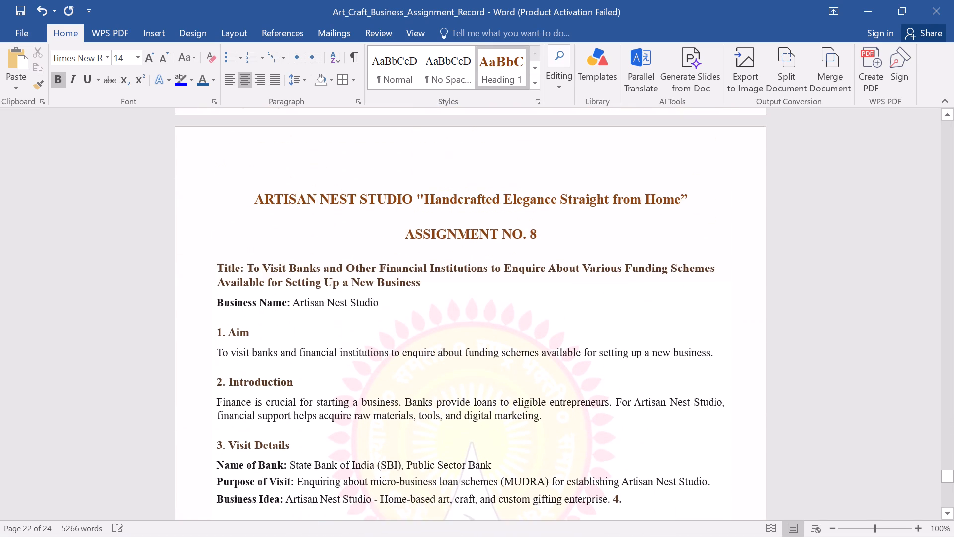
pyautogui.scroll(1, 269, 235)
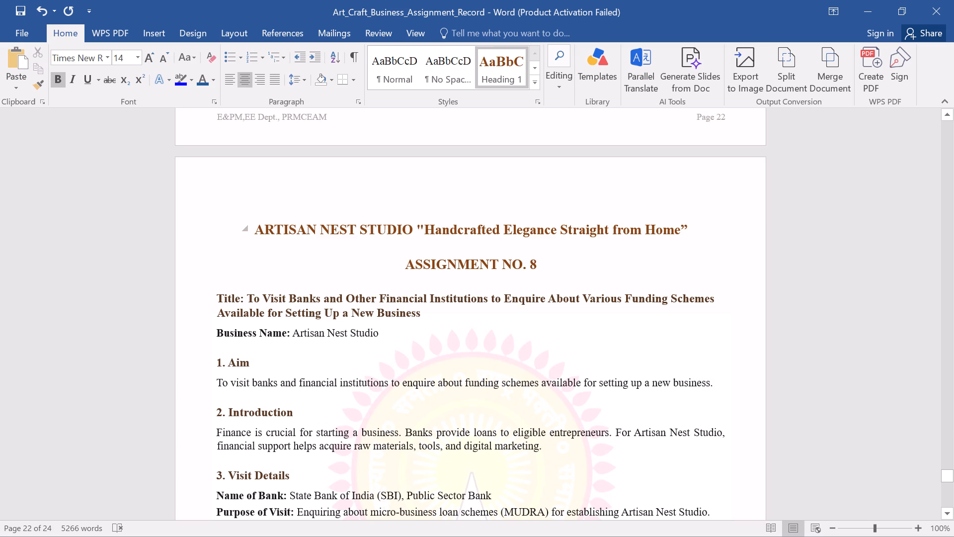
pyautogui.scroll(3, 325, 184)
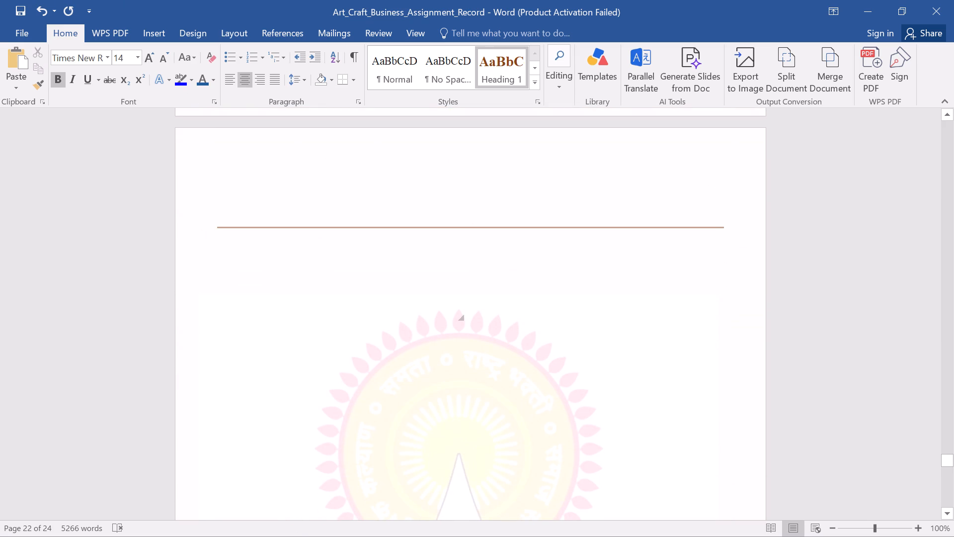
pyautogui.scroll(-5, 459, 332)
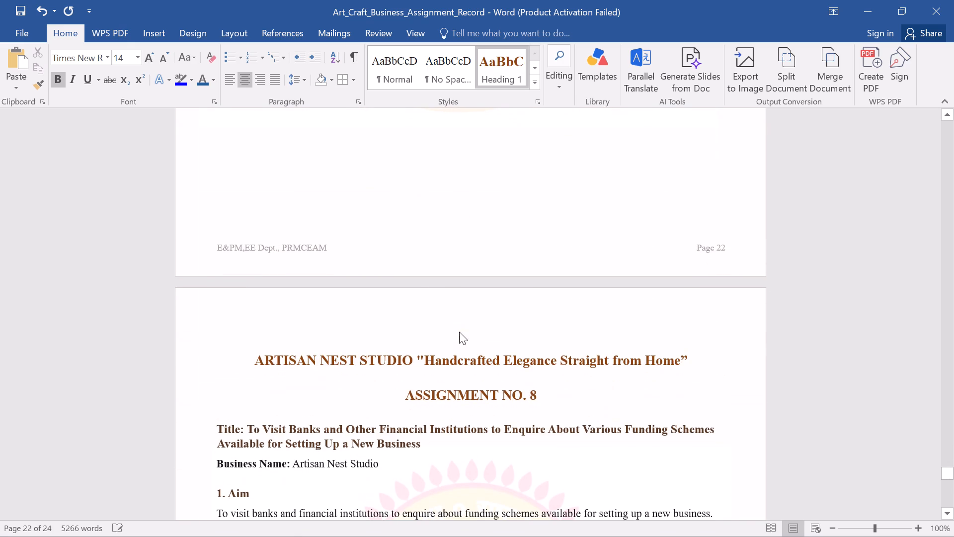
pyautogui.scroll(9, 461, 167)
# Examine pages 17 to 20 for how horizontal lines, headings and blank space are laid out there.
pyautogui.scroll(3, 461, 167)
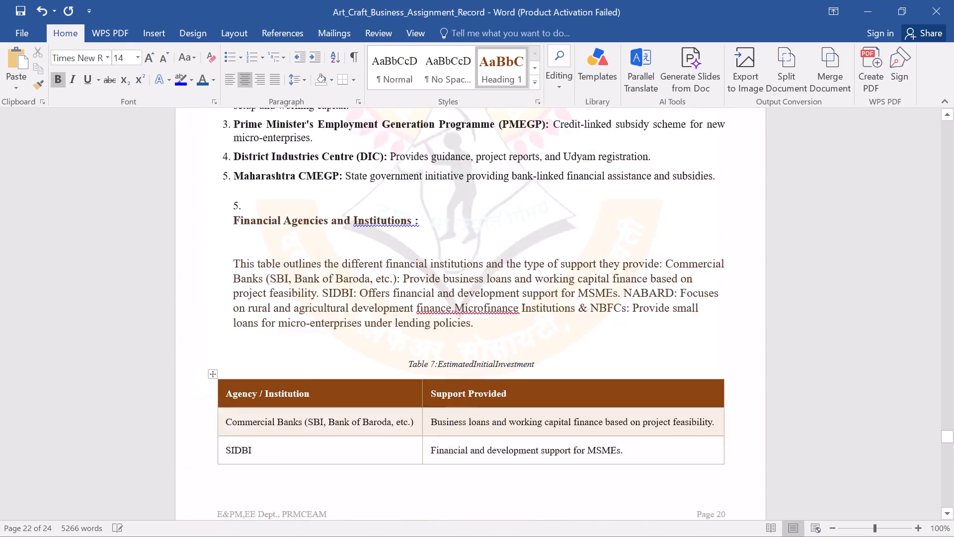
pyautogui.scroll(17, 461, 167)
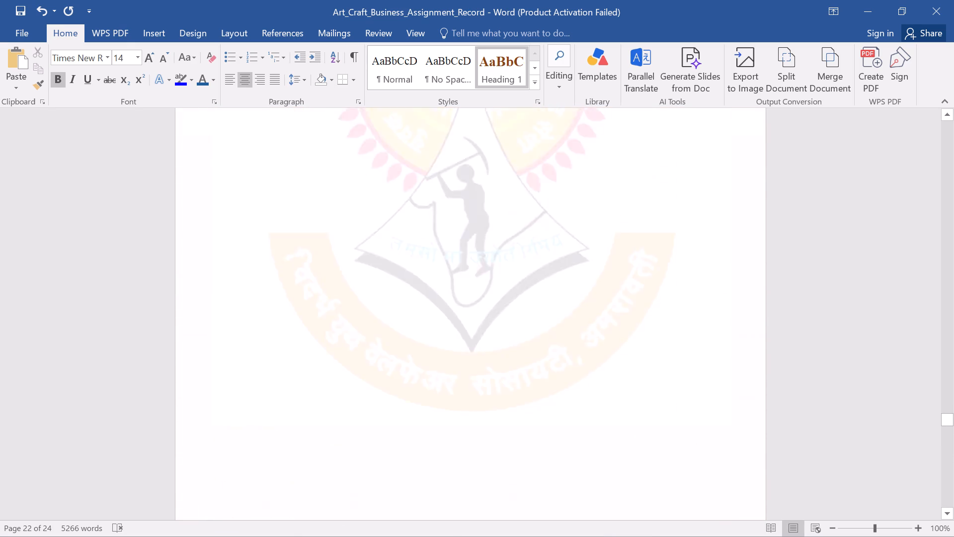
pyautogui.scroll(13, 461, 167)
pyautogui.scroll(-7, 461, 167)
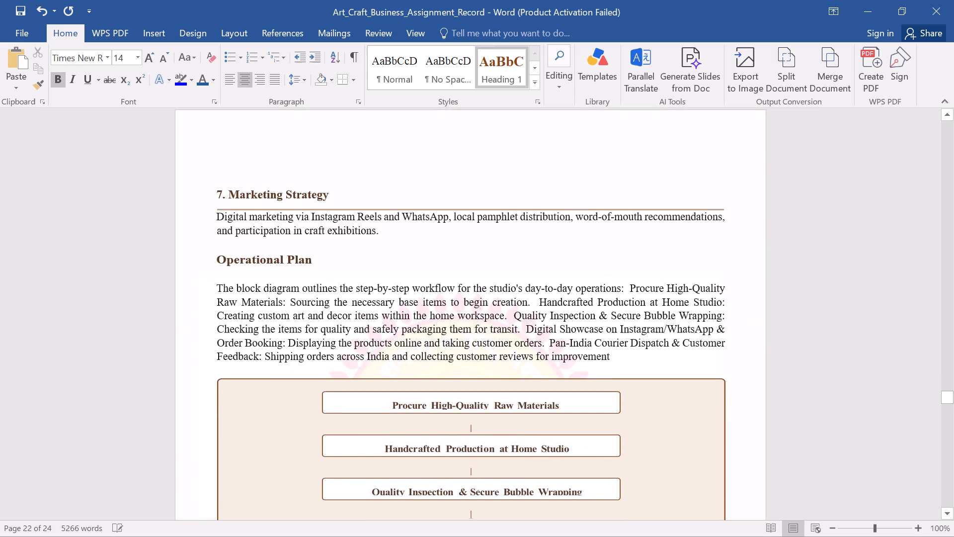
pyautogui.scroll(-1, 461, 167)
pyautogui.scroll(2, 461, 167)
pyautogui.scroll(-1, 461, 167)
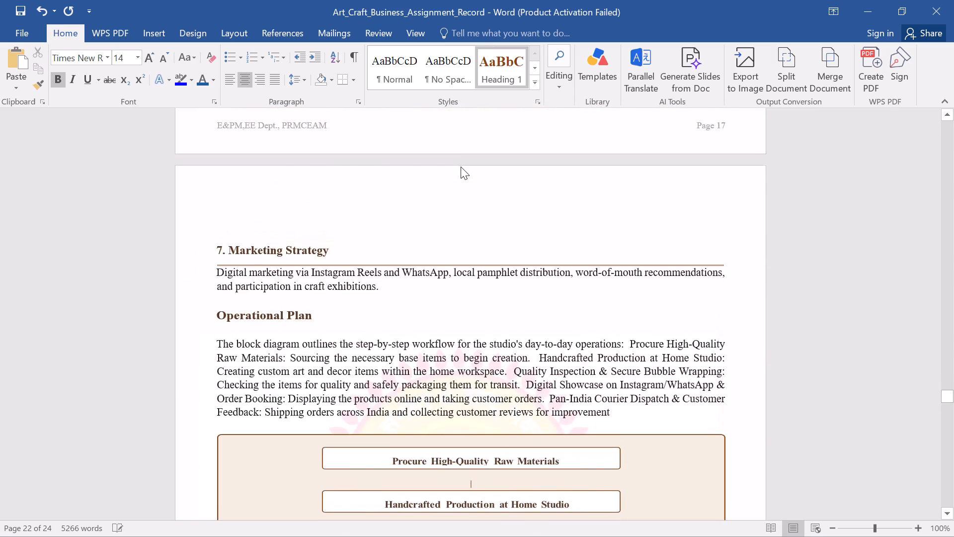
pyautogui.scroll(-6, 461, 167)
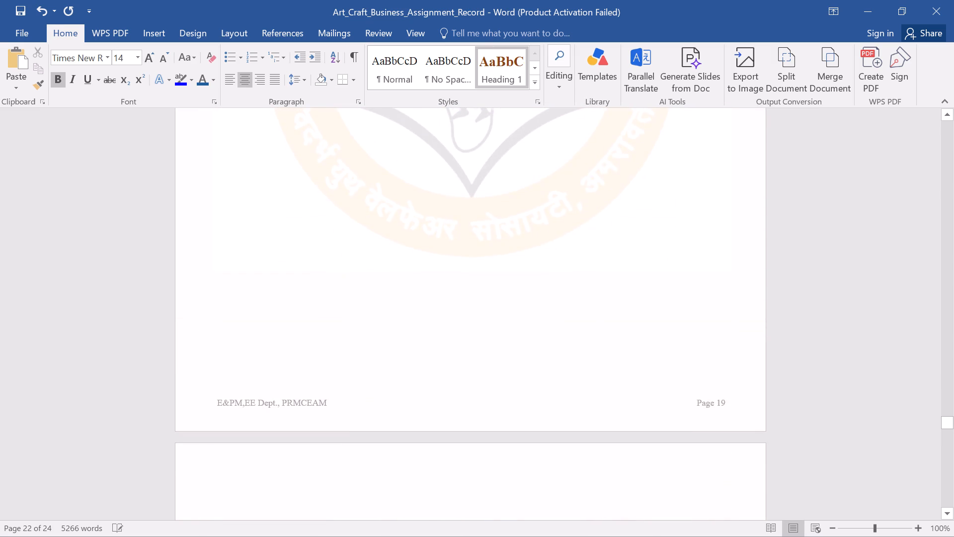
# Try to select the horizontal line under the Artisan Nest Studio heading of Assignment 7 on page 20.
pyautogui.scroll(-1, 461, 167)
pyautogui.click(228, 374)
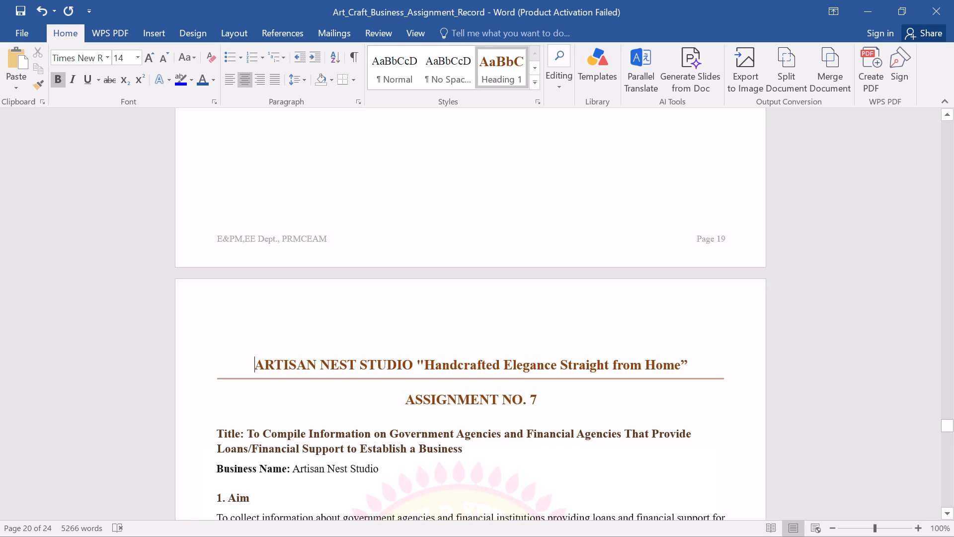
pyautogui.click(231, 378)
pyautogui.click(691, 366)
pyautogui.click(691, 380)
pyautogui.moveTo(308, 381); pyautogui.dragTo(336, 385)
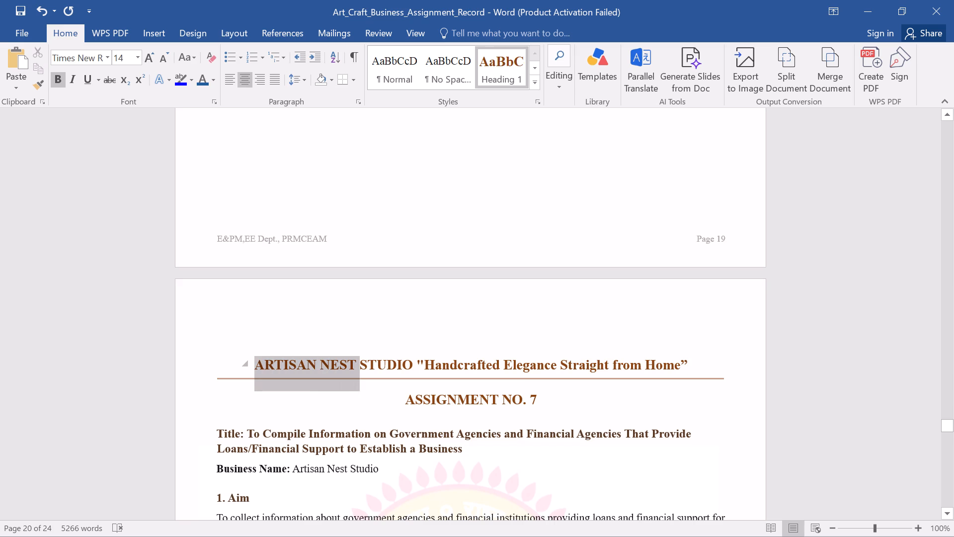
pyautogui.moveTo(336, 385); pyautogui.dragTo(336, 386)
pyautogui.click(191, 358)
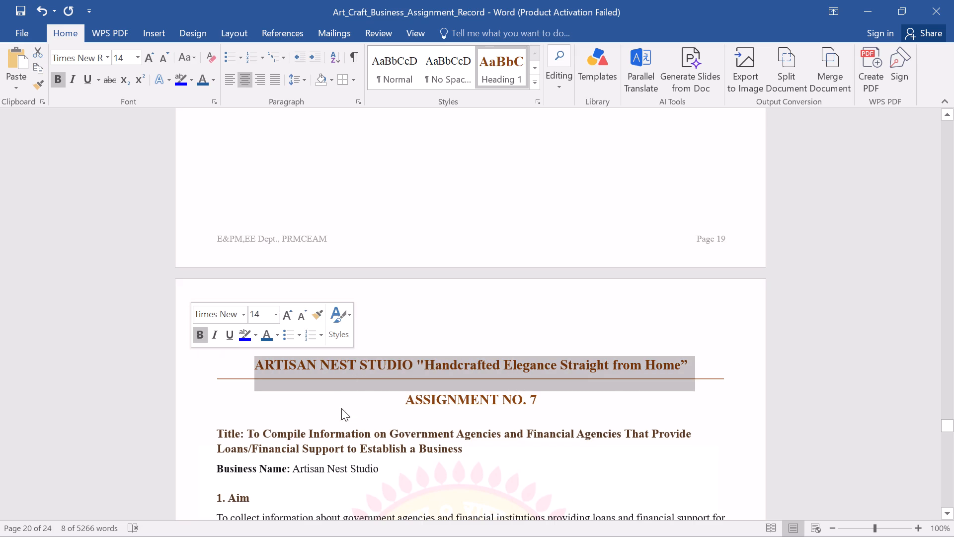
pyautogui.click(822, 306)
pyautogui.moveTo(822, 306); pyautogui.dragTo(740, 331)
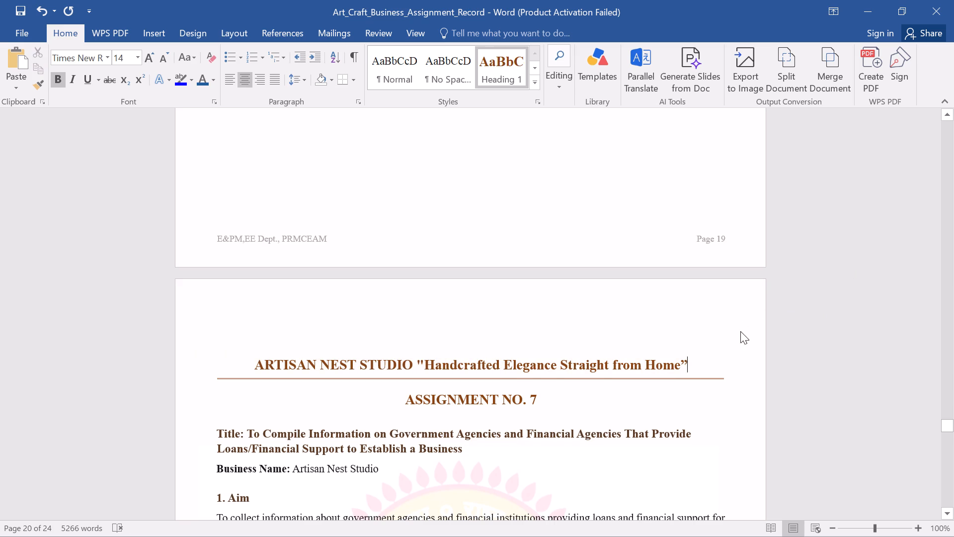
# Delete two blank lines from the empty area below the horizontal line on page 22.
pyautogui.scroll(-18, 740, 331)
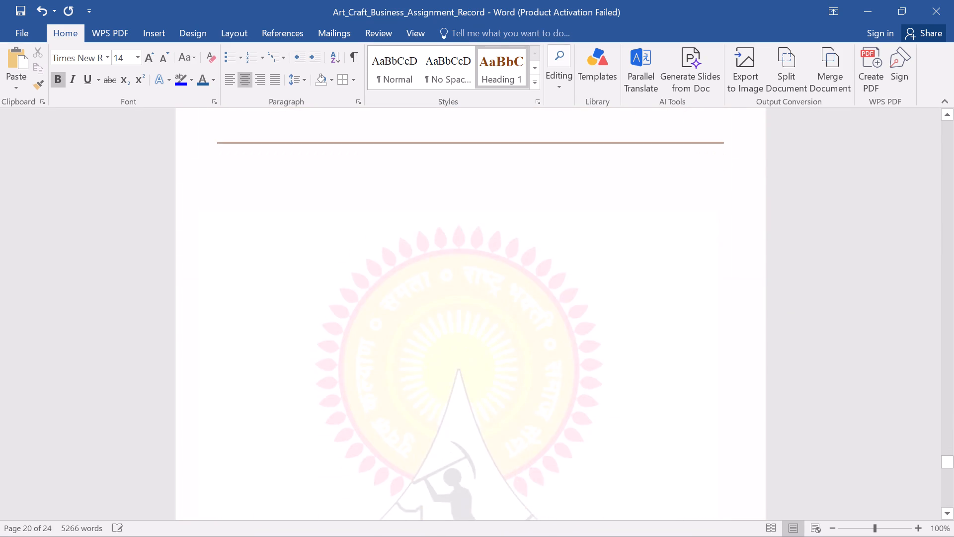
pyautogui.scroll(-4, 740, 331)
pyautogui.rightClick(570, 332)
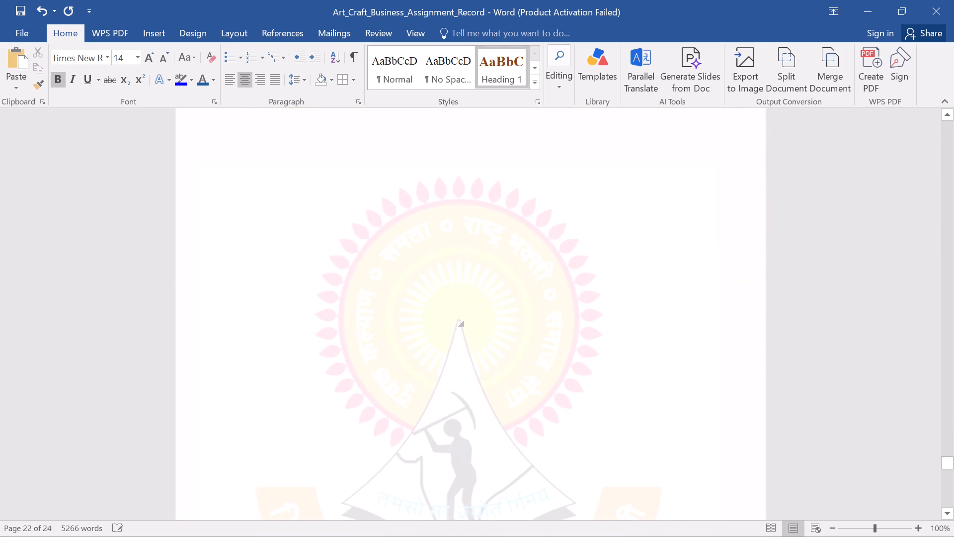
pyautogui.rightClick(570, 332)
pyautogui.scroll(3, 413, 288)
pyautogui.scroll(-1, 413, 288)
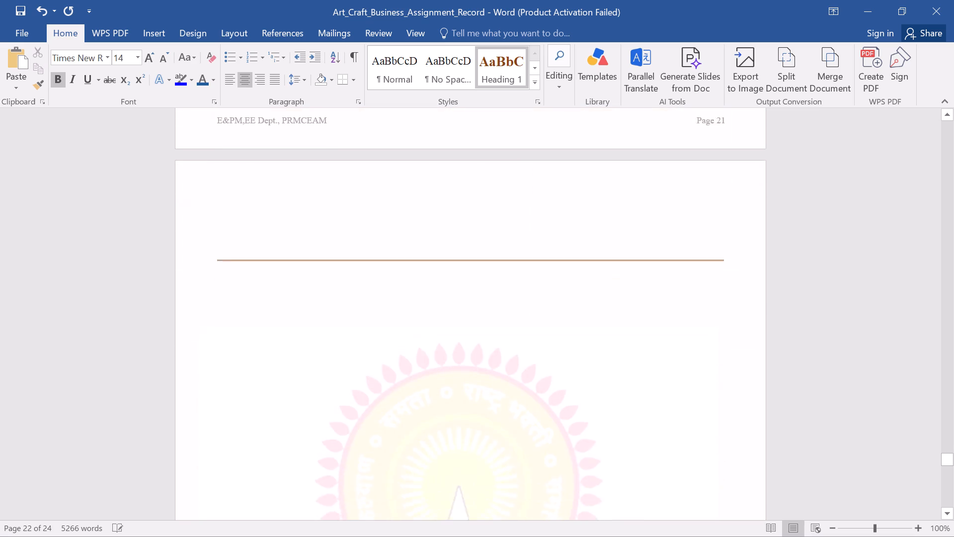
pyautogui.scroll(-1, 413, 288)
pyautogui.click(413, 288)
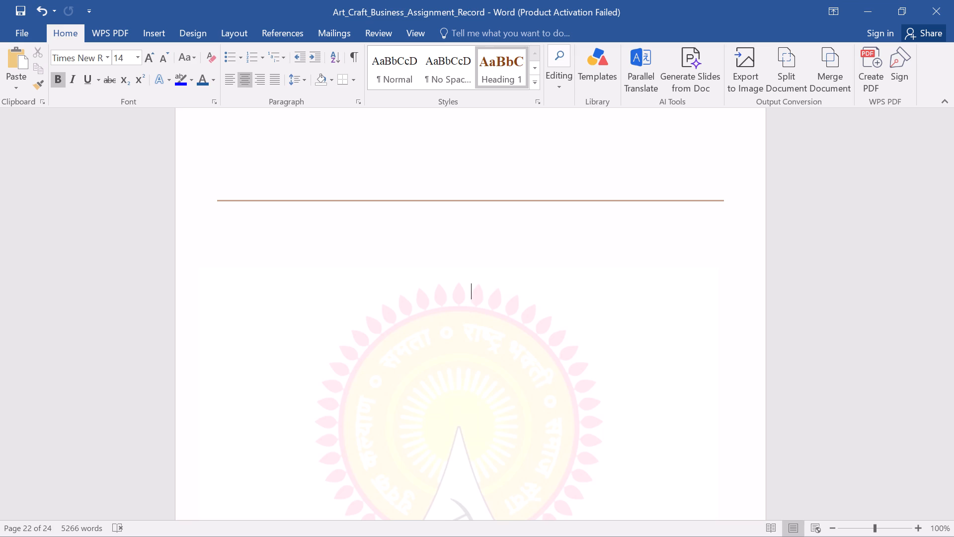
pyautogui.rightClick(413, 288)
pyautogui.press('Delete')
pyautogui.press('Delete')
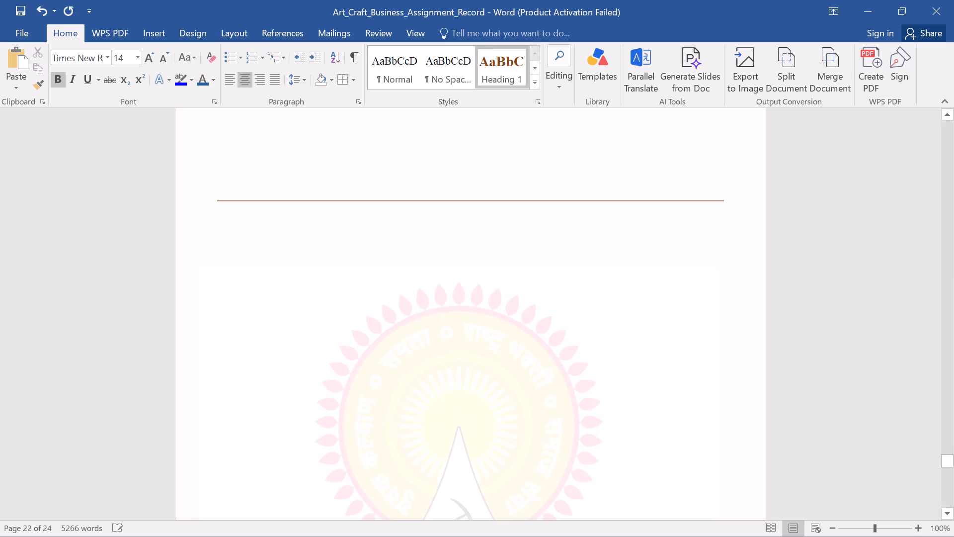
# Insert the text "tdk" just below the horizontal line on page 22.
pyautogui.moveTo(399, 203); pyautogui.dragTo(458, 295)
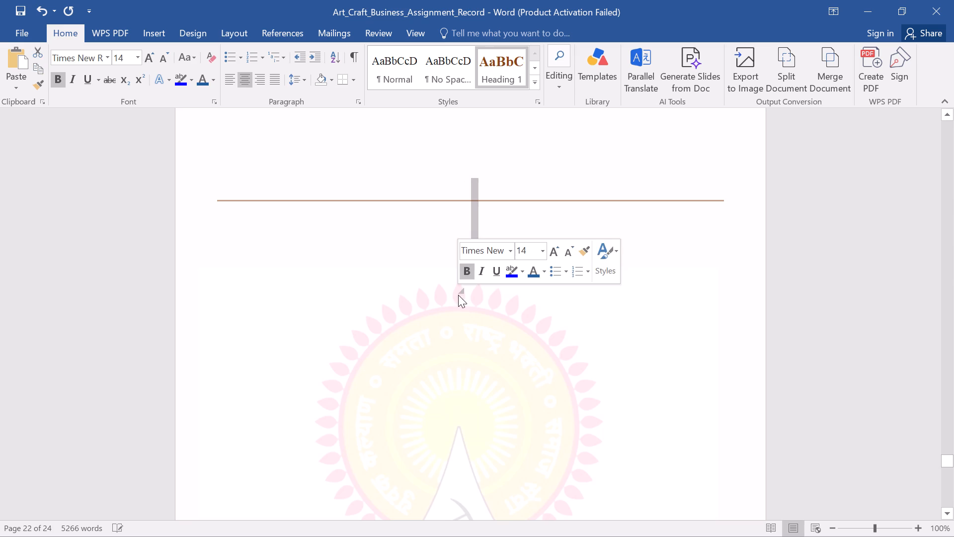
pyautogui.doubleClick(294, 220)
pyautogui.write('tdk')
pyautogui.rightClick(291, 216)
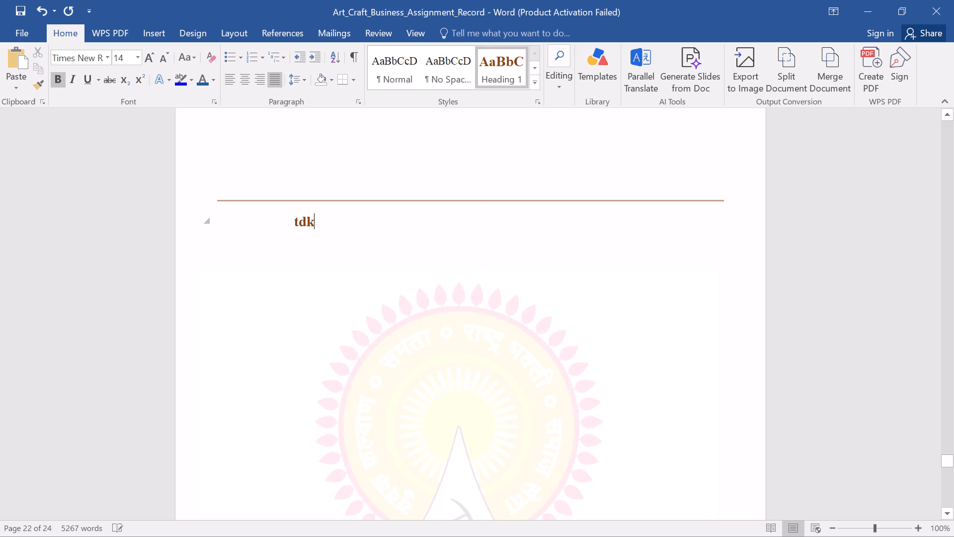
pyautogui.click(430, 260)
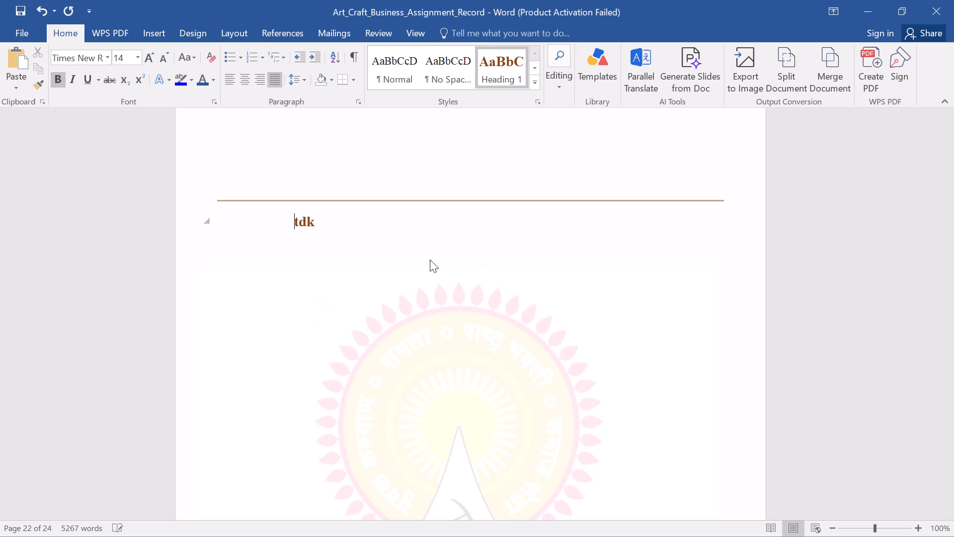
# Delete the text "tdk" and the indent before it just below the horizontal line on page 22.
pyautogui.click(430, 260)
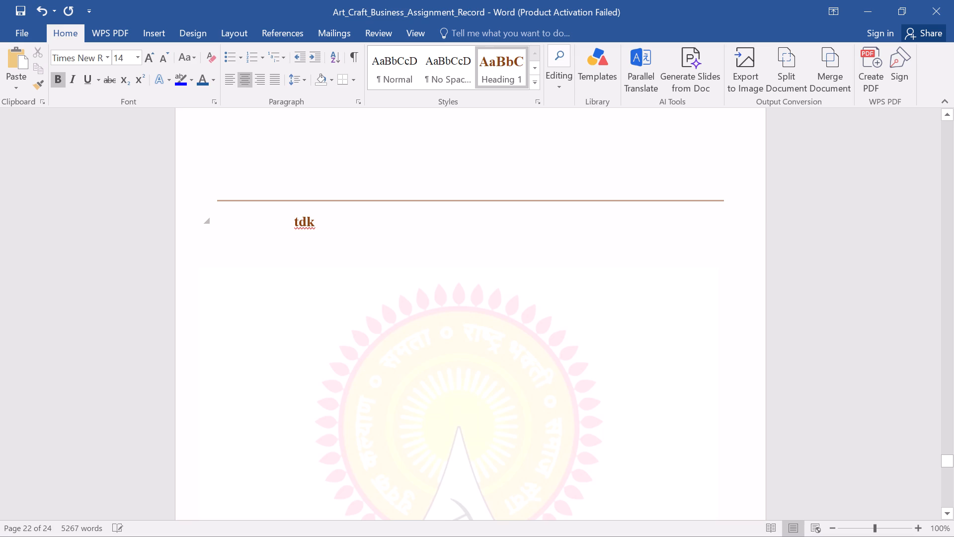
pyautogui.click(335, 223)
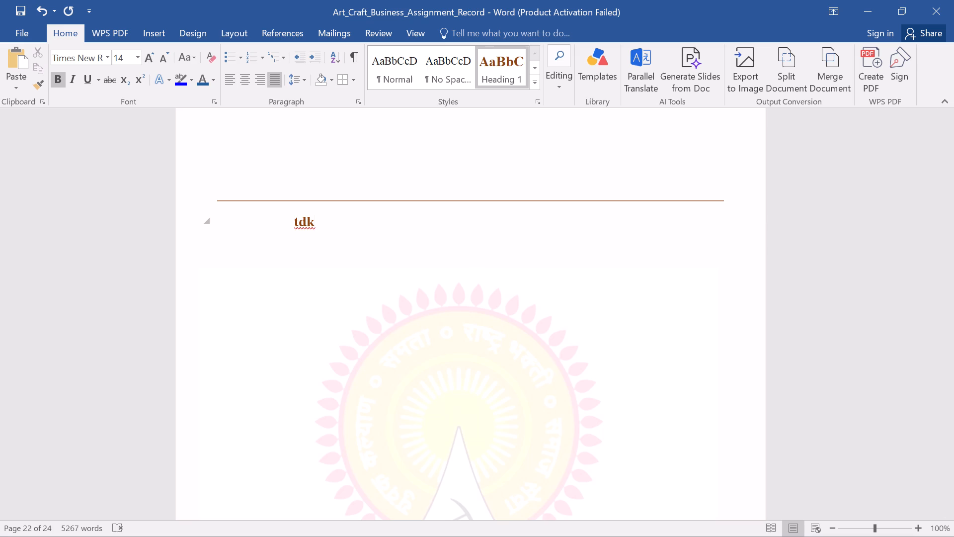
pyautogui.press('BackSpace')
pyautogui.press('BackSpace')
pyautogui.press('BackSpace')
pyautogui.press('BackSpace')
pyautogui.press('BackSpace')
pyautogui.press('BackSpace')
pyautogui.press('BackSpace')
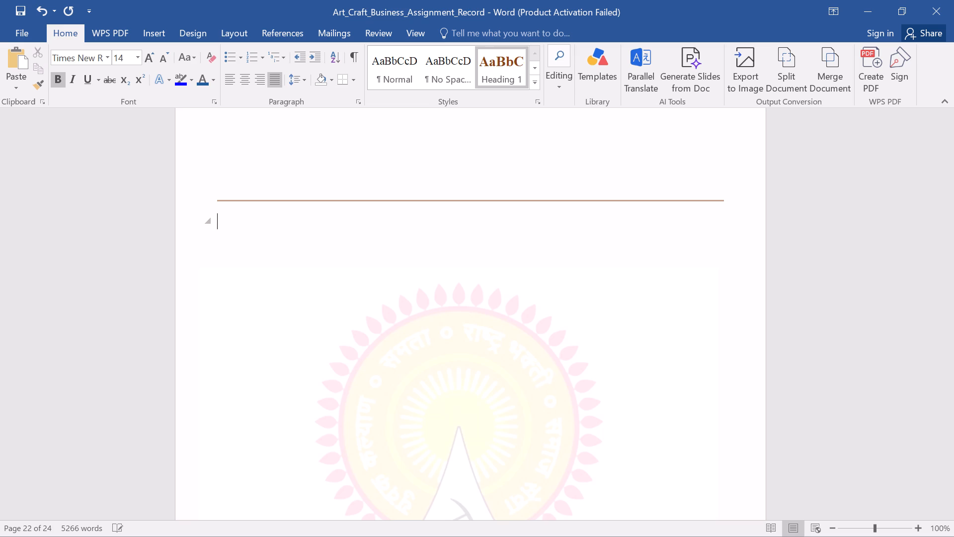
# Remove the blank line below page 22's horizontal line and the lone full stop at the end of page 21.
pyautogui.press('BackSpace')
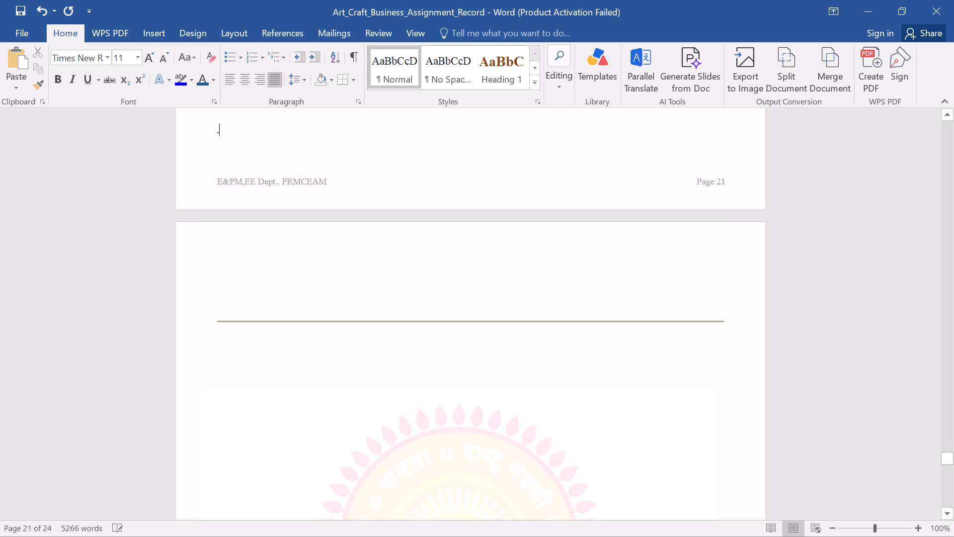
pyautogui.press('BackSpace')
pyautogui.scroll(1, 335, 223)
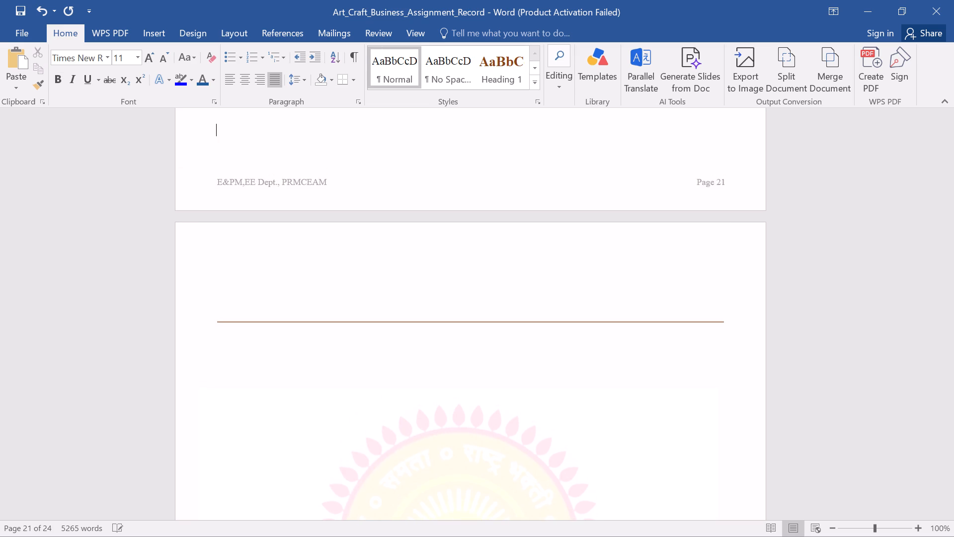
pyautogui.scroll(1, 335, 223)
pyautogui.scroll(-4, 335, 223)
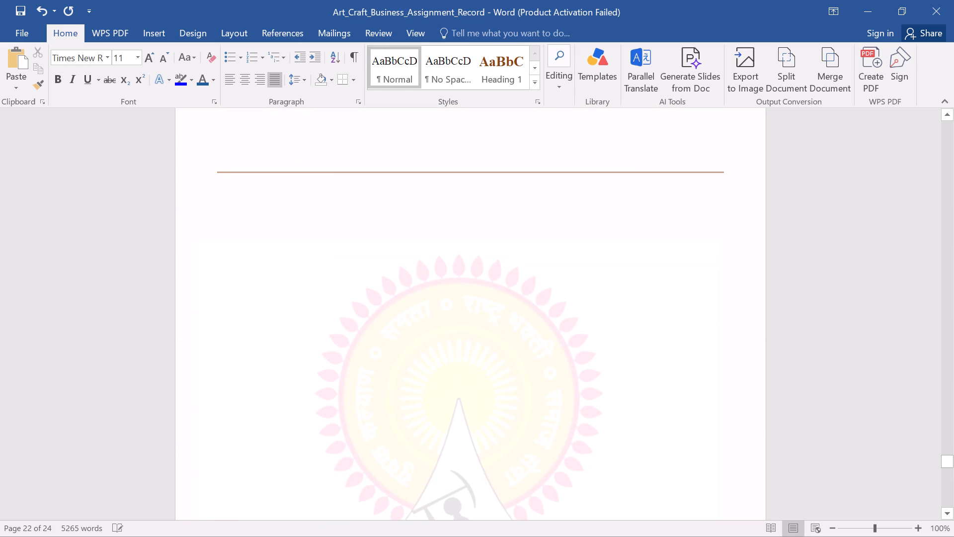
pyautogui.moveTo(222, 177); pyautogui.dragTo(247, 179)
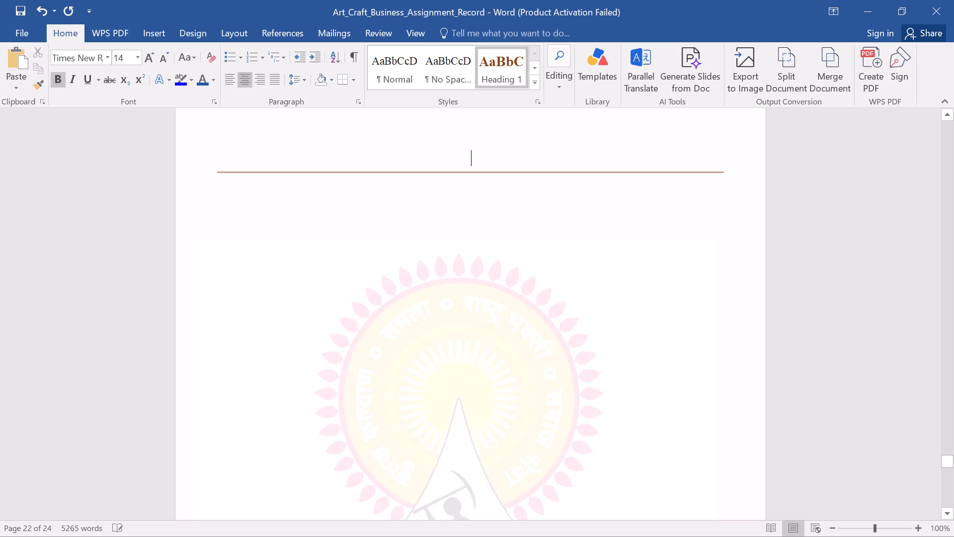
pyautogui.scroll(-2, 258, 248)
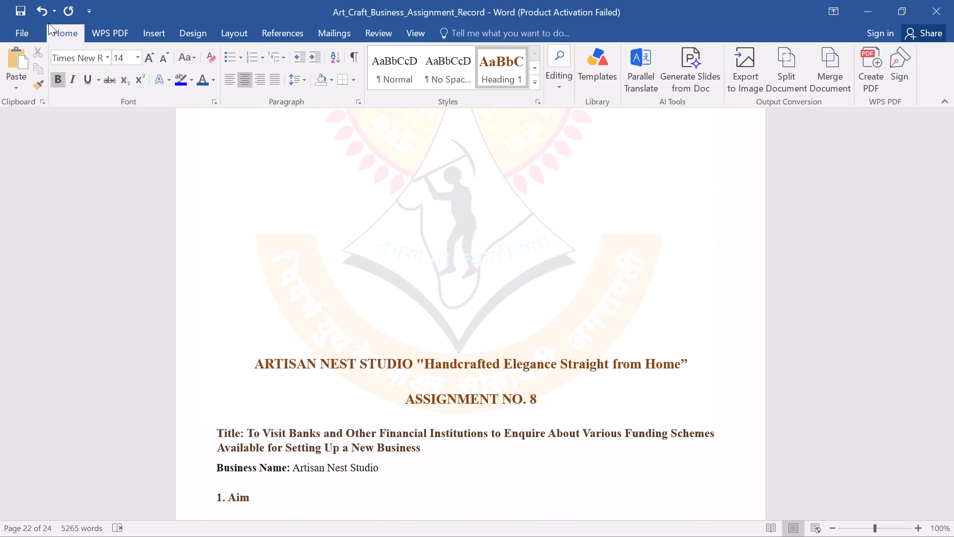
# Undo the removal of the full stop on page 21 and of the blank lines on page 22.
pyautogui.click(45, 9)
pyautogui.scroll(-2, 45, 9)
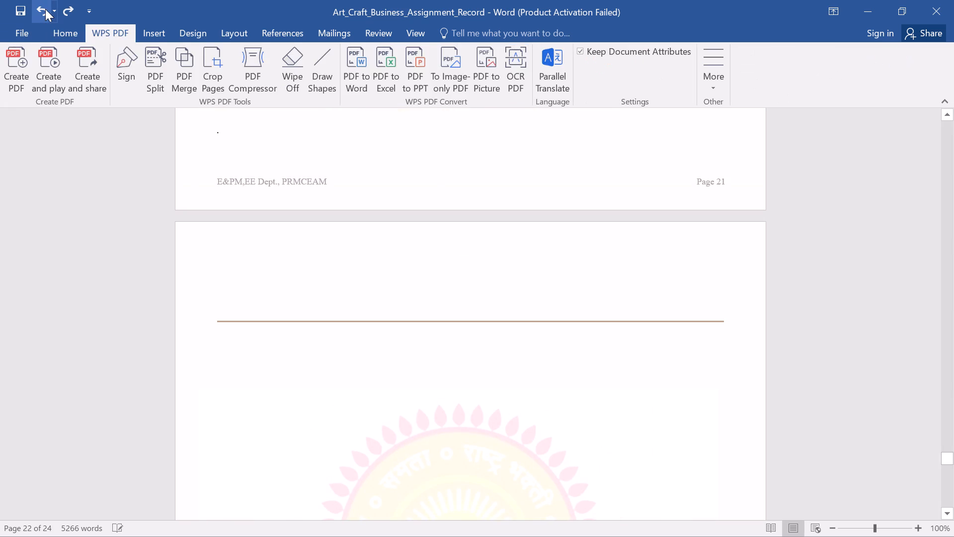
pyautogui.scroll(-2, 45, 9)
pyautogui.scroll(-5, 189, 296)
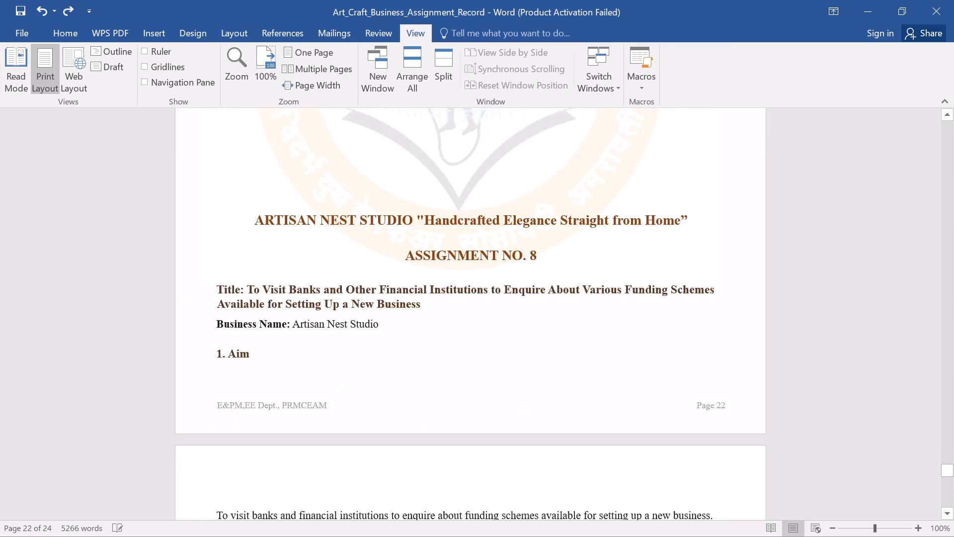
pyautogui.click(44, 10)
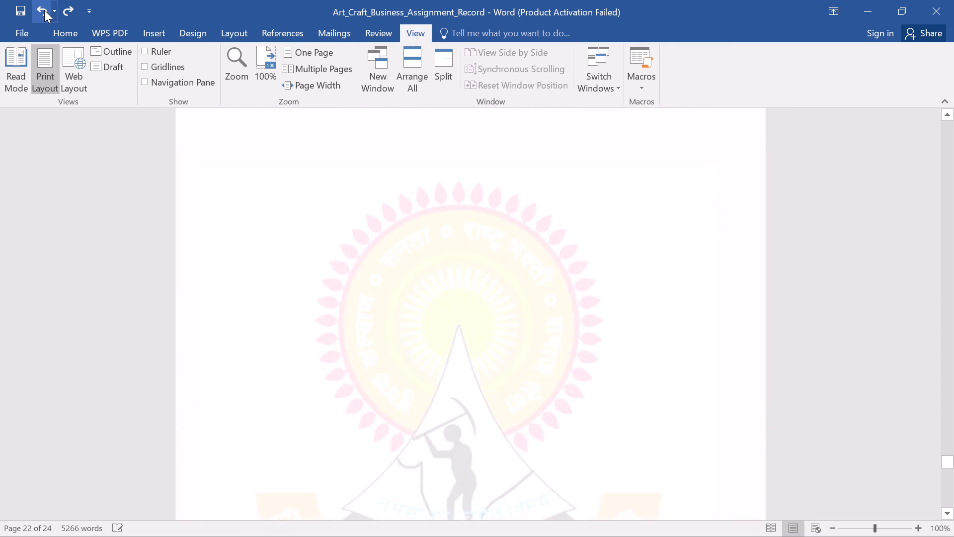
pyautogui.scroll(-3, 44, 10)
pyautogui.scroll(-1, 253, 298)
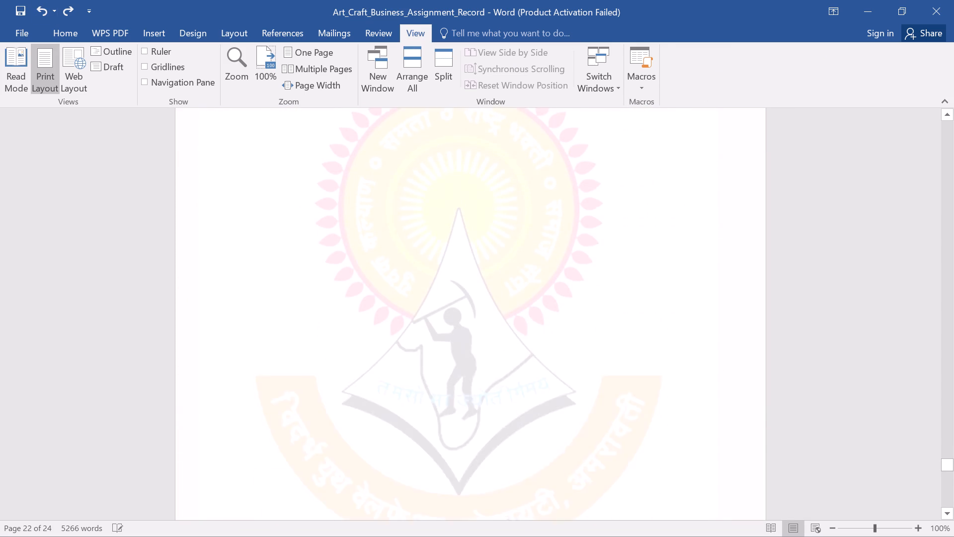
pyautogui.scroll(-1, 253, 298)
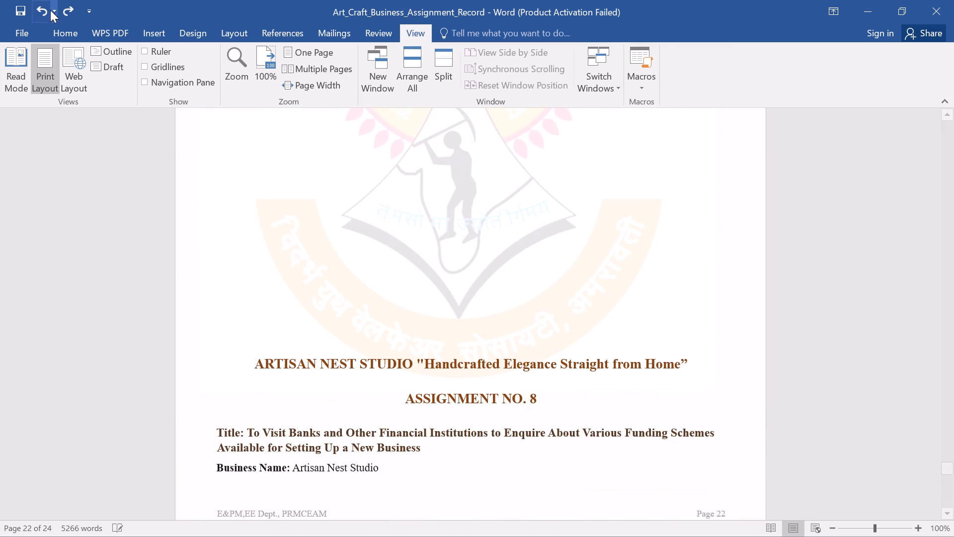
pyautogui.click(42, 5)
# Move the heading ARTISAN NEST STUDIO "Handcrafted Elegance Straight from Home" from page 23 to just above the horizontal line on page 22.
pyautogui.scroll(-3, 42, 5)
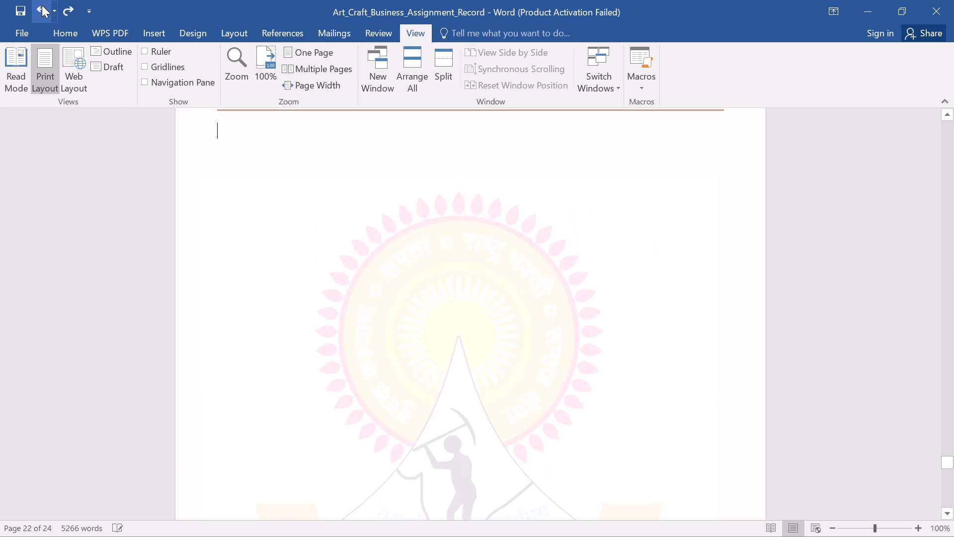
pyautogui.scroll(-3, 189, 294)
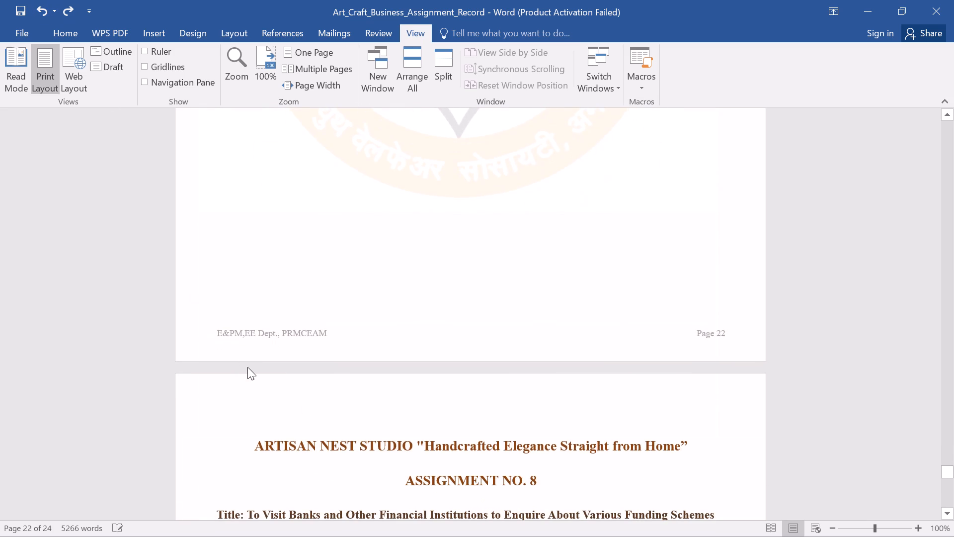
pyautogui.scroll(-2, 298, 358)
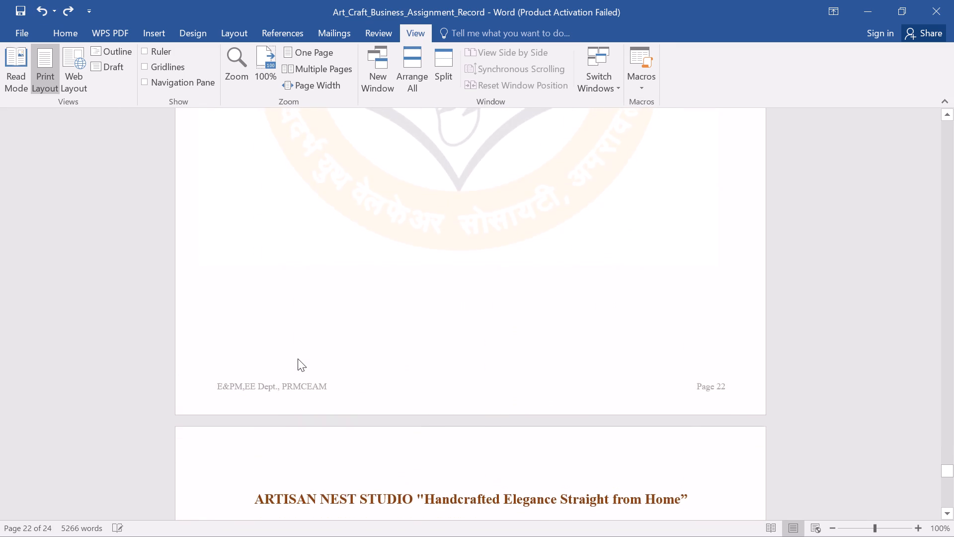
pyautogui.scroll(-1, 298, 358)
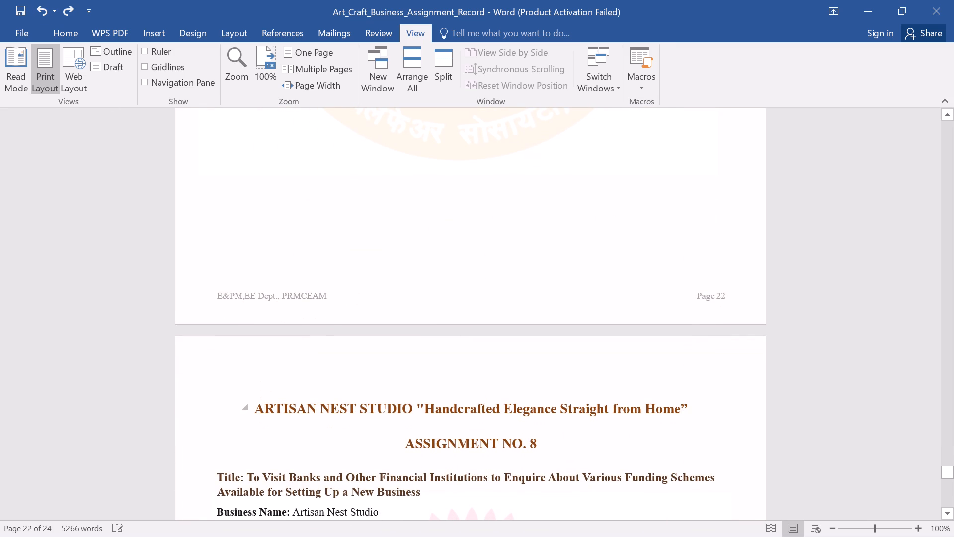
pyautogui.moveTo(257, 410); pyautogui.dragTo(718, 422)
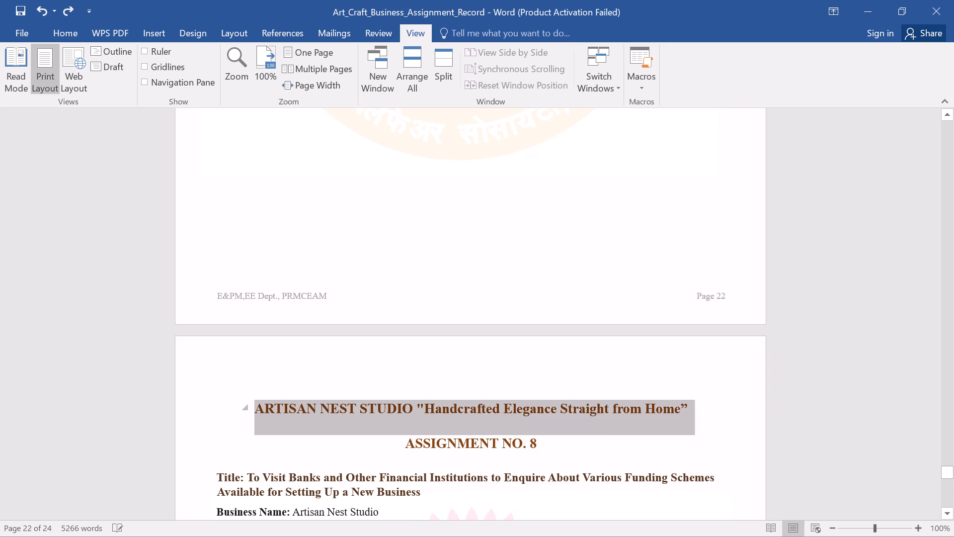
pyautogui.moveTo(718, 422); pyautogui.dragTo(736, 425)
pyautogui.hotkey('ctrl', 'x')
pyautogui.scroll(2, 525, 281)
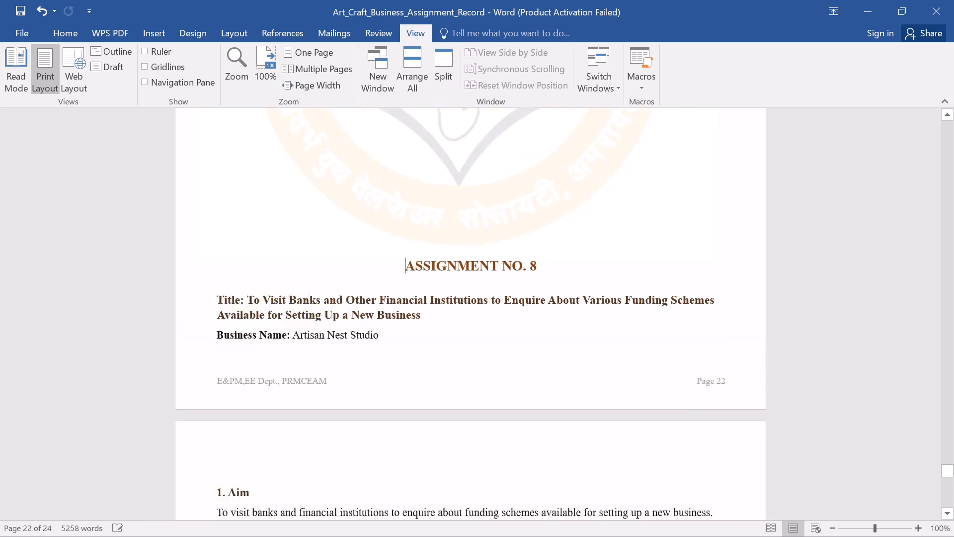
pyautogui.scroll(2, 525, 281)
pyautogui.click(358, 302)
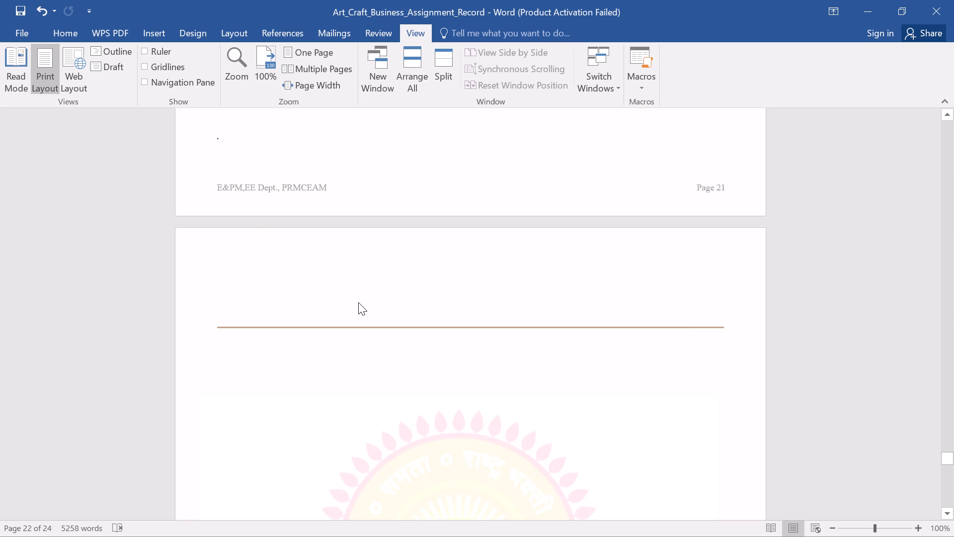
pyautogui.hotkey('ctrl', 'v')
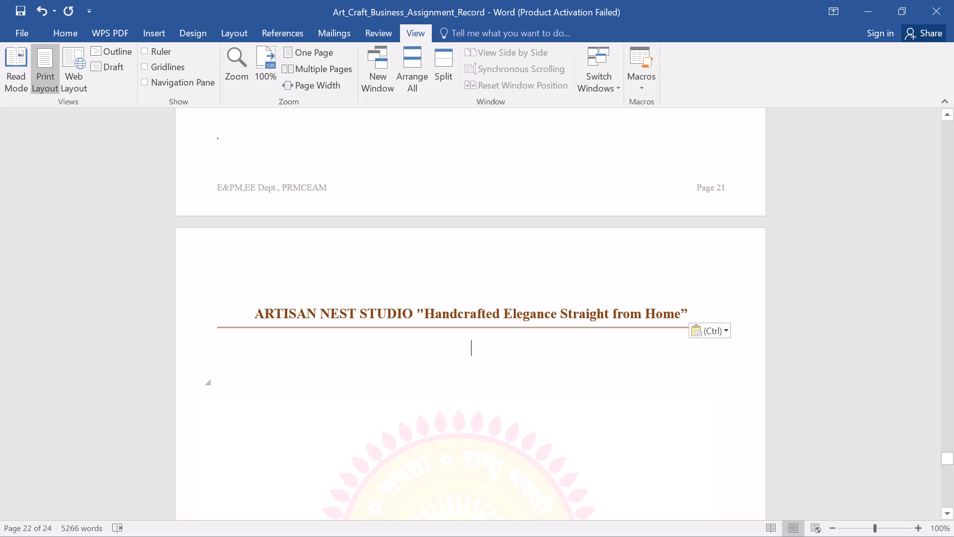
# Move the heading "ASSIGNMENT NO. 8" from page 23 to the empty line below the horizontal line on page 22.
pyautogui.scroll(-6, 394, 386)
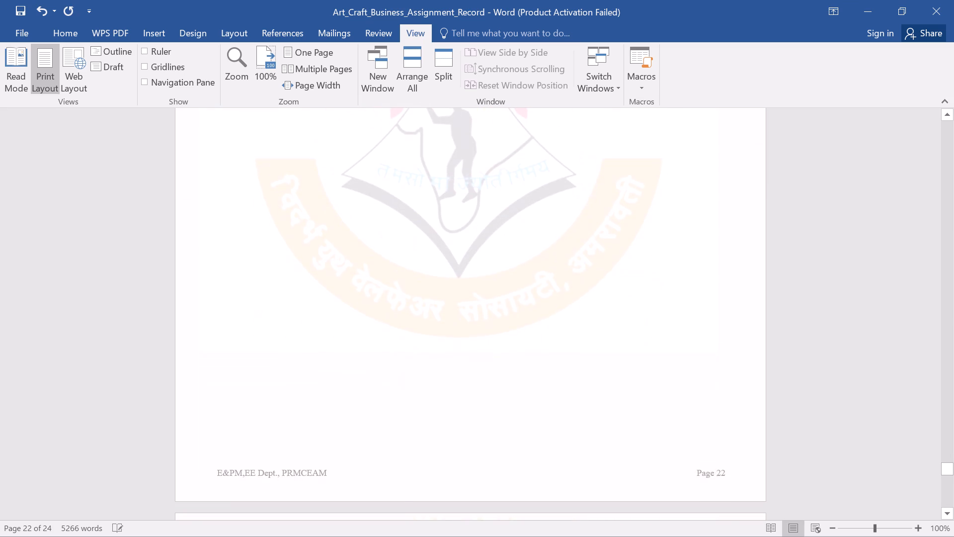
pyautogui.scroll(-1, 394, 386)
pyautogui.moveTo(406, 185); pyautogui.dragTo(432, 183)
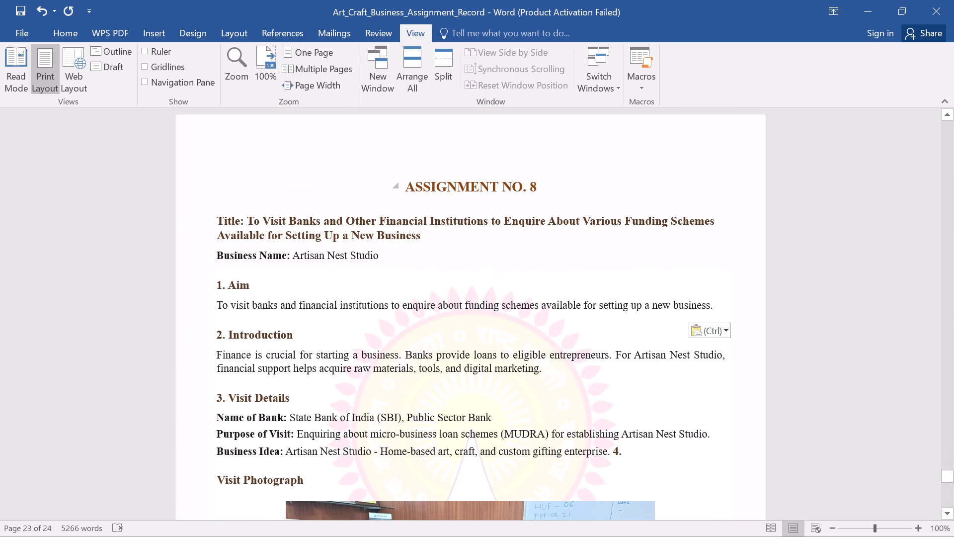
pyautogui.moveTo(432, 183); pyautogui.dragTo(541, 184)
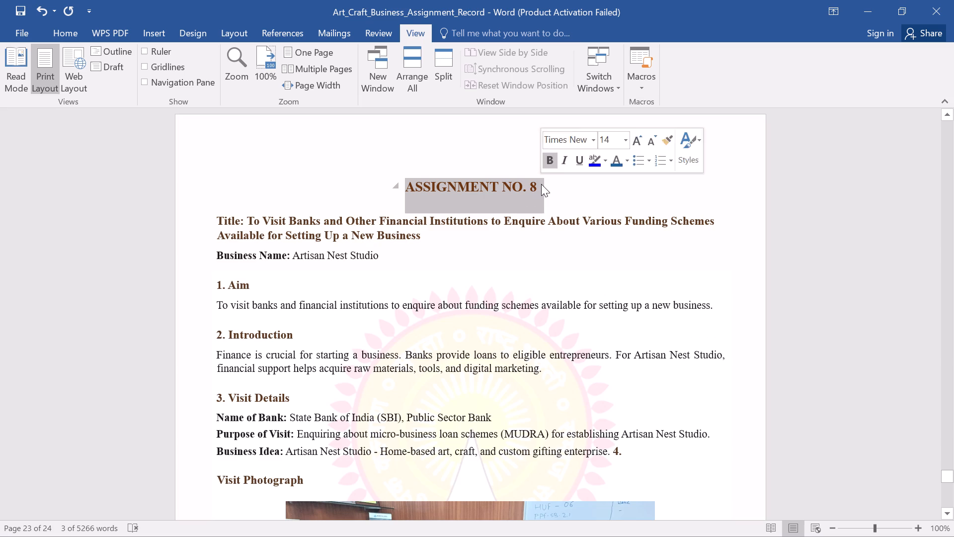
pyautogui.hotkey('ctrl', 'x')
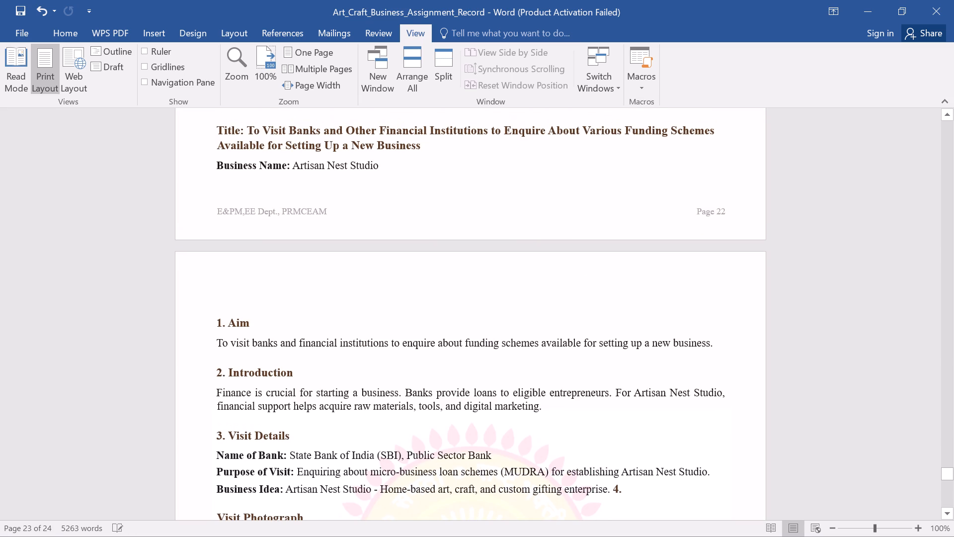
pyautogui.scroll(5, 541, 184)
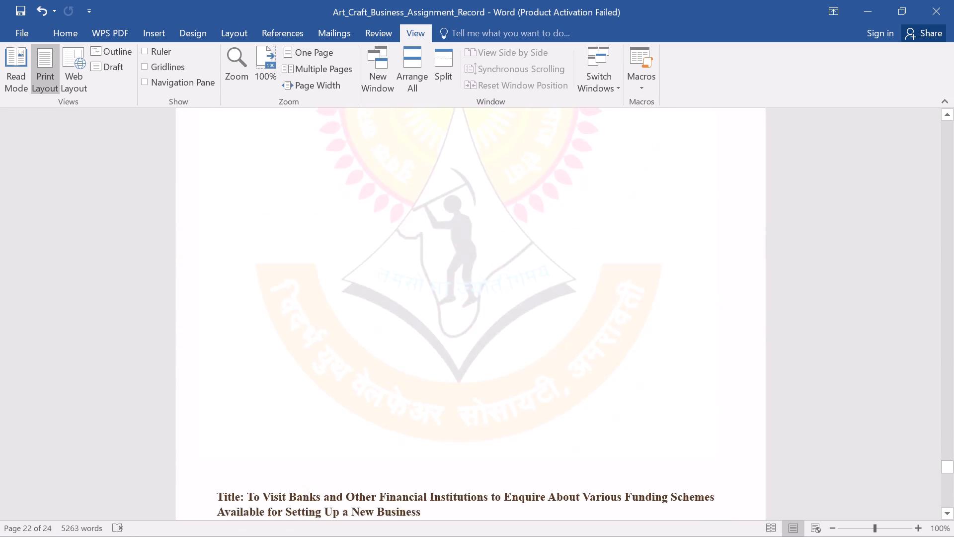
pyautogui.scroll(1, 541, 184)
pyautogui.click(480, 219)
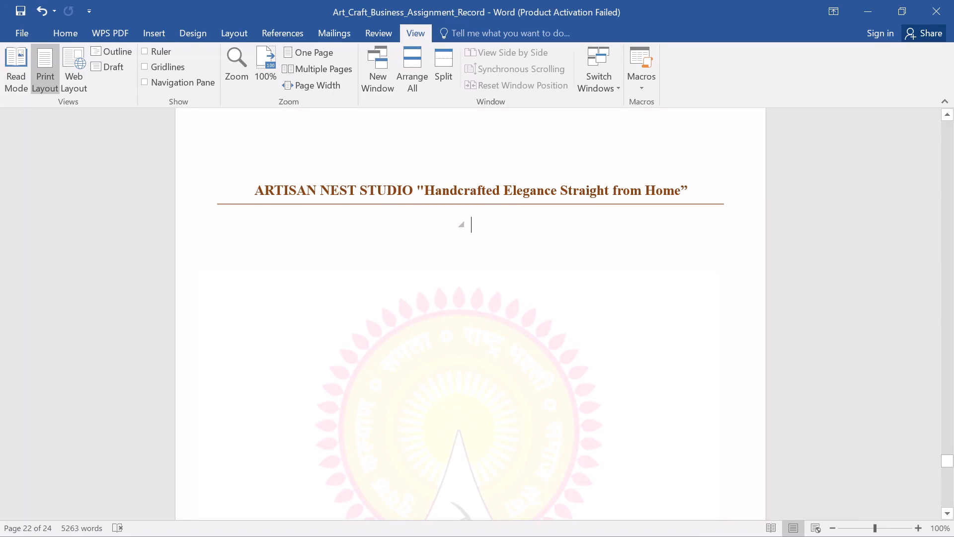
pyautogui.hotkey('ctrl', 'v')
# Remove the blank lines above the Assignment 8 title so it directly follows the heading "ASSIGNMENT NO. 8" on page 22.
pyautogui.scroll(-4, 449, 305)
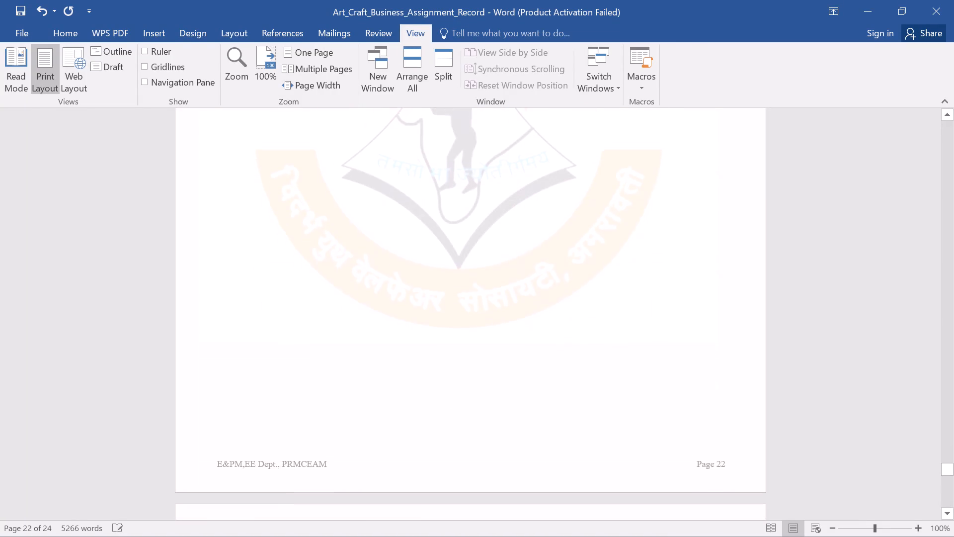
pyautogui.scroll(-1, 449, 305)
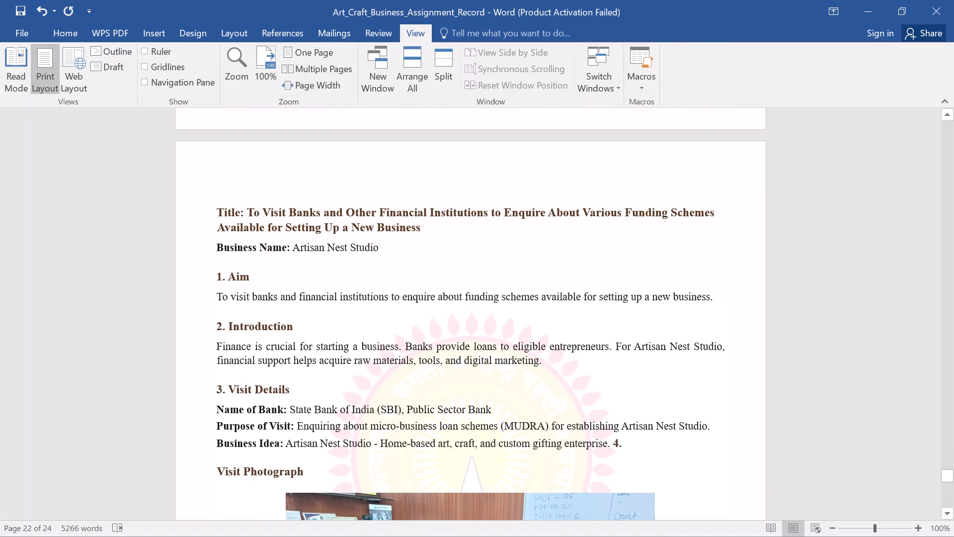
pyautogui.click(216, 211)
pyautogui.press('BackSpace')
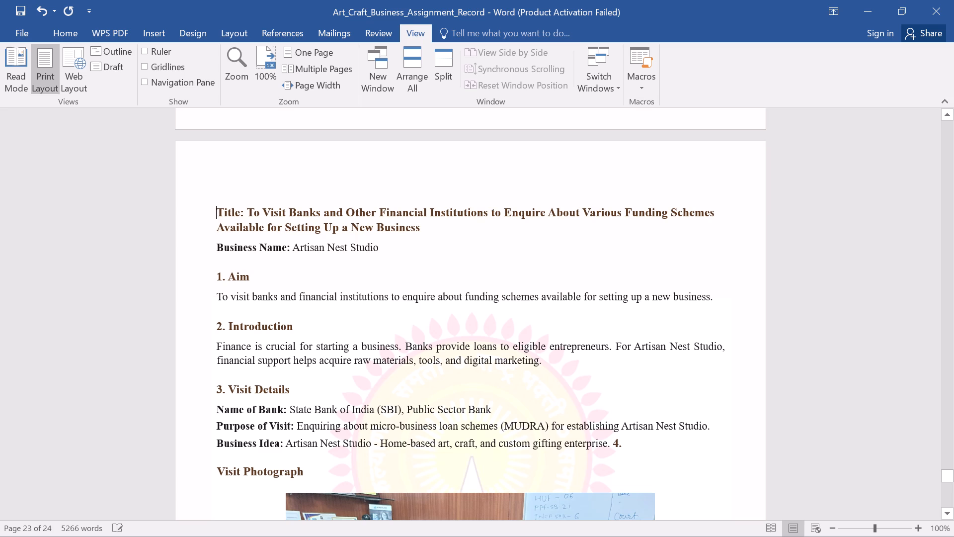
pyautogui.press('BackSpace')
pyautogui.press('BackSpace')
pyautogui.press('BackSpace')
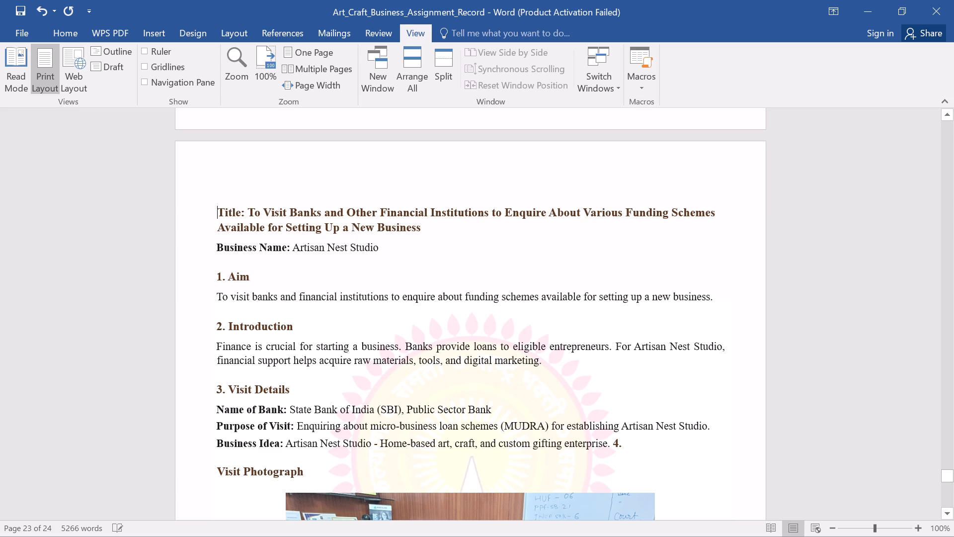
pyautogui.press('BackSpace')
pyautogui.press('BackSpace')
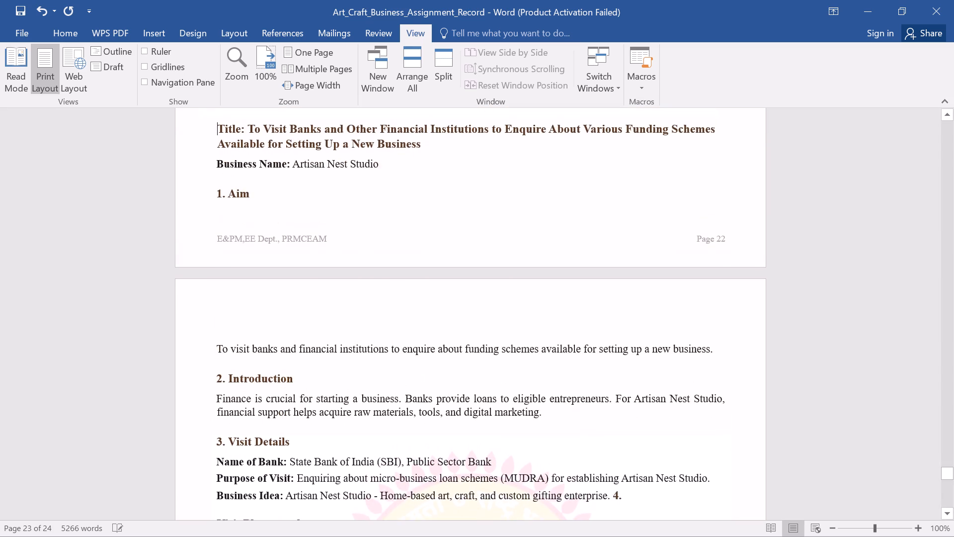
pyautogui.press('BackSpace')
pyautogui.press('BackSpace')
pyautogui.press('BackSpace')
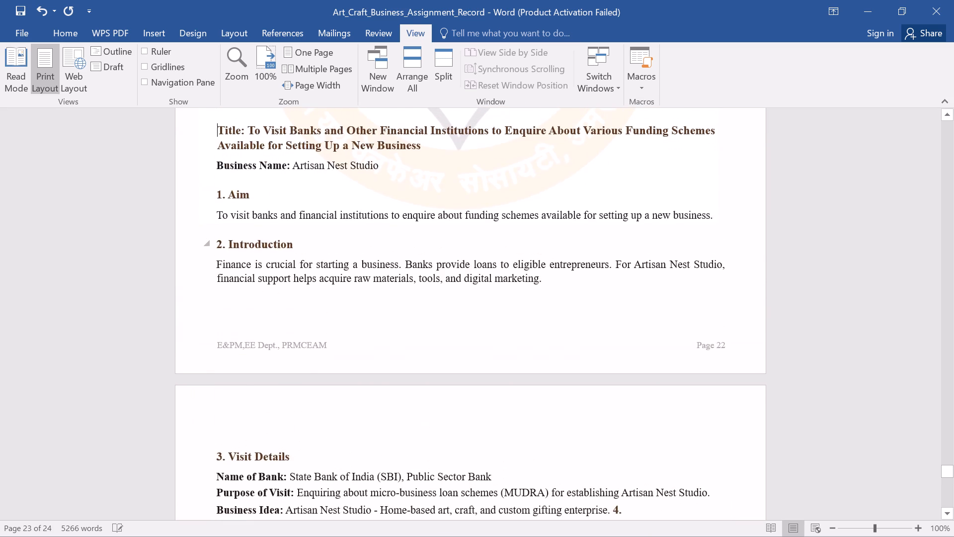
pyautogui.press('BackSpace')
pyautogui.press('BackSpace')
pyautogui.press('BackSpace')
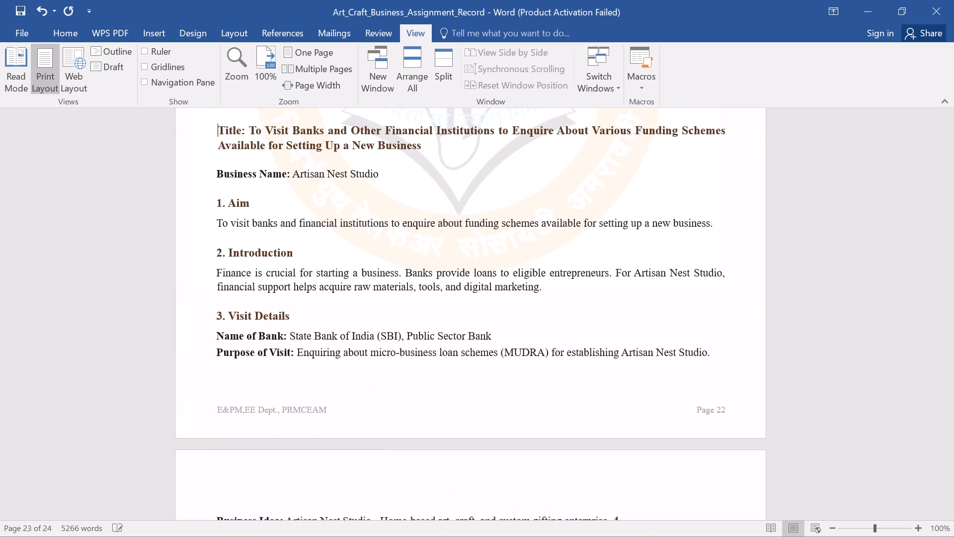
pyautogui.scroll(2, 216, 211)
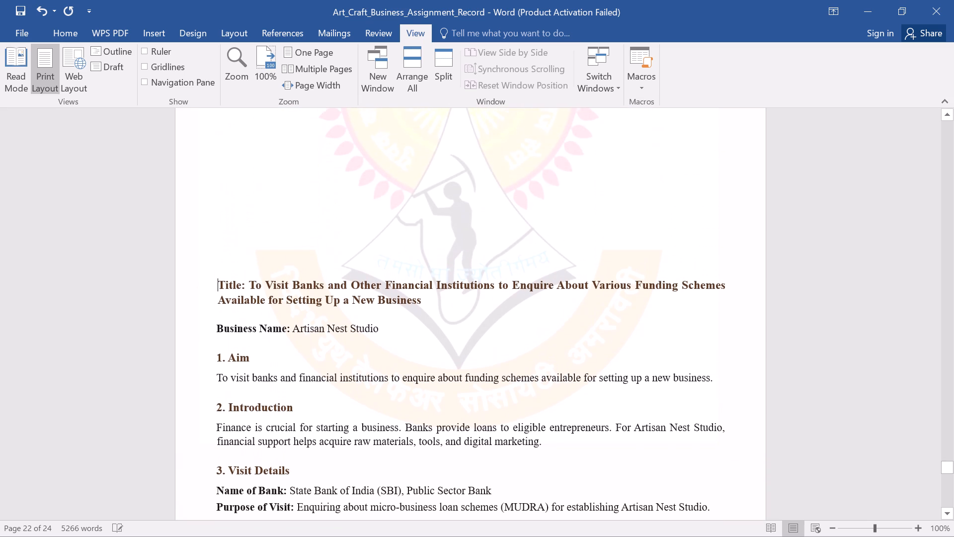
pyautogui.press('BackSpace')
pyautogui.press('BackSpace')
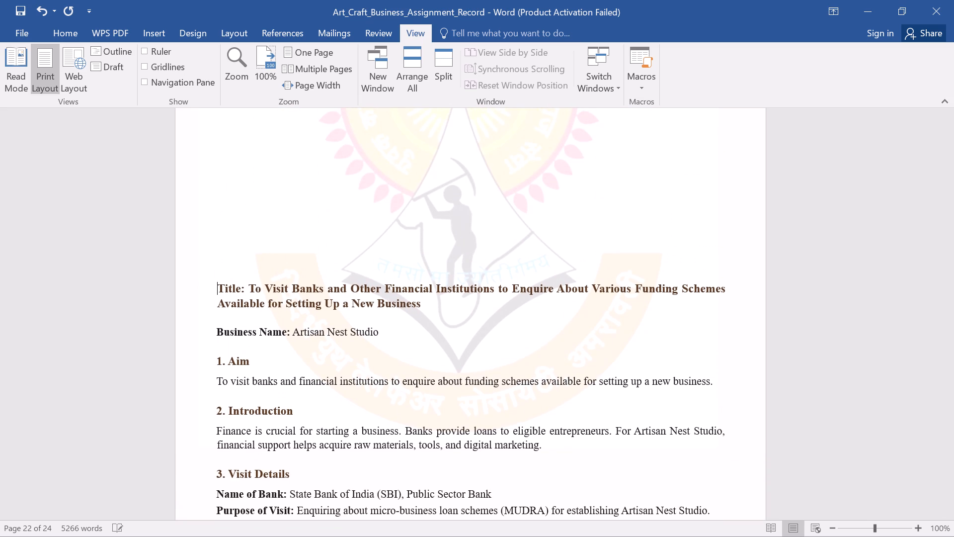
pyautogui.press('BackSpace')
pyautogui.press('BackSpace')
pyautogui.press('BackSpace')
pyautogui.press('BackSpace')
pyautogui.press('BackSpace')
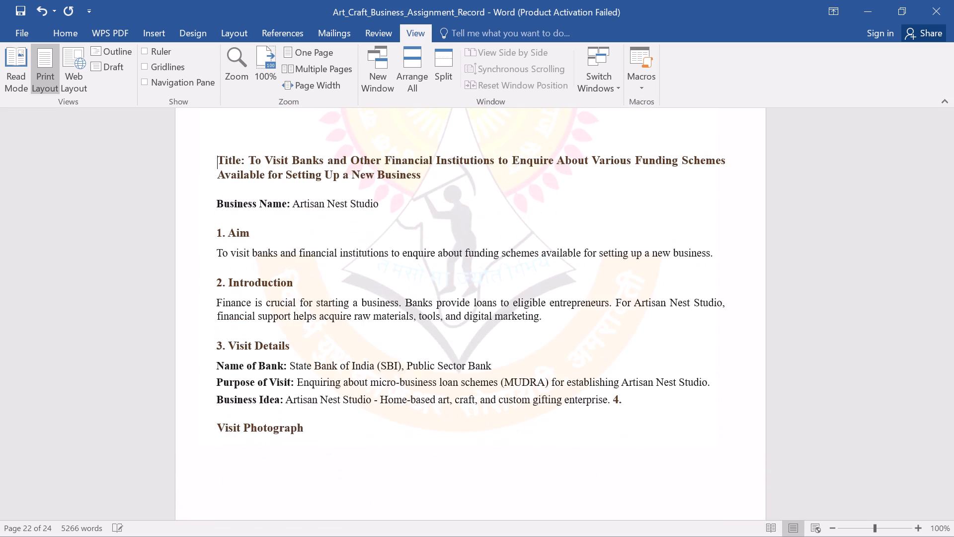
pyautogui.press('BackSpace')
pyautogui.press('BackSpace')
pyautogui.scroll(3, 216, 211)
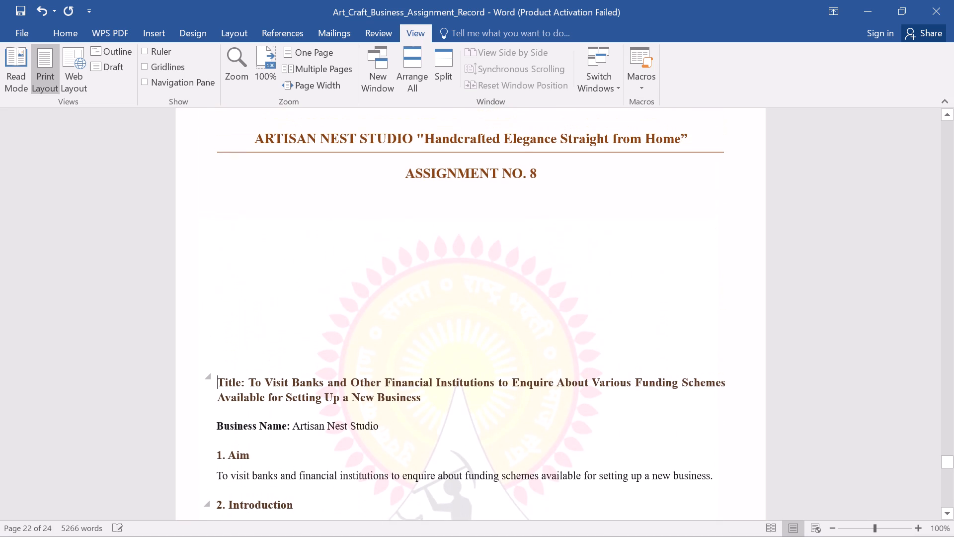
pyautogui.press('BackSpace')
pyautogui.press('BackSpace')
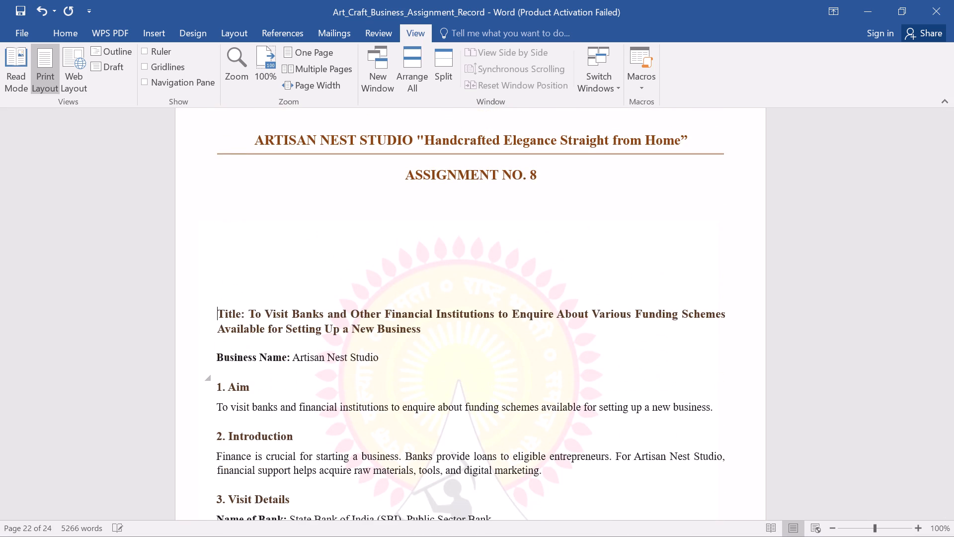
pyautogui.press('BackSpace')
pyautogui.press('BackSpace')
pyautogui.press('BackSpace')
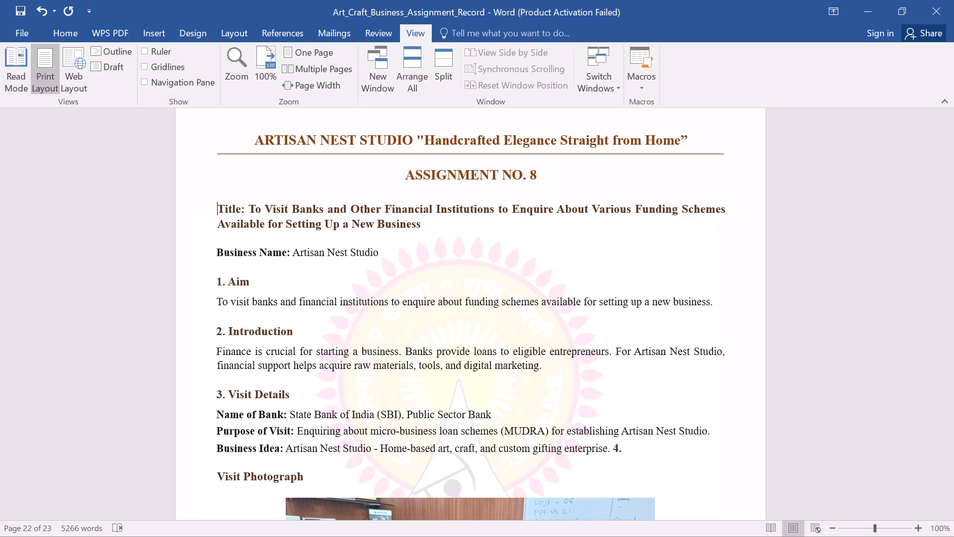
# Review the layout of Assignment 8's remaining pages and of the earlier assignments, going back to page 1.
pyautogui.scroll(-5, 216, 211)
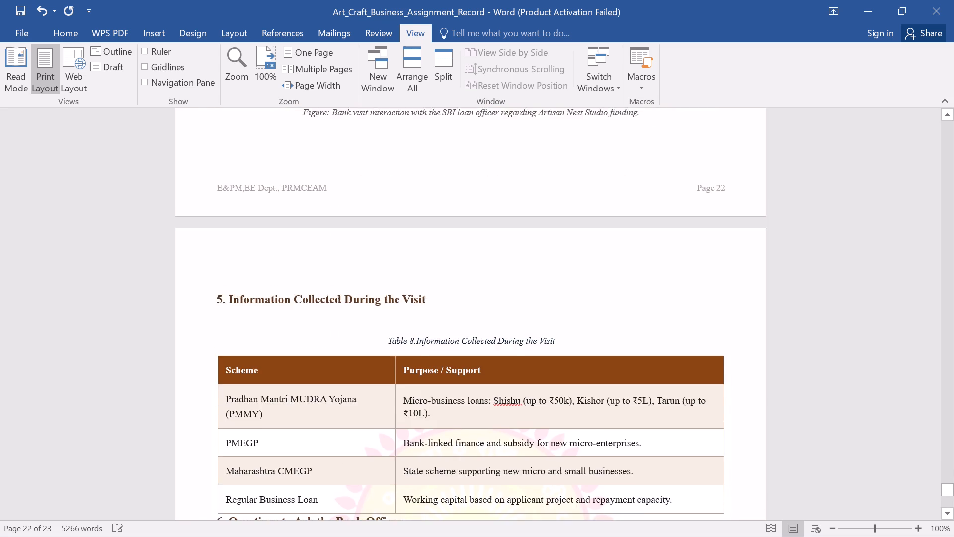
pyautogui.scroll(-7, 216, 211)
pyautogui.scroll(5, 216, 211)
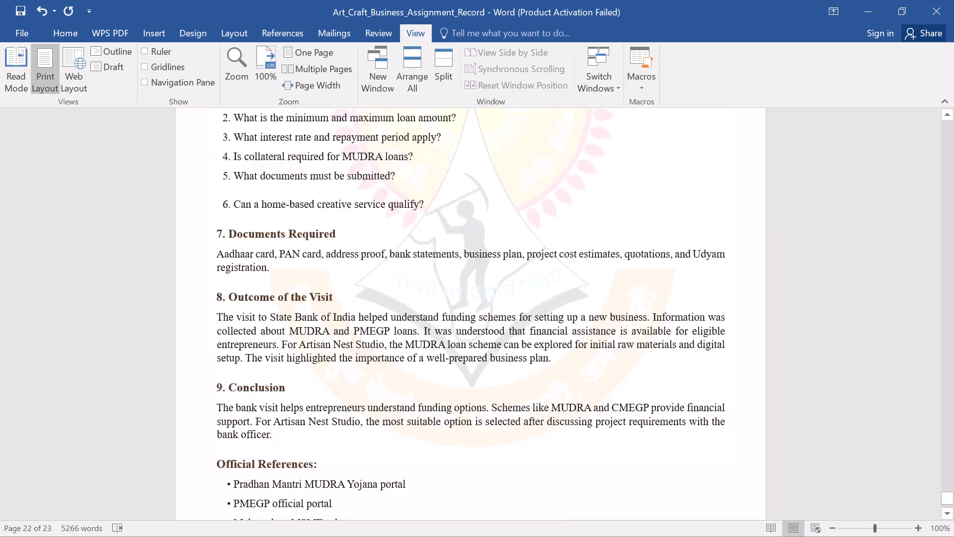
pyautogui.scroll(5, 216, 211)
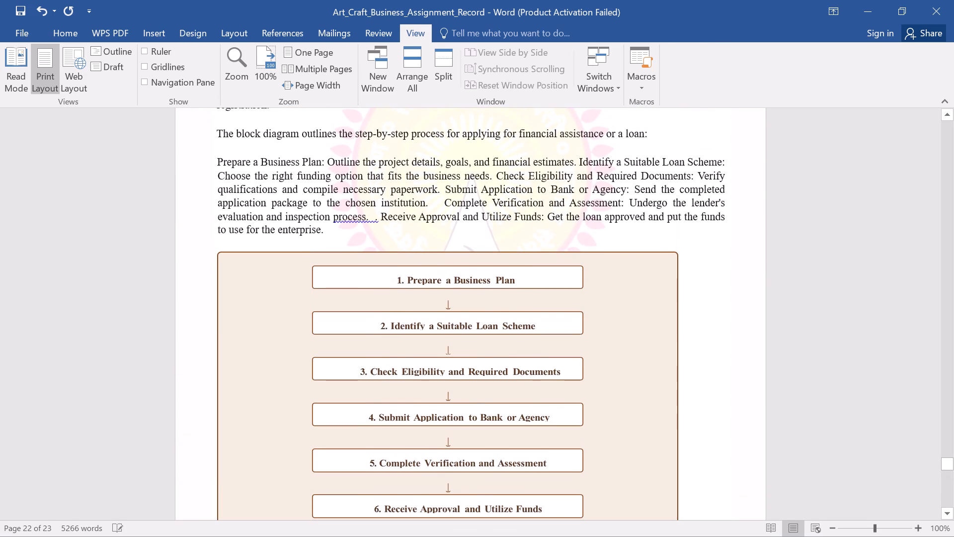
pyautogui.scroll(14, 216, 211)
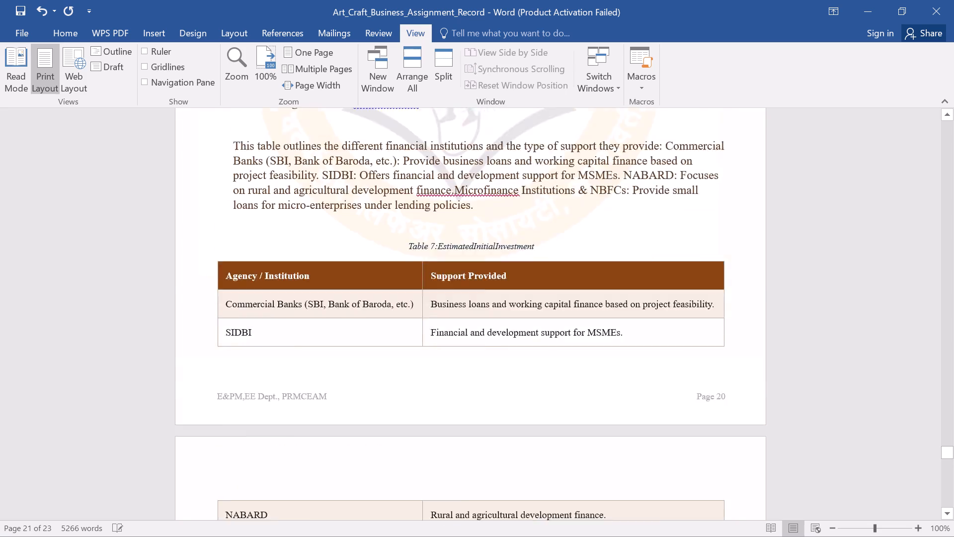
pyautogui.scroll(13, 216, 211)
pyautogui.scroll(19, 202, 170)
pyautogui.scroll(5, 80, 0)
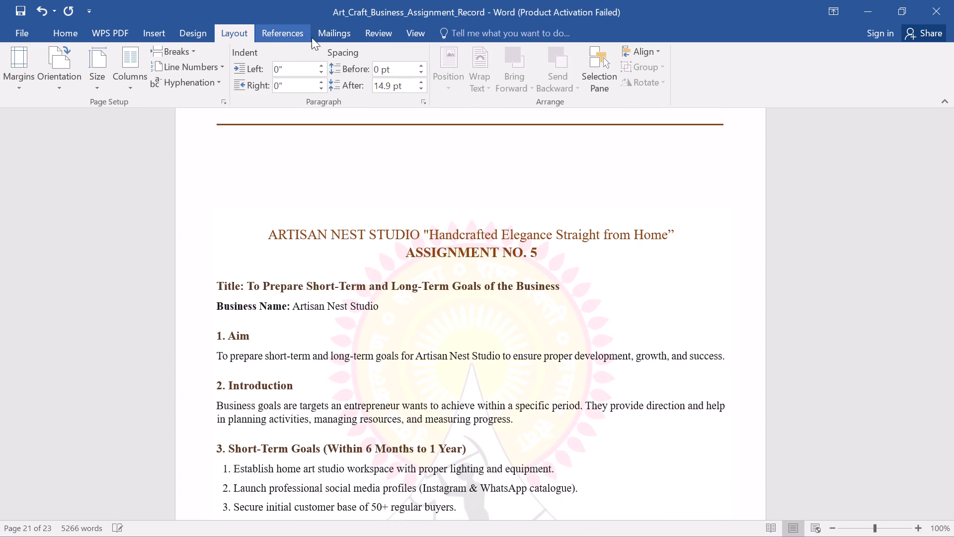
pyautogui.click(70, 32)
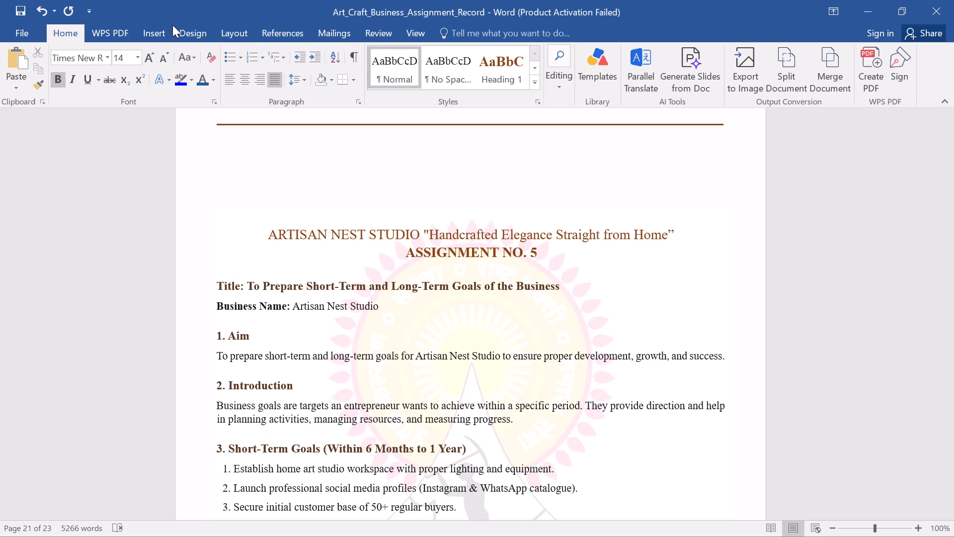
pyautogui.scroll(19, 314, 305)
pyautogui.scroll(20, 314, 305)
pyautogui.scroll(20, 314, 305)
pyautogui.scroll(20, 314, 305)
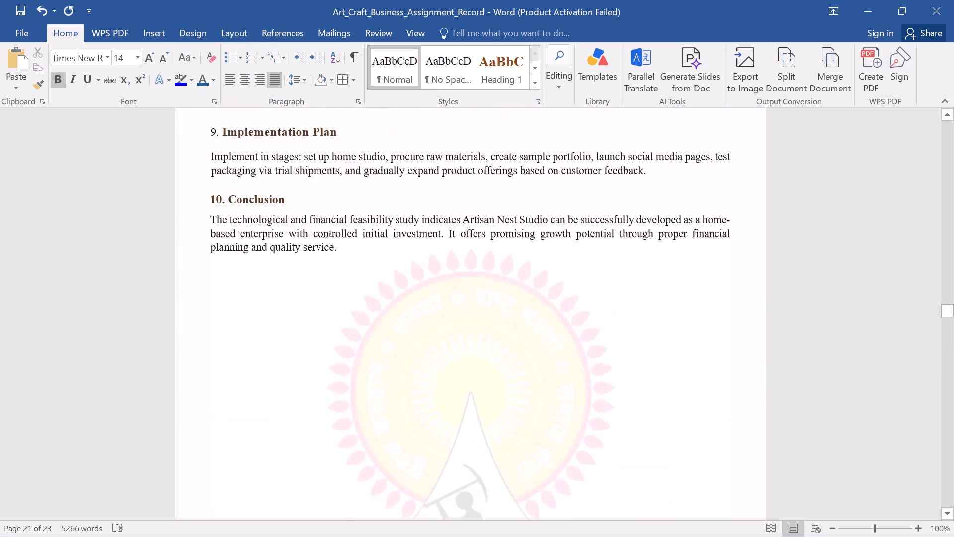
pyautogui.scroll(20, 314, 305)
pyautogui.scroll(20, 314, 305)
pyautogui.scroll(20, 314, 305)
pyautogui.scroll(6, 314, 305)
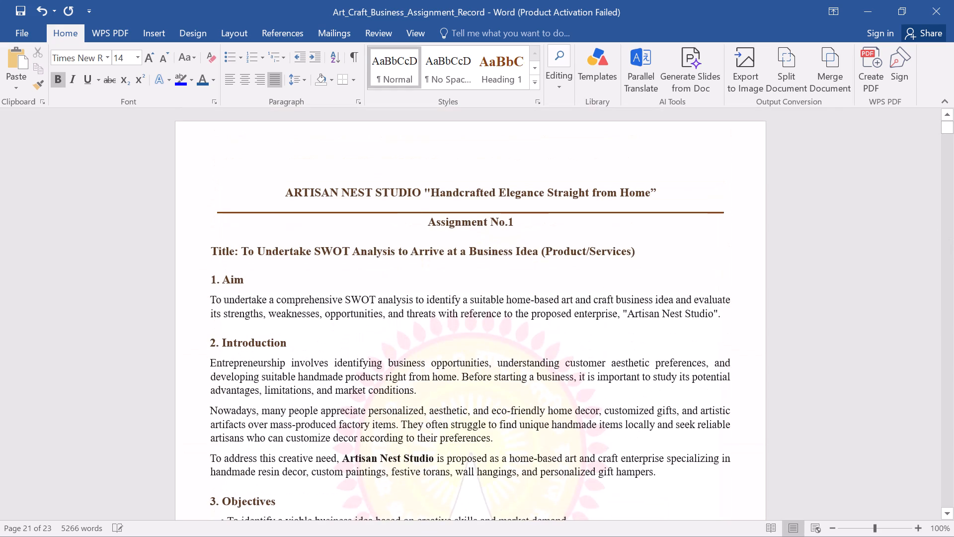
# Check headings, tables, figures and spacing from Assignment No. 1 through Assignment No. 2's block diagram section on page 7.
pyautogui.scroll(-2, 357, 353)
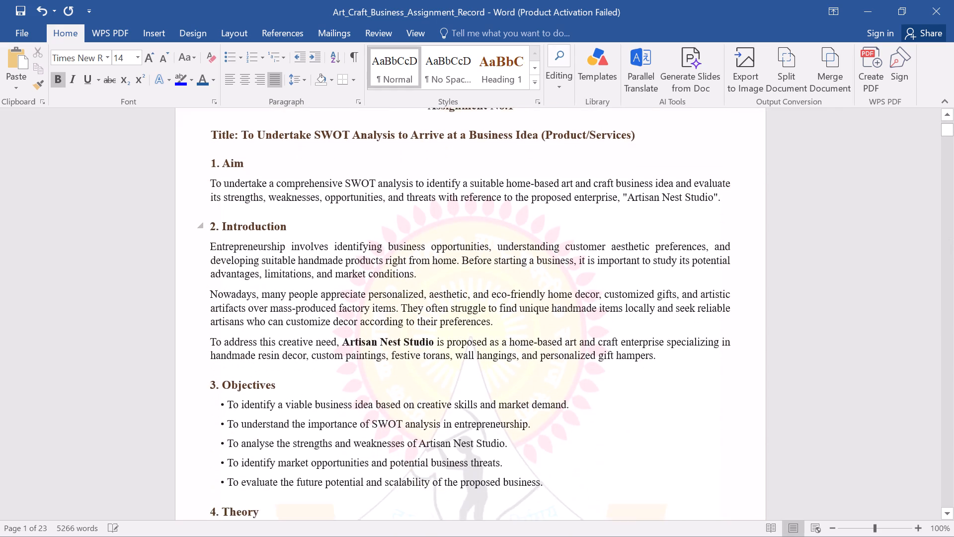
pyautogui.scroll(-4, 357, 353)
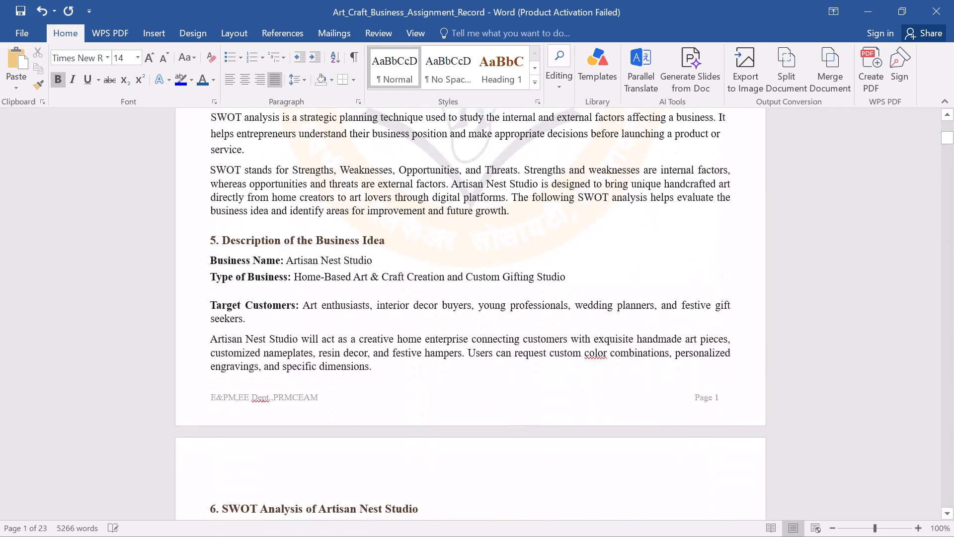
pyautogui.scroll(-5, 357, 353)
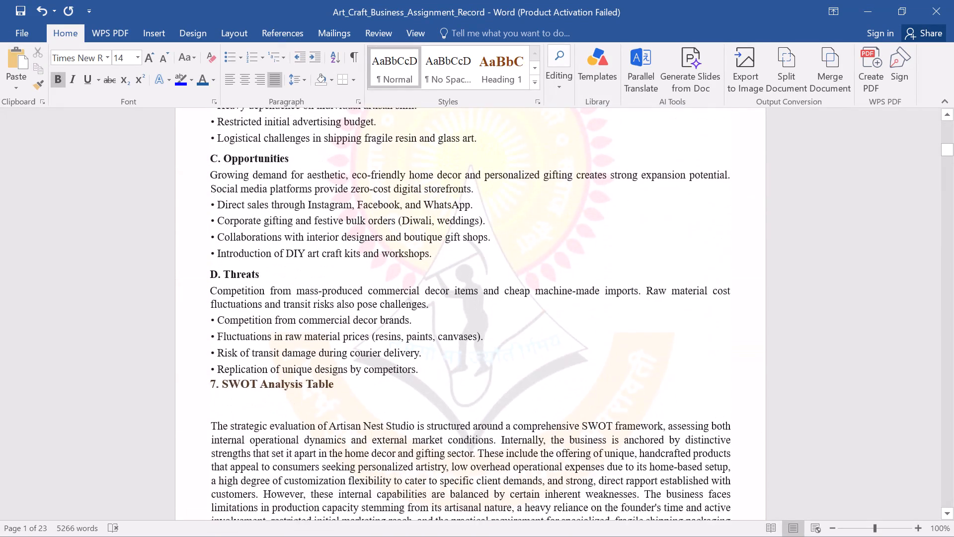
pyautogui.scroll(-5, 357, 353)
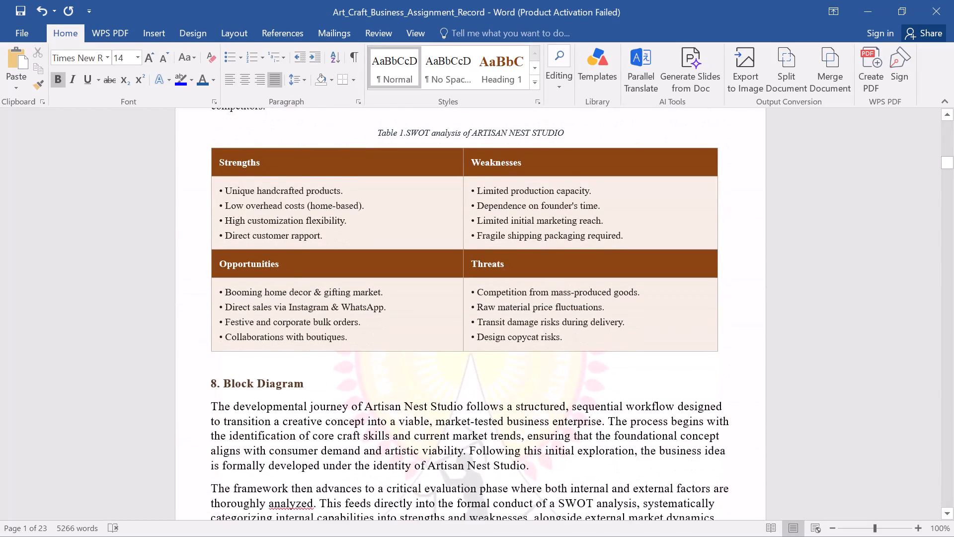
pyautogui.scroll(-4, 357, 353)
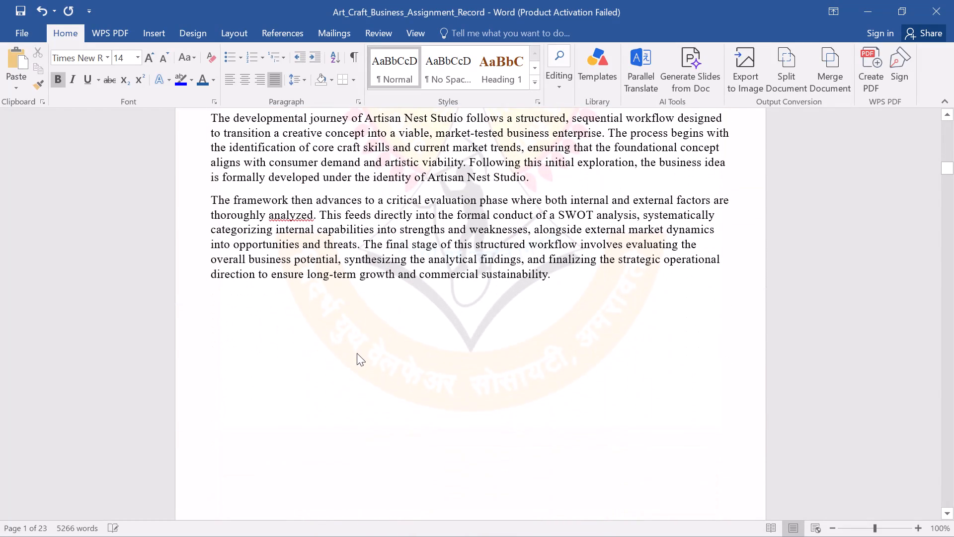
pyautogui.scroll(-4, 357, 353)
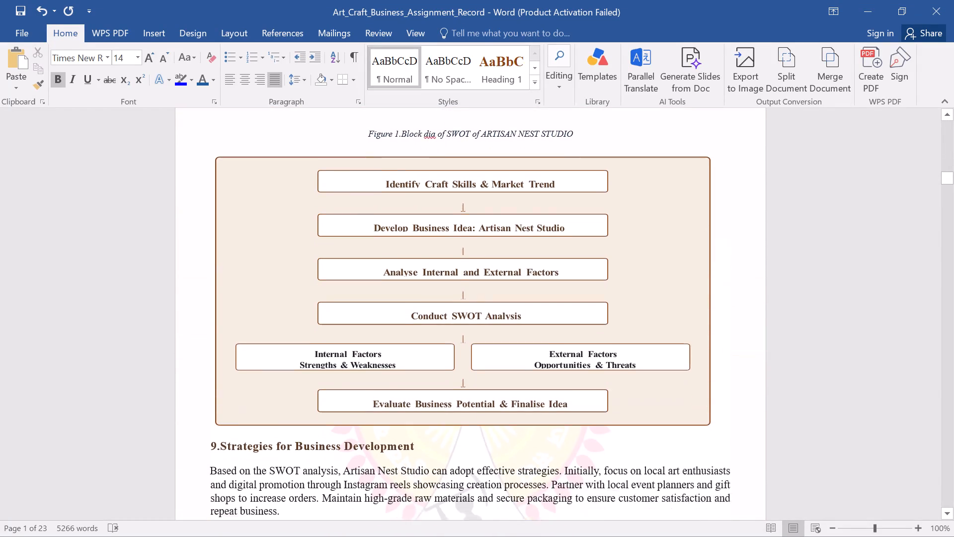
pyautogui.scroll(-3, 357, 353)
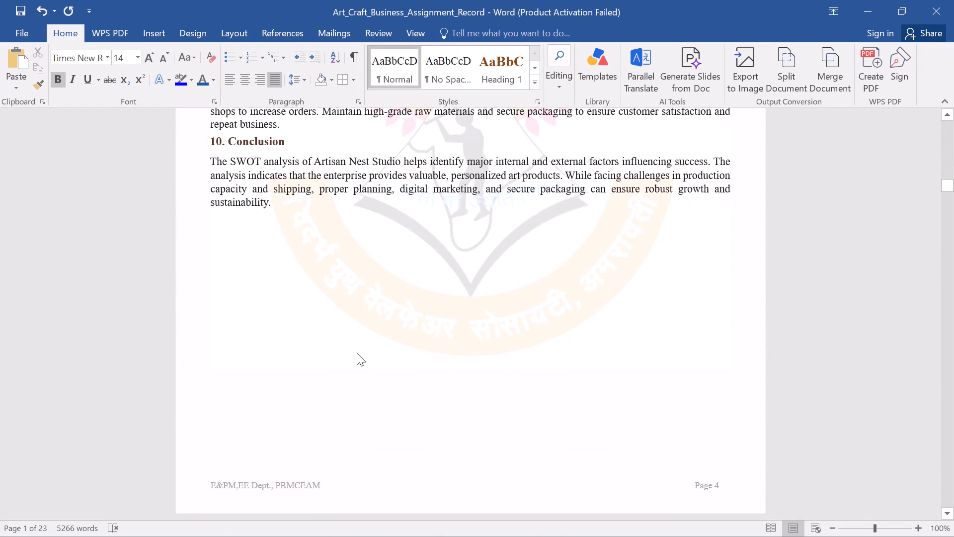
pyautogui.scroll(-5, 357, 353)
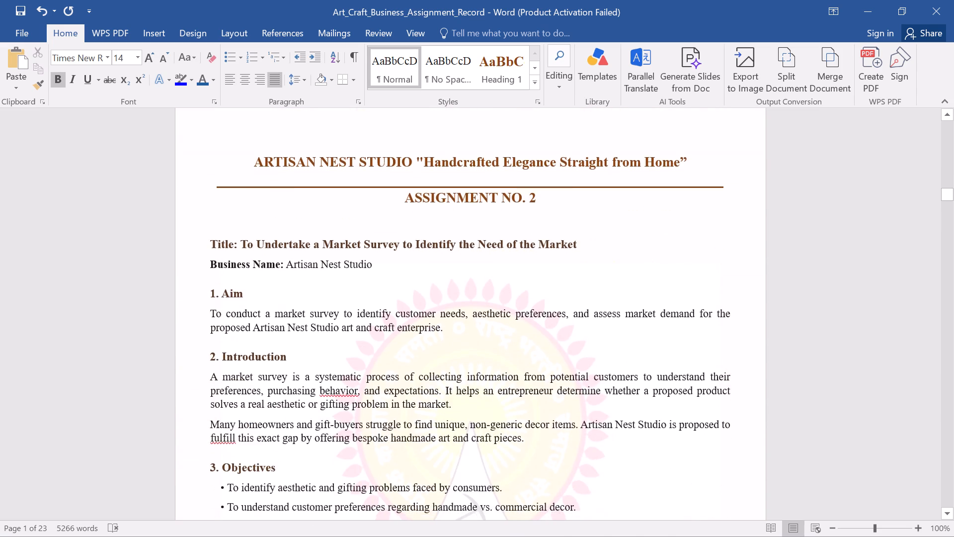
pyautogui.scroll(-4, 357, 353)
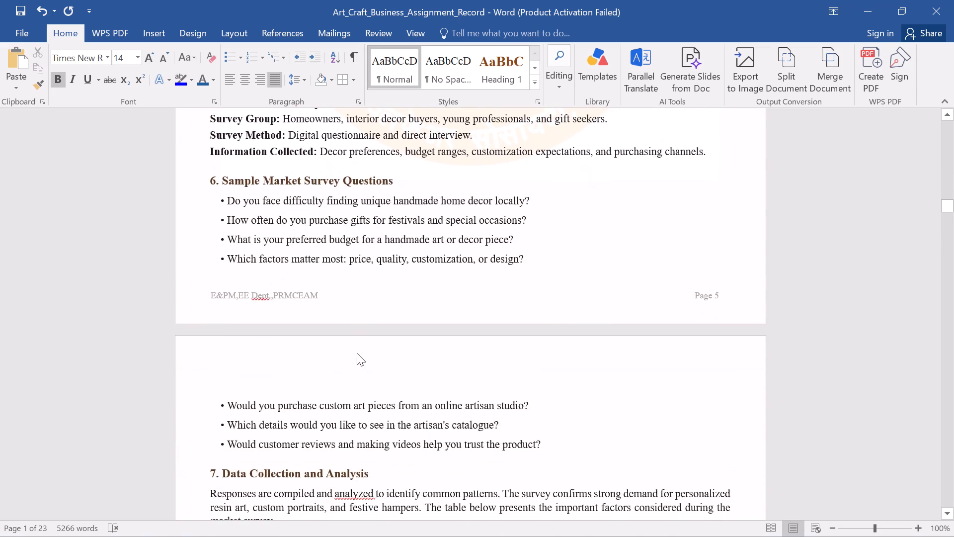
pyautogui.scroll(-5, 357, 353)
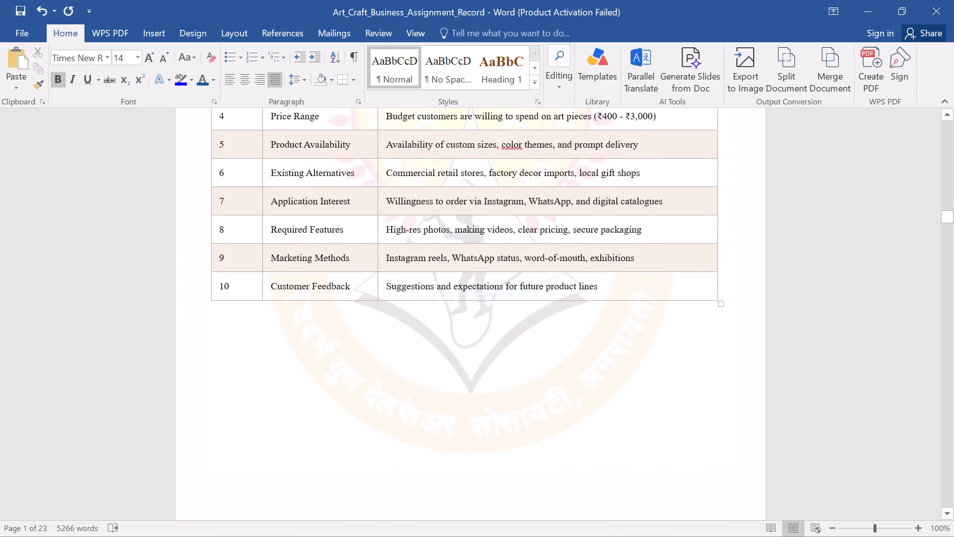
pyautogui.scroll(-2, 357, 353)
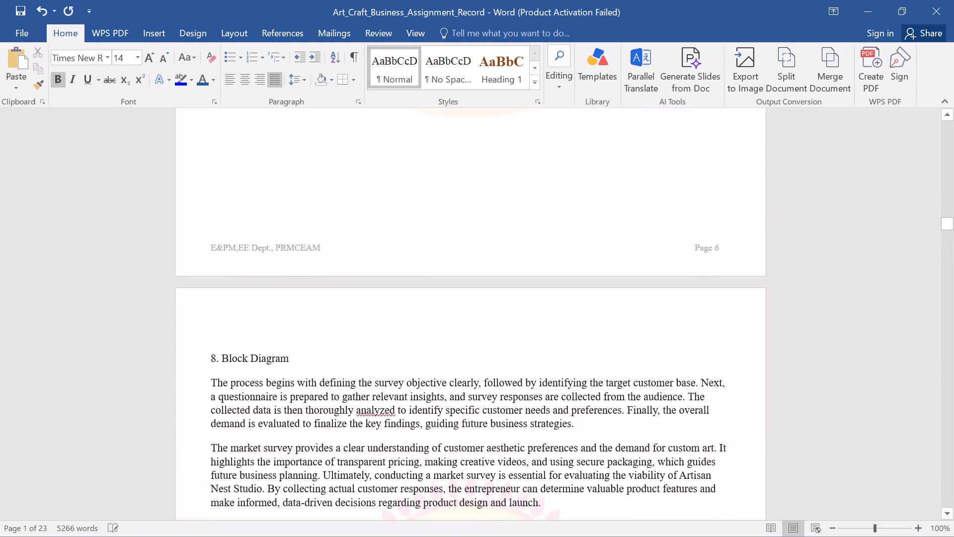
pyautogui.scroll(-1, 357, 353)
# Remove the blank lines above "8. Block Diagram" in Assignment 2 so the section moves up beneath the survey table on page 6.
pyautogui.scroll(1, 357, 353)
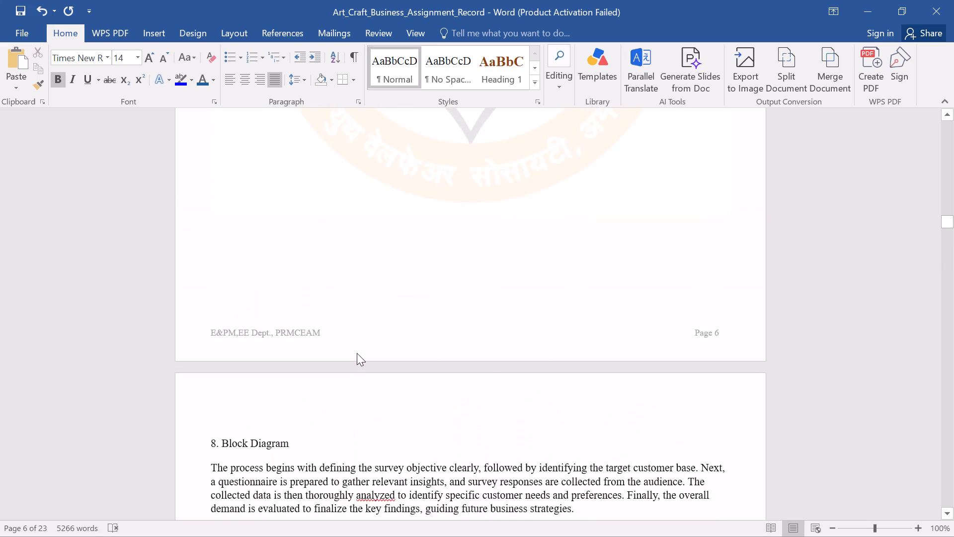
pyautogui.scroll(-2, 357, 353)
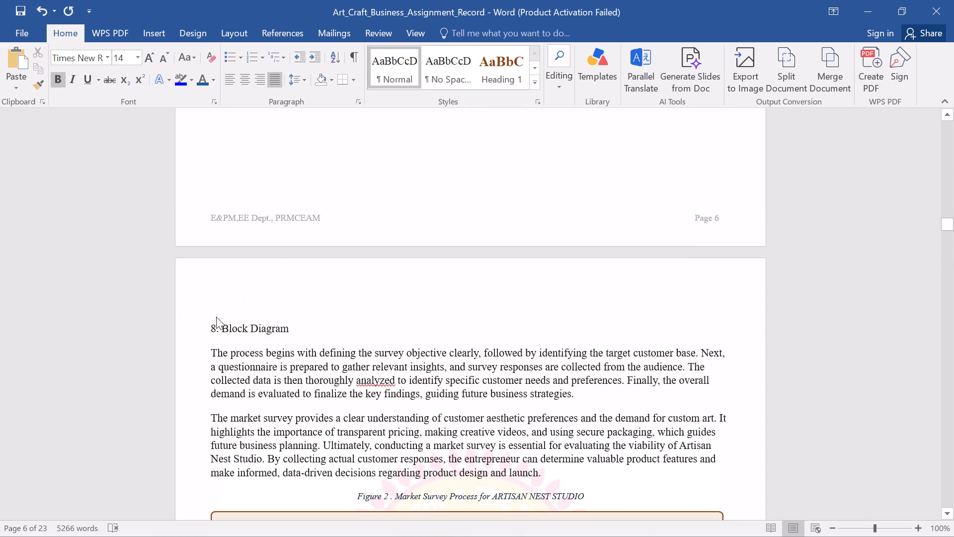
pyautogui.click(209, 324)
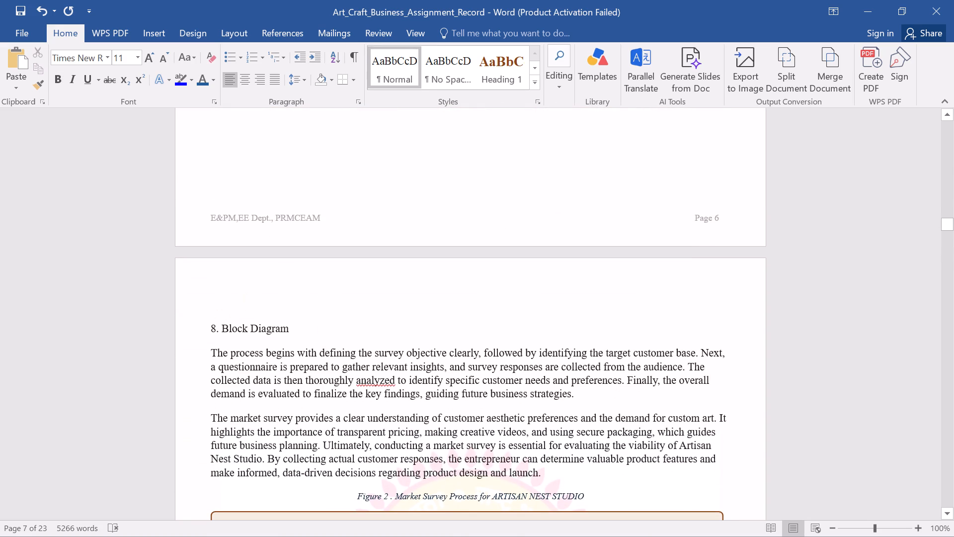
pyautogui.press('BackSpace')
pyautogui.press('BackSpace')
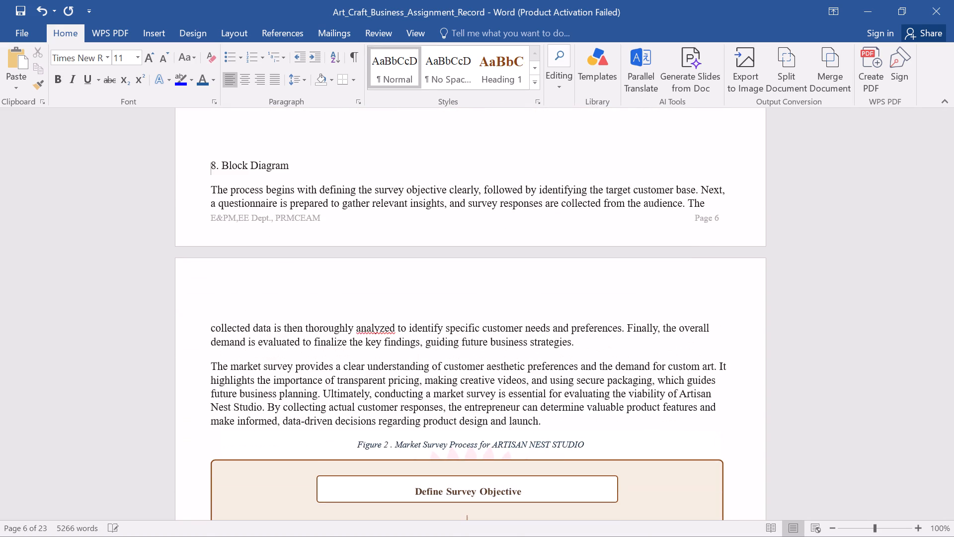
pyautogui.press('BackSpace')
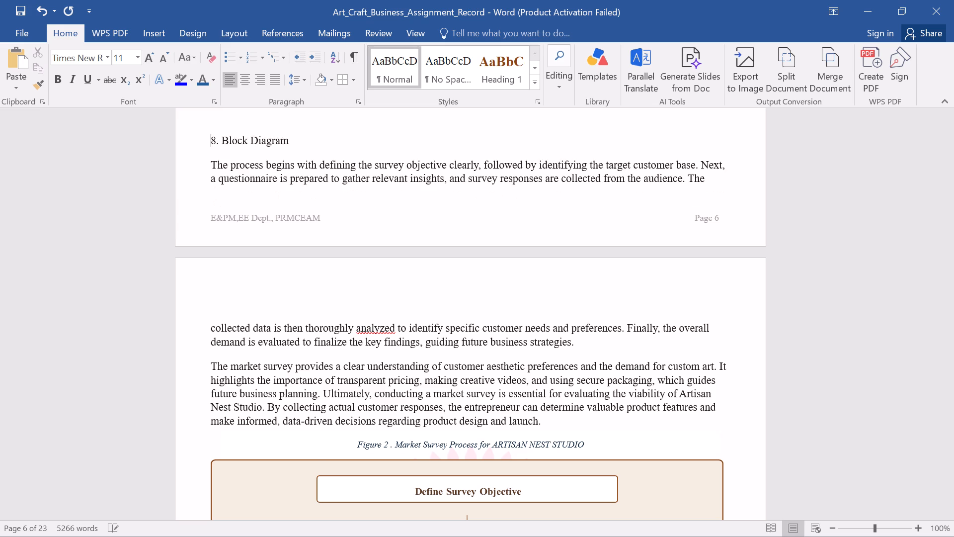
pyautogui.press('BackSpace')
pyautogui.press('BackSpace')
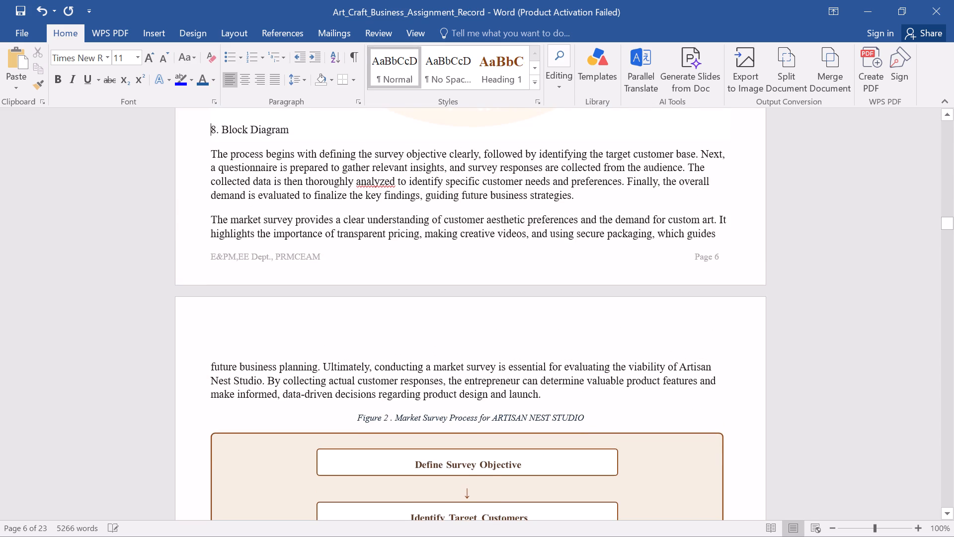
pyautogui.press('BackSpace')
pyautogui.press('BackSpace')
pyautogui.press('BackSpace')
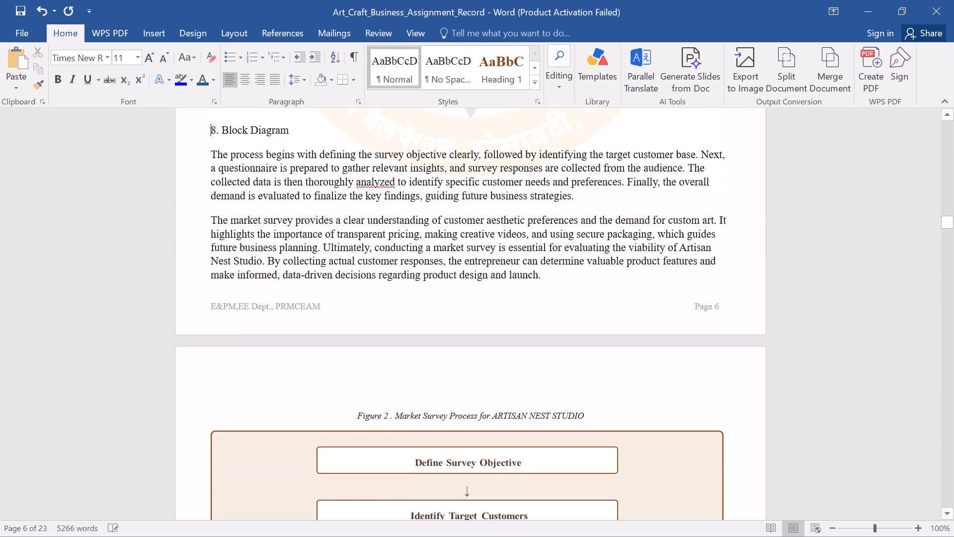
pyautogui.scroll(1, 209, 324)
pyautogui.press('BackSpace')
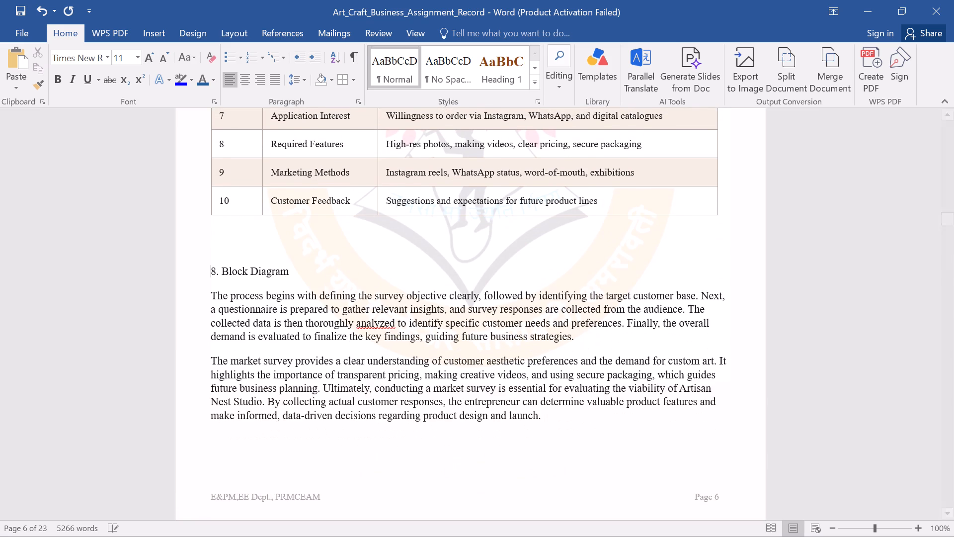
pyautogui.press('BackSpace')
# Move the Figure 2 market survey caption from above the flowchart to below it, directly before "9.Expected Outcomes".
pyautogui.scroll(-2, 209, 324)
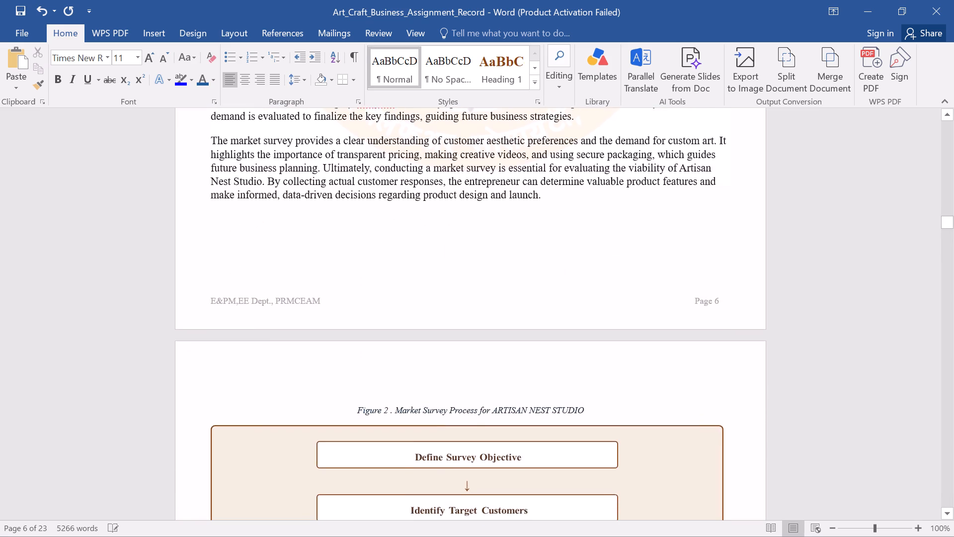
pyautogui.scroll(-2, 209, 324)
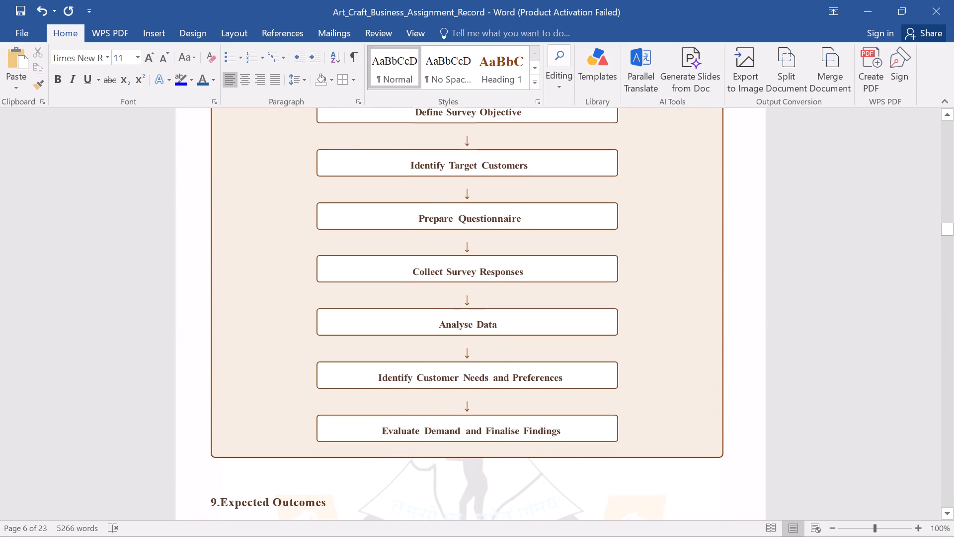
pyautogui.scroll(2, 232, 228)
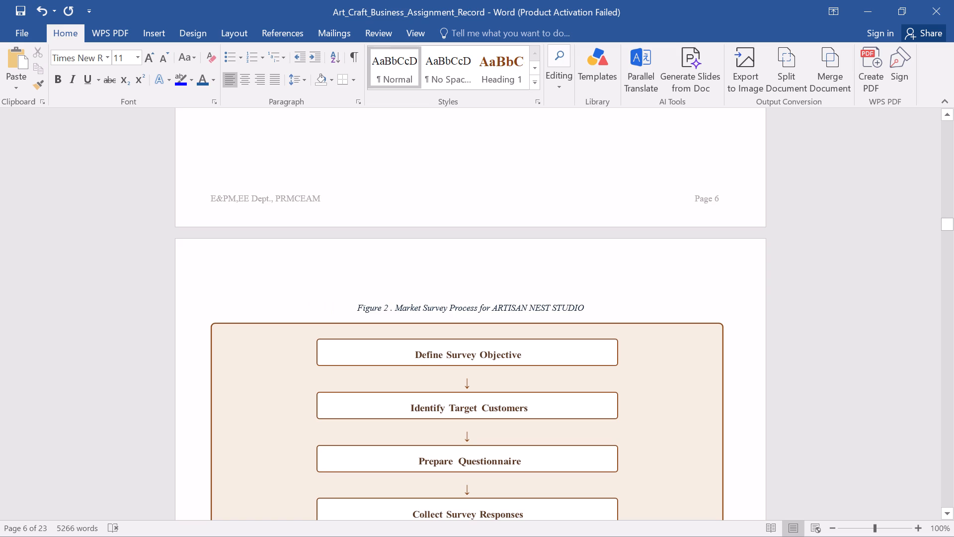
pyautogui.moveTo(357, 305); pyautogui.dragTo(578, 308)
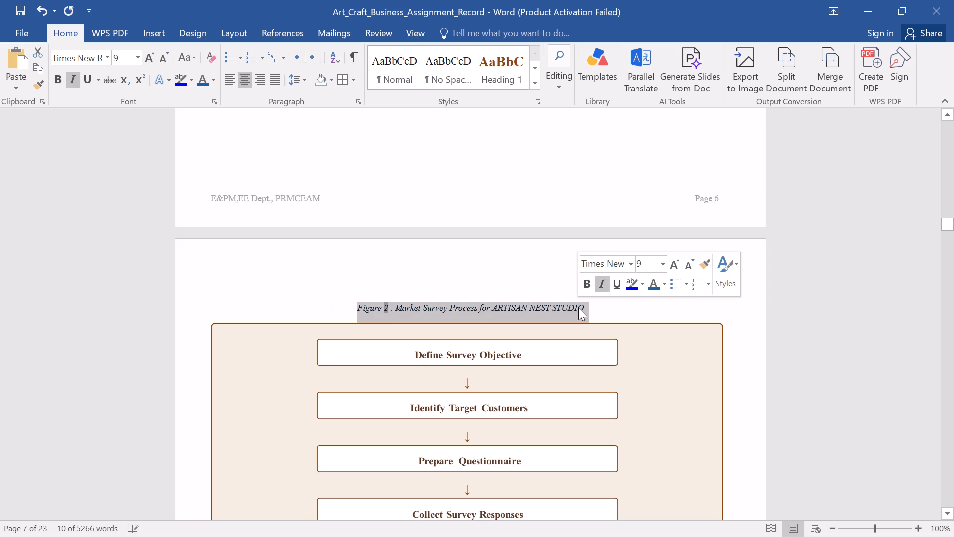
pyautogui.hotkey('ctrl', 'x')
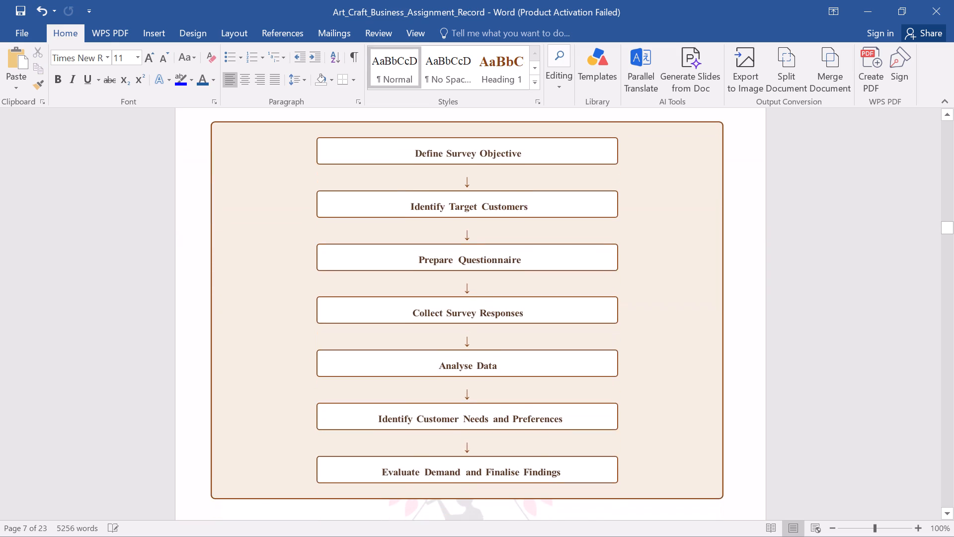
pyautogui.scroll(-1, 578, 308)
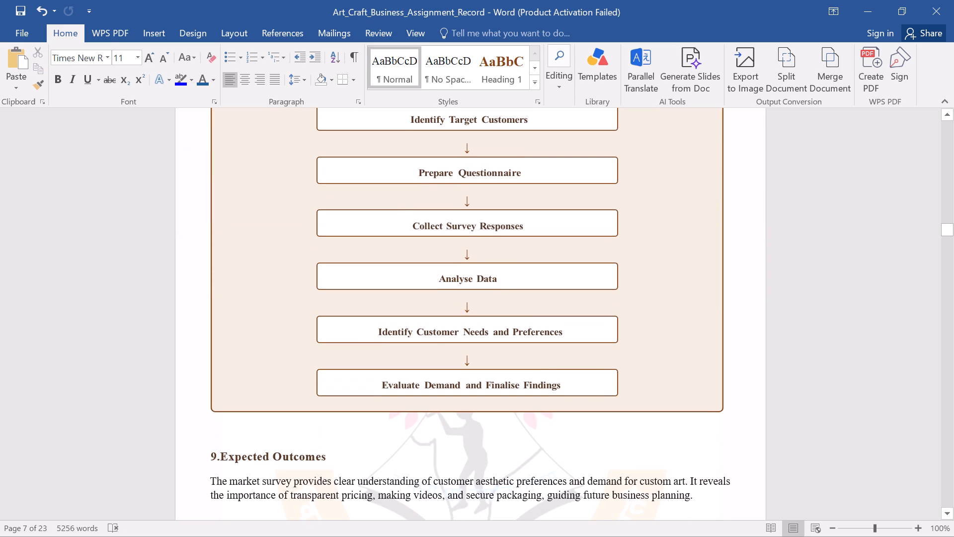
pyautogui.click(210, 458)
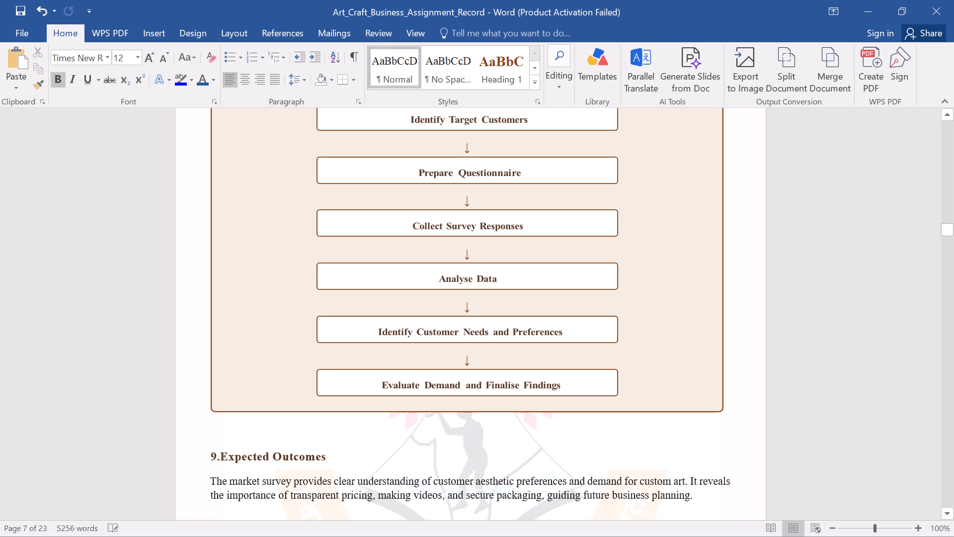
pyautogui.hotkey('ctrl', 'v')
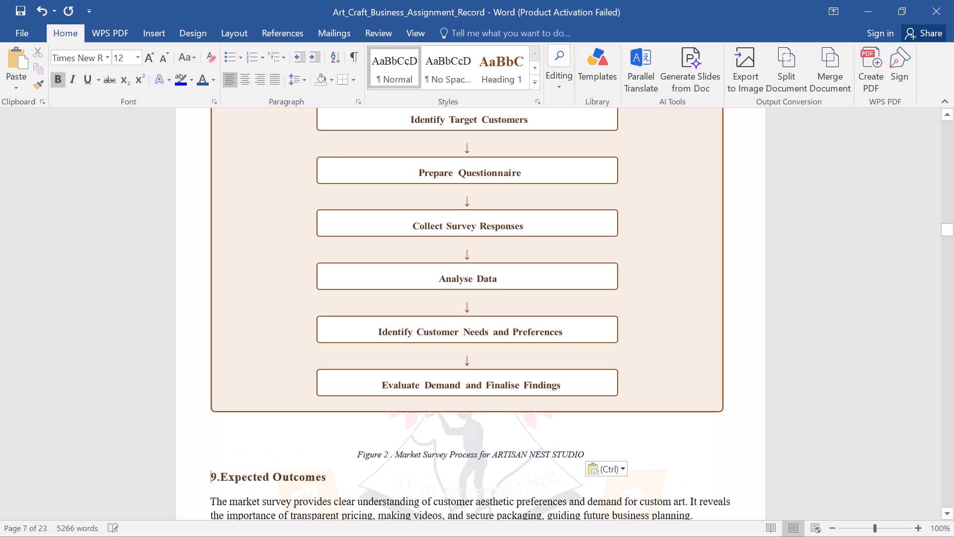
# Insert seven blank lines before the "ARTISAN NEST STUDIO" heading of Assignment No. 3 so the assignment starts on page 8.
pyautogui.scroll(-2, 210, 458)
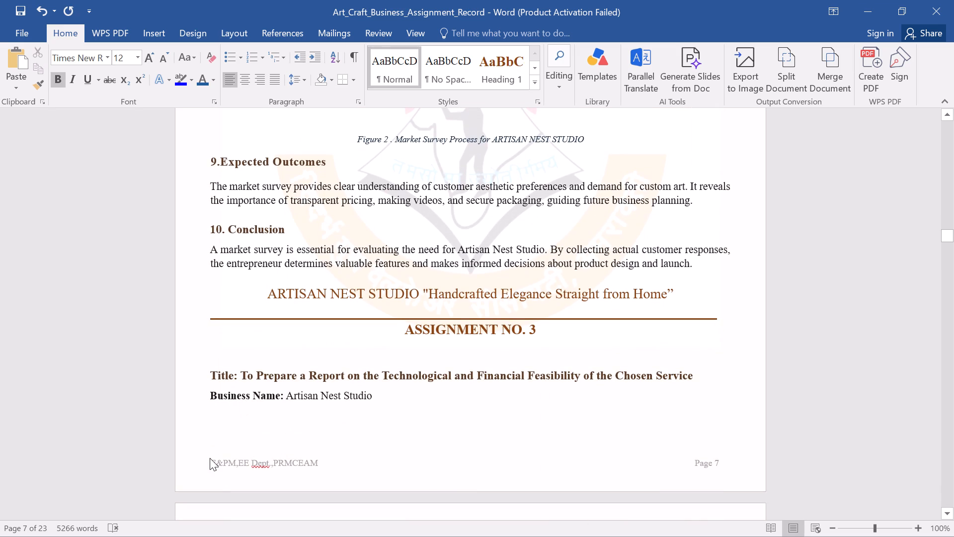
pyautogui.scroll(-1, 210, 458)
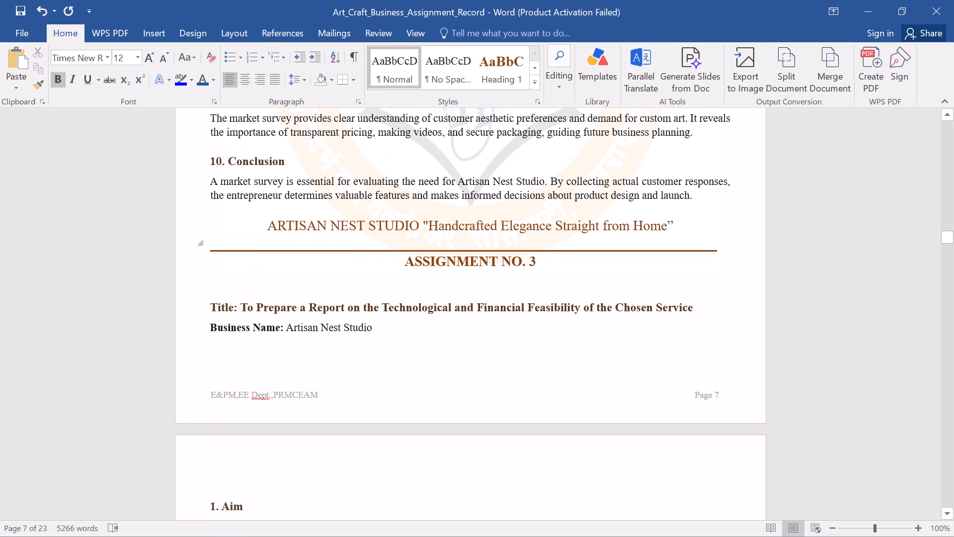
pyautogui.click(269, 221)
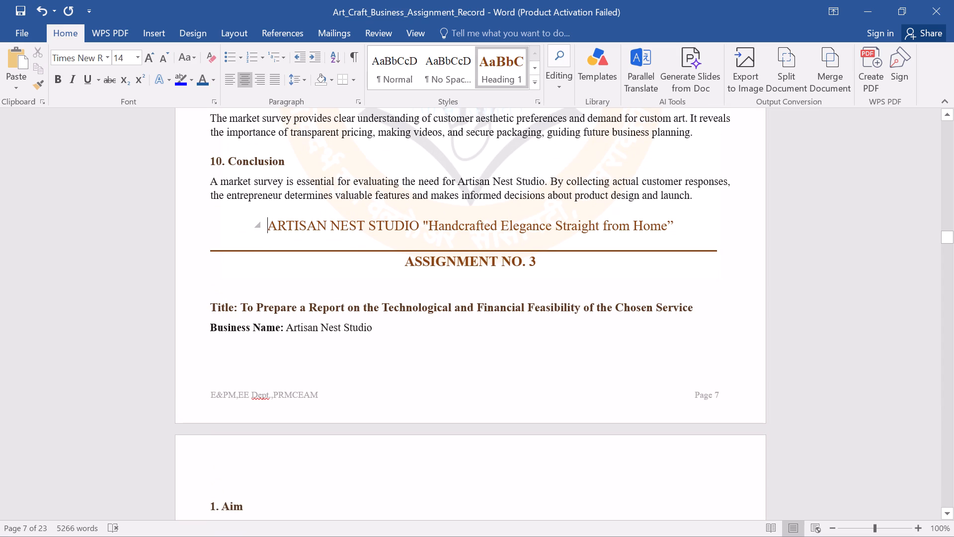
pyautogui.press('Return')
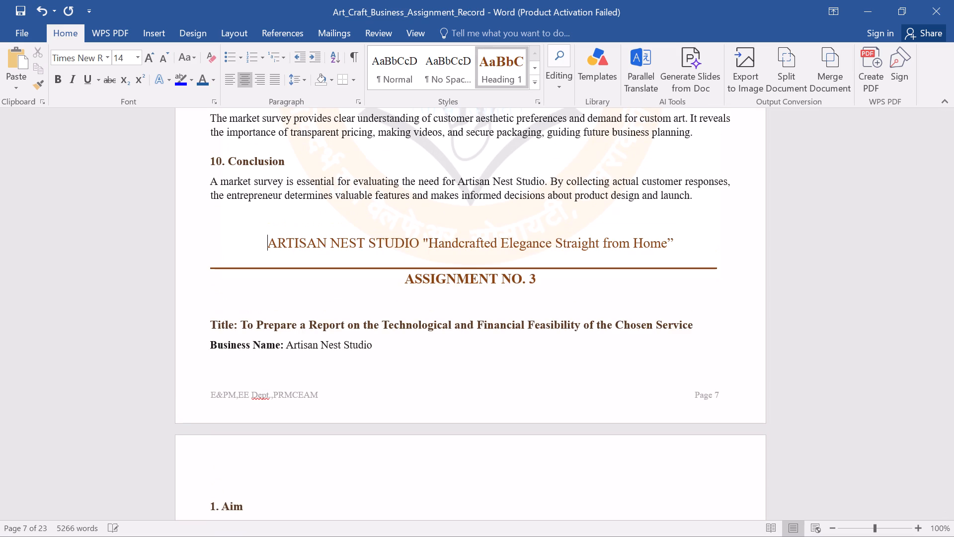
pyautogui.press('Return')
pyautogui.press('Return')
pyautogui.press('Return')
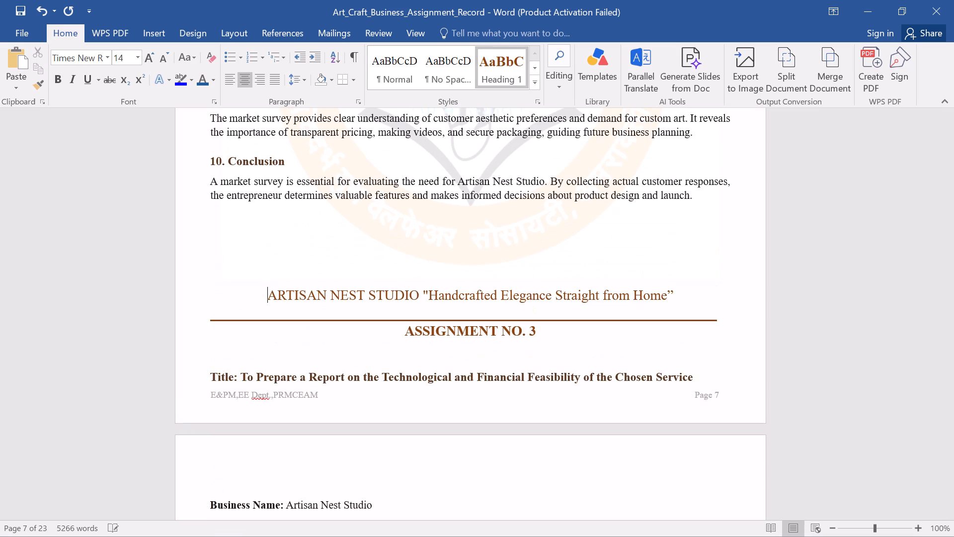
pyautogui.press('Return')
pyautogui.press('Return')
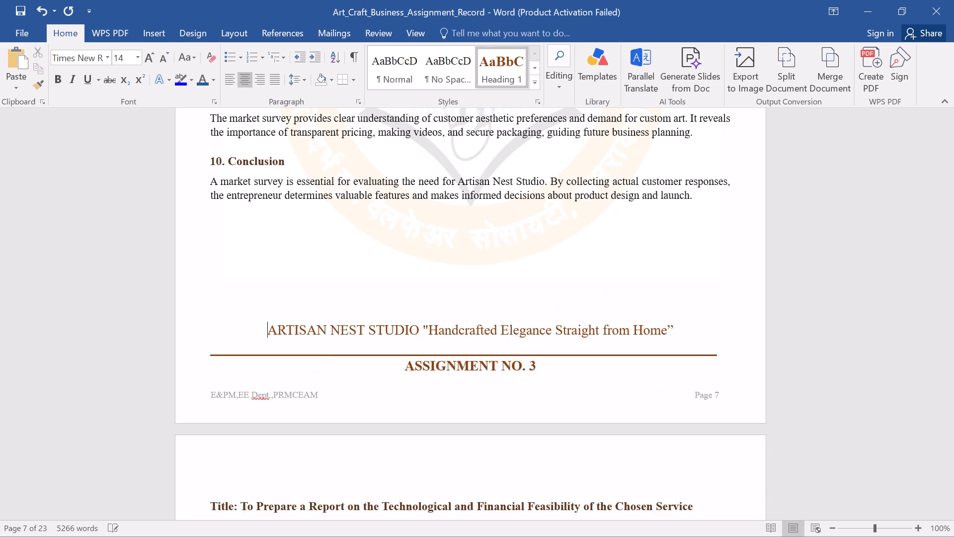
pyautogui.press('Return')
# Check the headings, tables, captions and page breaks of Assignment No. 3 through its block diagram section.
pyautogui.scroll(-1, 269, 221)
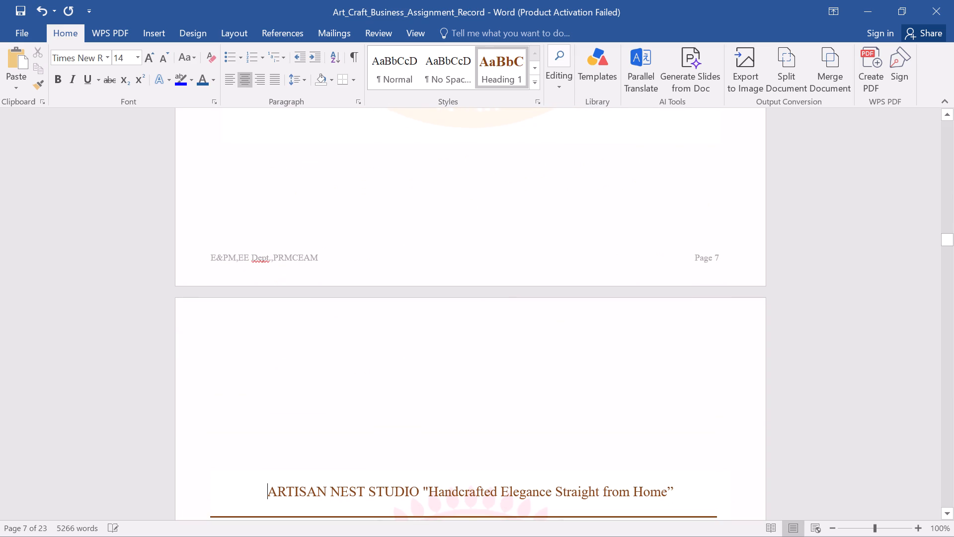
pyautogui.scroll(-4, 269, 221)
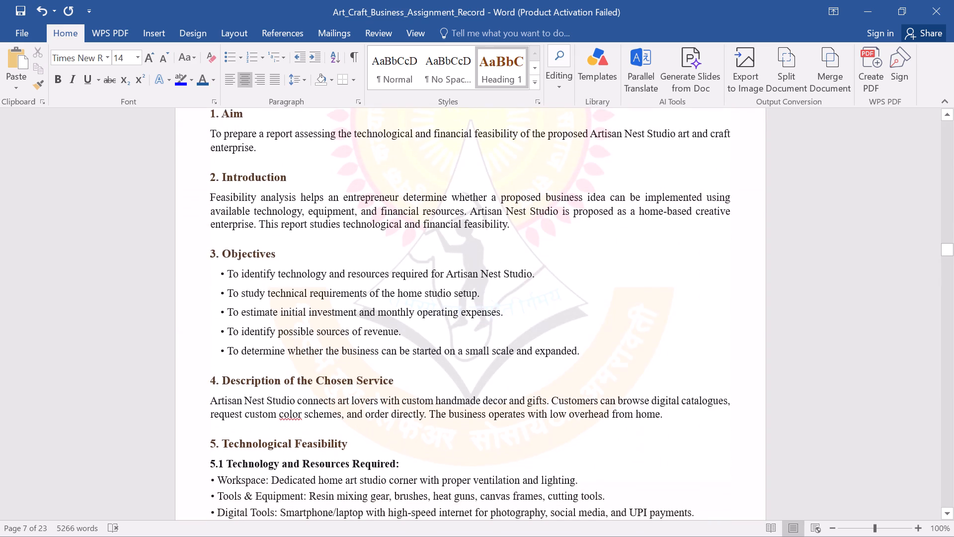
pyautogui.scroll(-2, 269, 221)
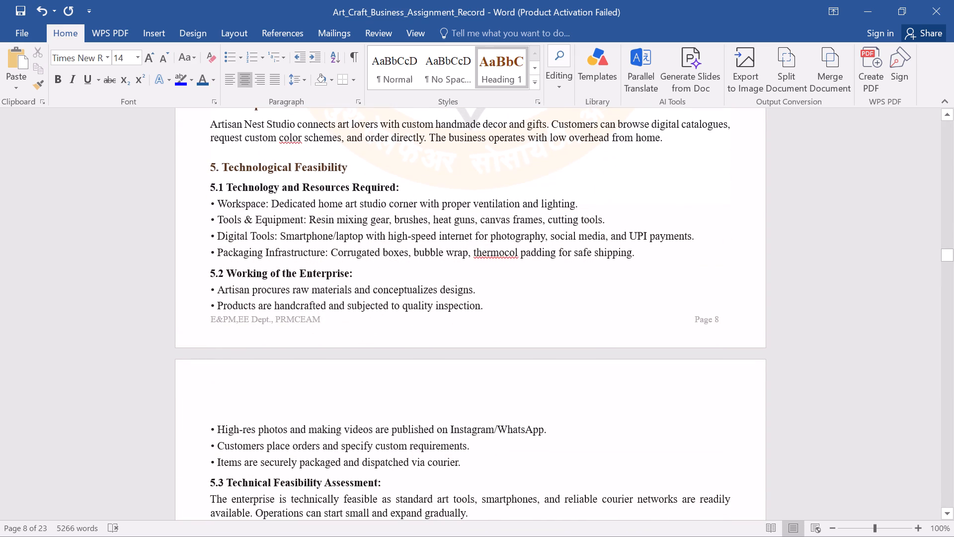
pyautogui.scroll(-2, 269, 221)
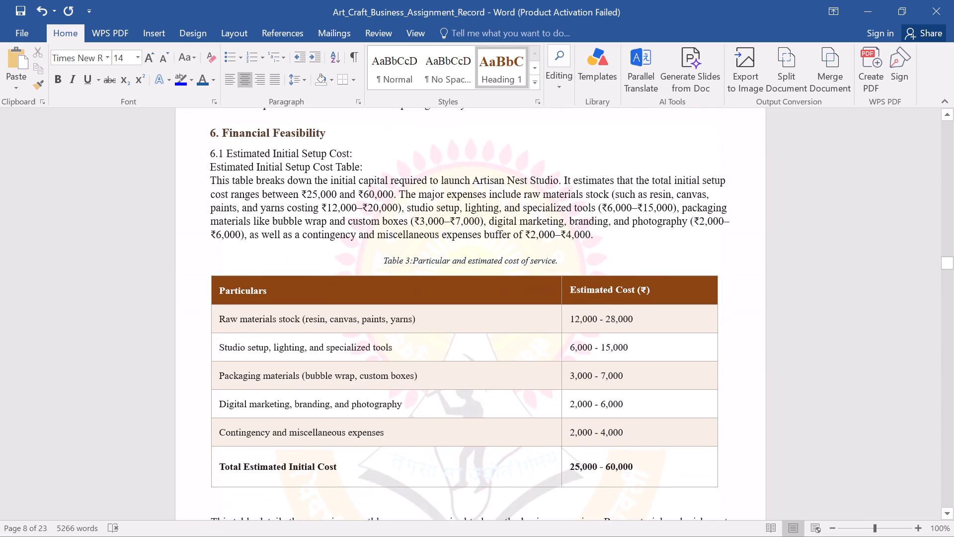
pyautogui.scroll(-3, 269, 221)
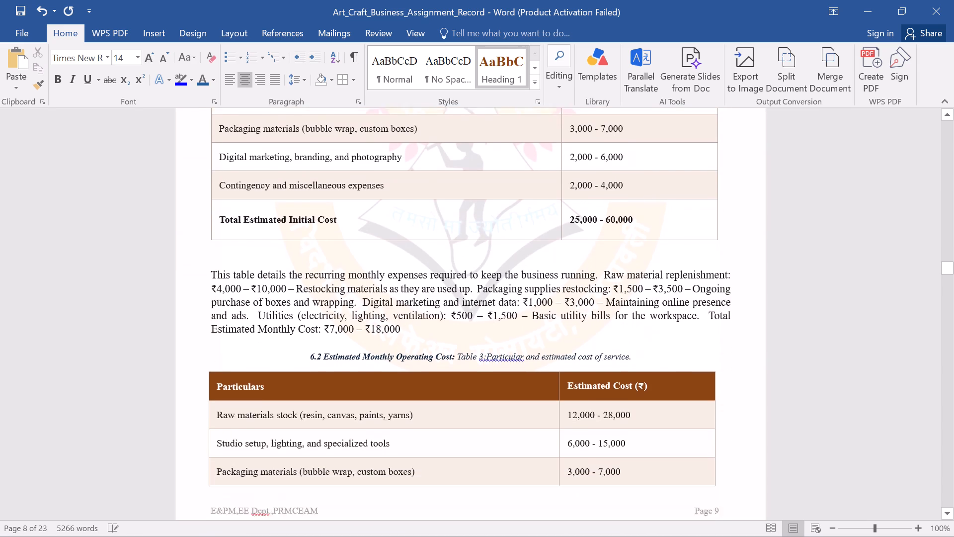
pyautogui.scroll(-5, 269, 221)
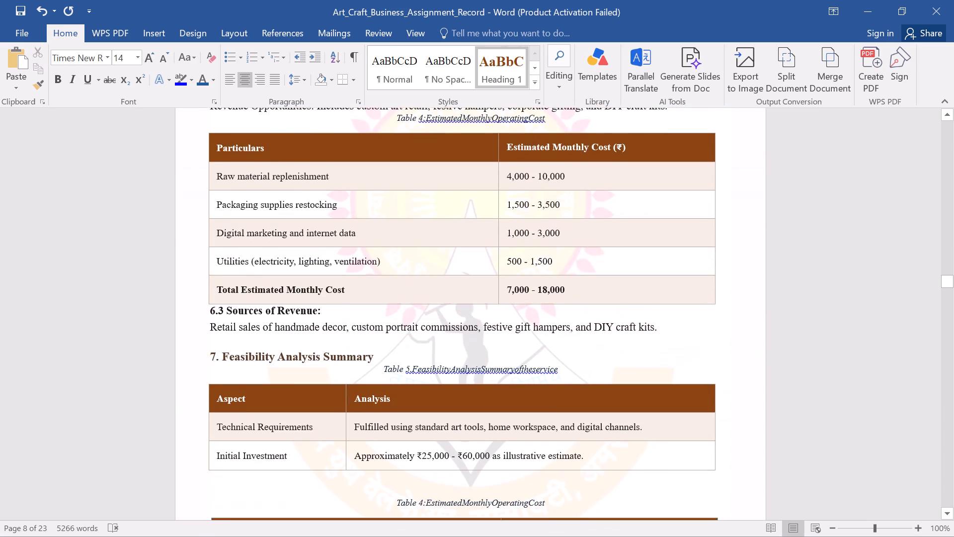
pyautogui.scroll(-5, 269, 221)
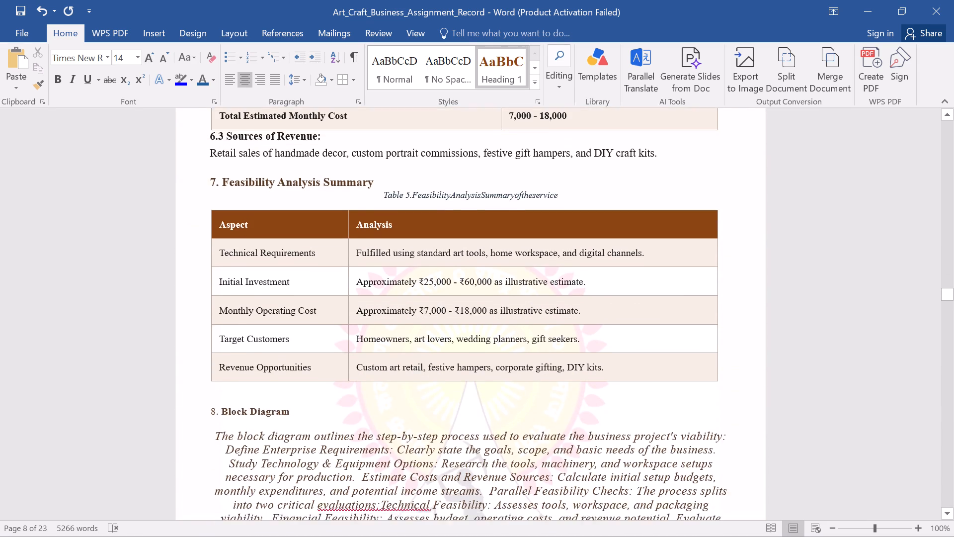
pyautogui.scroll(-3, 269, 221)
# Move the feasibility flowchart in Assignment 3's section 8 up so it directly follows "Evaluate" in the block diagram paragraph.
pyautogui.scroll(1, 269, 221)
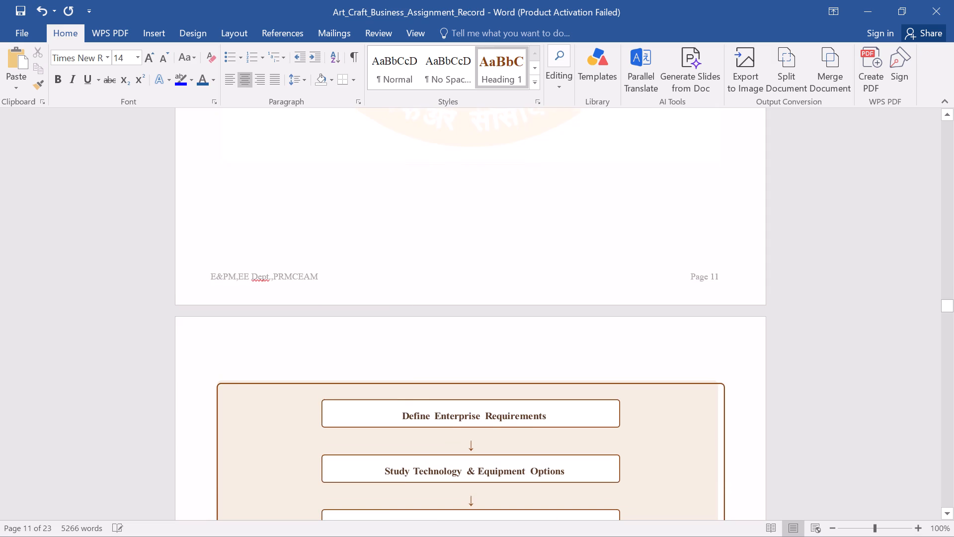
pyautogui.scroll(1, 269, 221)
pyautogui.scroll(-1, 269, 221)
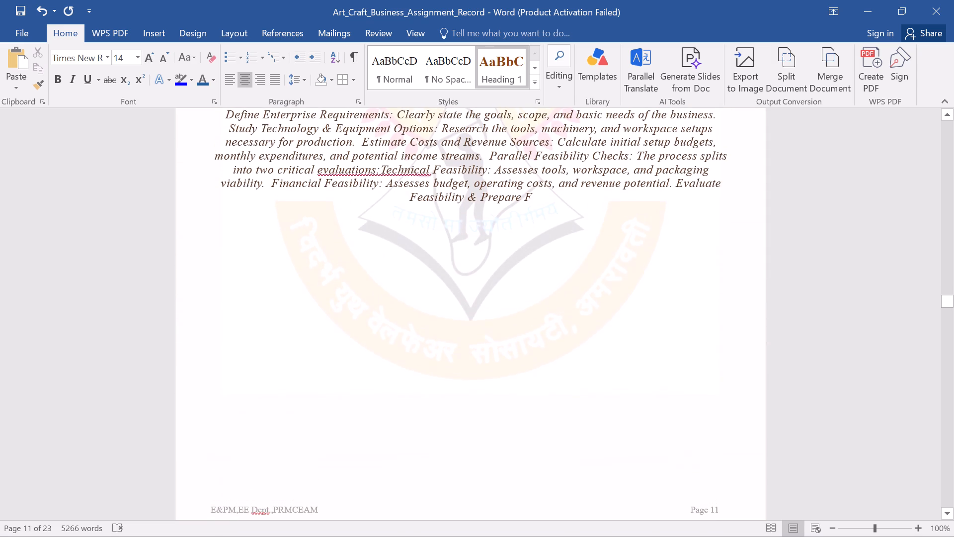
pyautogui.scroll(-1, 269, 221)
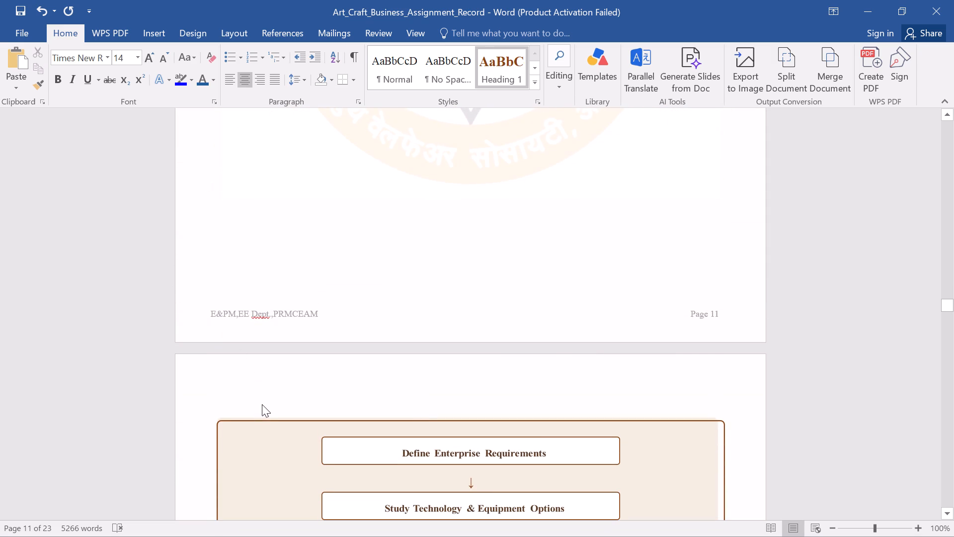
pyautogui.click(262, 449)
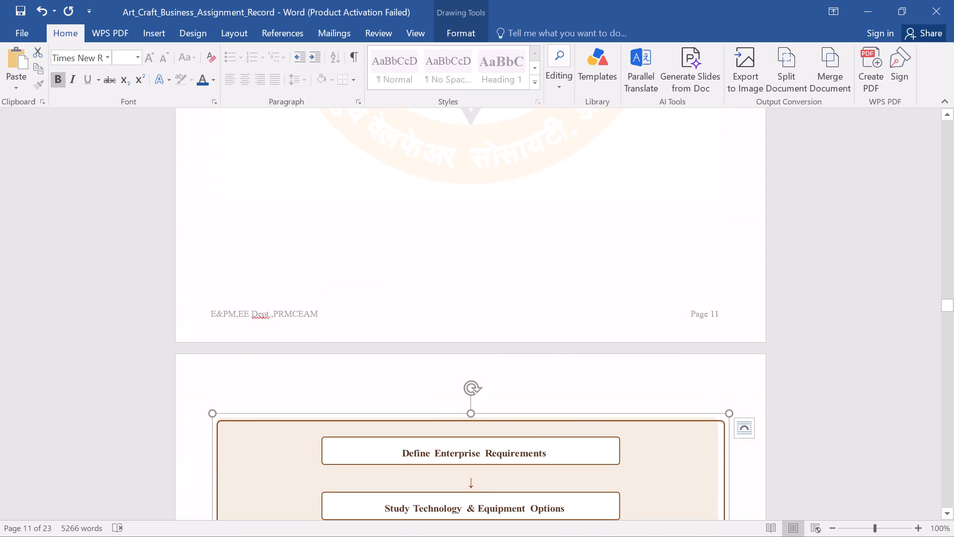
pyautogui.moveTo(263, 456); pyautogui.dragTo(276, 190)
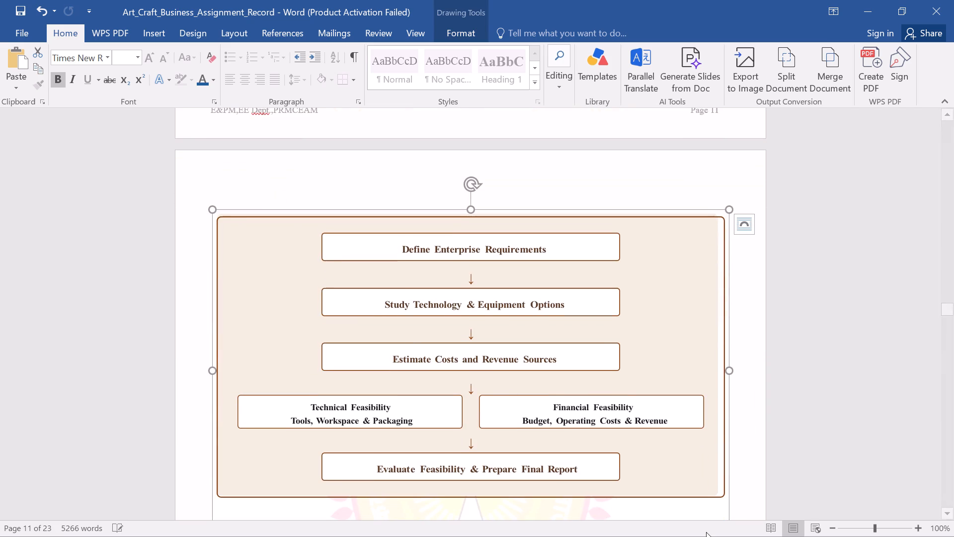
# Shrink the feasibility flowchart slightly from its lower corner, scaling down both width and height.
pyautogui.scroll(-1, 751, 451)
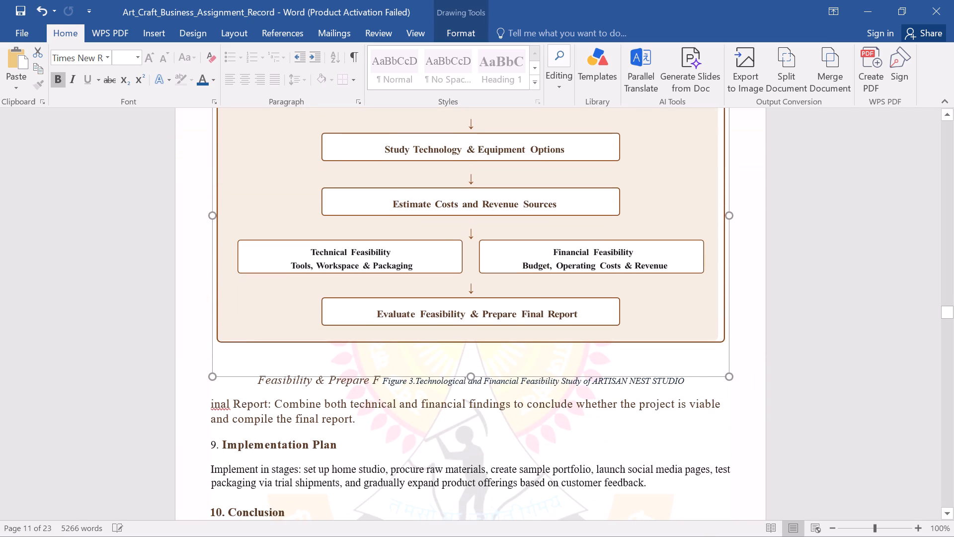
pyautogui.moveTo(727, 379); pyautogui.dragTo(715, 360)
pyautogui.moveTo(715, 360); pyautogui.dragTo(707, 337)
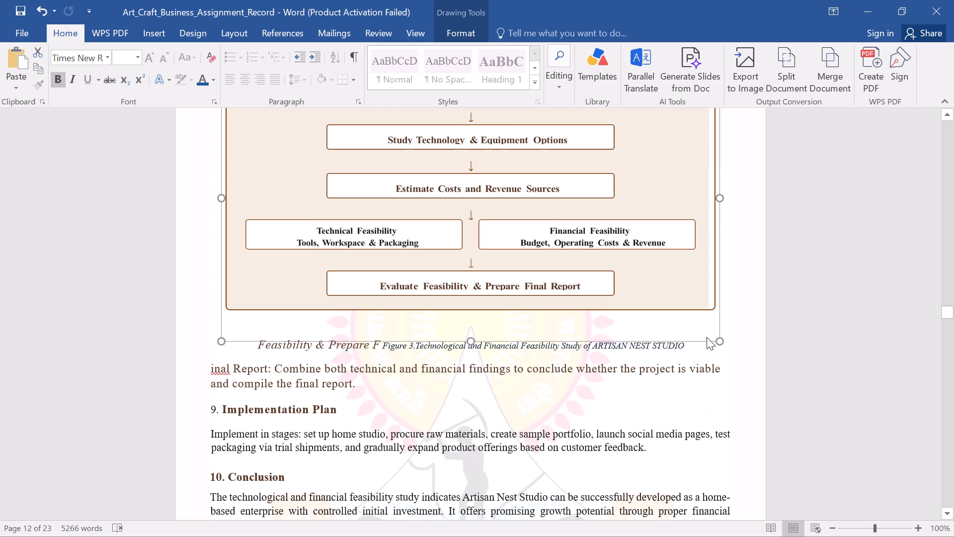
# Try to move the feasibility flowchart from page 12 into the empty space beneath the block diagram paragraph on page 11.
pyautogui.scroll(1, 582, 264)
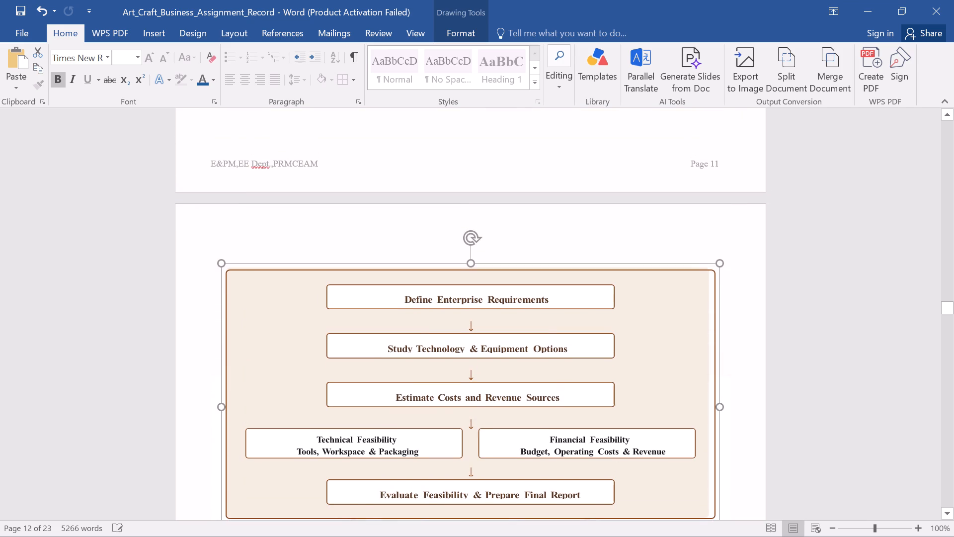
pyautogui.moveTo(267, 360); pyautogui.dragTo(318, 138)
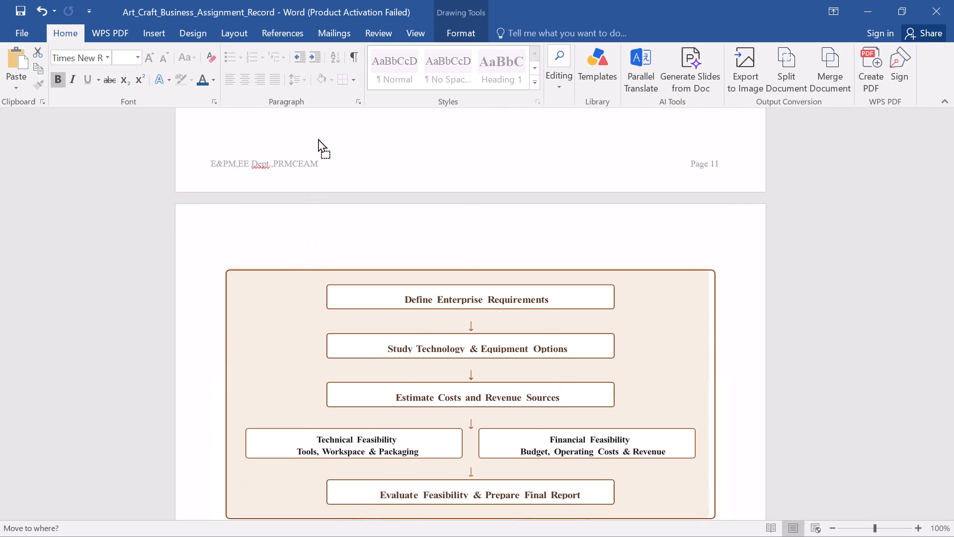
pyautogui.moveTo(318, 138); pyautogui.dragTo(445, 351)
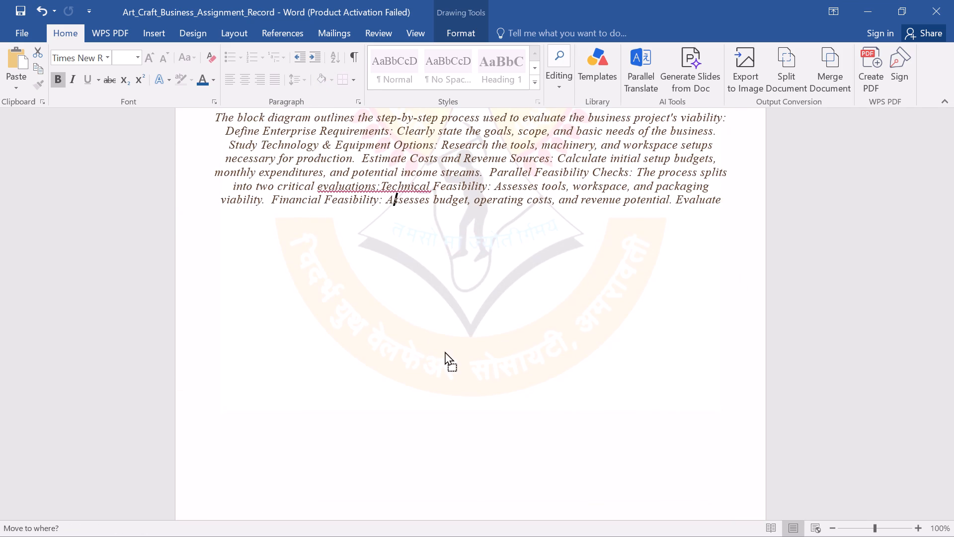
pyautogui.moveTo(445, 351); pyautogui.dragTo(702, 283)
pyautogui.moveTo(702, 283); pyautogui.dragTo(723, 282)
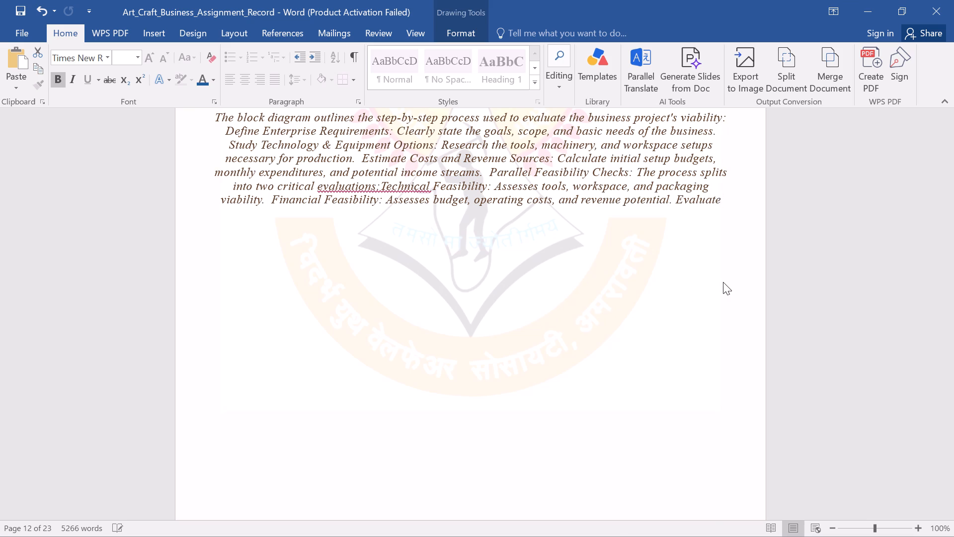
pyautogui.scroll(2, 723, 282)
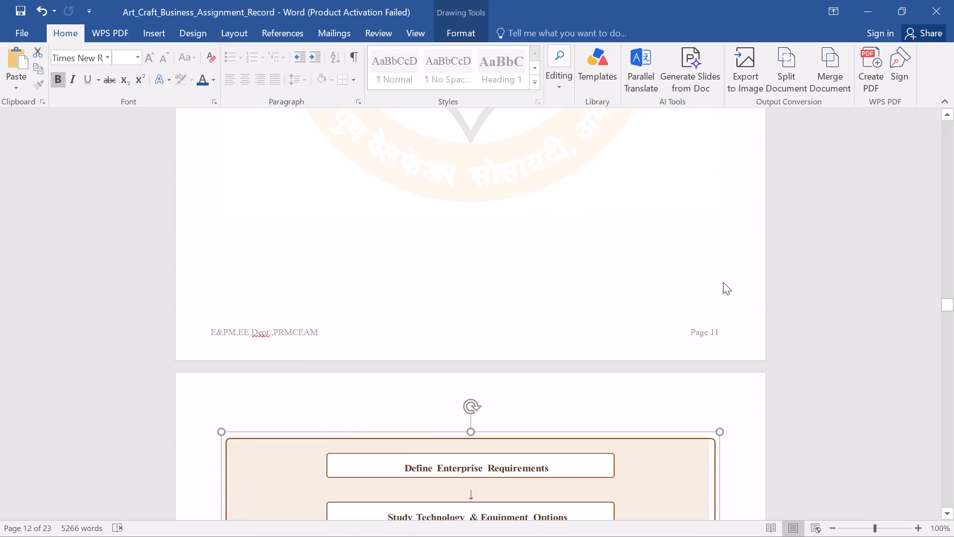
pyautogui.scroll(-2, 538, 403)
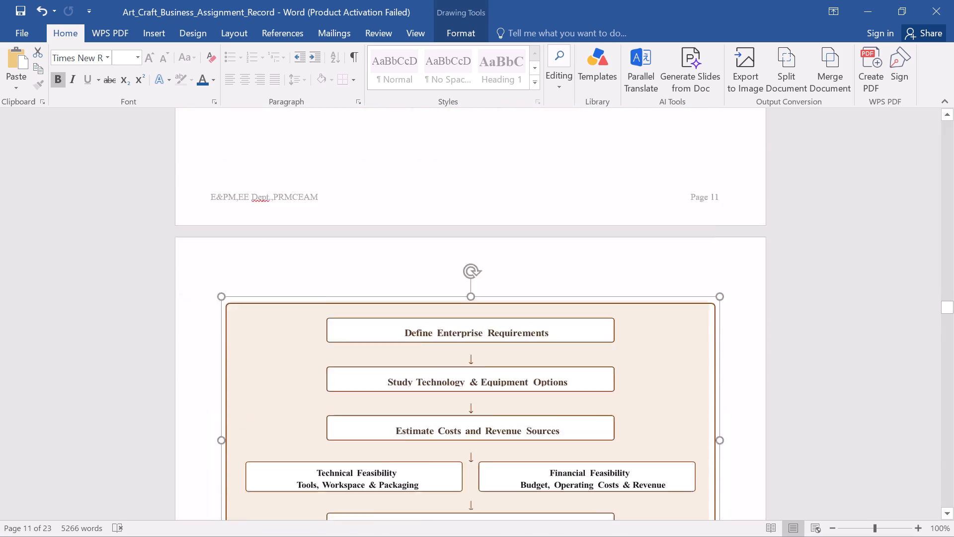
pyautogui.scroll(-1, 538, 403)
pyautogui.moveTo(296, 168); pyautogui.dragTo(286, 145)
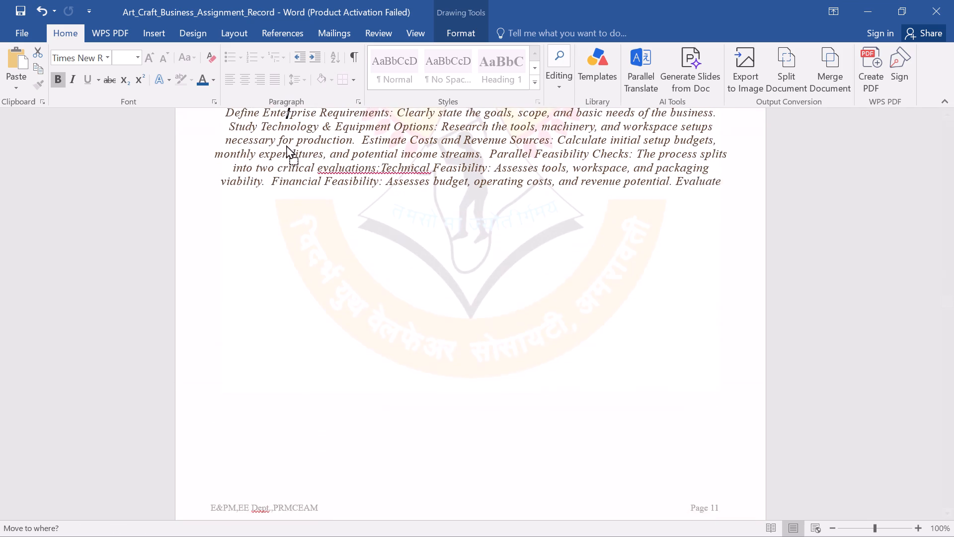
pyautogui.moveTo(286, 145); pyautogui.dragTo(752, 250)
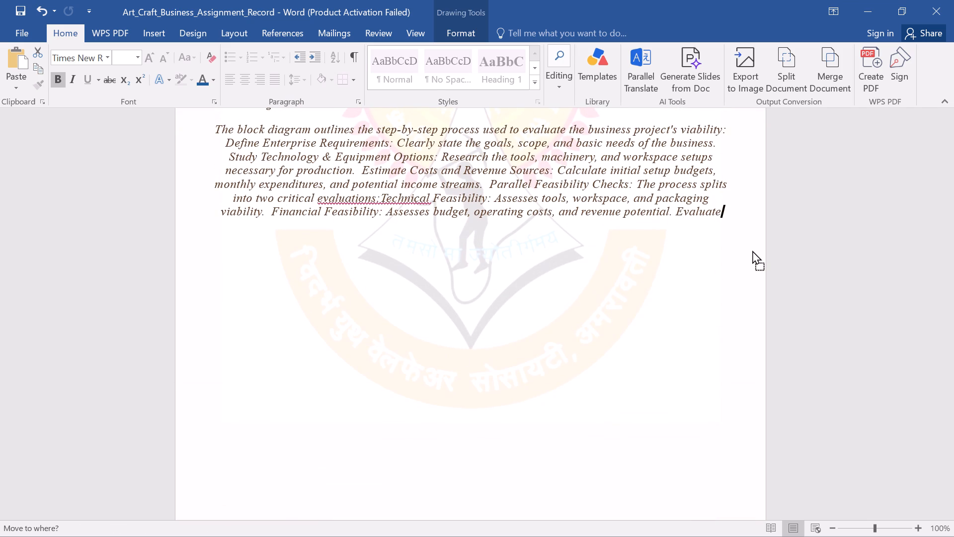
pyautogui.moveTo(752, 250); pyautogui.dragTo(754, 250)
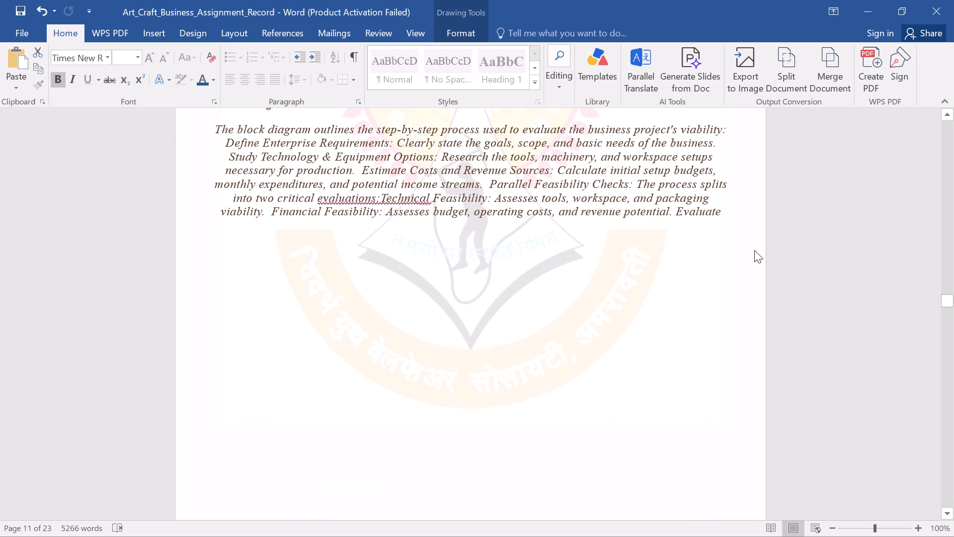
# Shrink the feasibility flowchart further until it fits on page 11 beneath the block diagram paragraph.
pyautogui.scroll(-1, 621, 471)
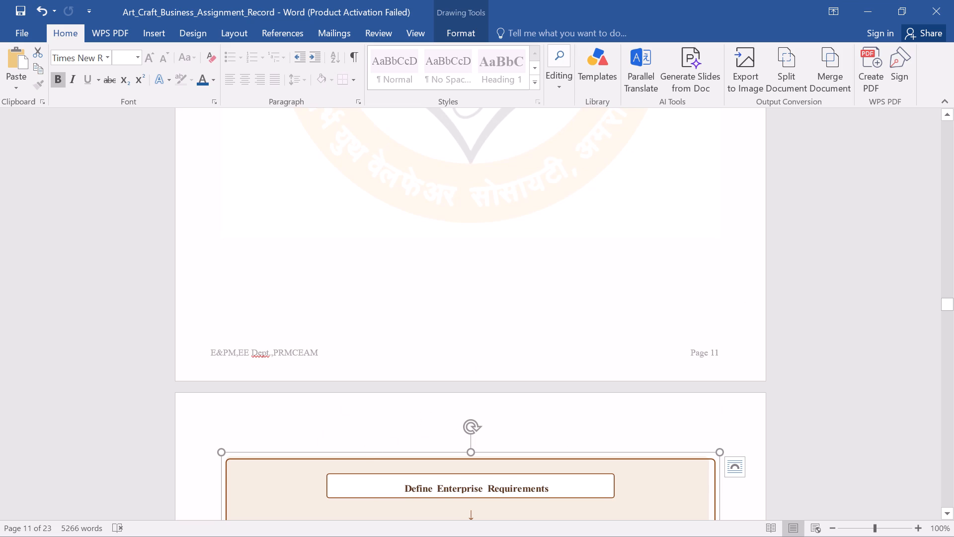
pyautogui.scroll(-1, 256, 418)
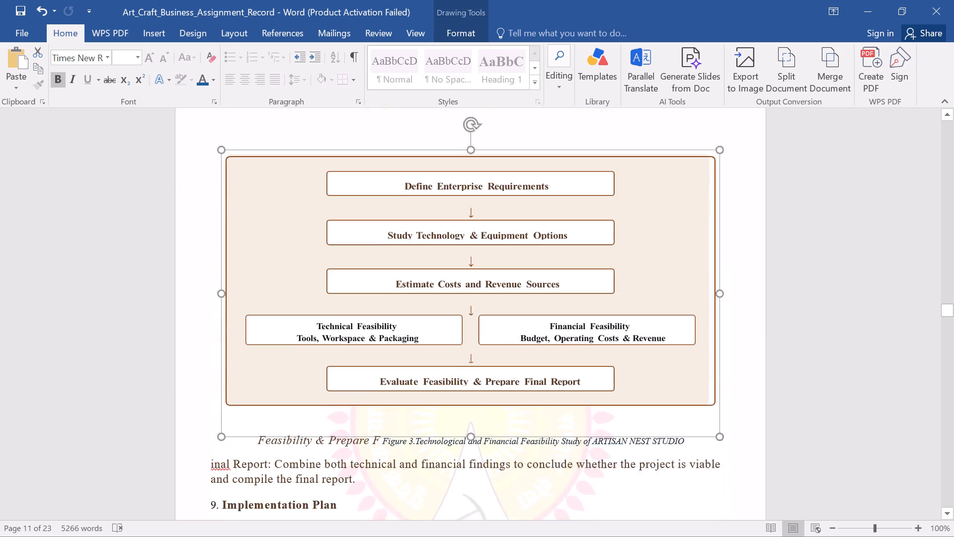
pyautogui.scroll(-1, 256, 418)
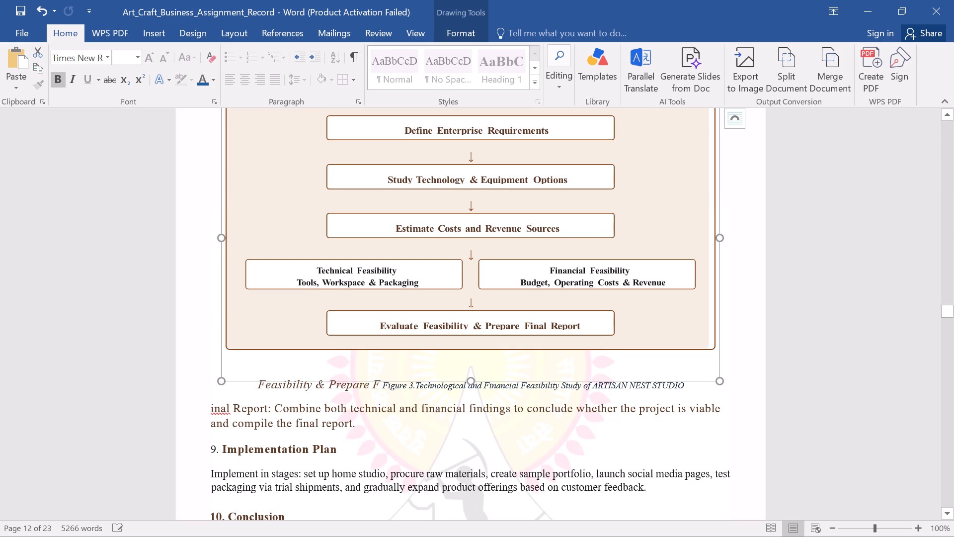
pyautogui.moveTo(718, 385); pyautogui.dragTo(695, 333)
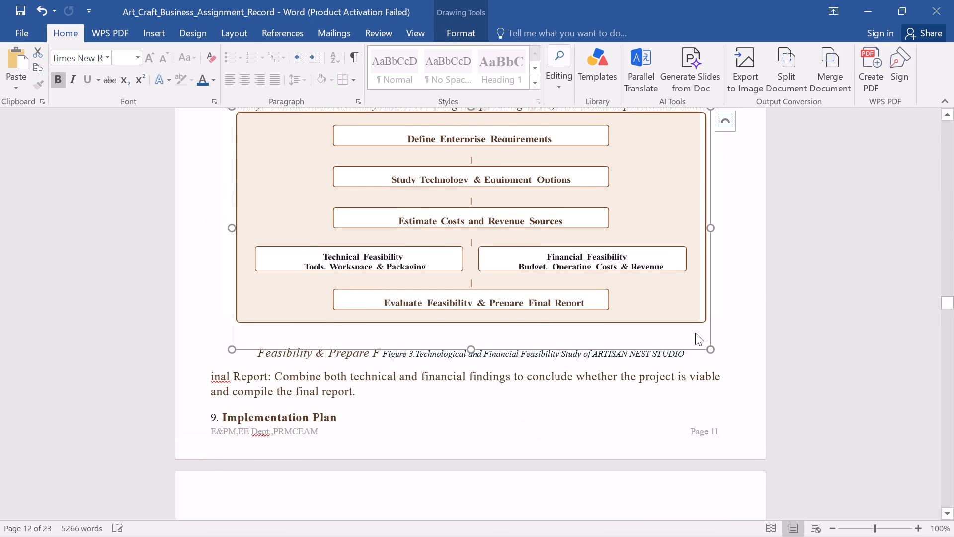
pyautogui.scroll(1, 695, 333)
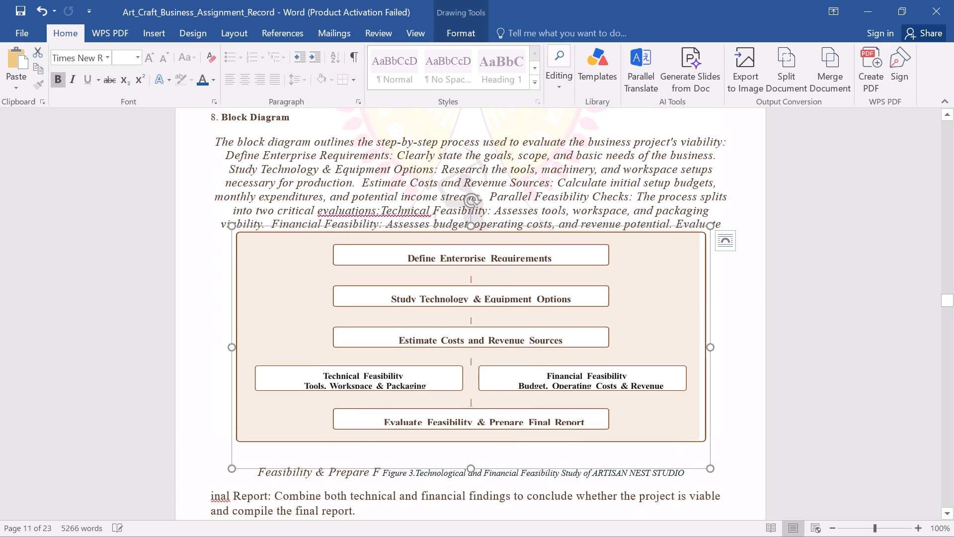
pyautogui.click(797, 256)
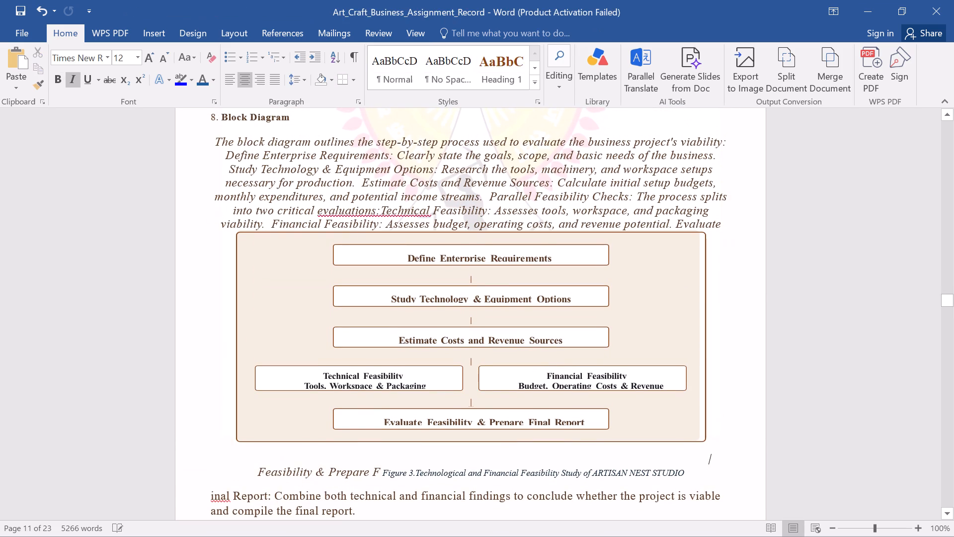
# Examine the layout and page break from section 8 with its flowchart and Figure 3 caption through "10. Conclusion".
pyautogui.scroll(-1, 797, 256)
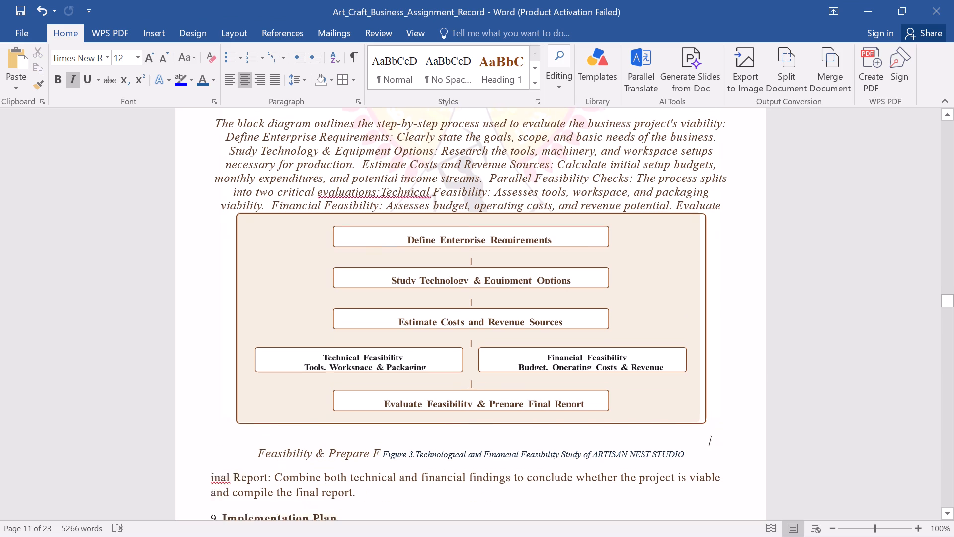
pyautogui.scroll(-2, 797, 256)
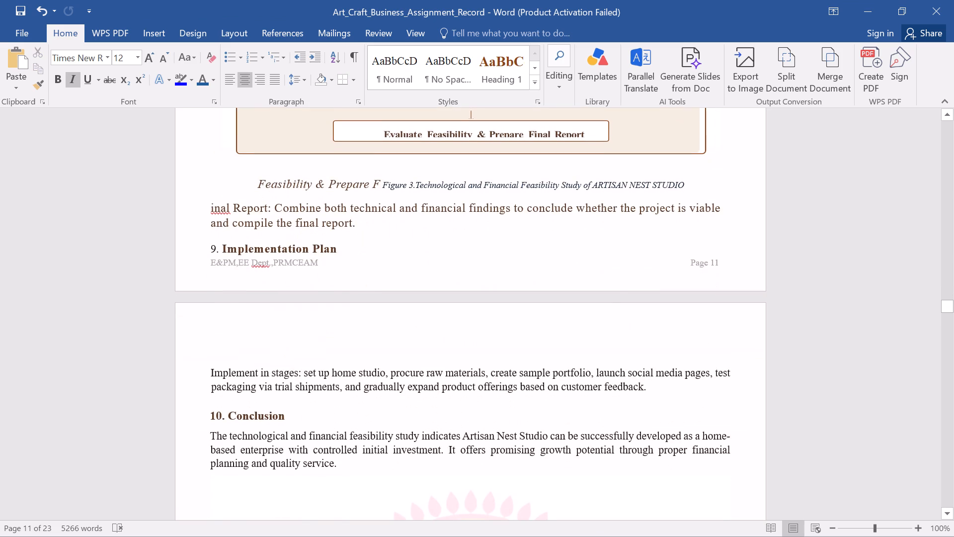
pyautogui.scroll(-3, 797, 256)
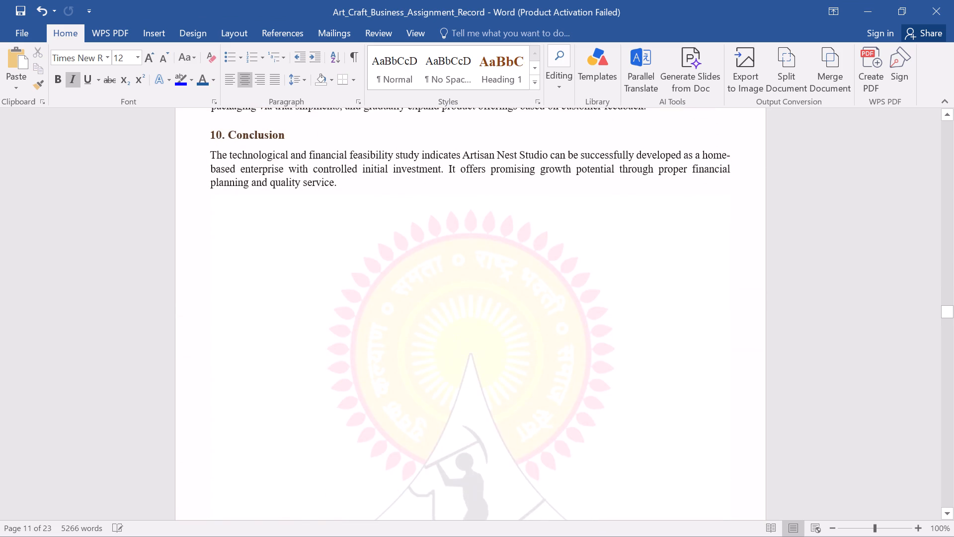
pyautogui.scroll(3, 797, 256)
pyautogui.scroll(-1, 797, 256)
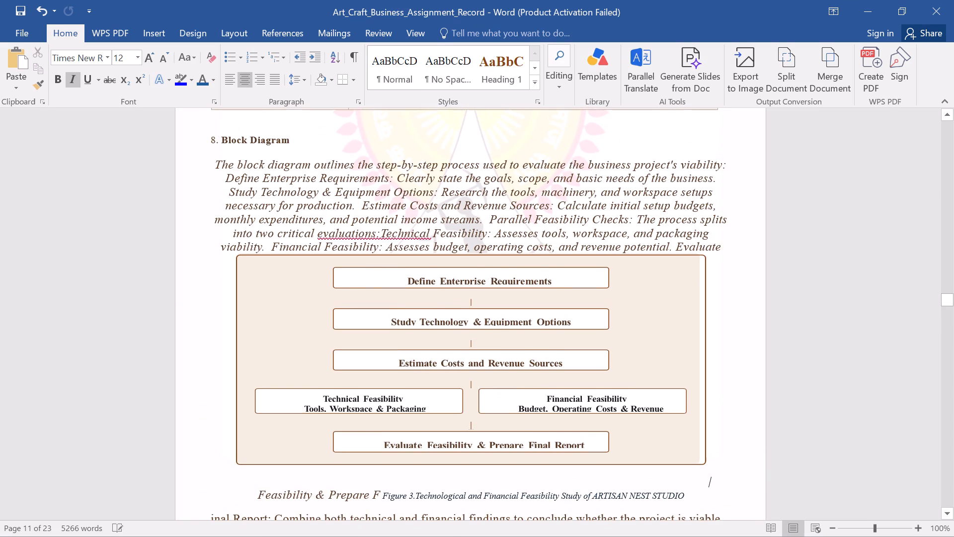
pyautogui.scroll(-1, 797, 256)
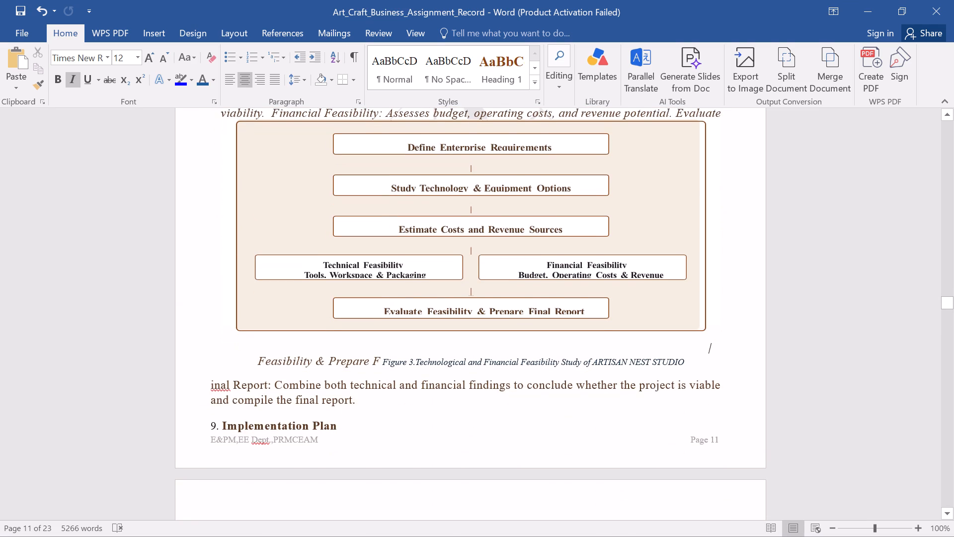
pyautogui.scroll(-3, 797, 256)
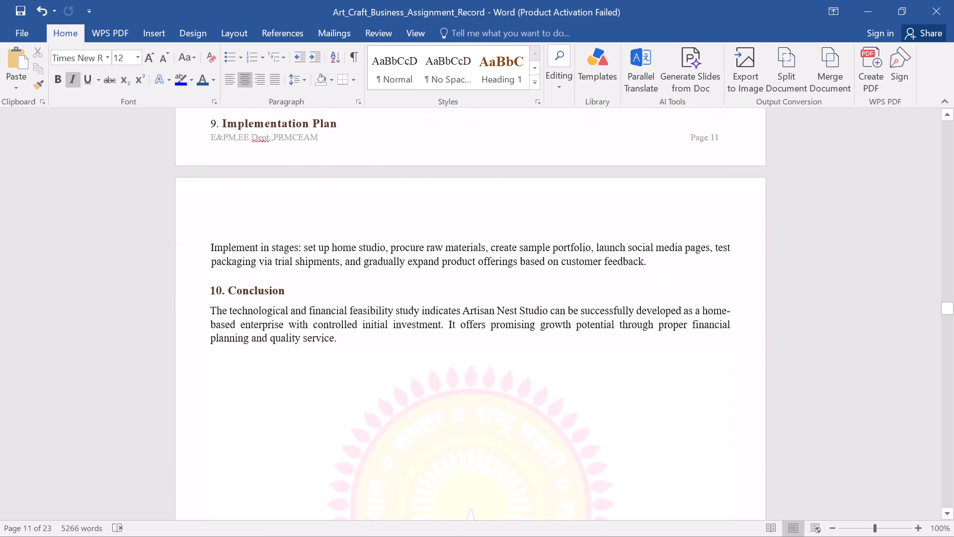
pyautogui.scroll(-4, 797, 256)
pyautogui.scroll(2, 797, 256)
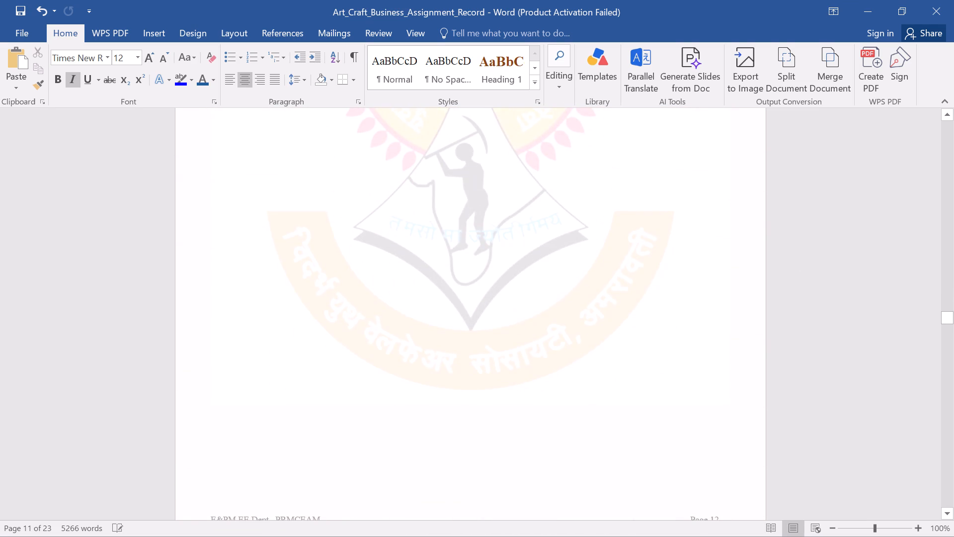
pyautogui.scroll(16, 797, 256)
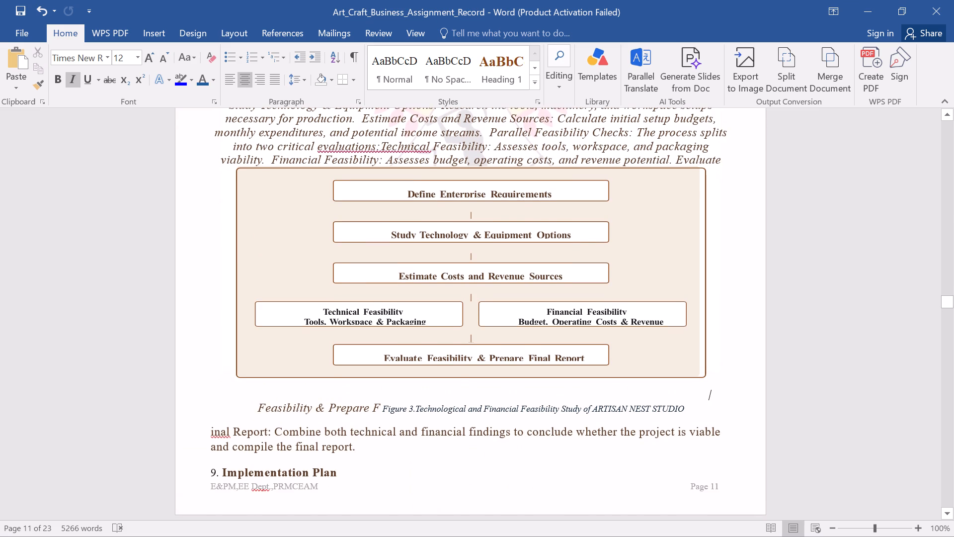
pyautogui.scroll(2, 678, 199)
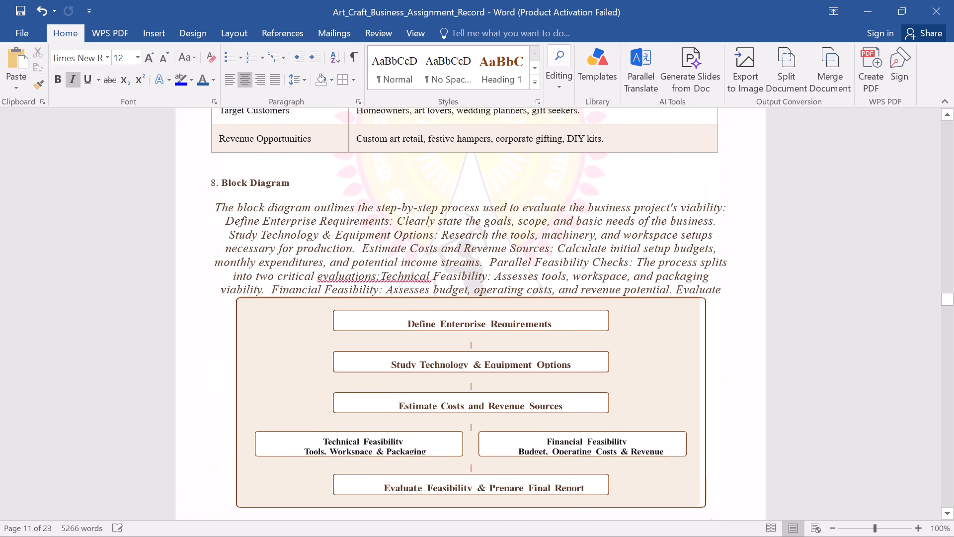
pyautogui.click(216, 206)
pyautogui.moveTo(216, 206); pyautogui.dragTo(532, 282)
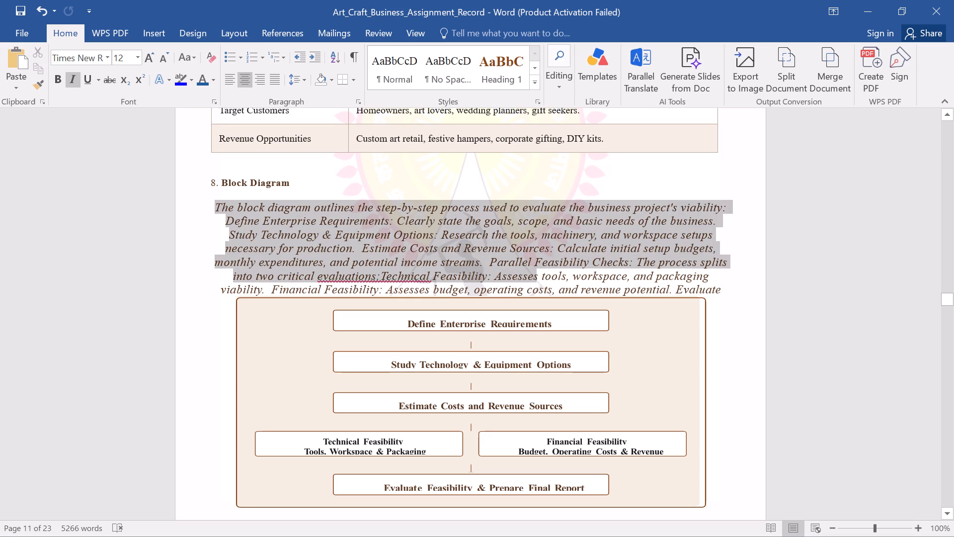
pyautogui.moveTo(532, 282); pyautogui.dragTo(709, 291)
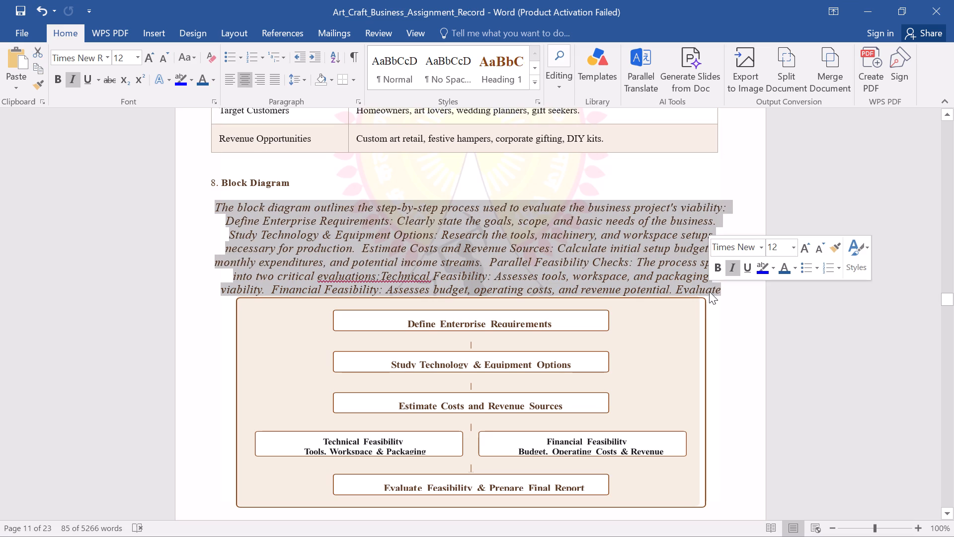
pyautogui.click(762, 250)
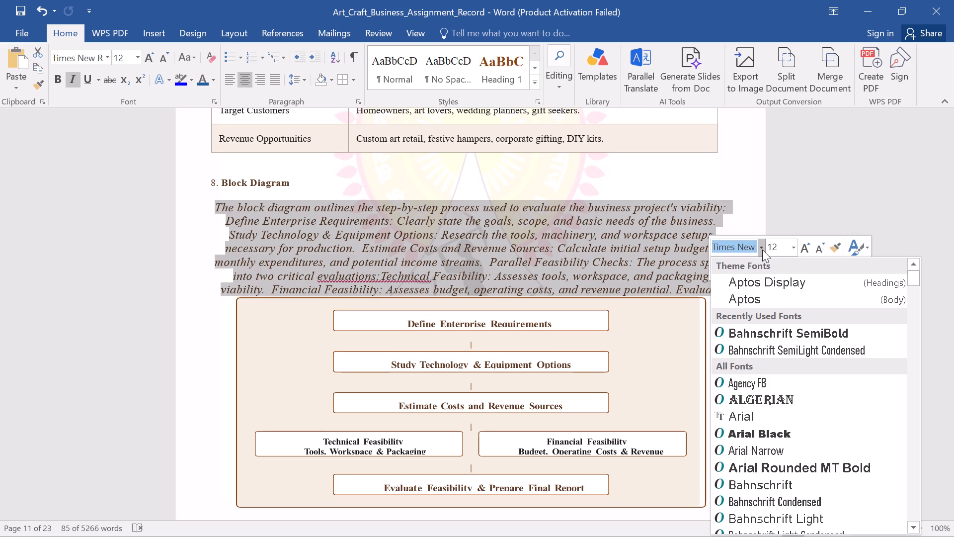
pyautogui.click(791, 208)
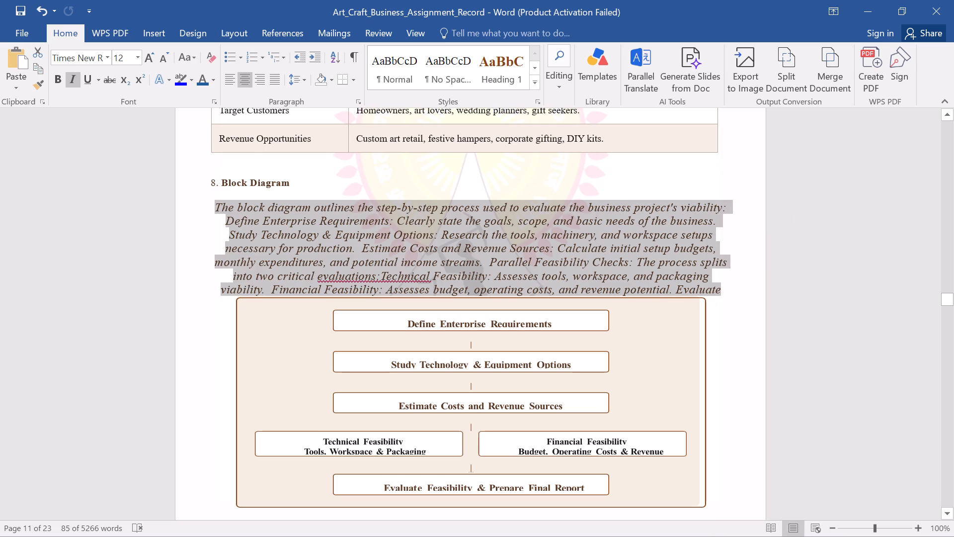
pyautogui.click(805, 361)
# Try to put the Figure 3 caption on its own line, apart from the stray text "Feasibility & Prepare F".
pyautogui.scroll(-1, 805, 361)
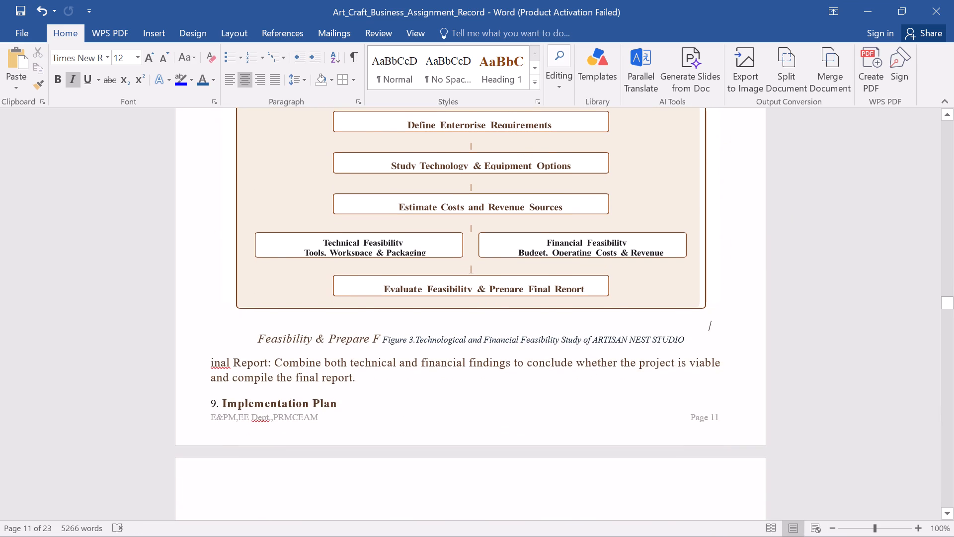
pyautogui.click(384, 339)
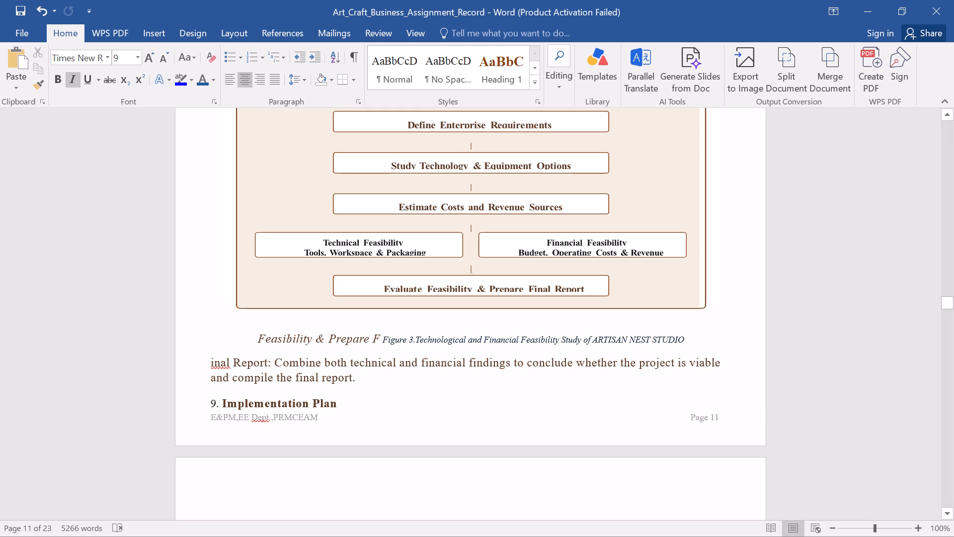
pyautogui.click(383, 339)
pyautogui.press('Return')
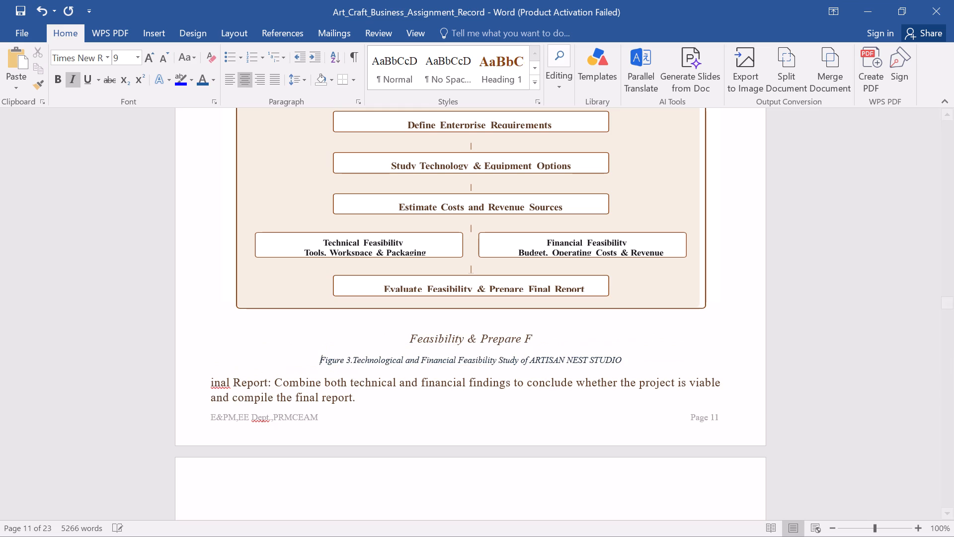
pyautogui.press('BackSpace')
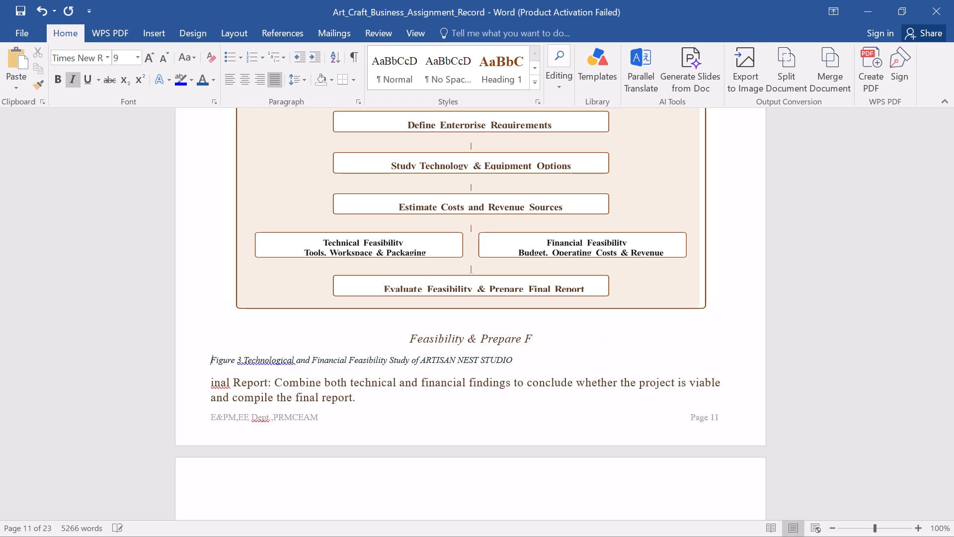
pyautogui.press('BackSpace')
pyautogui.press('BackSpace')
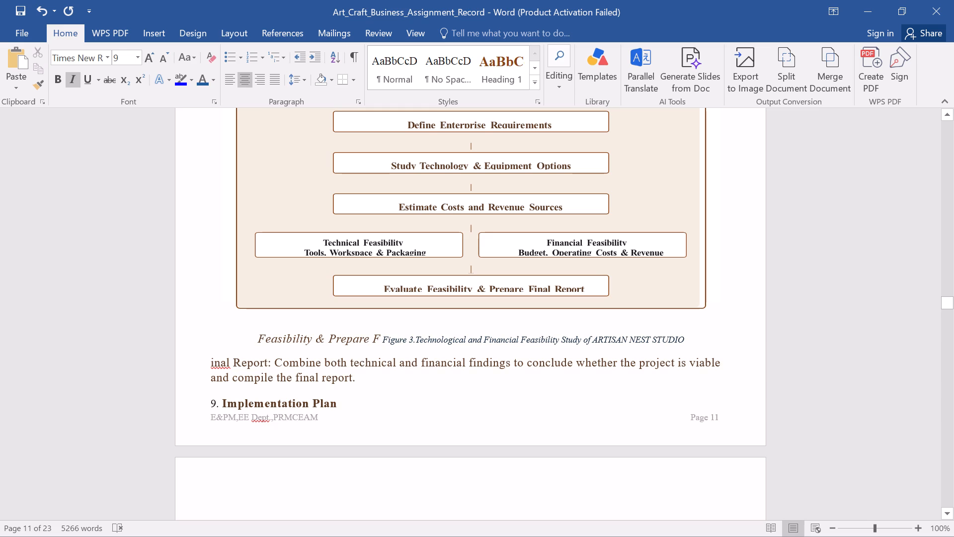
# Move the stray text "Feasibility & Prepare F" from before the Figure 3 caption to the end of the block diagram paragraph above the flowchart.
pyautogui.scroll(1, 735, 280)
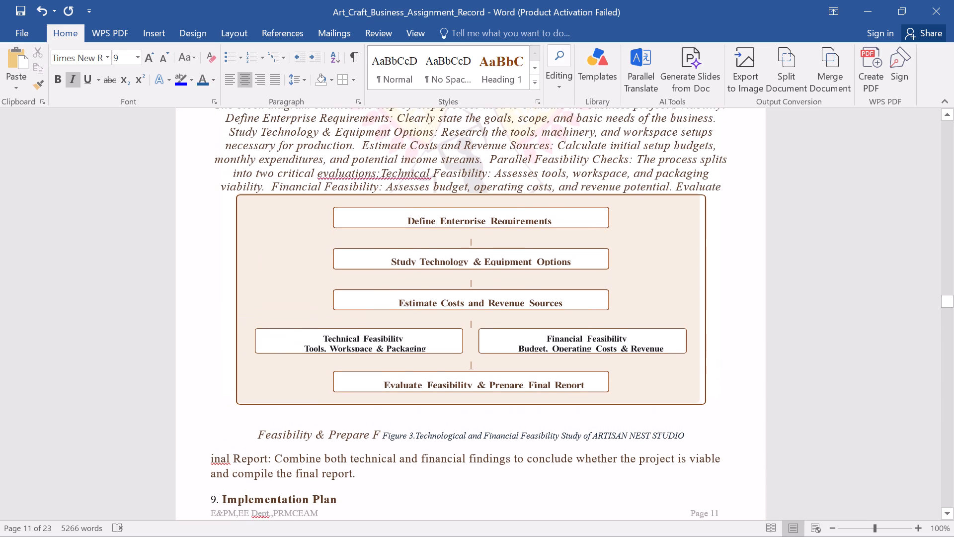
pyautogui.scroll(1, 735, 280)
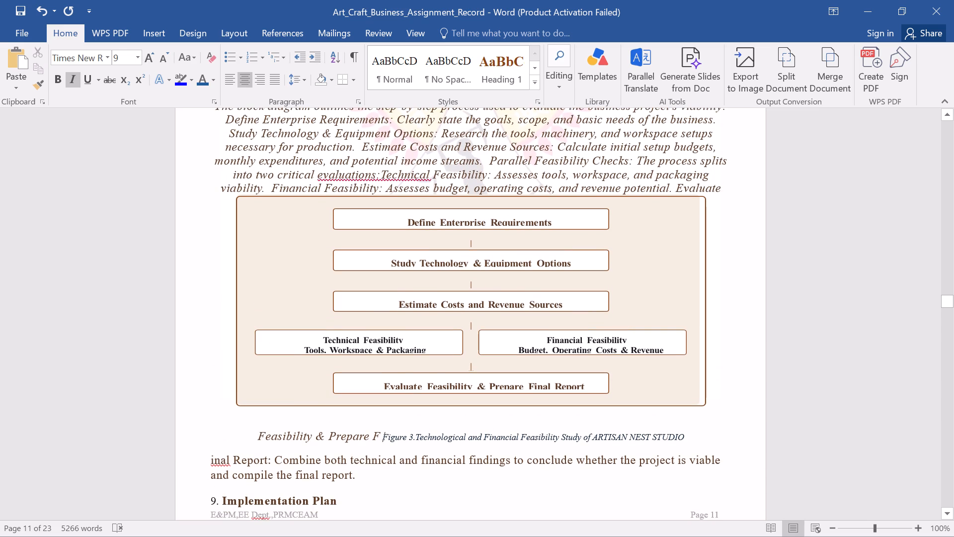
pyautogui.moveTo(255, 435); pyautogui.dragTo(317, 442)
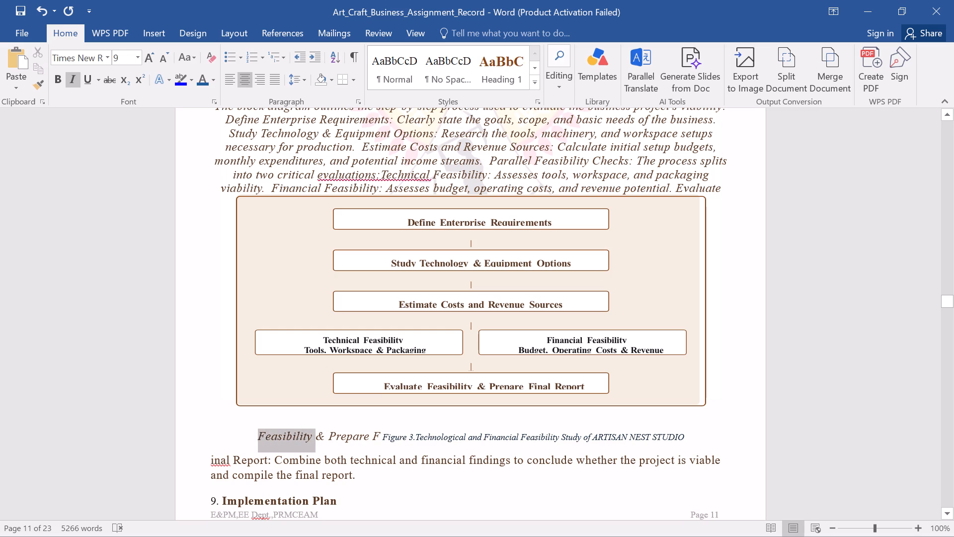
pyautogui.moveTo(317, 442); pyautogui.dragTo(381, 444)
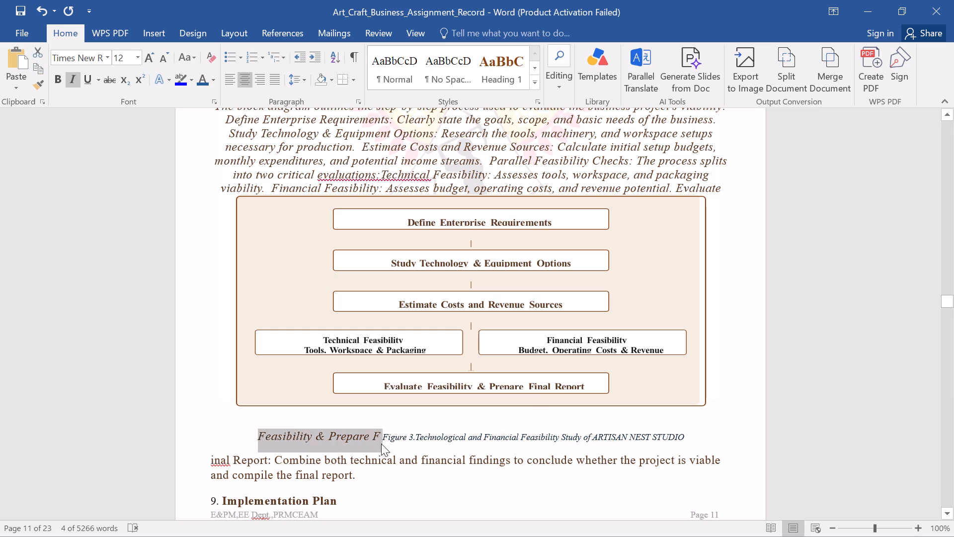
pyautogui.hotkey('ctrl', 'x')
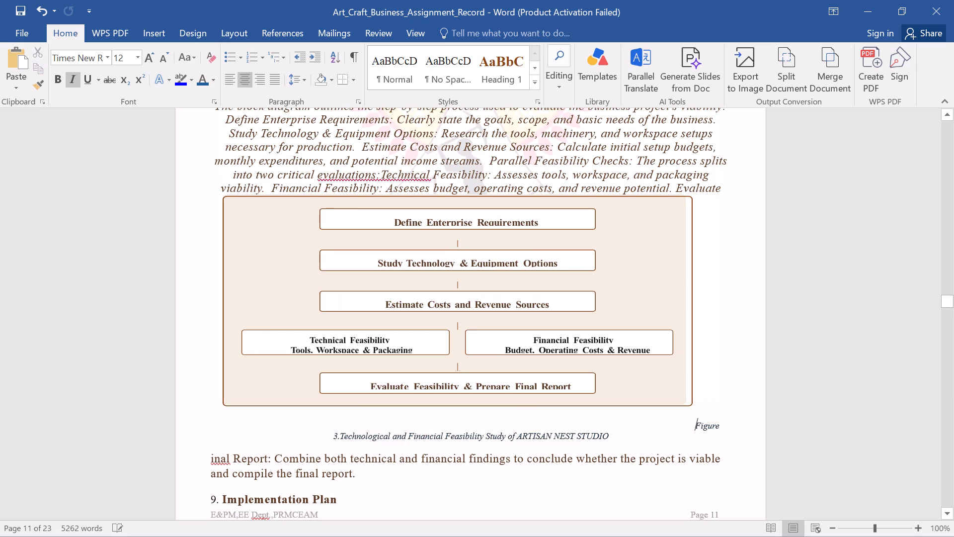
pyautogui.click(732, 184)
pyautogui.hotkey('ctrl', 'v')
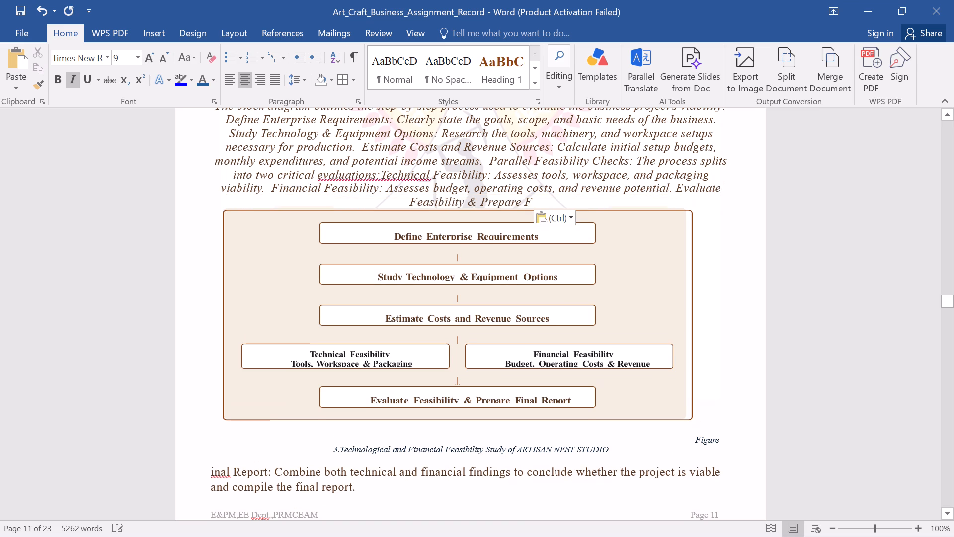
# Examine the layout and page breaks from "9. Implementation Plan" through the conclusion of Assignment No. 5.
pyautogui.scroll(-1, 732, 184)
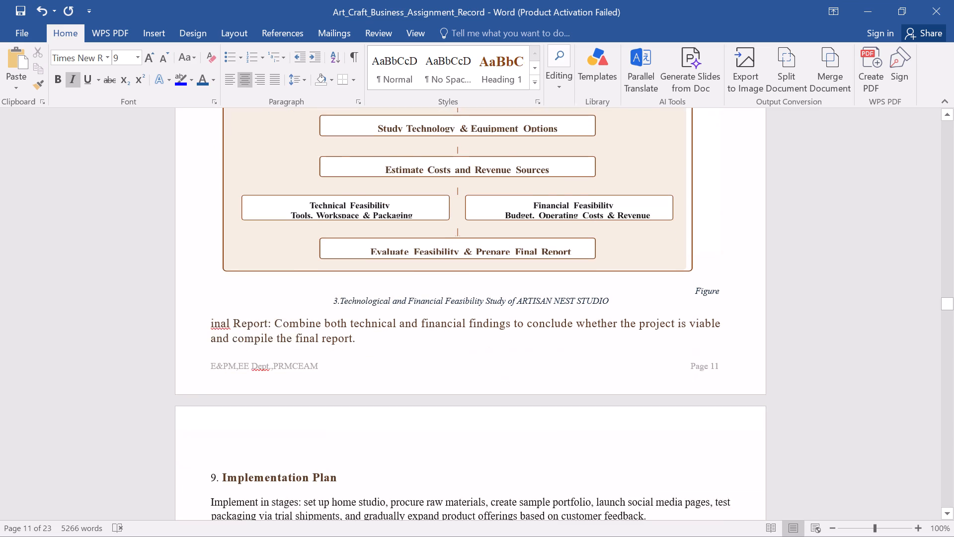
pyautogui.scroll(-3, 732, 184)
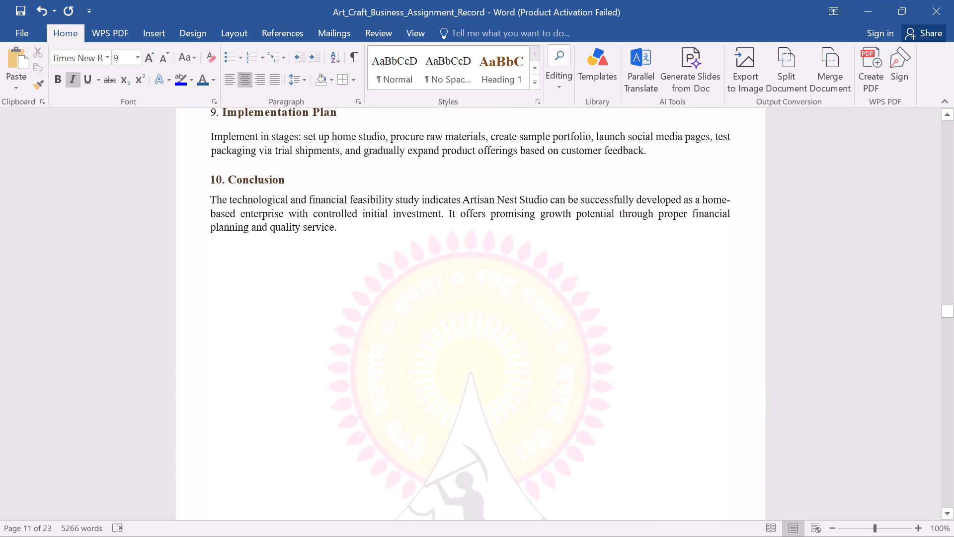
pyautogui.scroll(-1, 732, 184)
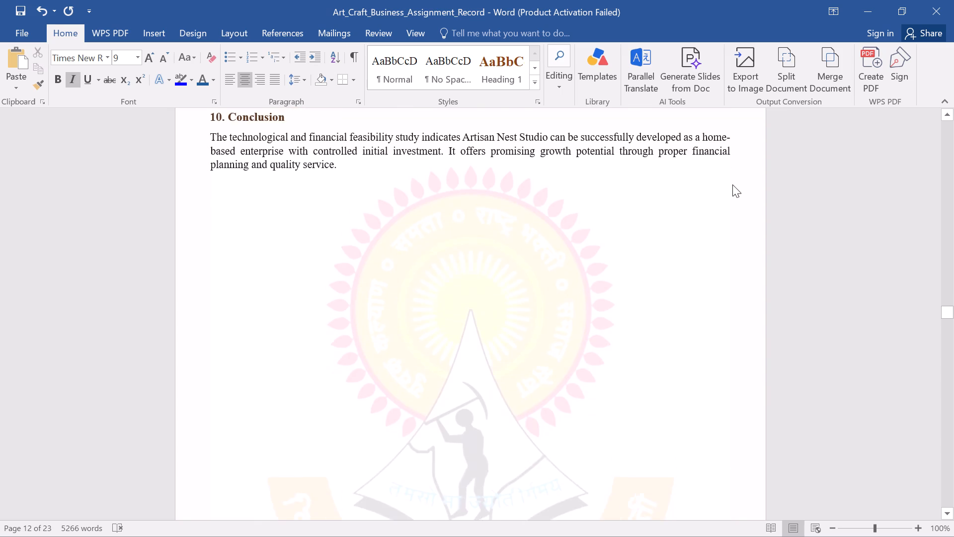
pyautogui.scroll(-4, 732, 184)
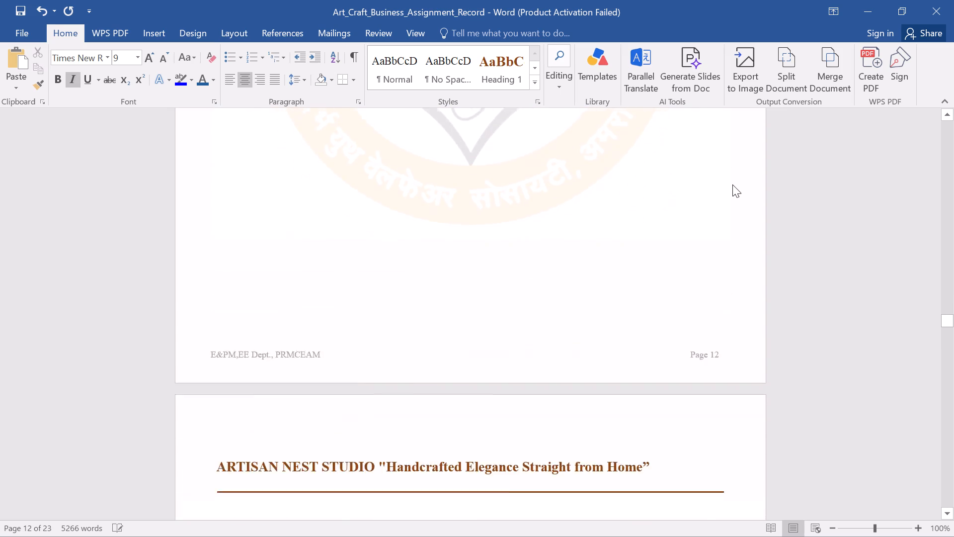
pyautogui.scroll(-5, 732, 184)
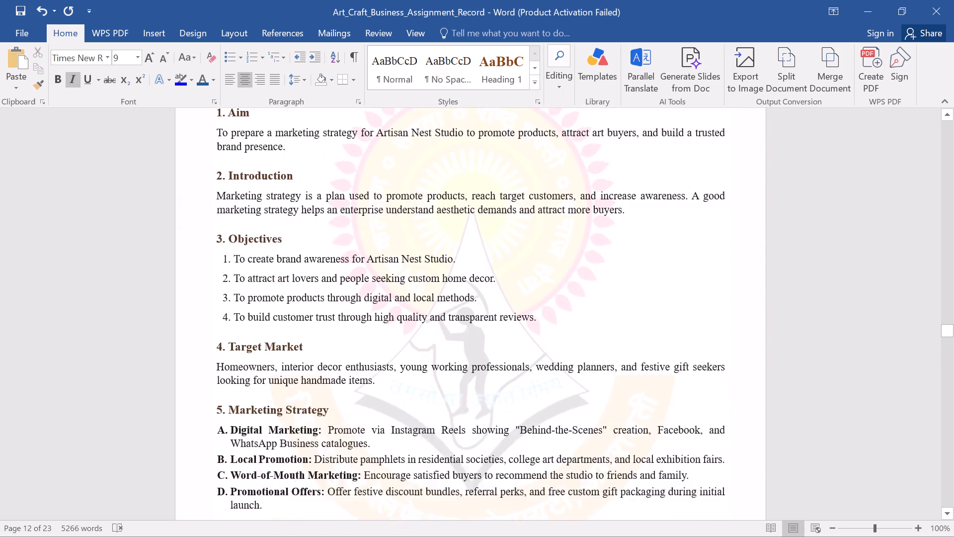
pyautogui.scroll(-9, 732, 184)
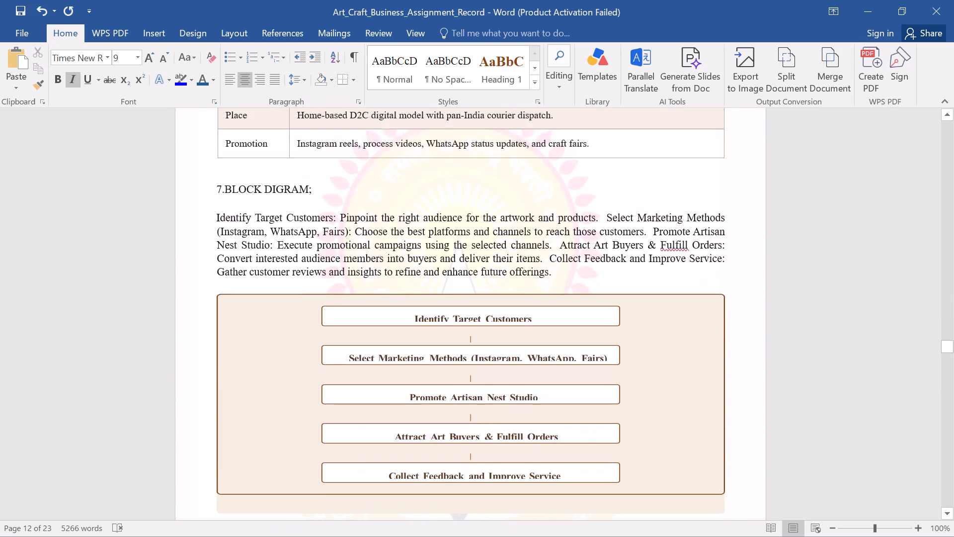
pyautogui.scroll(-4, 732, 184)
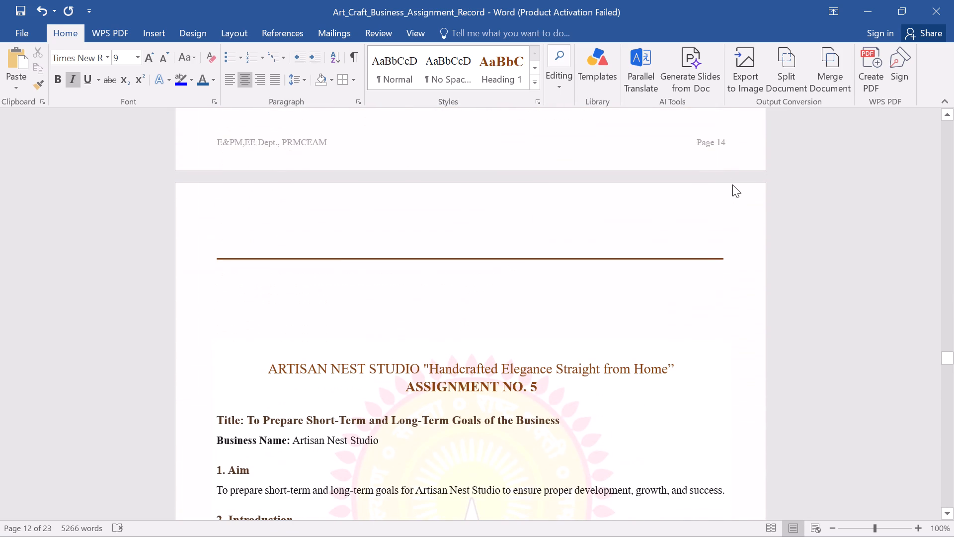
pyautogui.scroll(-6, 732, 184)
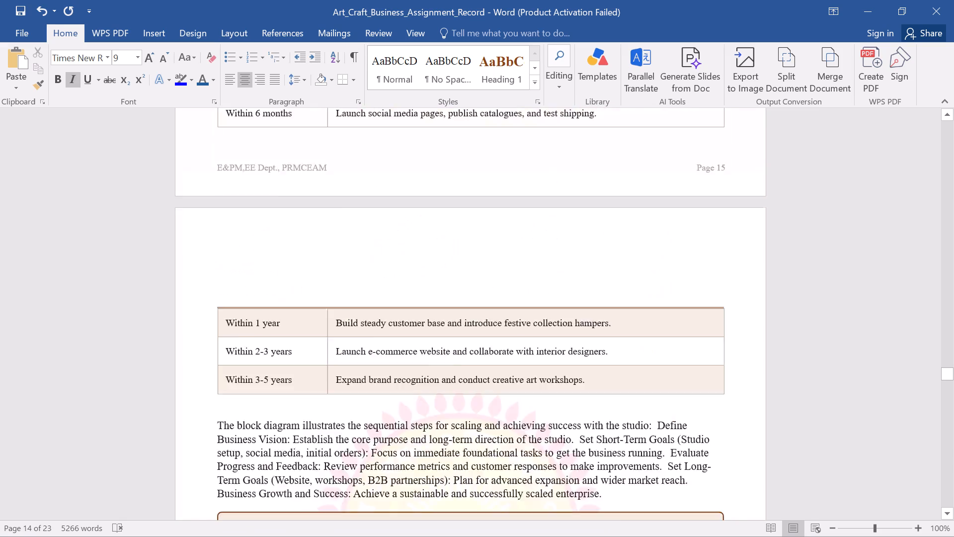
pyautogui.scroll(-4, 732, 184)
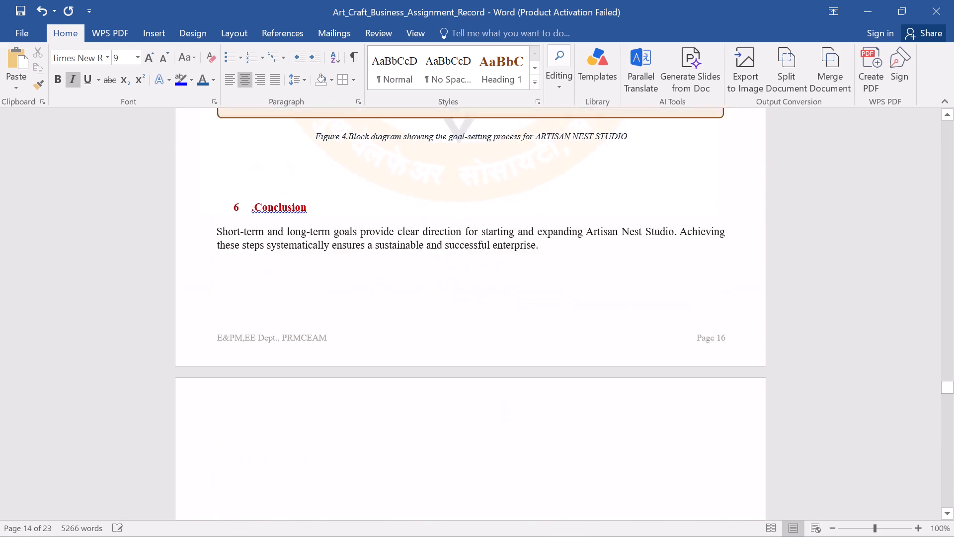
# Move the heading ARTISAN NEST STUDIO "Handcrafted Elegance Straight from Home" on the Assignment No. 6 page above the horizontal rule.
pyautogui.scroll(-2, 732, 184)
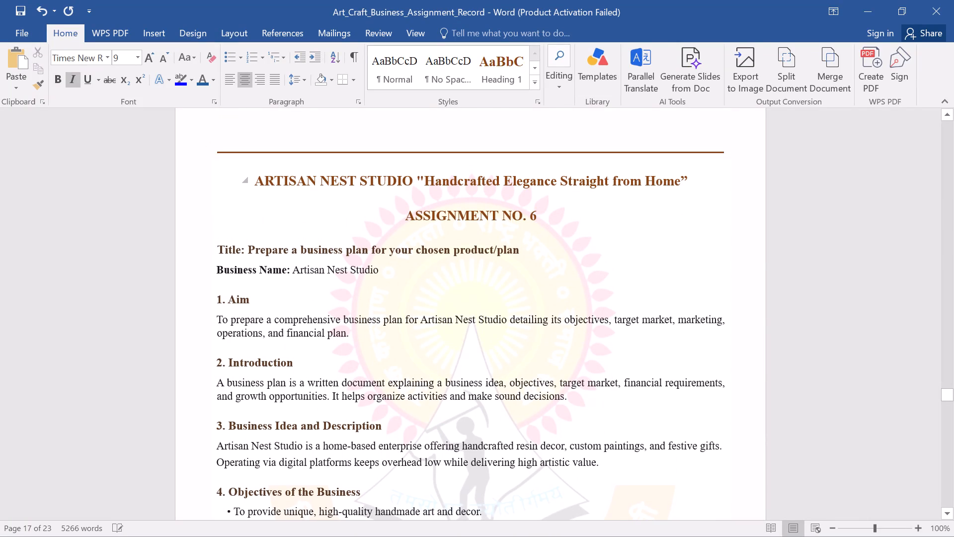
pyautogui.moveTo(258, 180); pyautogui.dragTo(694, 188)
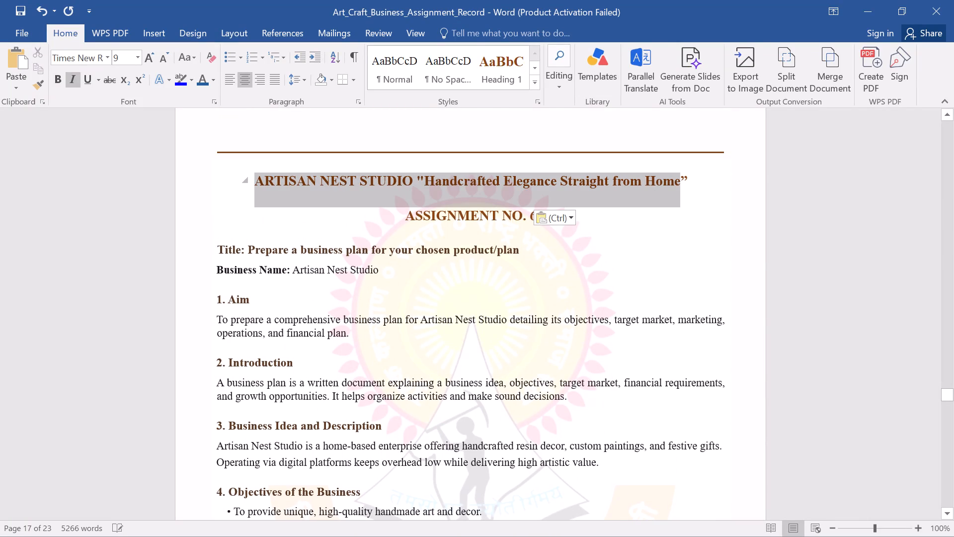
pyautogui.moveTo(694, 188); pyautogui.dragTo(698, 187)
pyautogui.hotkey('ctrl', 'x')
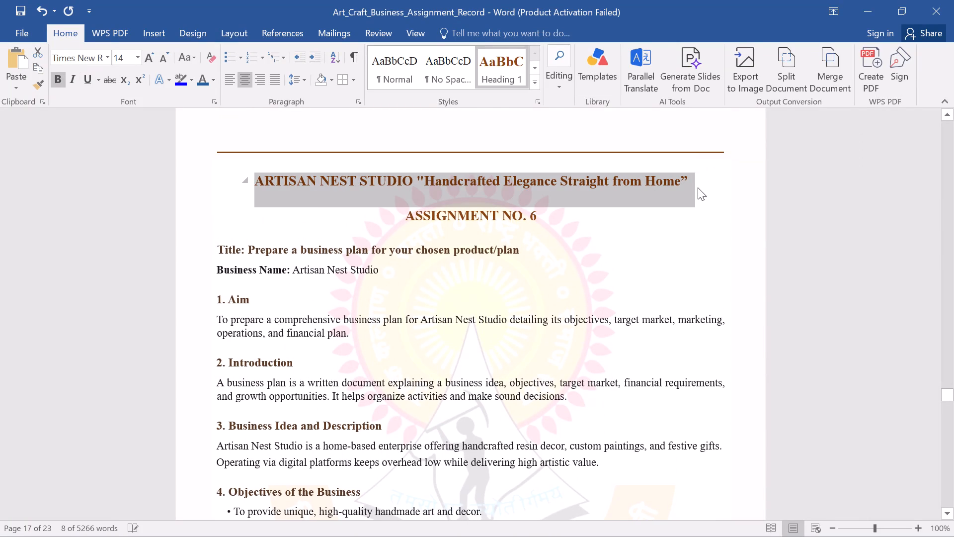
pyautogui.click(458, 133)
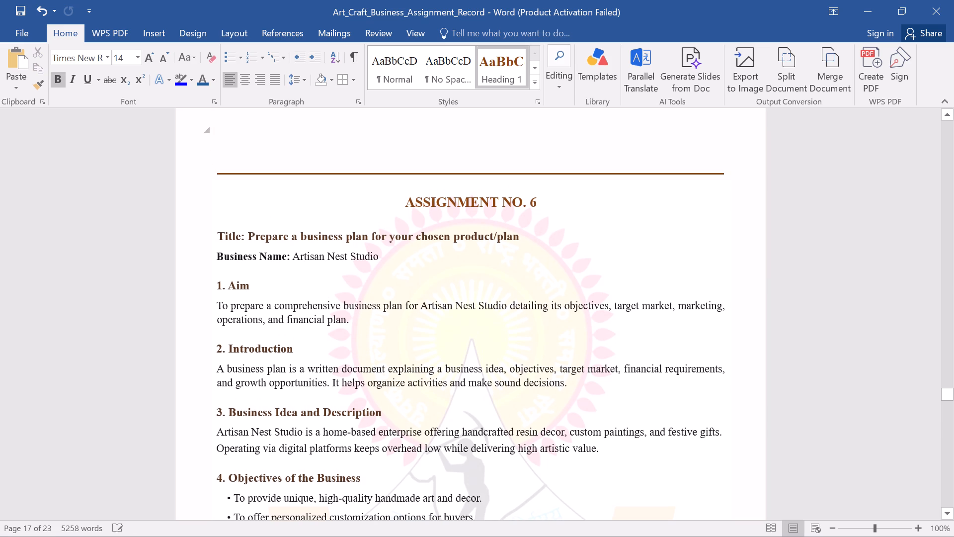
pyautogui.hotkey('ctrl', 'v')
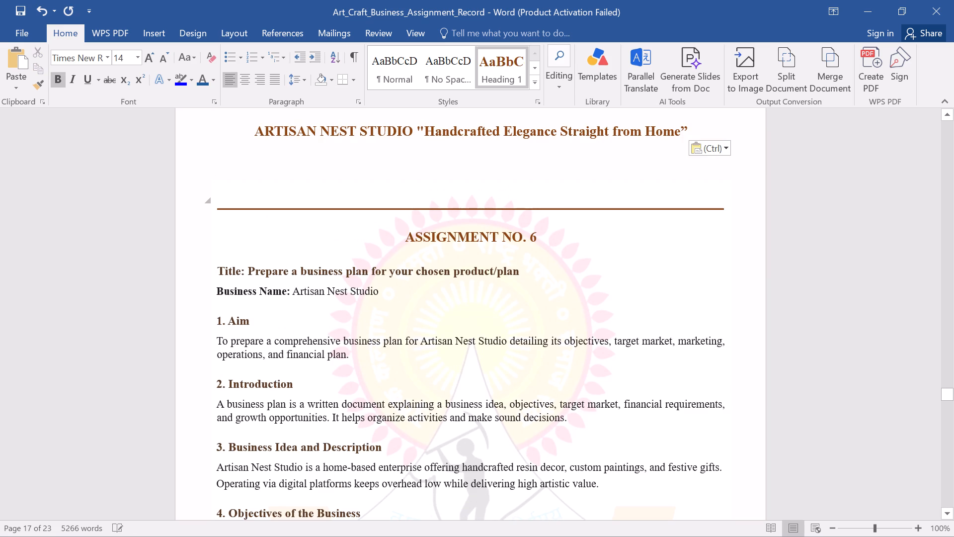
# Remove the blank line between the studio heading and the horizontal rule on the Assignment No. 6 page.
pyautogui.click(212, 208)
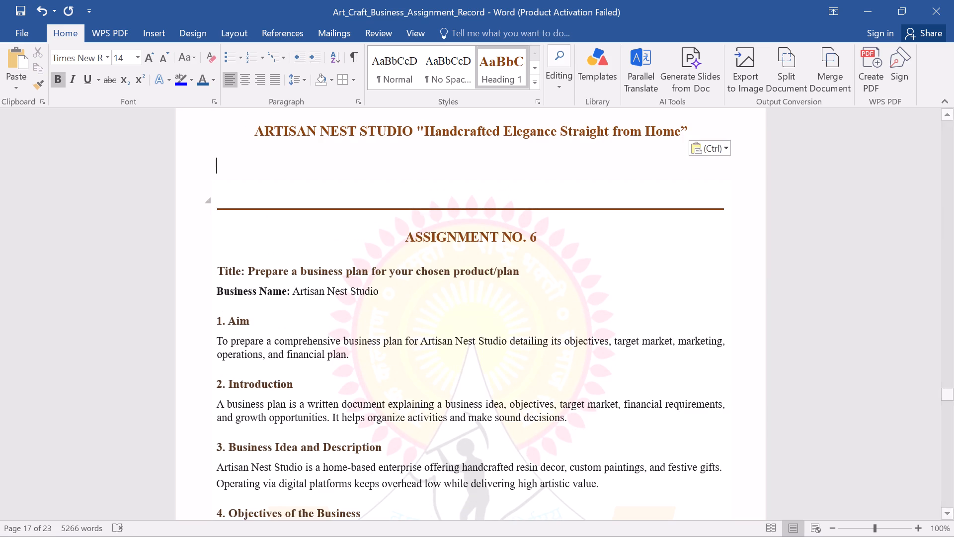
pyautogui.click(216, 202)
pyautogui.press('BackSpace')
# Delete blank lines above the ARTISAN NEST STUDIO and ASSIGNMENT NO. 7 headings to raise the Assignment No. 7 content on its page.
pyautogui.scroll(-10, 337, 292)
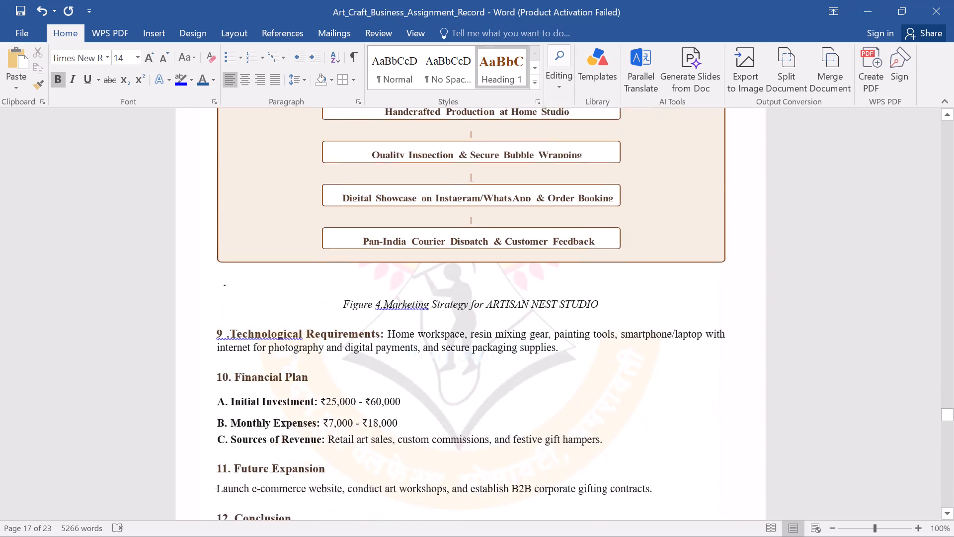
pyautogui.scroll(-7, 337, 292)
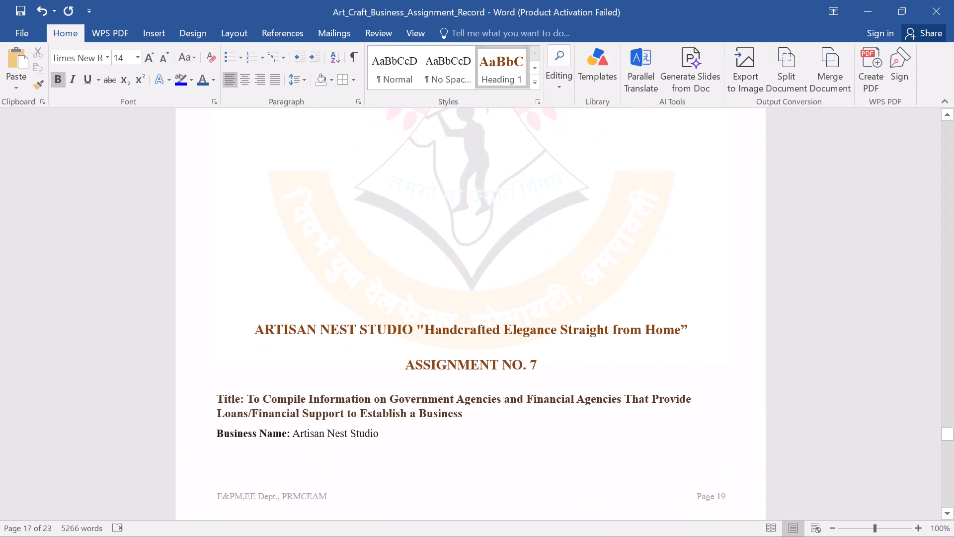
pyautogui.scroll(2, 255, 331)
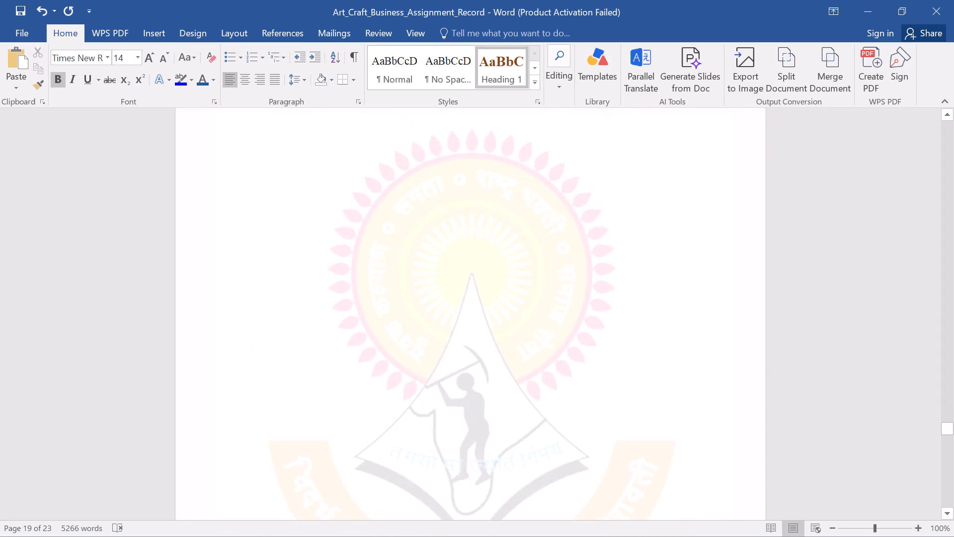
pyautogui.scroll(2, 255, 331)
pyautogui.scroll(-3, 255, 331)
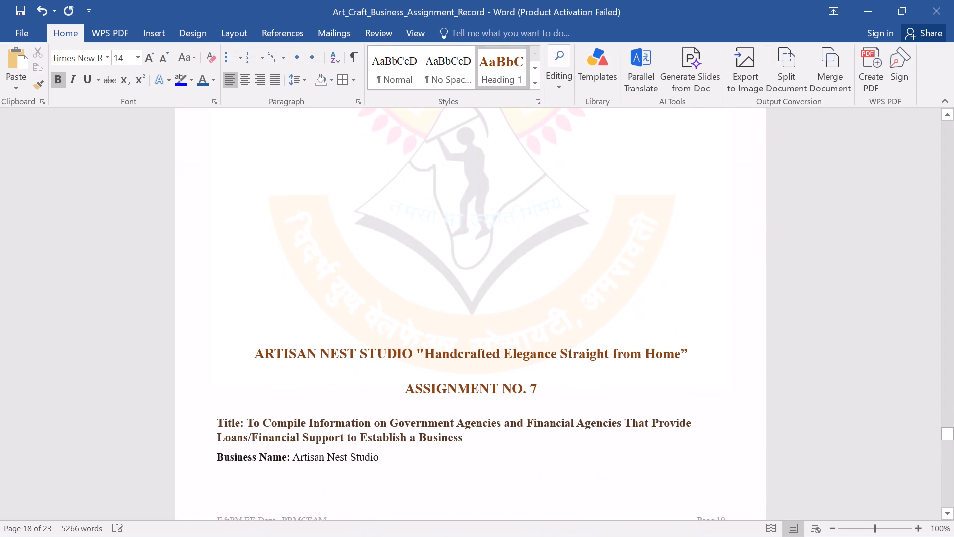
pyautogui.click(254, 349)
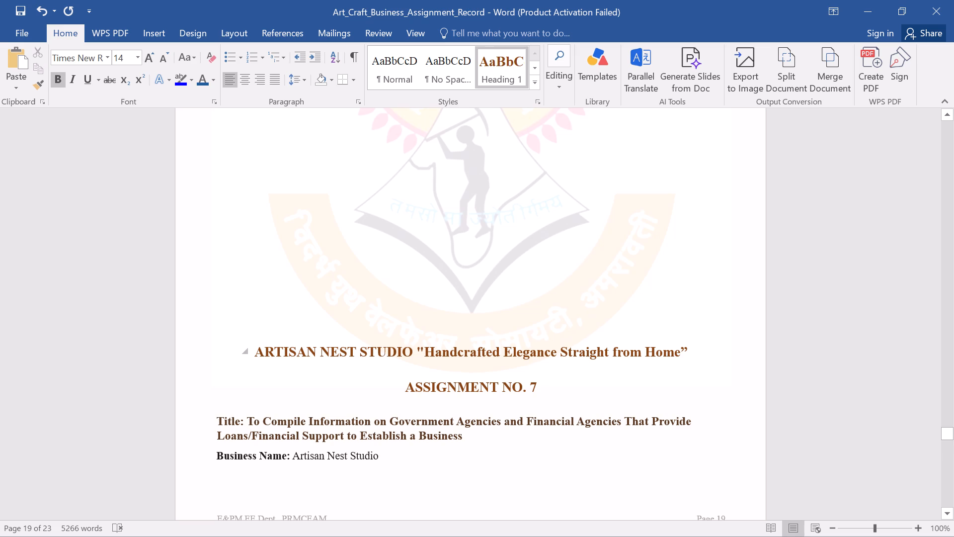
pyautogui.press('BackSpace')
pyautogui.press('BackSpace')
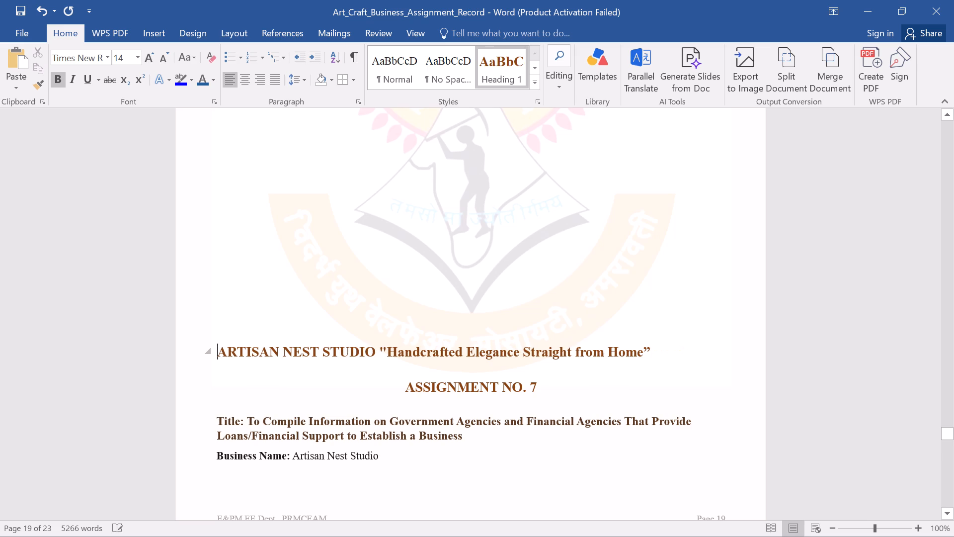
pyautogui.press('BackSpace')
pyautogui.press('BackSpace')
pyautogui.press('BackSpace')
pyautogui.press('BackSpace')
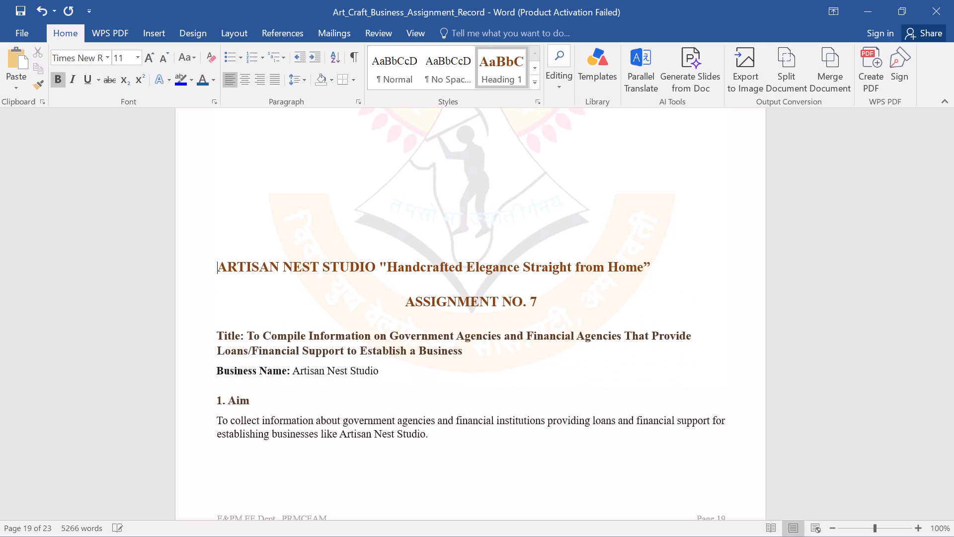
pyautogui.press('BackSpace')
pyautogui.press('BackSpace')
pyautogui.press('BackSpace')
pyautogui.press('BackSpace')
pyautogui.press('BackSpace')
pyautogui.press('BackSpace')
pyautogui.press('BackSpace')
pyautogui.press('BackSpace')
pyautogui.press('BackSpace')
pyautogui.press('BackSpace')
pyautogui.press('BackSpace')
pyautogui.press('BackSpace')
pyautogui.press('BackSpace')
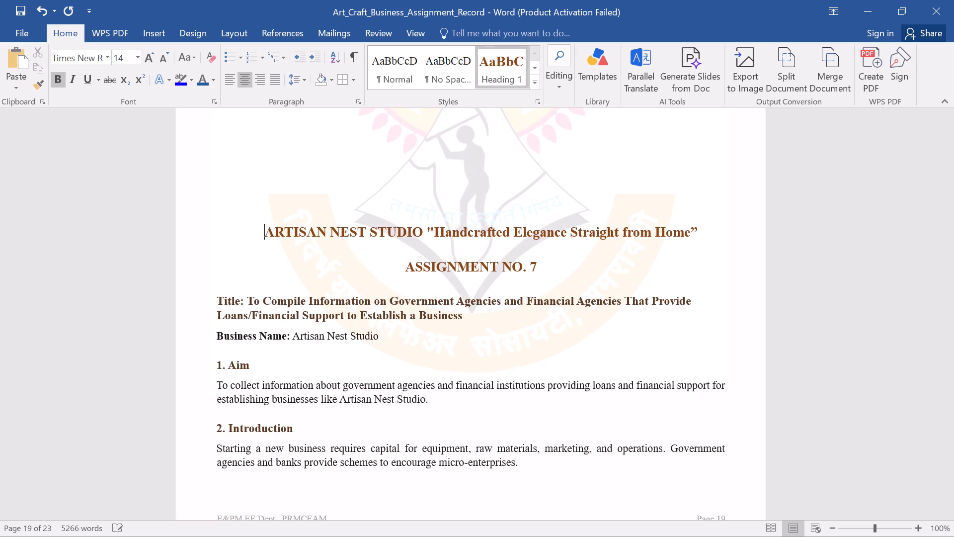
pyautogui.press('BackSpace')
pyautogui.press('BackSpace')
pyautogui.press('BackSpace')
pyautogui.press('BackSpace')
pyautogui.press('BackSpace')
pyautogui.press('BackSpace')
pyautogui.press('BackSpace')
pyautogui.press('BackSpace')
pyautogui.press('BackSpace')
pyautogui.press('BackSpace')
pyautogui.press('BackSpace')
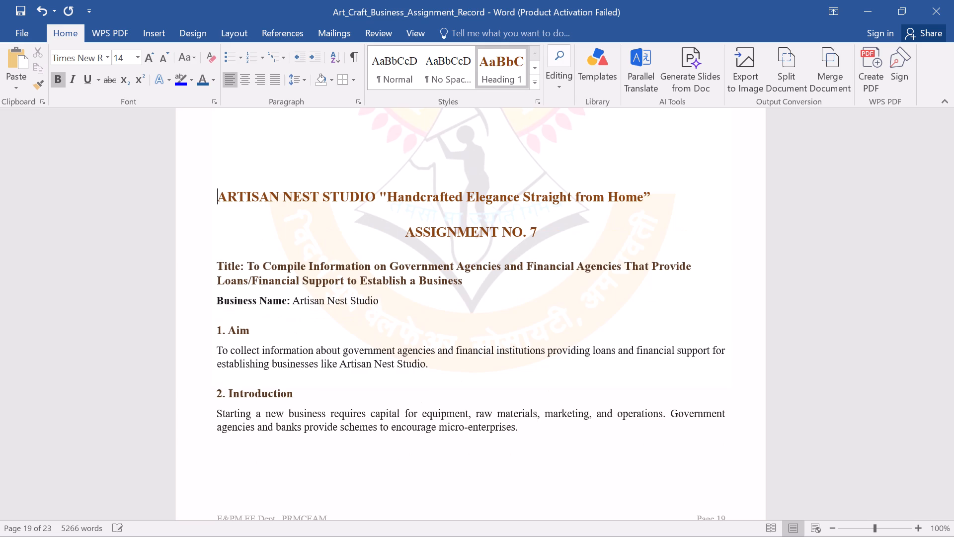
pyautogui.press('BackSpace')
pyautogui.press('BackSpace')
pyautogui.press('BackSpace')
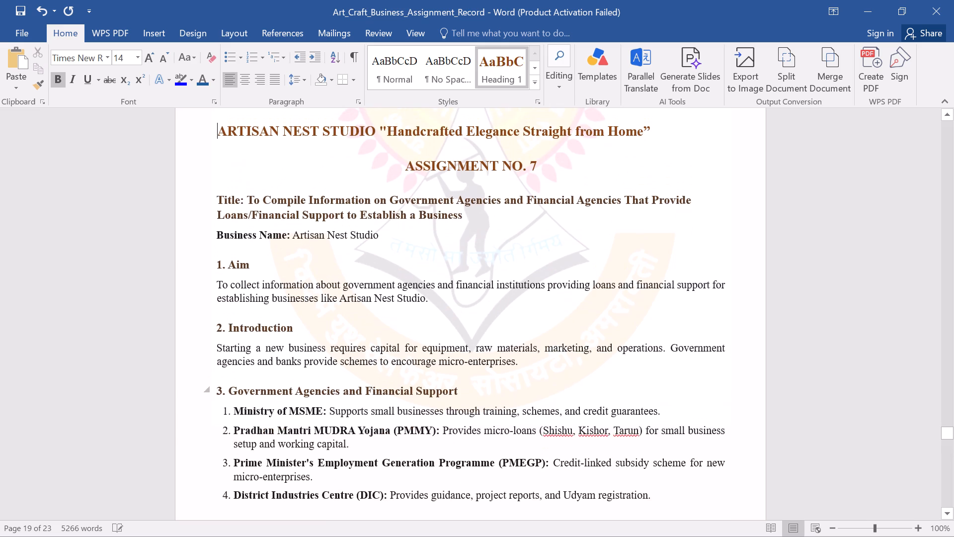
# Move the ARTISAN NEST STUDIO "Handcrafted Elegance Straight from Home" and ASSIGNMENT NO. 7 headings to the top of page 19.
pyautogui.scroll(3, 254, 349)
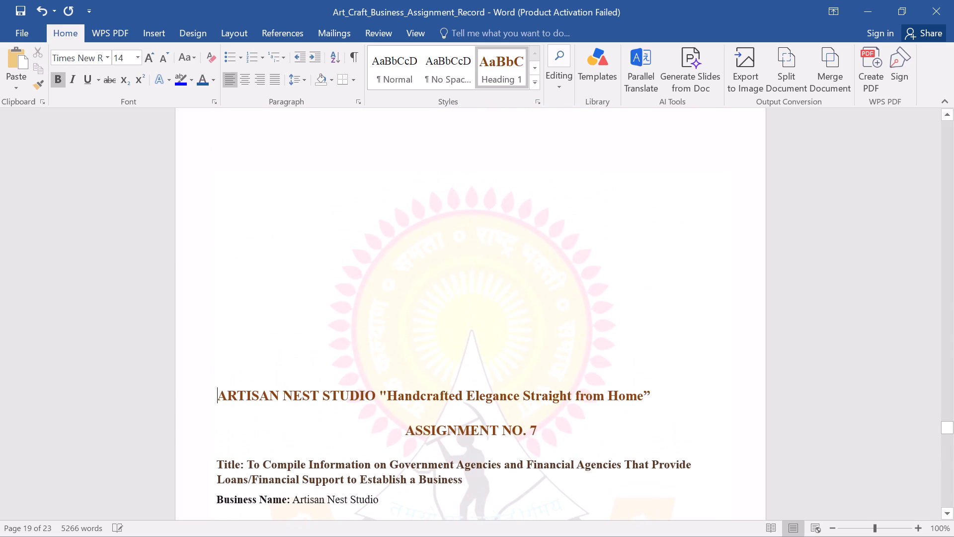
pyautogui.moveTo(219, 393); pyautogui.dragTo(503, 414)
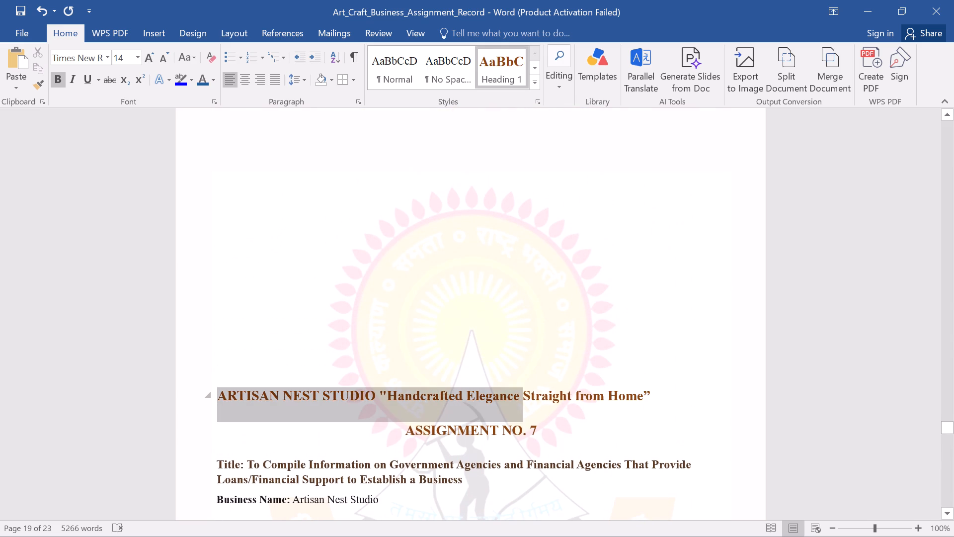
pyautogui.moveTo(503, 414); pyautogui.dragTo(542, 437)
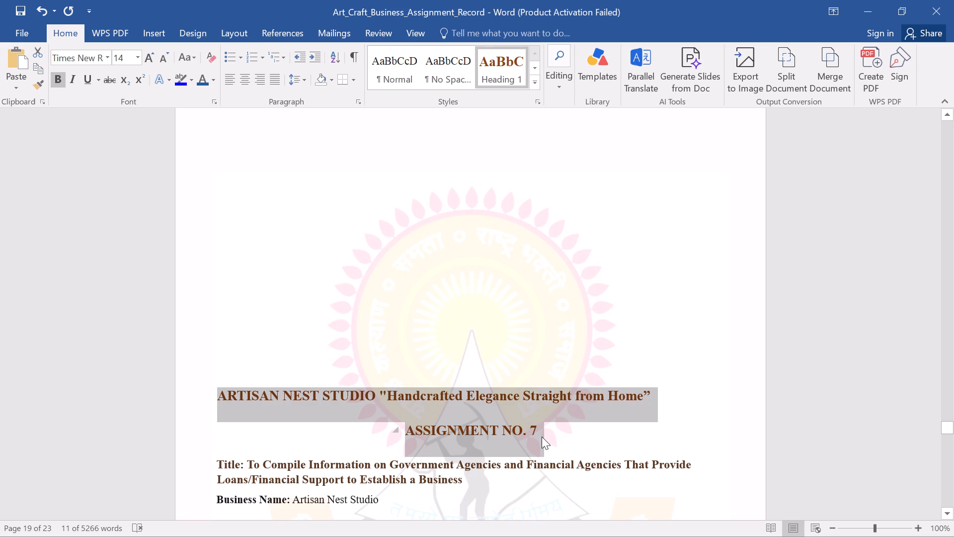
pyautogui.hotkey('ctrl', 'x')
pyautogui.scroll(1, 542, 437)
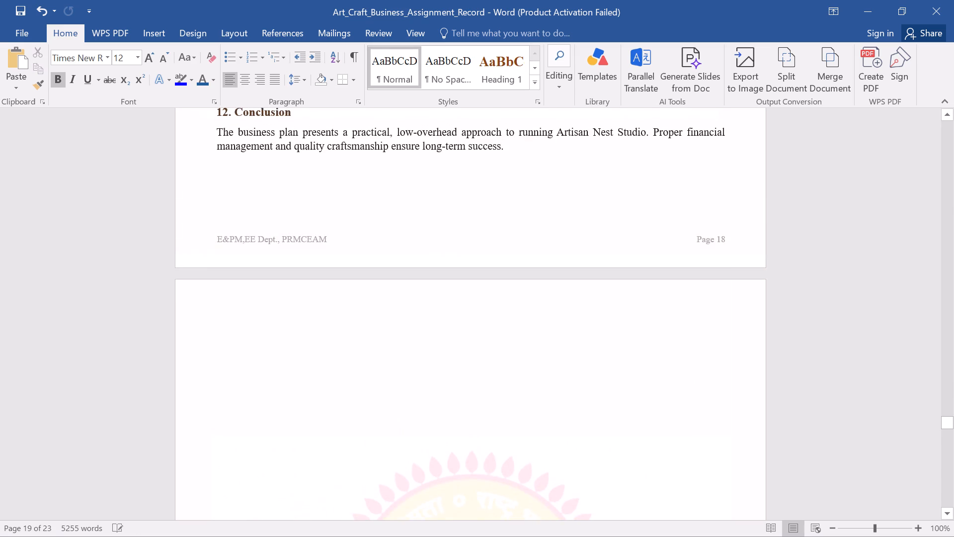
pyautogui.click(258, 338)
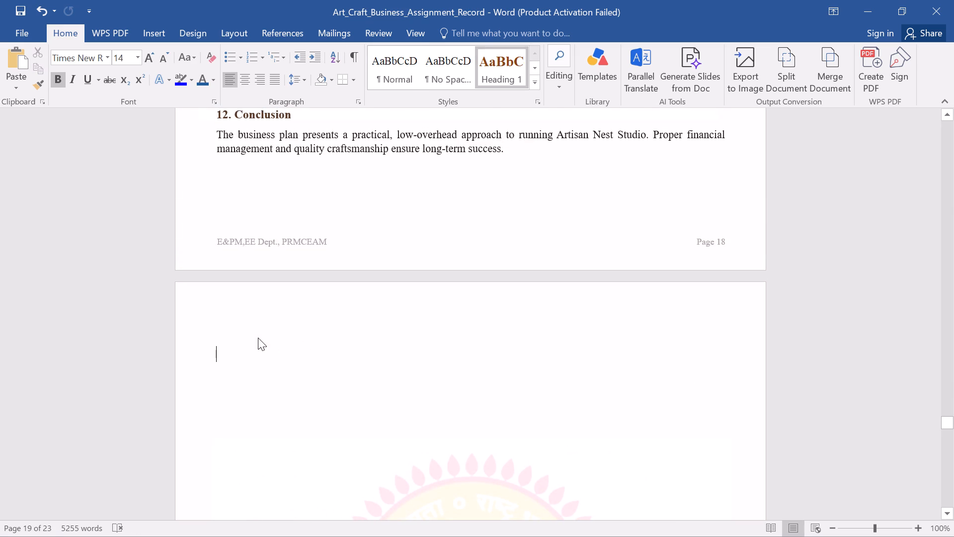
pyautogui.hotkey('ctrl', 'v')
# Remove the blank lines between the ASSIGNMENT NO. 7 heading and its Title paragraph so the title directly follows the heading.
pyautogui.scroll(-1, 351, 495)
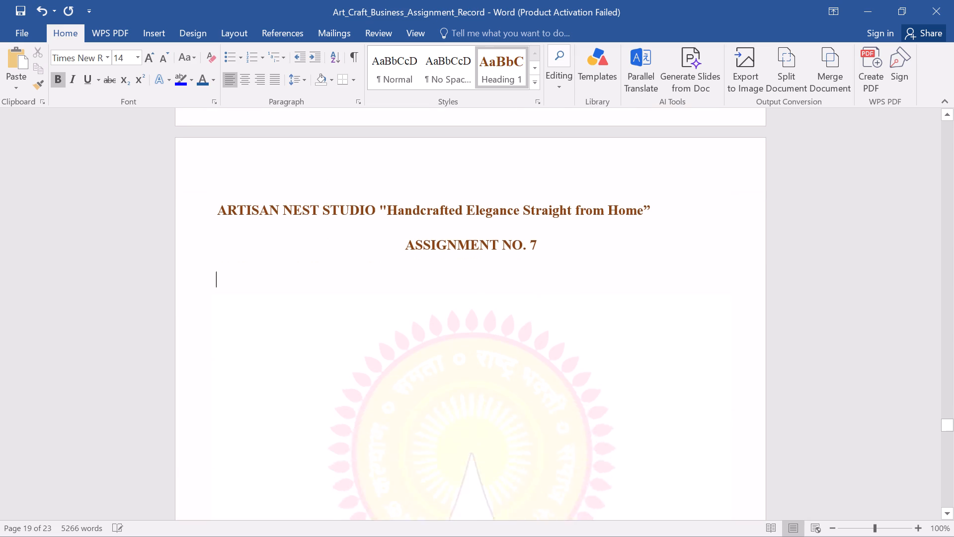
pyautogui.scroll(-1, 351, 495)
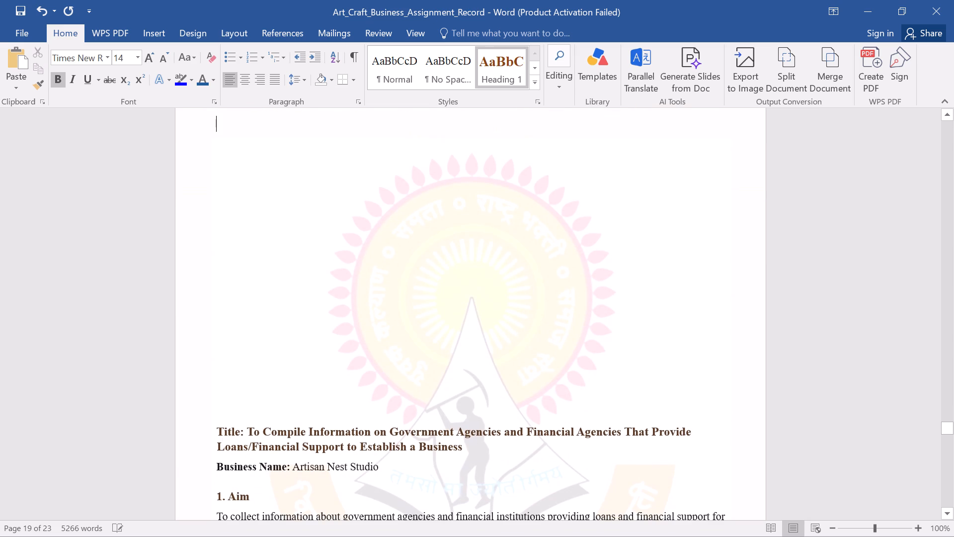
pyautogui.click(217, 431)
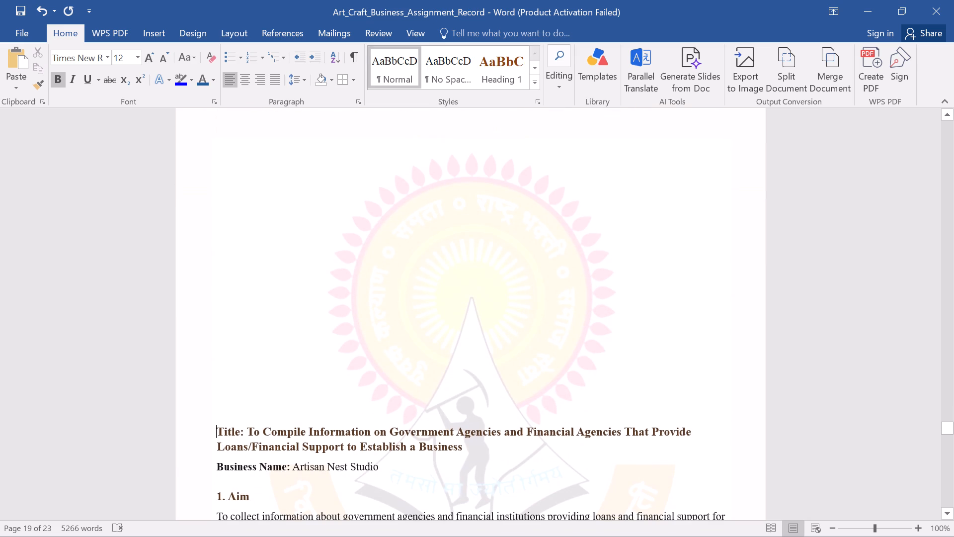
pyautogui.press('BackSpace')
pyautogui.press('BackSpace')
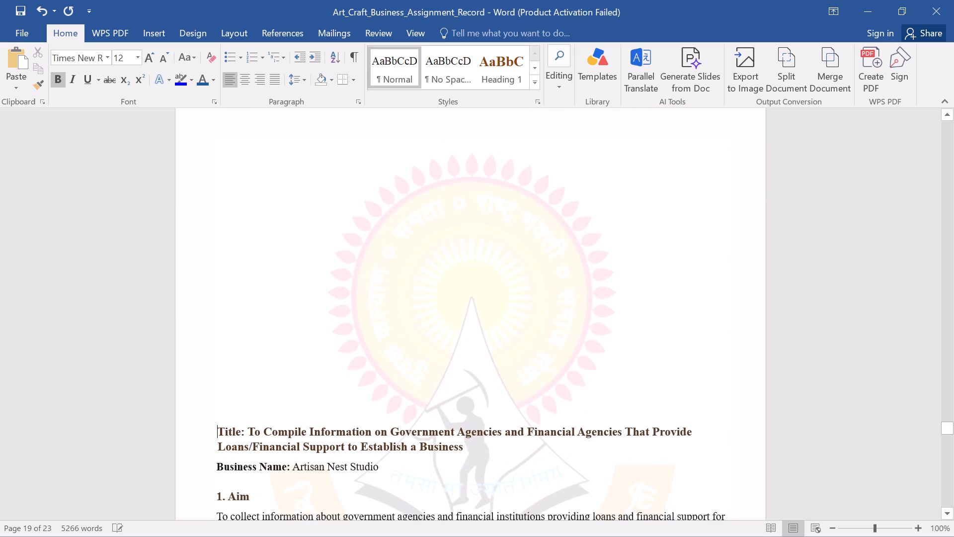
pyautogui.press('BackSpace')
pyautogui.press('BackSpace')
pyautogui.press('BackSpace')
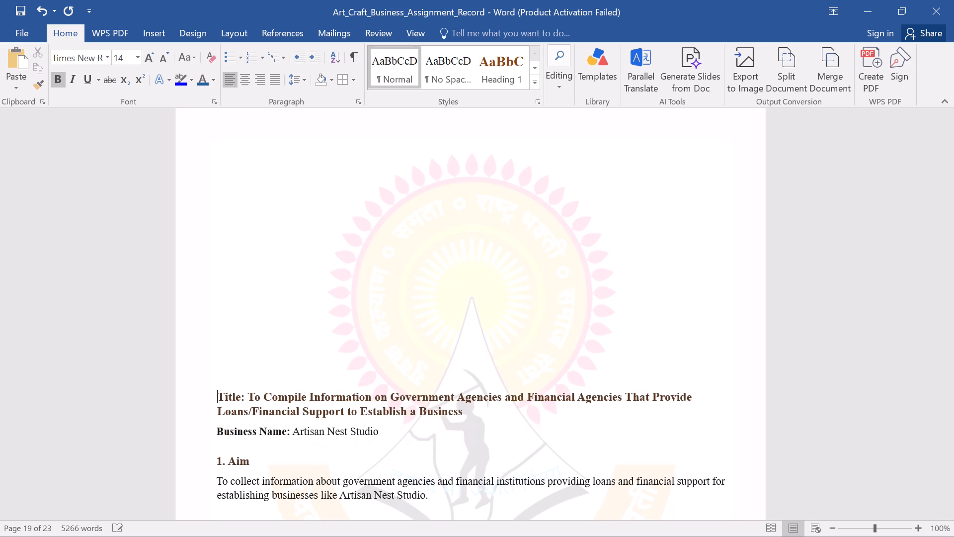
pyautogui.press('BackSpace')
pyautogui.press('BackSpace')
pyautogui.press('BackSpace')
pyautogui.press('BackSpace')
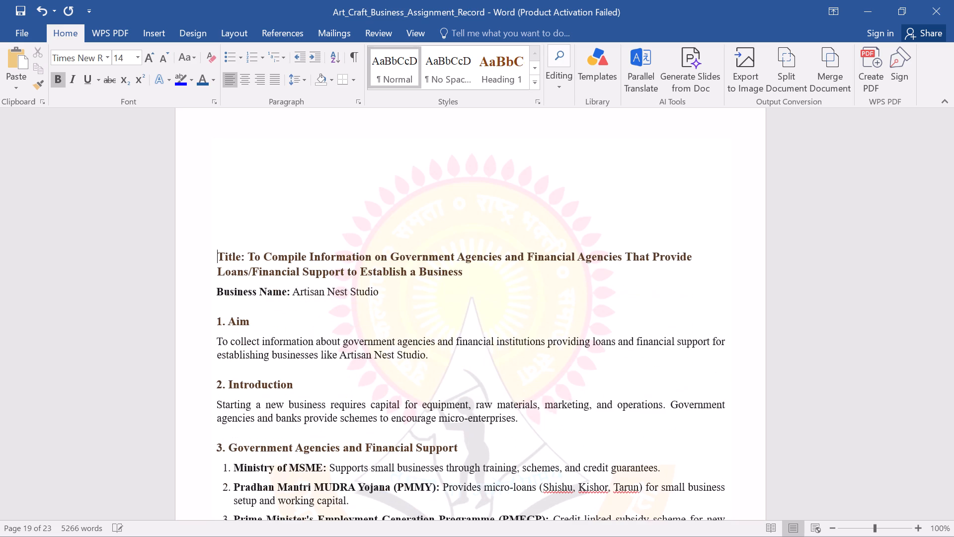
pyautogui.press('BackSpace')
pyautogui.press('BackSpace')
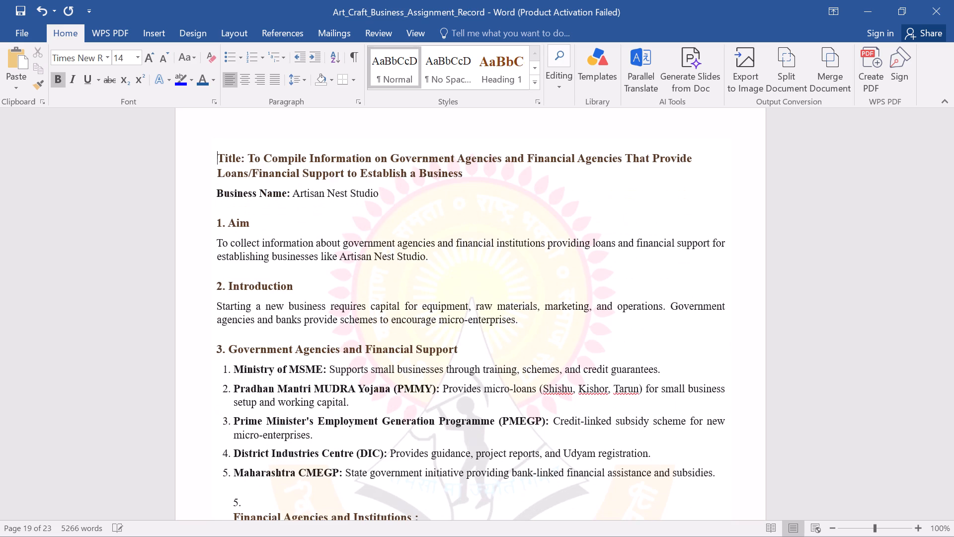
pyautogui.scroll(1, 217, 431)
pyautogui.press('BackSpace')
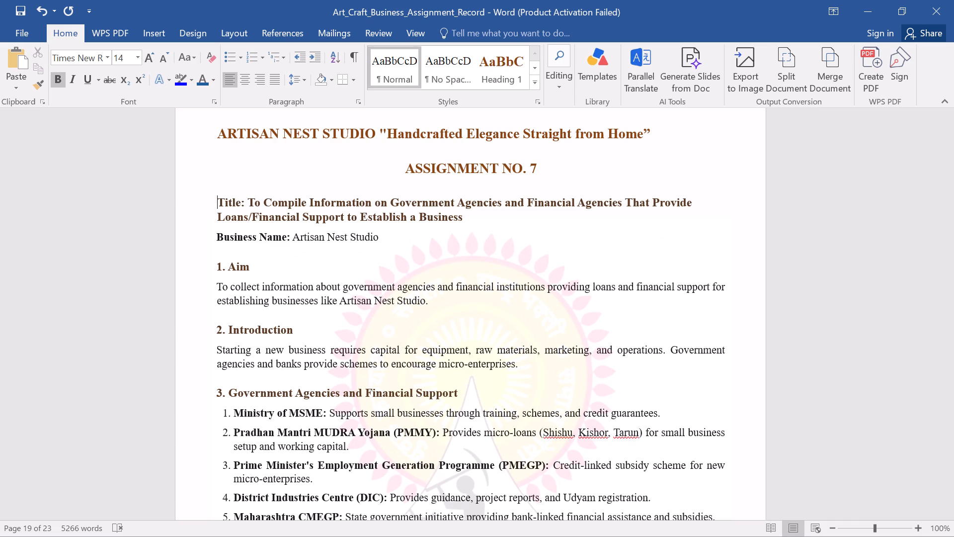
# Examine the layout and page breaks from the end of Assignment No. 6 through the loan process flowchart to the Assignment No. 8 headings.
pyautogui.scroll(1, 373, 290)
pyautogui.scroll(-1, 373, 290)
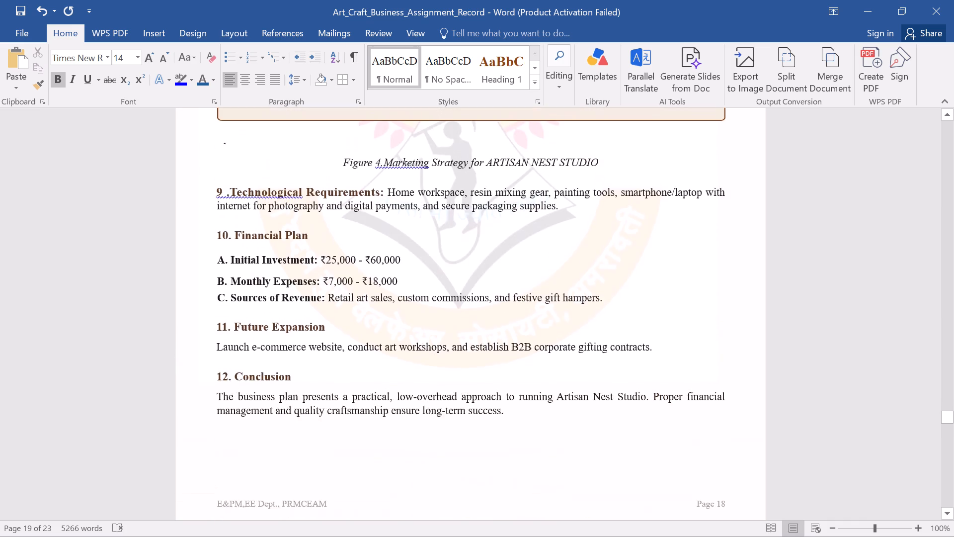
pyautogui.scroll(-9, 373, 290)
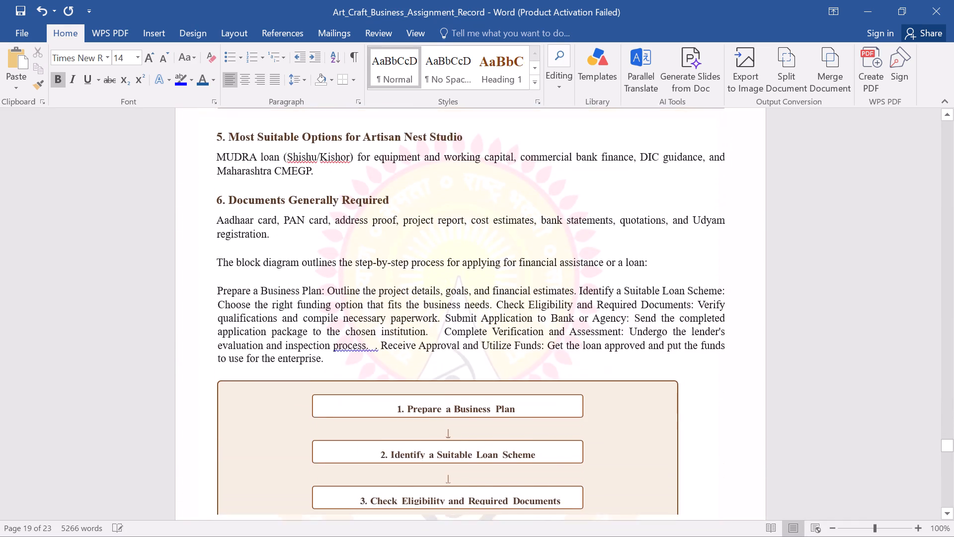
pyautogui.scroll(-3, 373, 290)
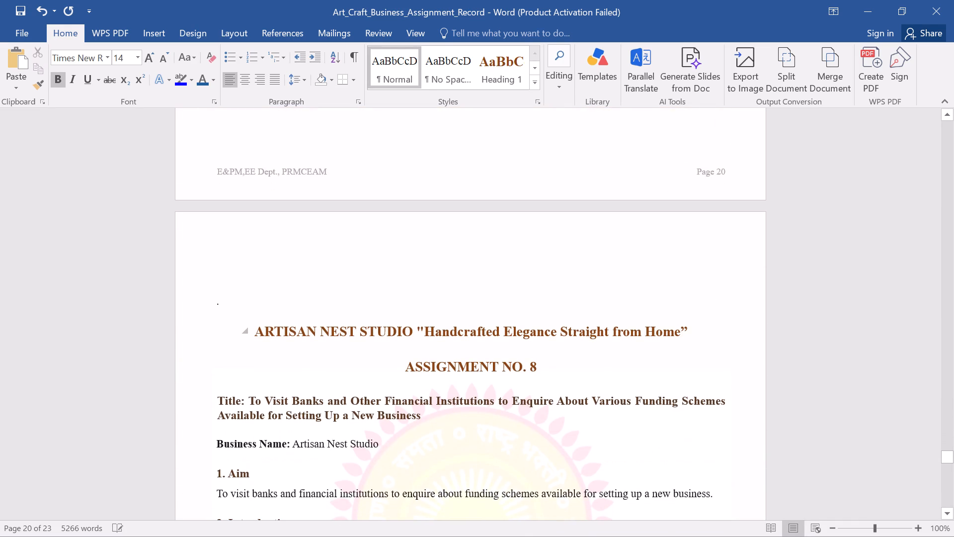
pyautogui.scroll(3, 378, 339)
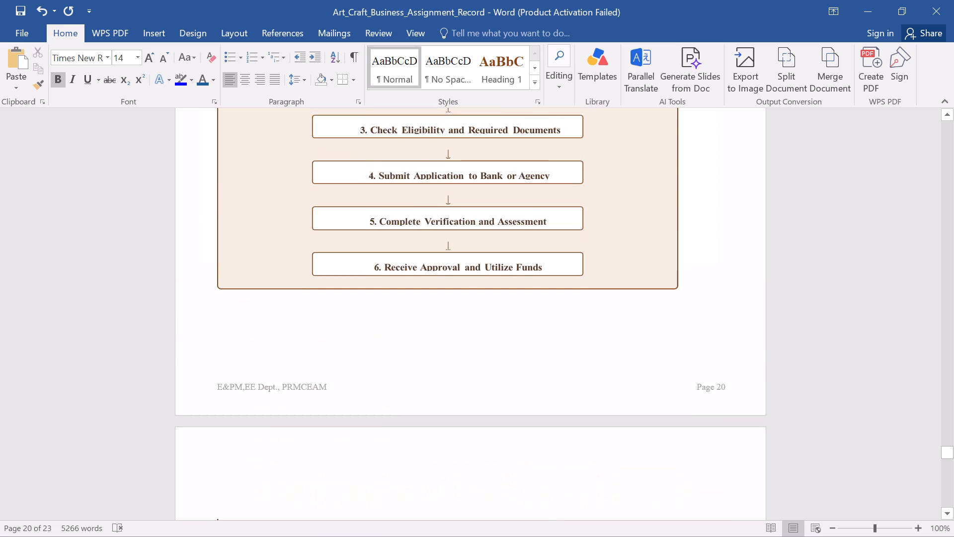
pyautogui.scroll(1, 378, 339)
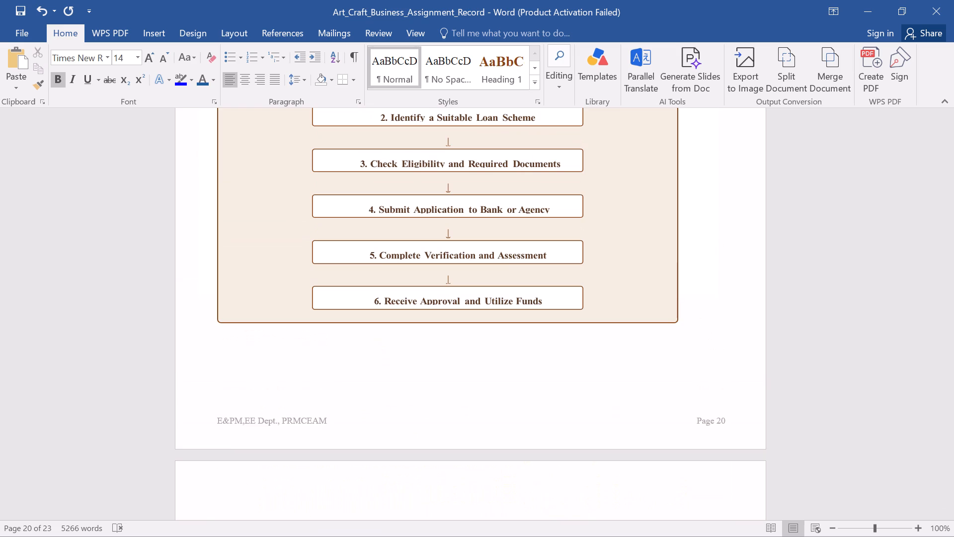
pyautogui.scroll(-2, 378, 339)
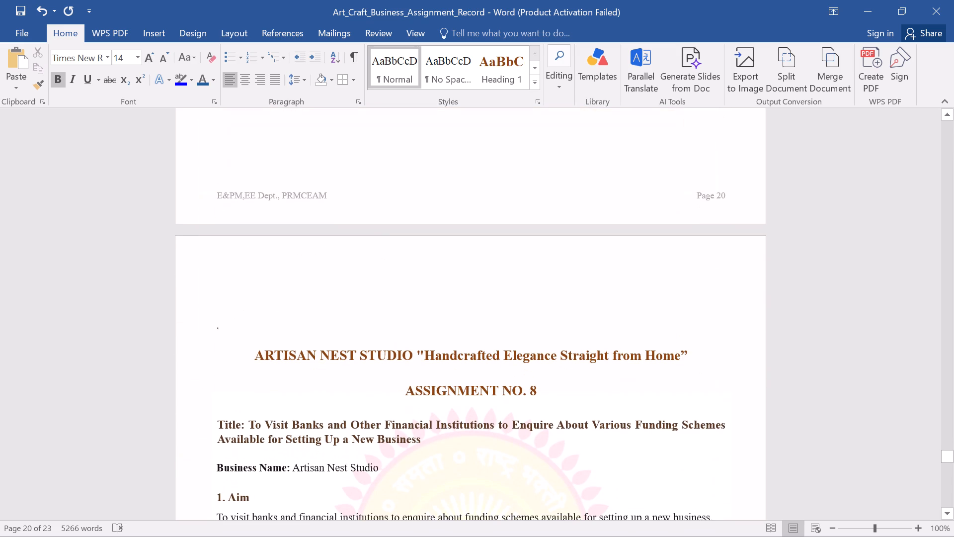
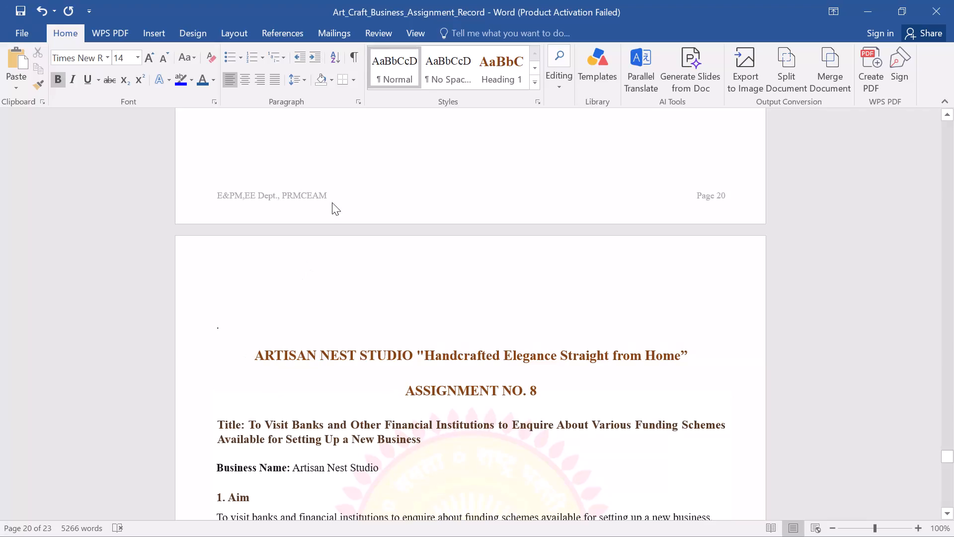
# Copy the brown horizontal line above ASSIGNMENT NO. 6 and paste it beneath the ARTISAN NEST STUDIO heading of Assignment No. 7.
pyautogui.scroll(5, 332, 202)
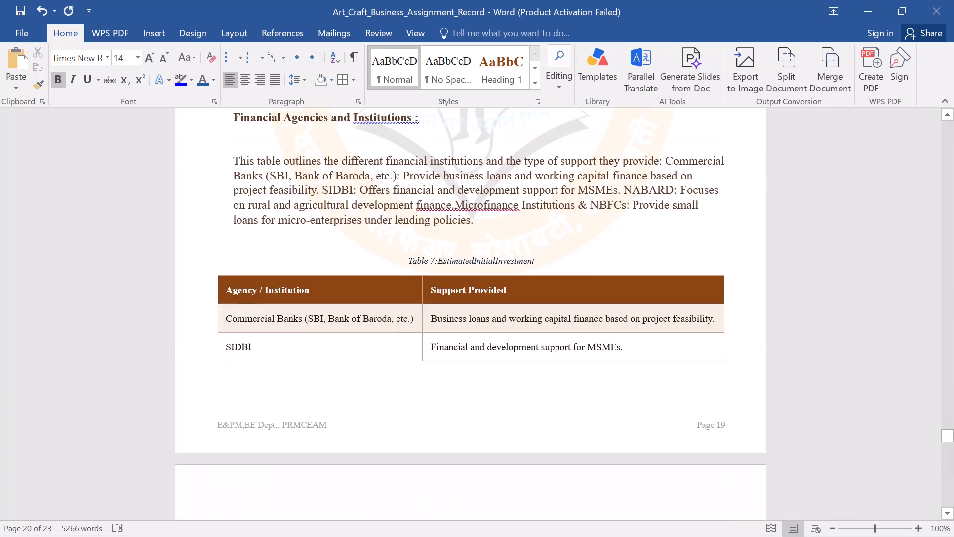
pyautogui.scroll(4, 332, 202)
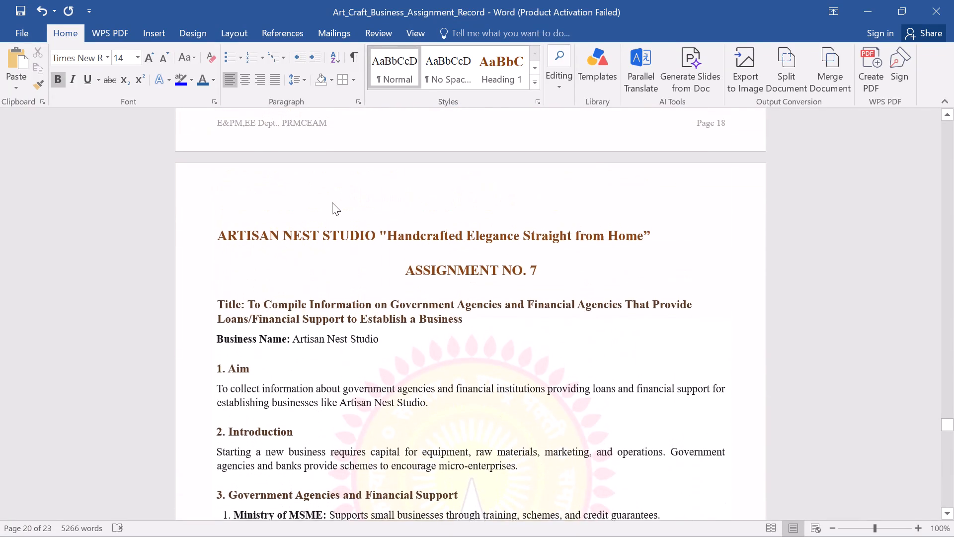
pyautogui.scroll(6, 332, 202)
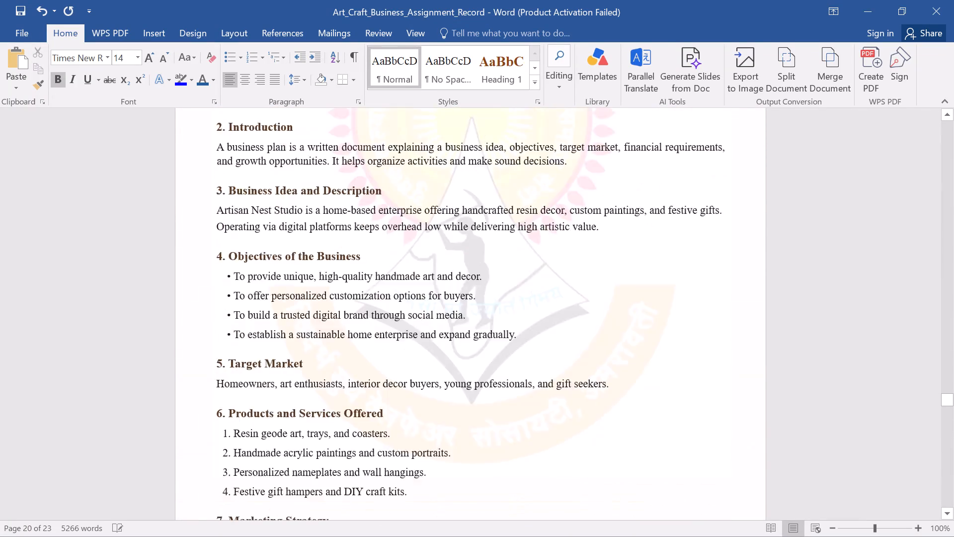
pyautogui.scroll(2, 332, 202)
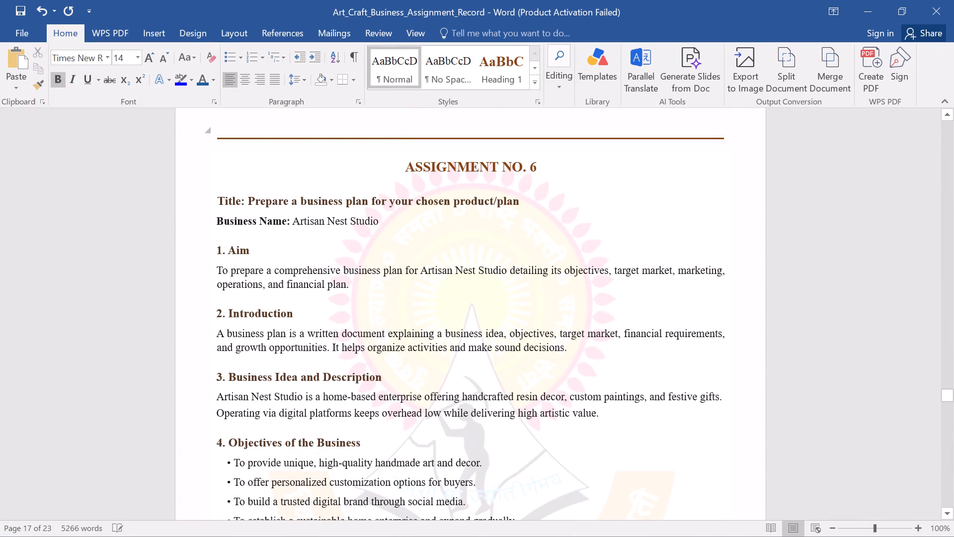
pyautogui.doubleClick(219, 137)
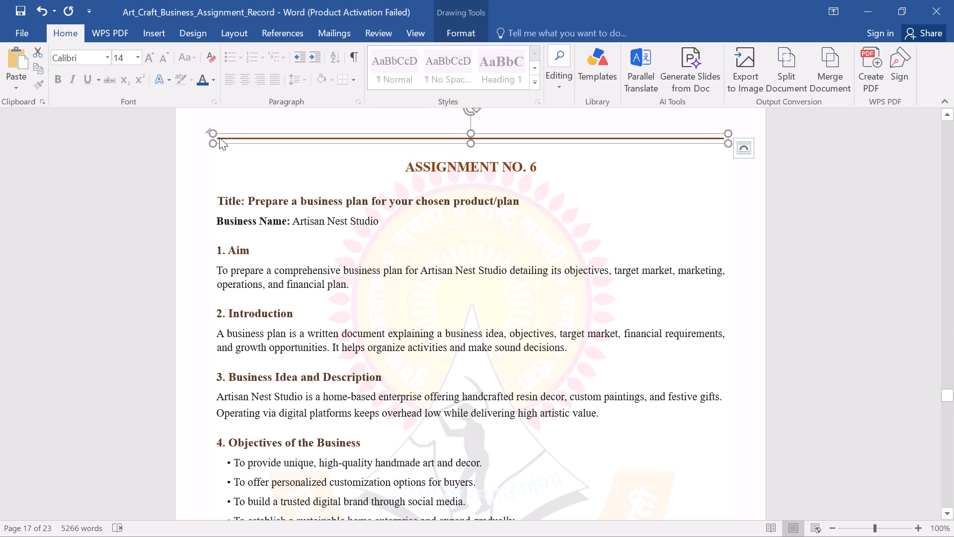
pyautogui.hotkey('ctrl', 'c')
pyautogui.scroll(-2, 494, 259)
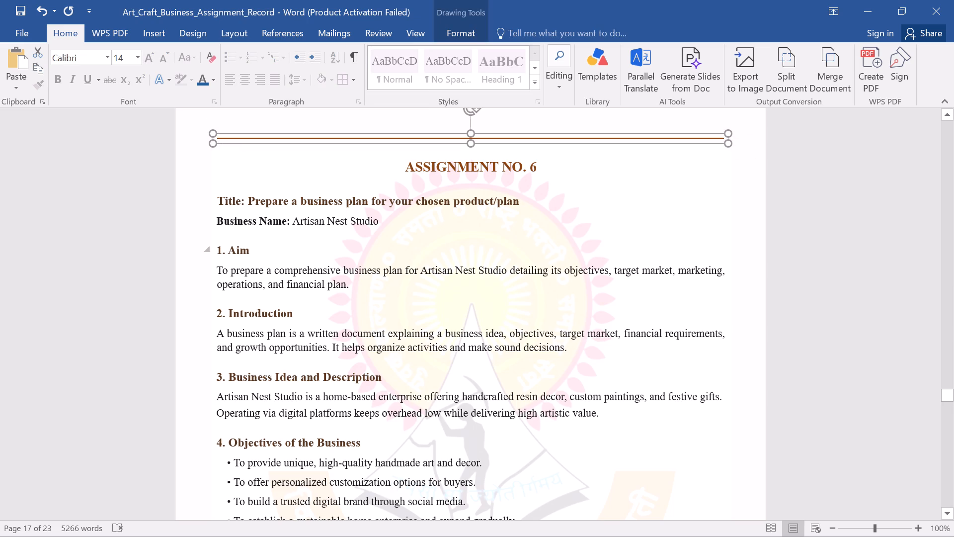
pyautogui.scroll(-12, 494, 259)
pyautogui.scroll(1, 494, 259)
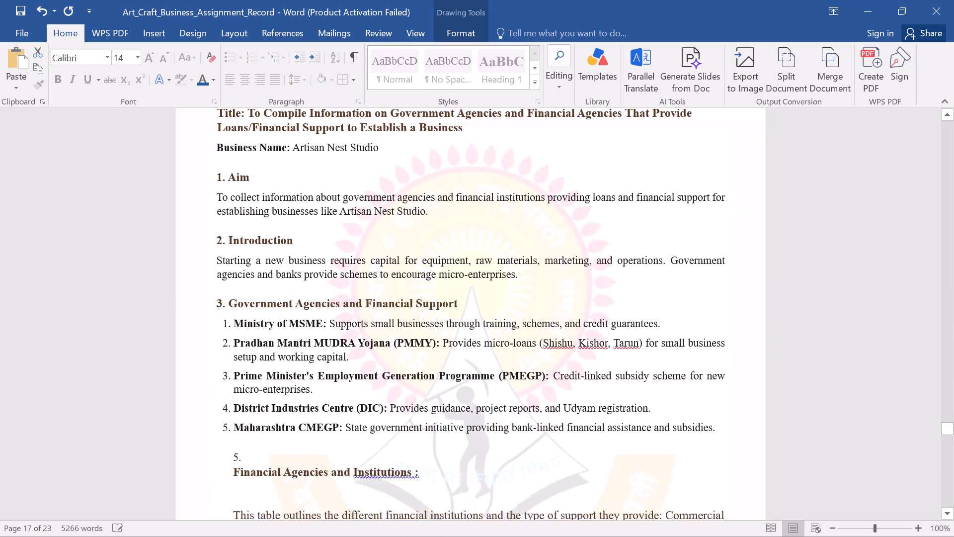
pyautogui.scroll(1, 494, 259)
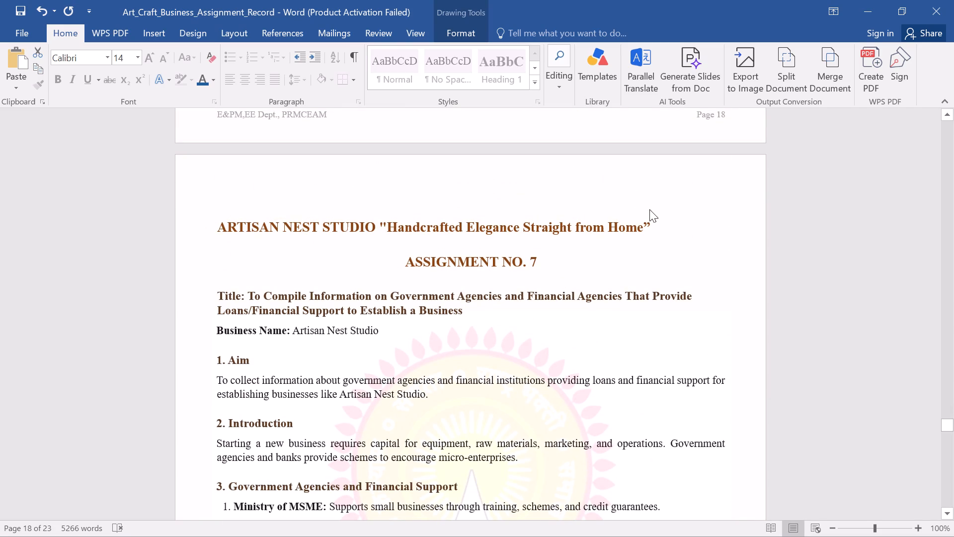
pyautogui.click(649, 223)
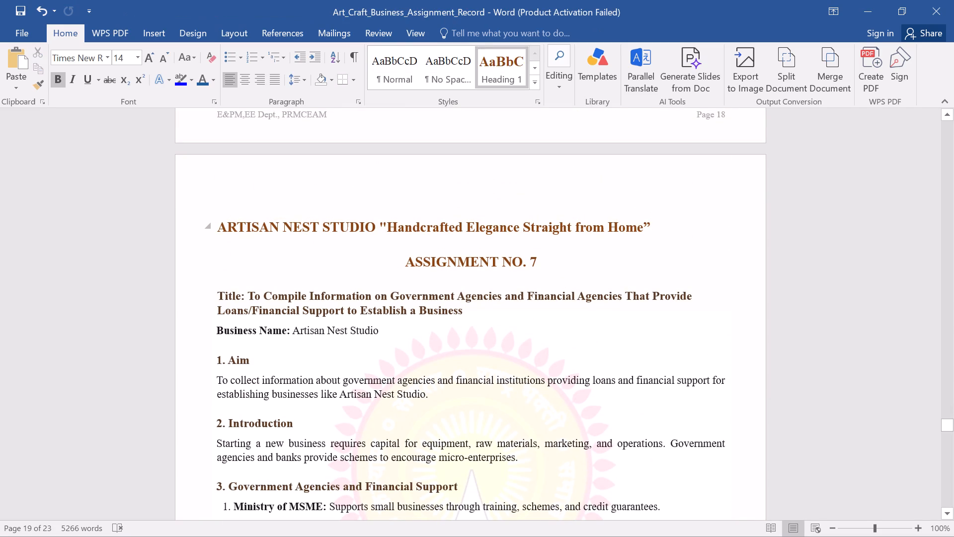
pyautogui.hotkey('ctrl', 'v')
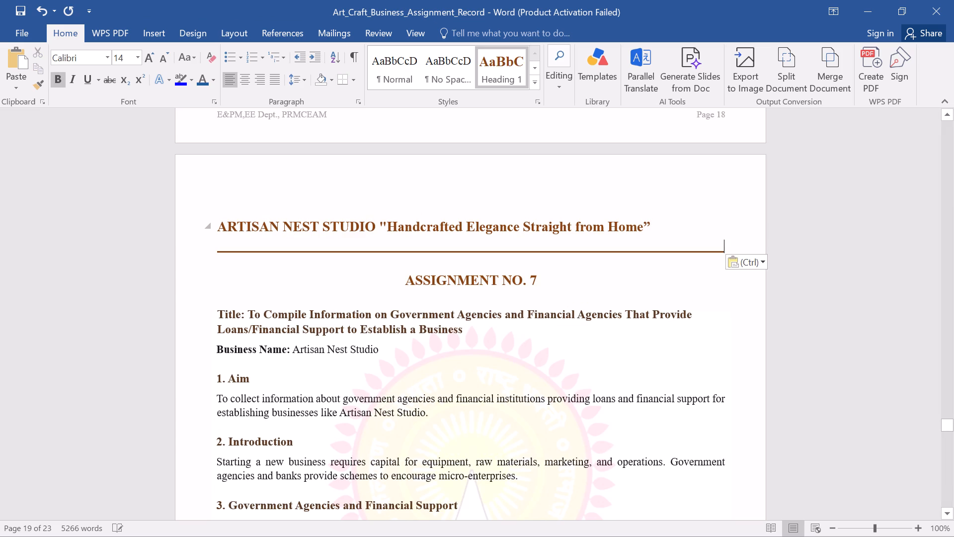
# Insert eight spaces before the ARTISAN NEST STUDIO heading of Assignment No. 7 to shift it toward the page centre.
pyautogui.click(219, 225)
pyautogui.press('space')
pyautogui.press('space')
pyautogui.press('space')
pyautogui.press('space')
pyautogui.press('space')
pyautogui.press('space')
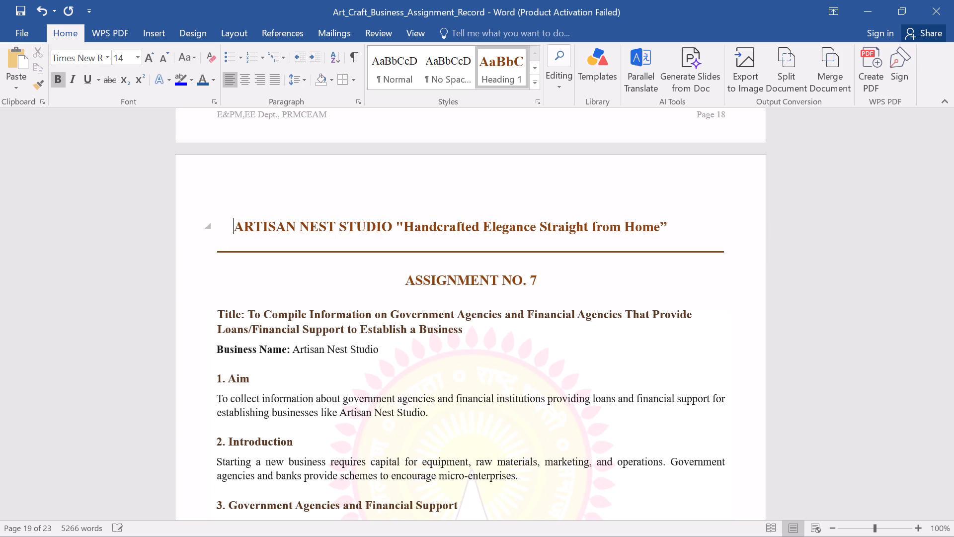
pyautogui.press('space')
pyautogui.press('space')
# Examine the headings, divider lines and page layout from the end of Assignment No. 5 through the Assignment No. 8 headings.
pyautogui.scroll(7, 219, 225)
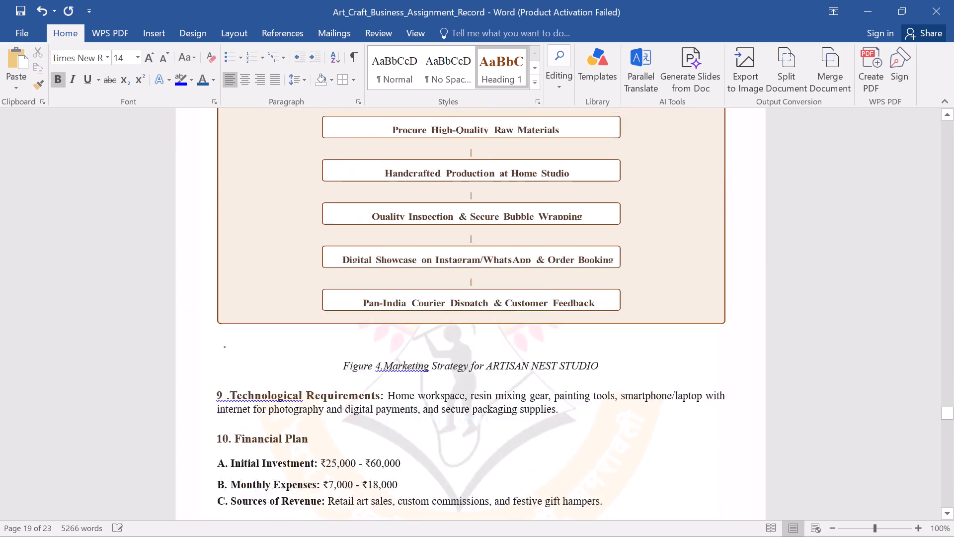
pyautogui.scroll(2, 219, 225)
pyautogui.scroll(-5, 219, 225)
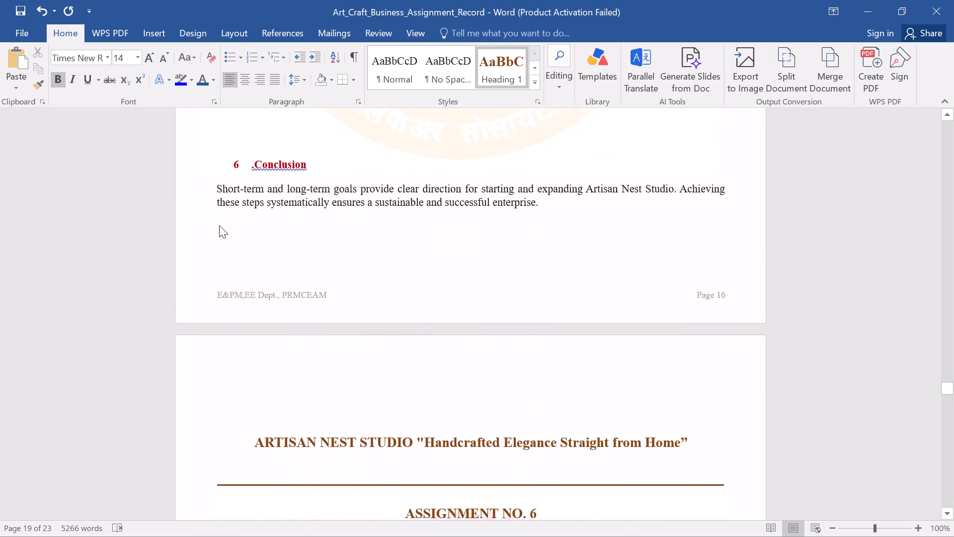
pyautogui.scroll(-6, 219, 225)
pyautogui.scroll(1, 219, 225)
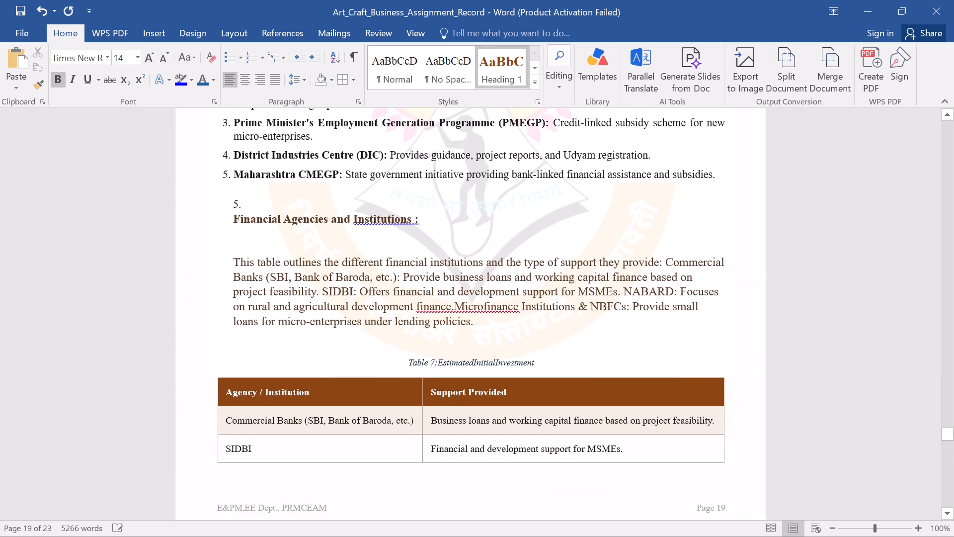
pyautogui.scroll(3, 219, 225)
pyautogui.scroll(-2, 219, 225)
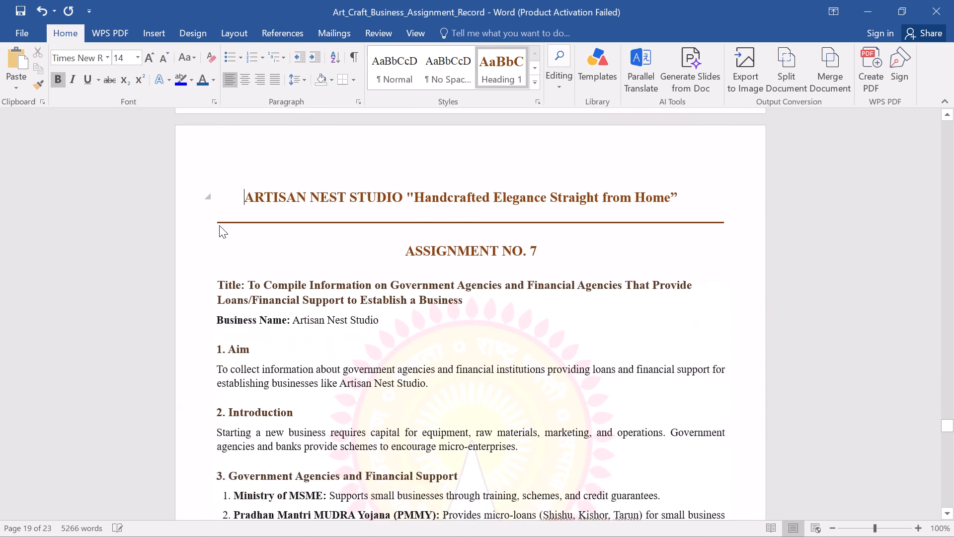
pyautogui.scroll(-7, 219, 225)
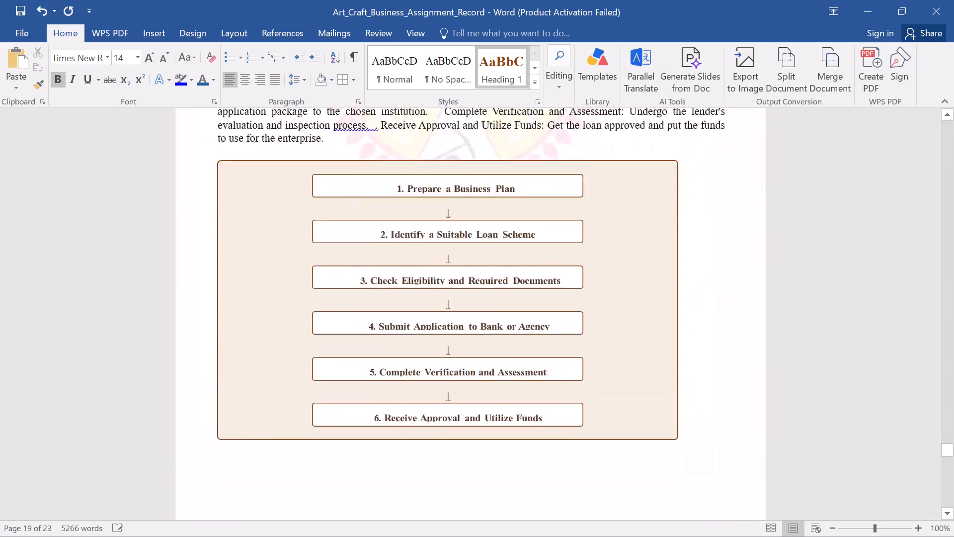
pyautogui.scroll(-2, 219, 225)
pyautogui.scroll(1, 219, 225)
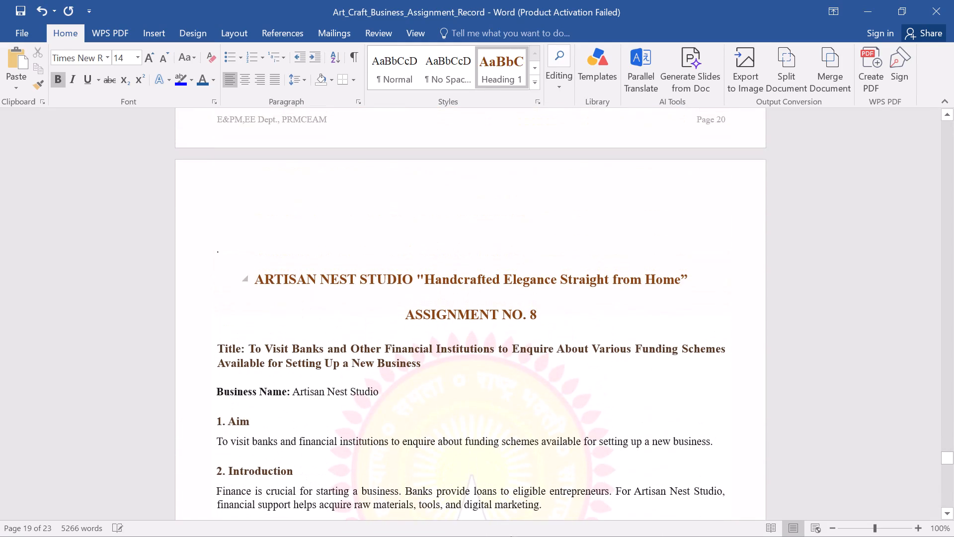
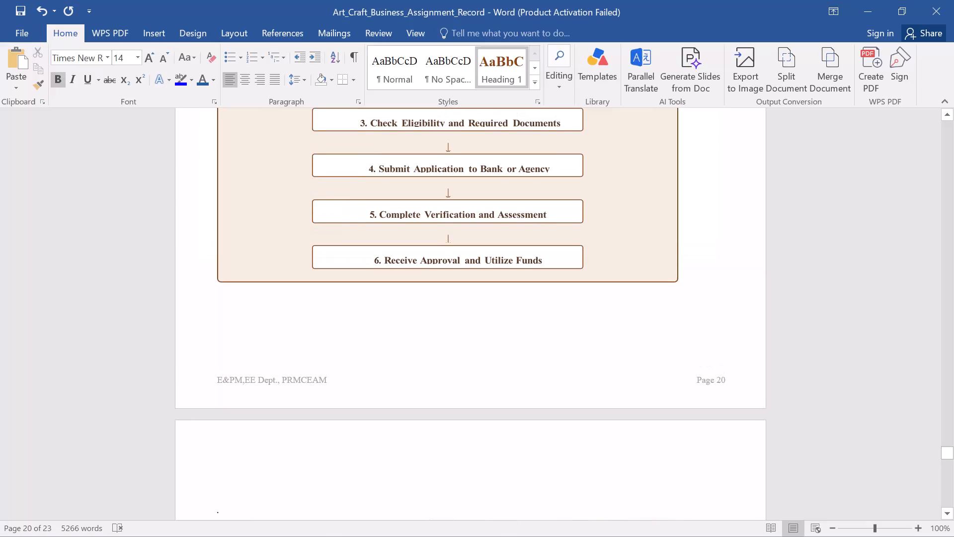
# Paste the copied "8. Official Websites for Reference" and "9. Conclusion" text into the empty line below the loan-process flowchart on page 20.
pyautogui.click(309, 295)
pyautogui.click(268, 340)
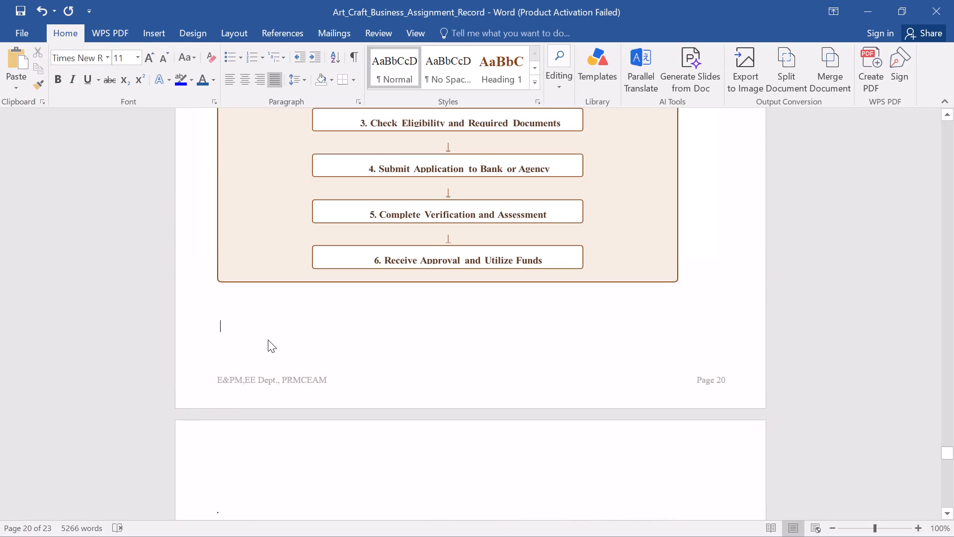
pyautogui.hotkey('ctrl', 'v')
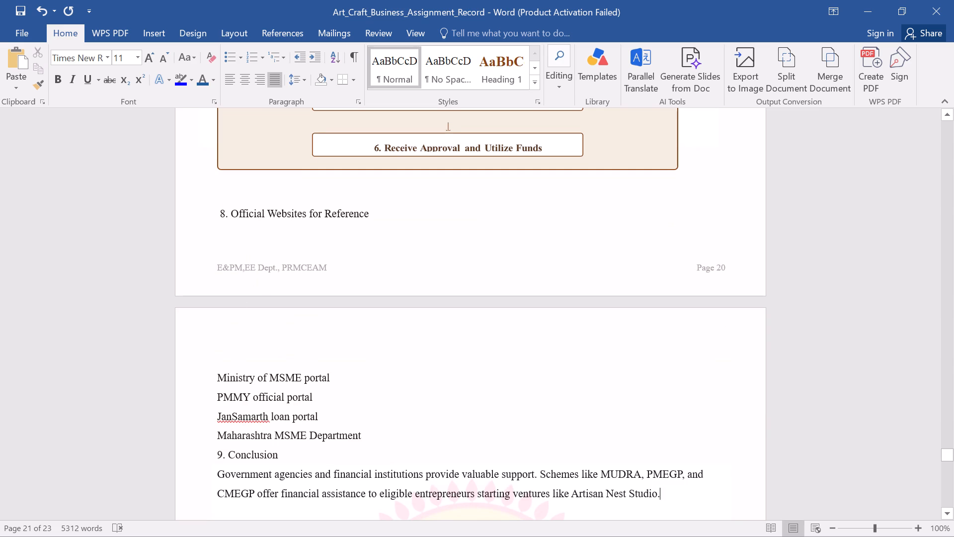
# Apply the blue font colour to the four website lines from "Ministry of MSME portal" to "Maharashtra MSME Department".
pyautogui.moveTo(218, 374); pyautogui.dragTo(351, 437)
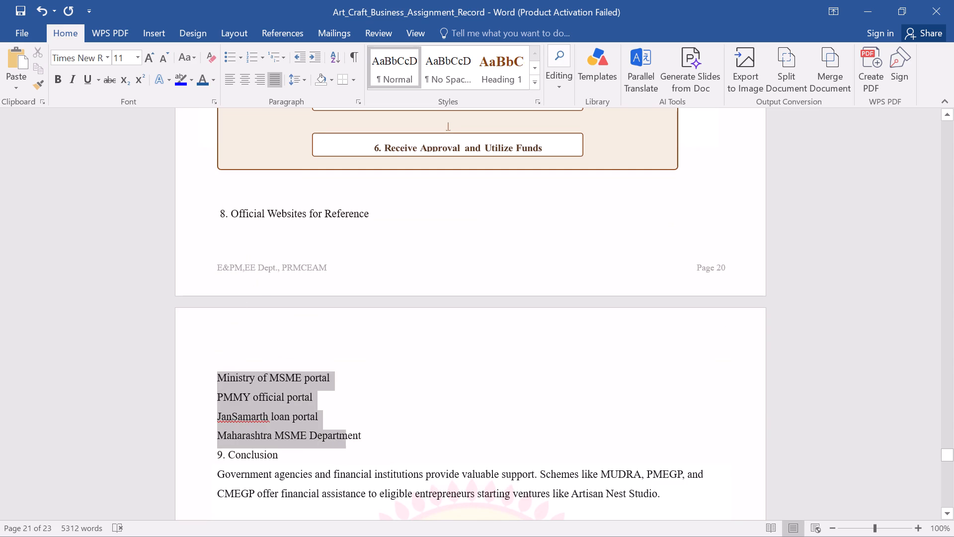
pyautogui.moveTo(351, 437); pyautogui.dragTo(365, 439)
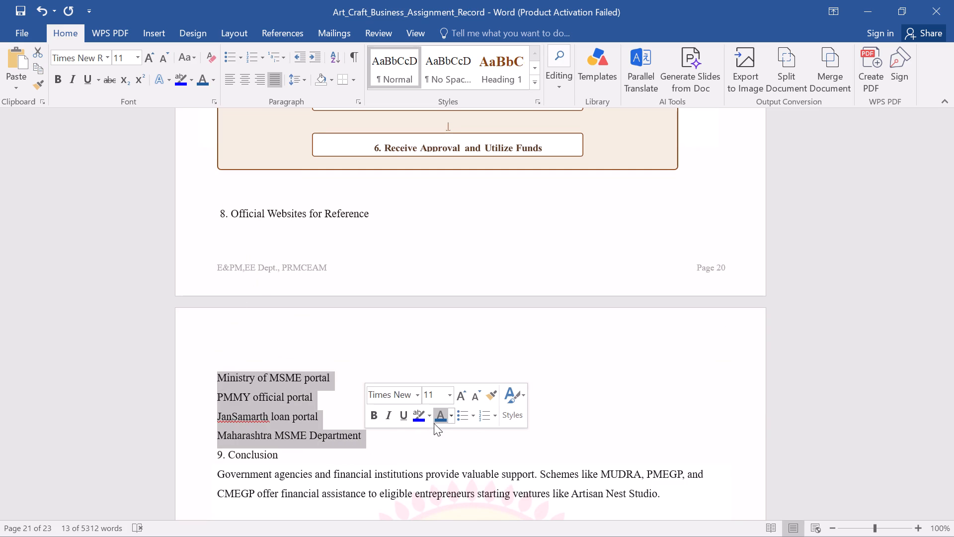
pyautogui.click(438, 421)
pyautogui.click(565, 354)
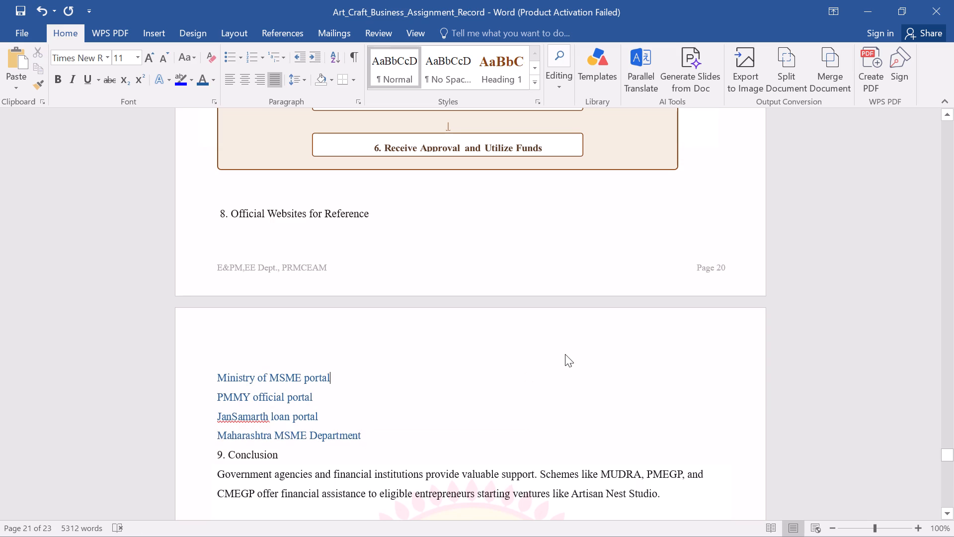
# Add blank lines before the "ARTISAN NEST STUDIO" heading of Assignment No. 8 to push it onto the following page.
pyautogui.scroll(-1, 565, 354)
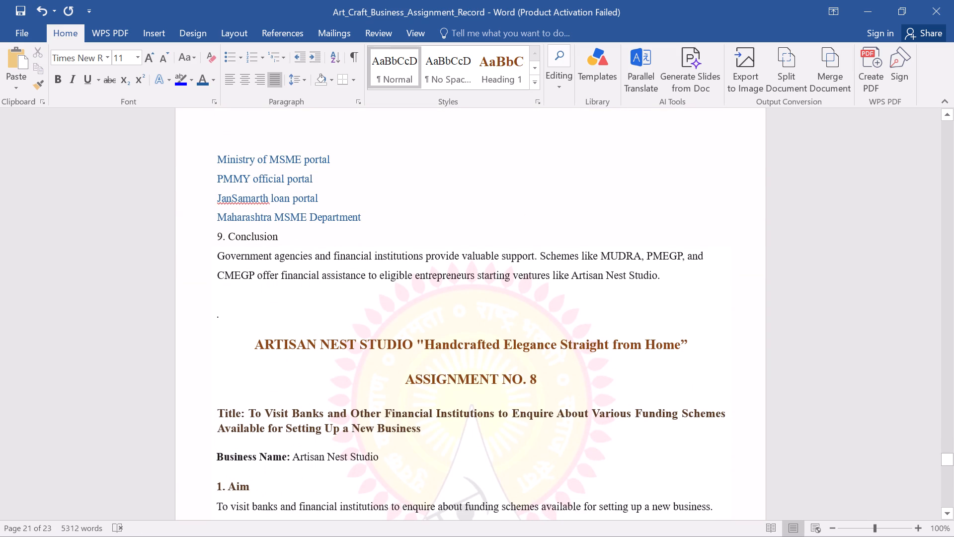
pyautogui.click(254, 343)
pyautogui.press('Return')
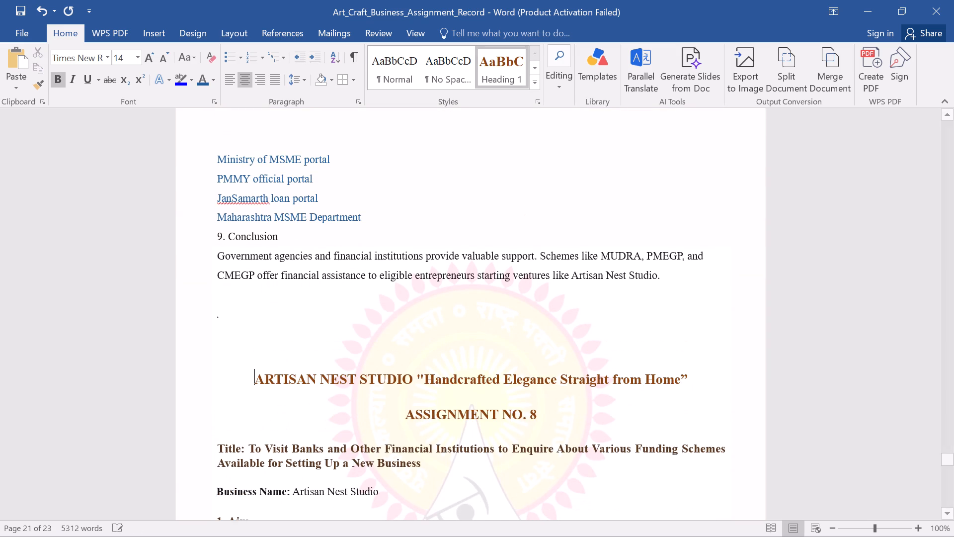
pyautogui.press('Return')
pyautogui.press('Return')
pyautogui.press('Return')
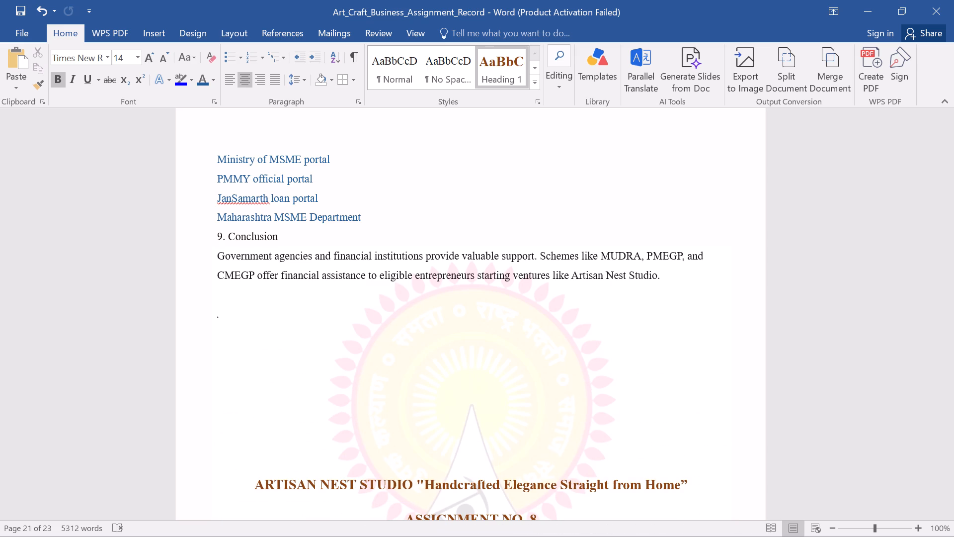
pyautogui.press('Return')
pyautogui.press('Return')
pyautogui.press('Return')
pyautogui.press('Return')
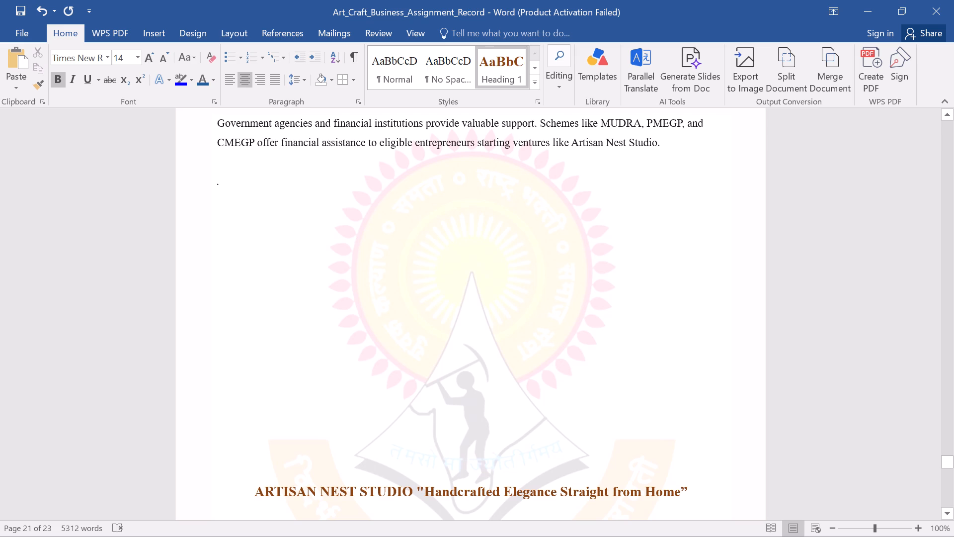
pyautogui.press('Return')
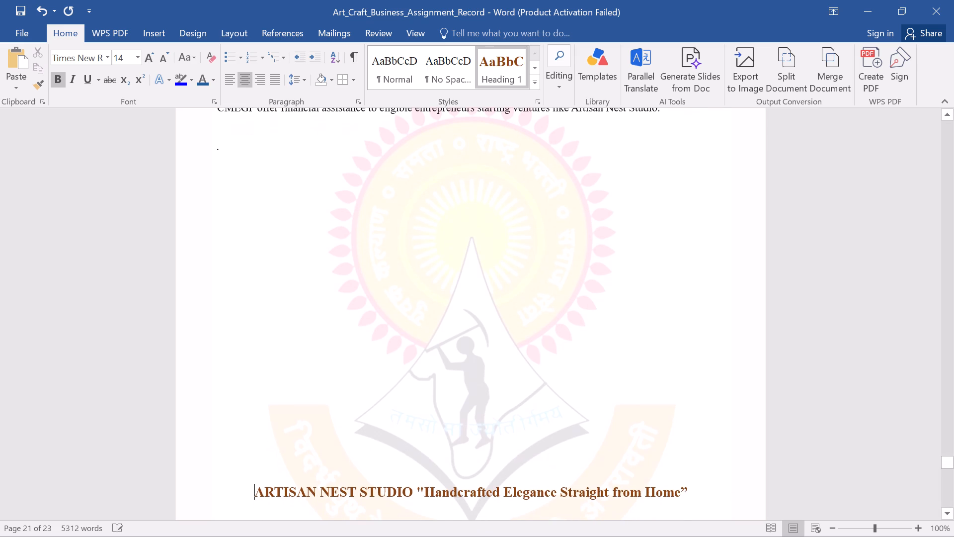
pyautogui.press('Return')
pyautogui.press('Return')
pyautogui.press('Return')
pyautogui.press('Return')
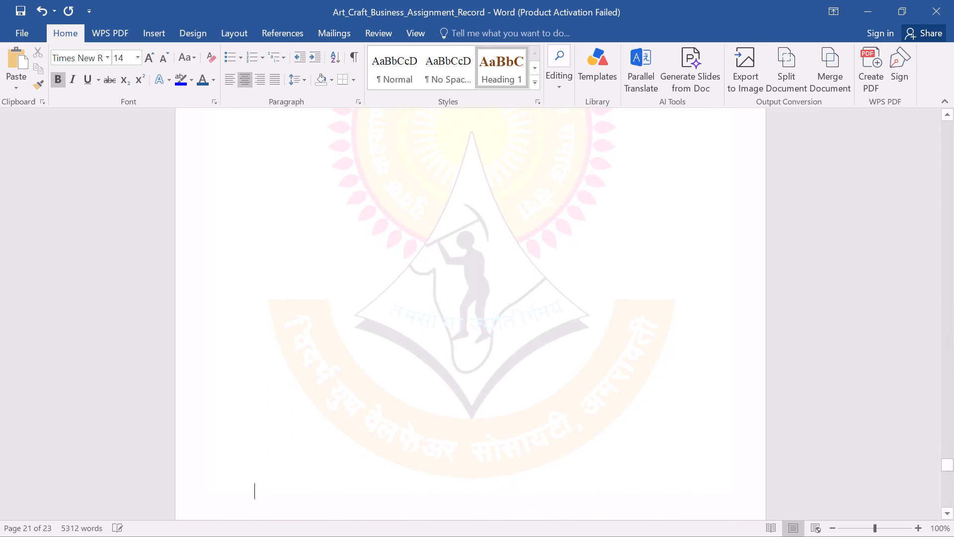
# Move the "ARTISAN NEST STUDIO" and "ASSIGNMENT NO. 8" headings to the top of page 22, pushing the Title paragraph there with blank lines.
pyautogui.scroll(1, 254, 343)
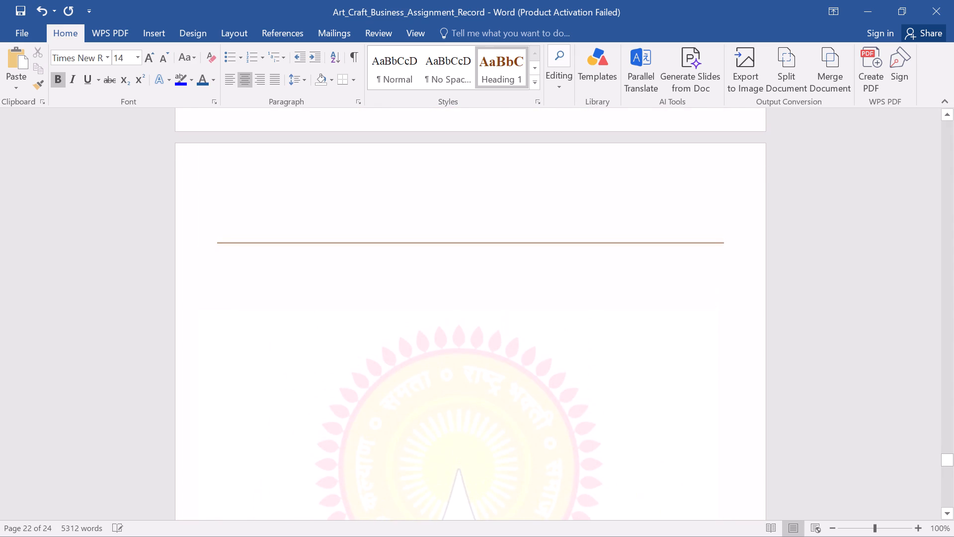
pyautogui.scroll(1, 254, 343)
pyautogui.scroll(-2, 254, 343)
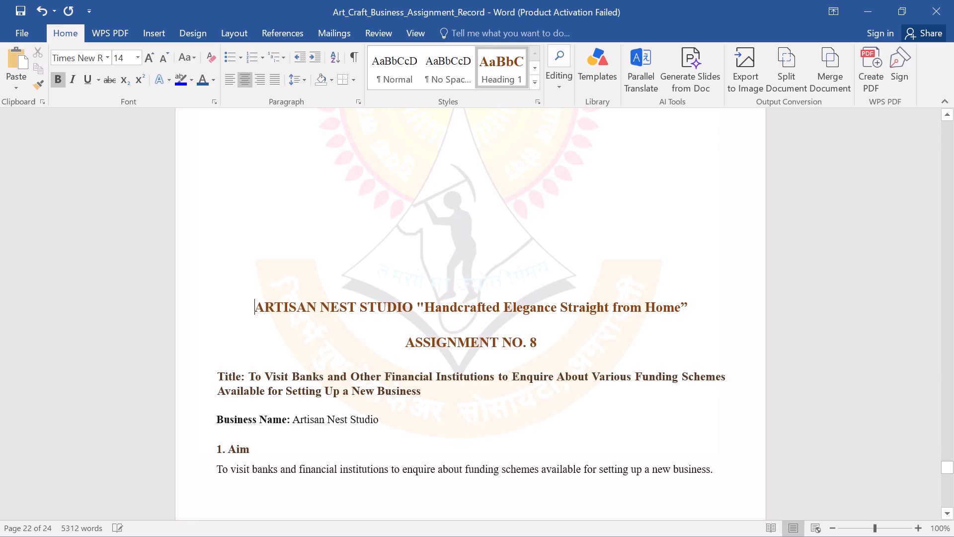
pyautogui.moveTo(256, 306); pyautogui.dragTo(551, 362)
pyautogui.hotkey('ctrl', 'x')
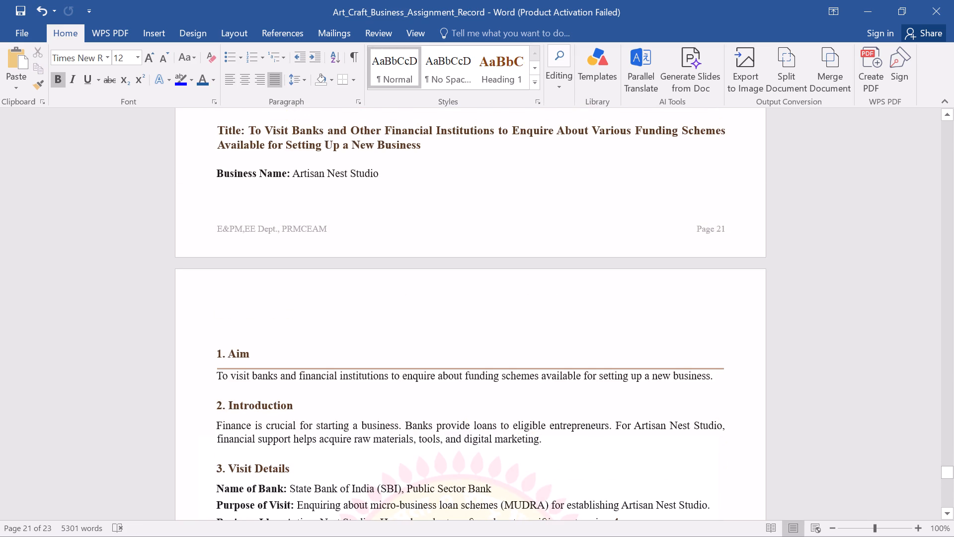
pyautogui.scroll(1, 419, 222)
pyautogui.scroll(1, 310, 254)
pyautogui.keyDown('ctrl'); pyautogui.scroll(-1, 310, 254); pyautogui.keyUp('ctrl')
pyautogui.keyDown('ctrl'); pyautogui.scroll(8, 310, 254); pyautogui.keyUp('ctrl')
pyautogui.scroll(-1, 310, 254)
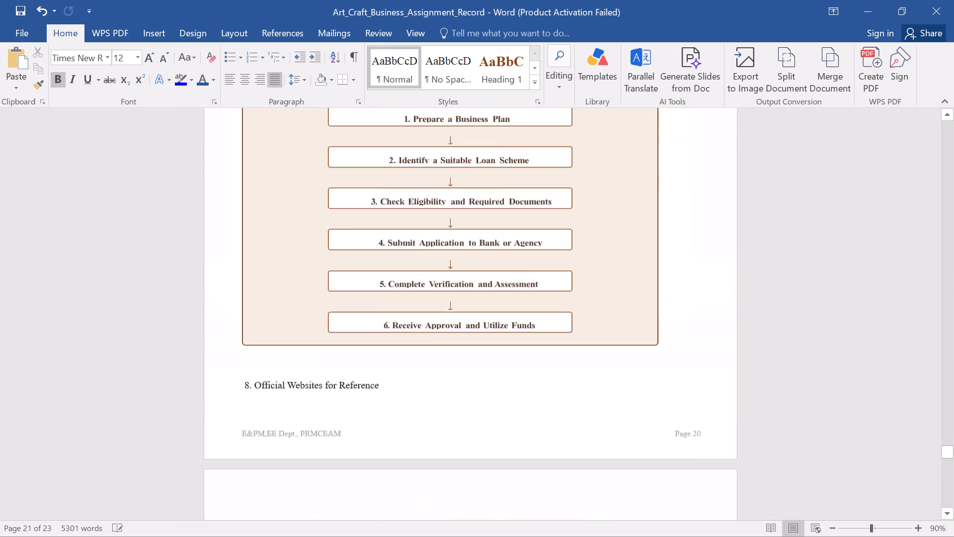
pyautogui.scroll(-3, 310, 254)
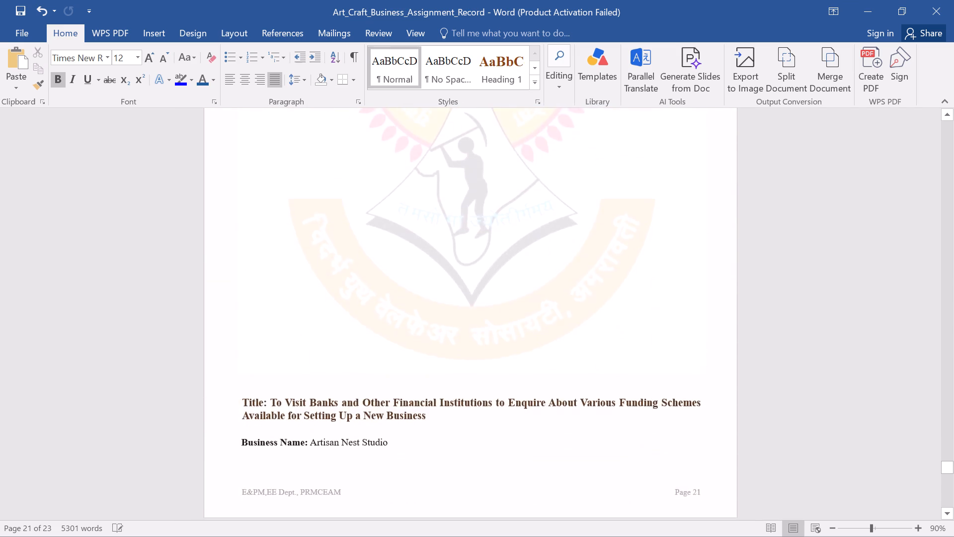
pyautogui.scroll(-1, 310, 254)
pyautogui.press('Return')
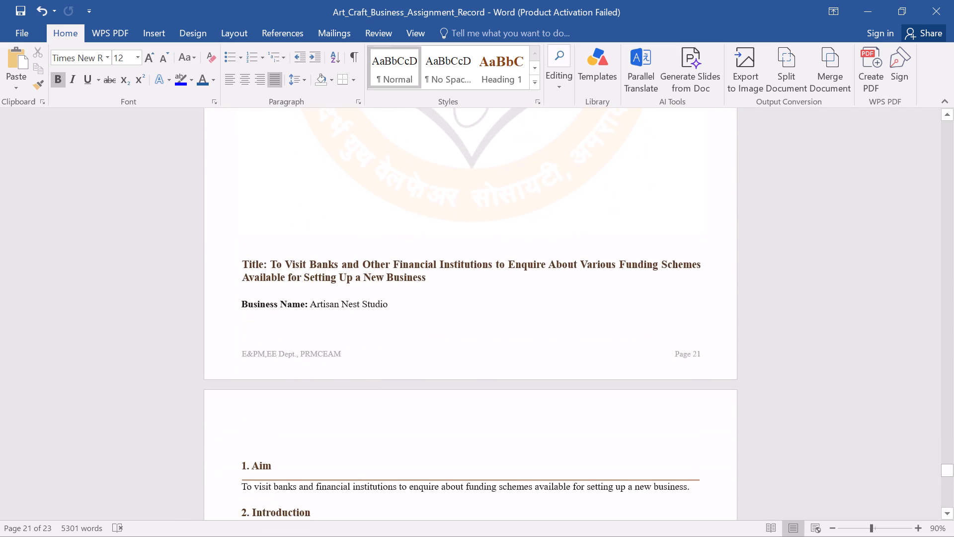
pyautogui.press('Return')
pyautogui.press('Return')
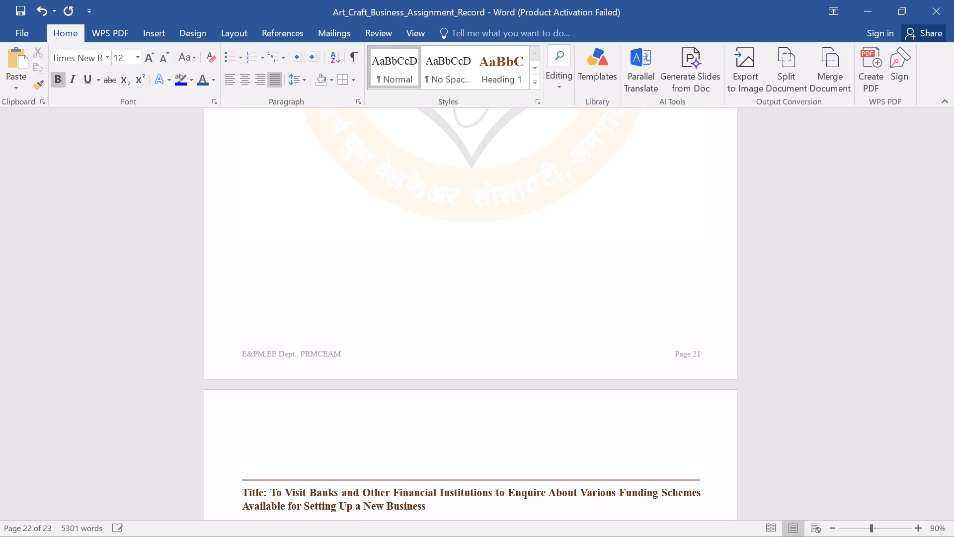
pyautogui.scroll(-1, 277, 251)
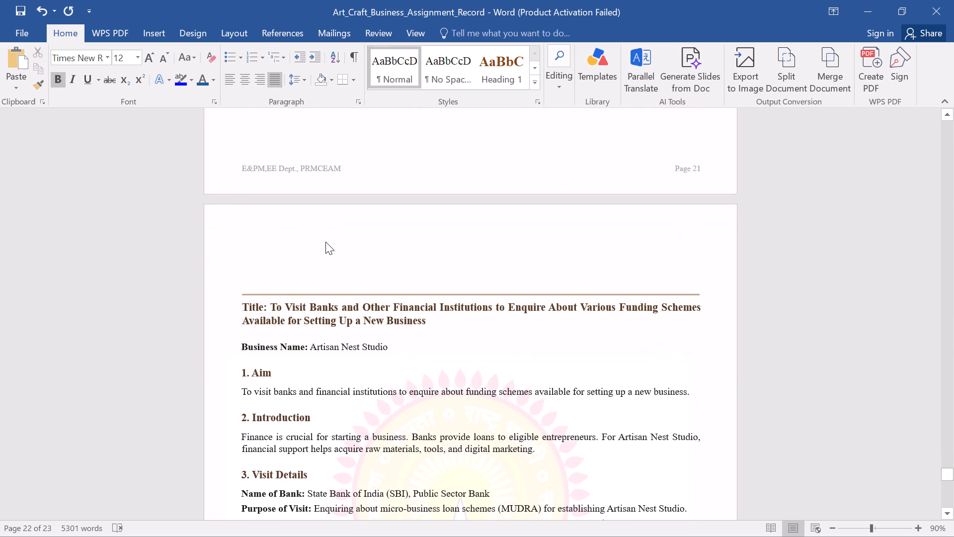
pyautogui.hotkey('ctrl', 'v')
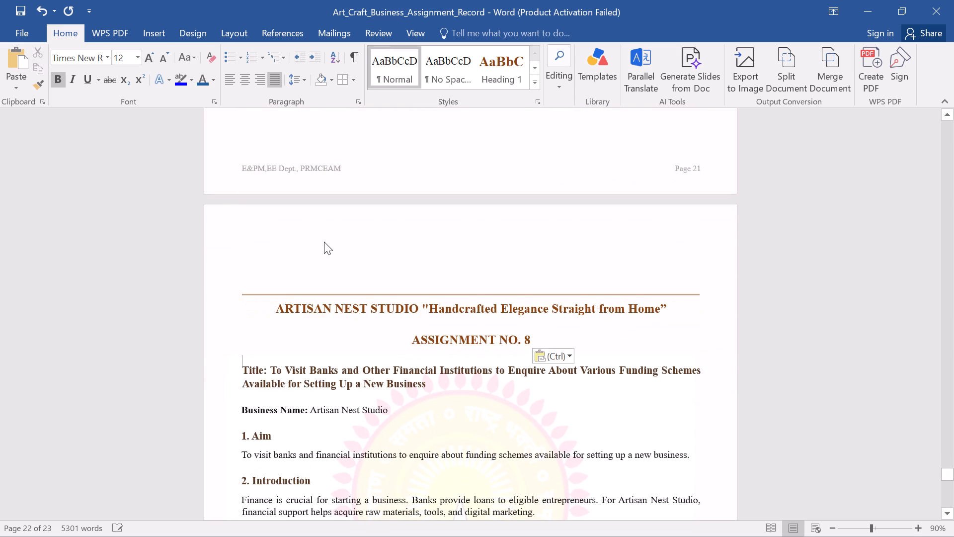
# Move the "ARTISAN NEST STUDIO" heading line above the horizontal rule at the top of page 22.
pyautogui.moveTo(277, 307); pyautogui.dragTo(668, 310)
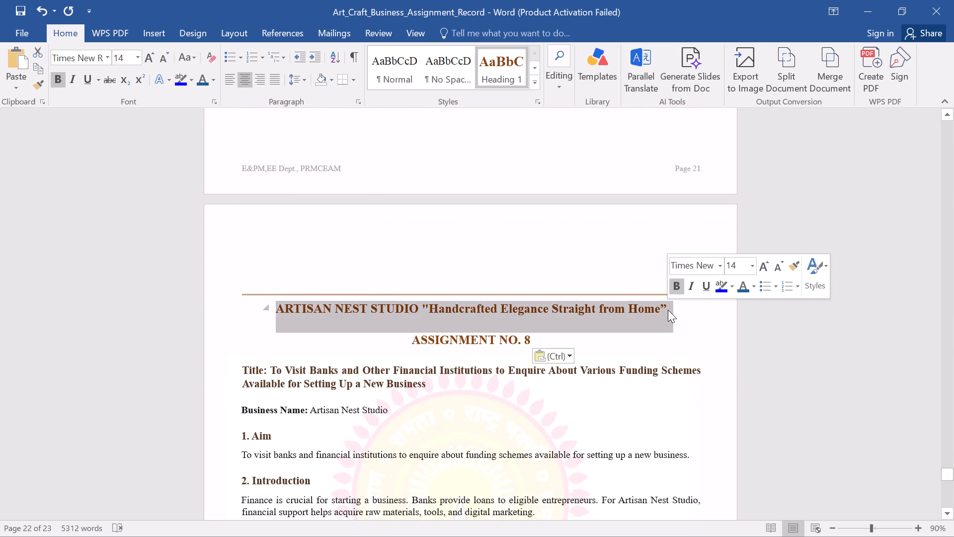
pyautogui.hotkey('ctrl', 'x')
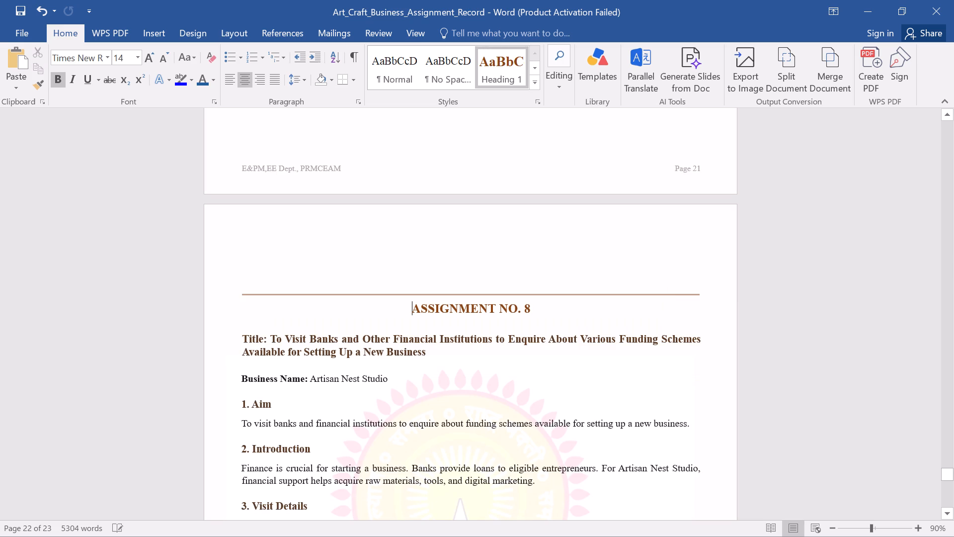
pyautogui.click(503, 277)
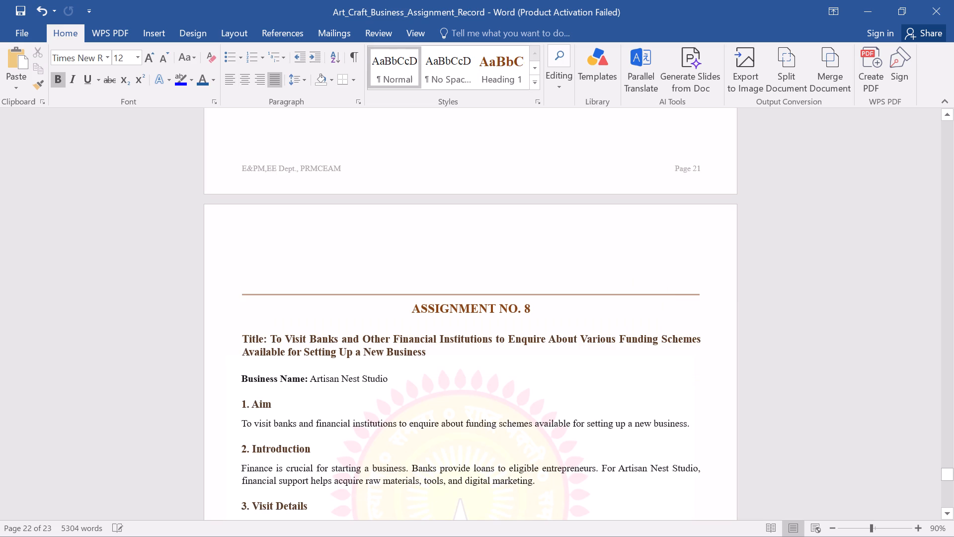
pyautogui.hotkey('ctrl', 'v')
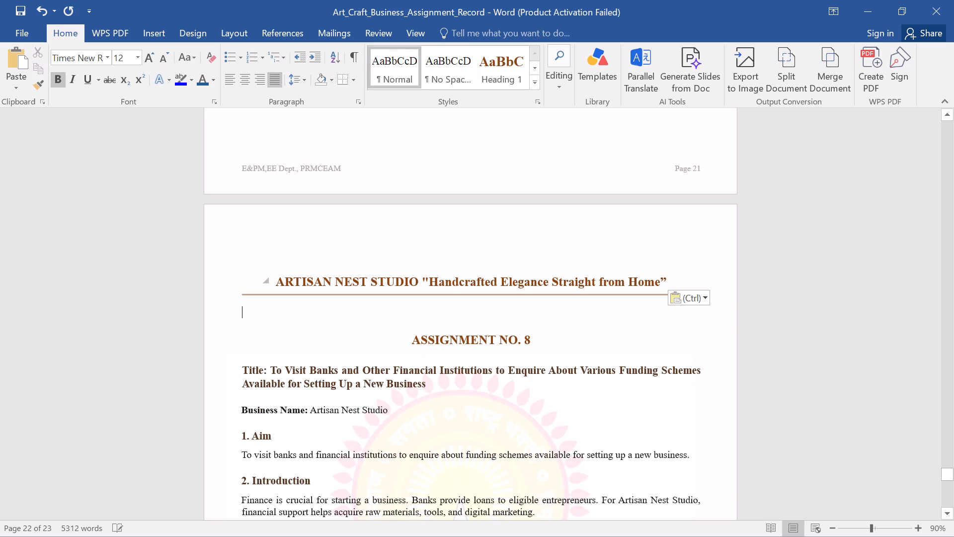
# Remove the blank line above "ASSIGNMENT NO. 8", undoing the extra deletion to keep it on its own line below the studio heading.
pyautogui.click(405, 339)
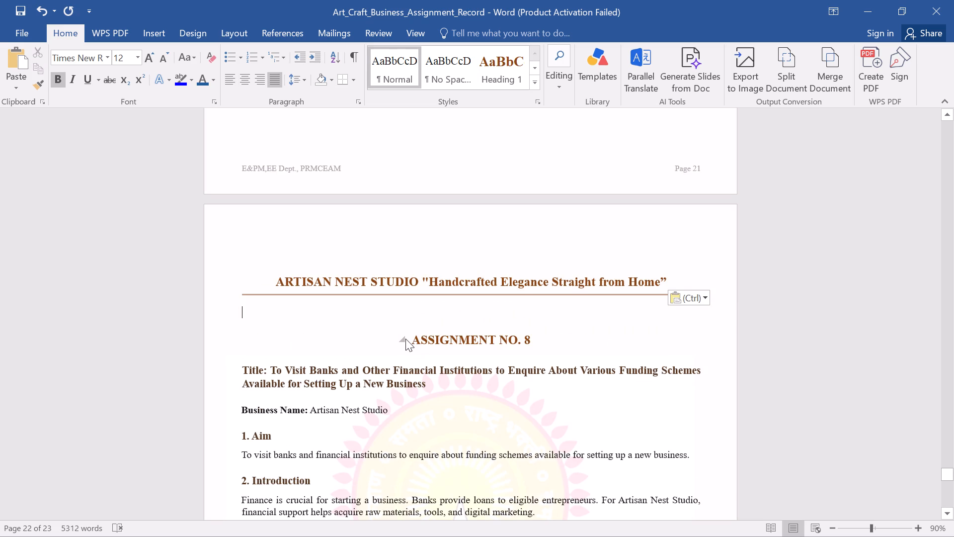
pyautogui.click(410, 338)
pyautogui.press('BackSpace')
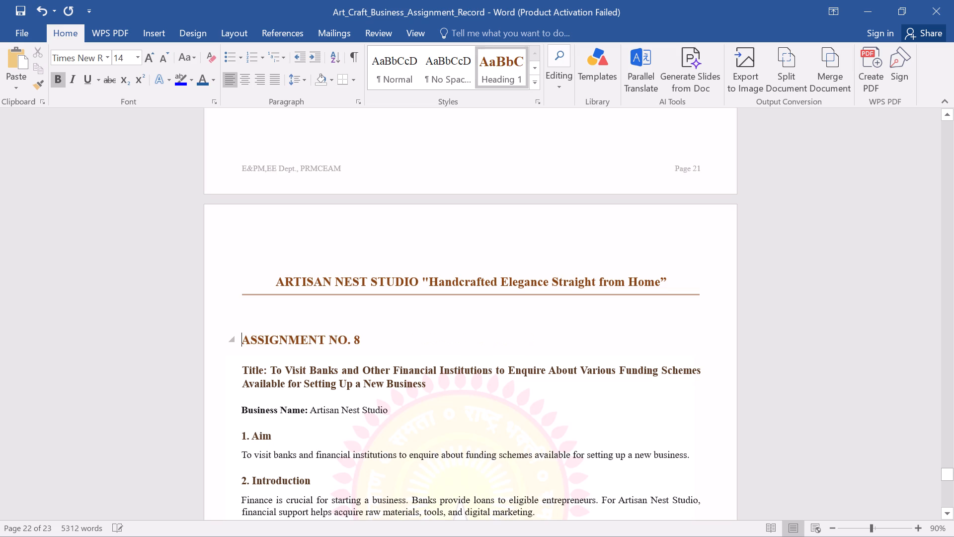
pyautogui.press('BackSpace')
pyautogui.press('BackSpace')
pyautogui.press('BackSpace')
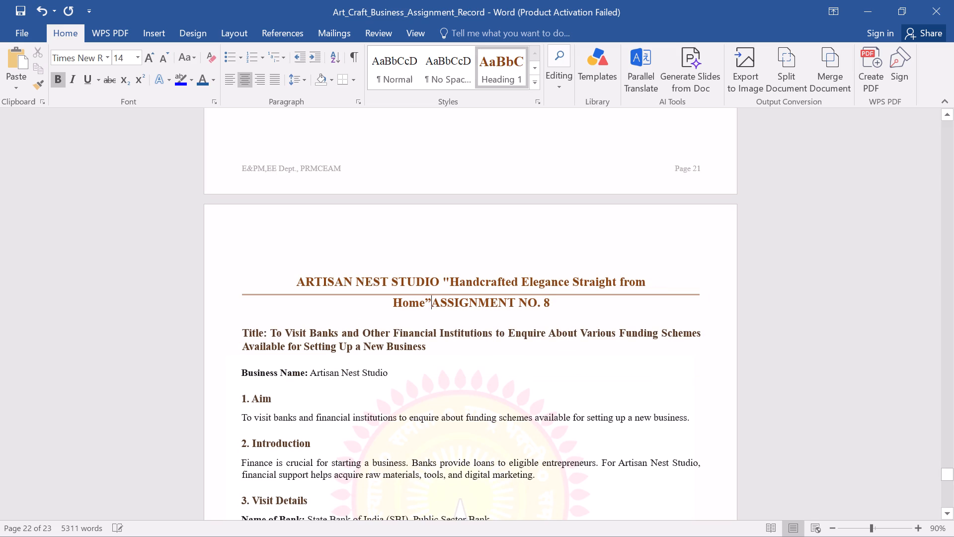
pyautogui.click(42, 13)
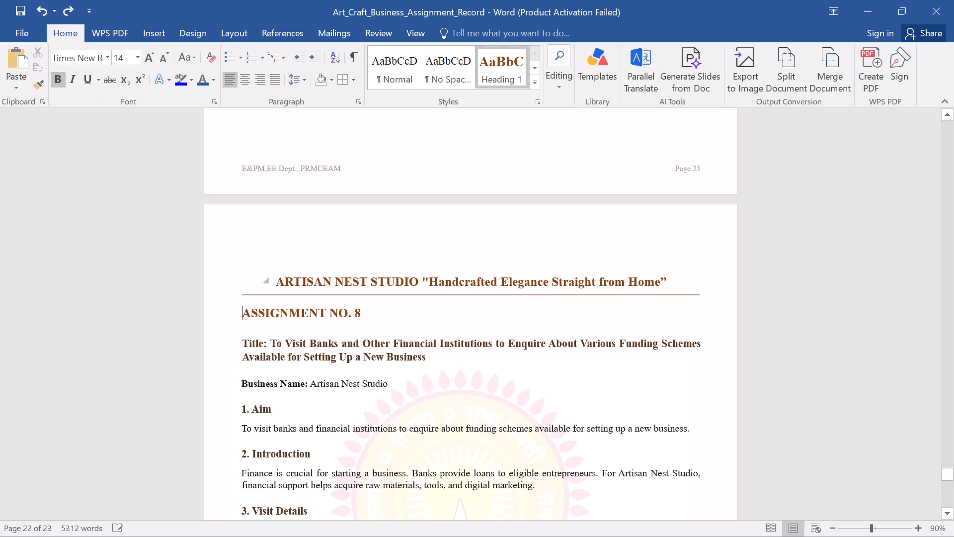
# Centre the "ASSIGNMENT NO. 8" heading.
pyautogui.moveTo(242, 315); pyautogui.dragTo(365, 318)
pyautogui.click(249, 81)
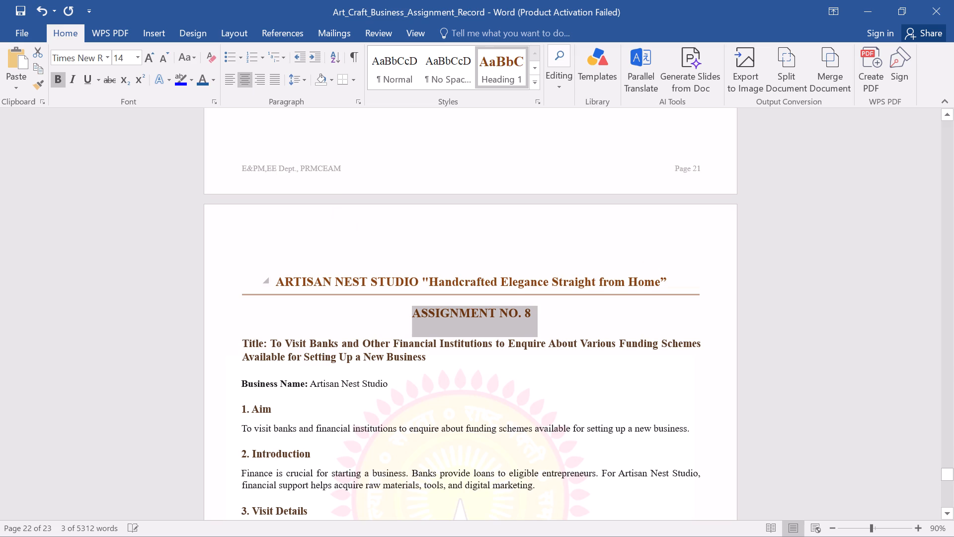
# Colour the three bullet entries under "Official References:" on page 23 blue.
pyautogui.scroll(-6, 665, 282)
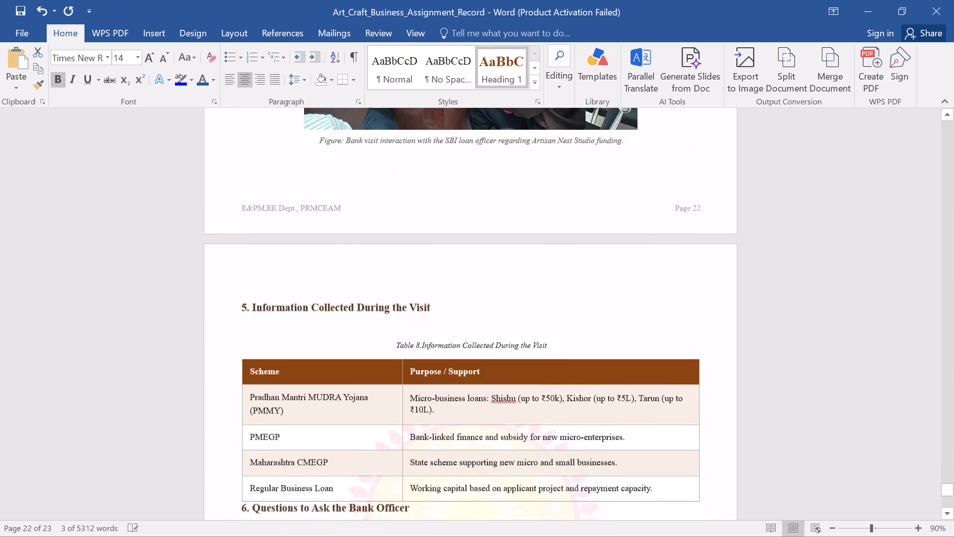
pyautogui.scroll(-8, 665, 282)
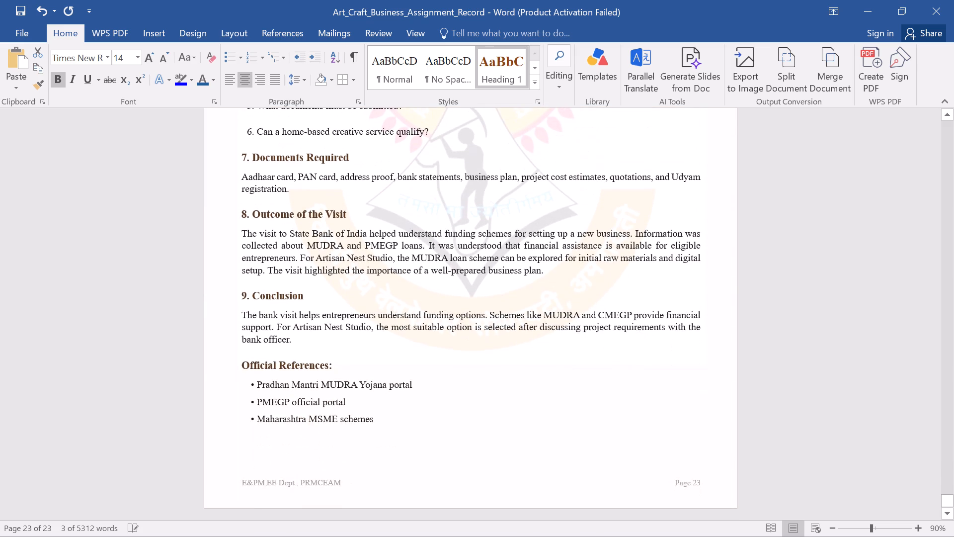
pyautogui.scroll(-2, 665, 282)
pyautogui.moveTo(256, 384); pyautogui.dragTo(353, 423)
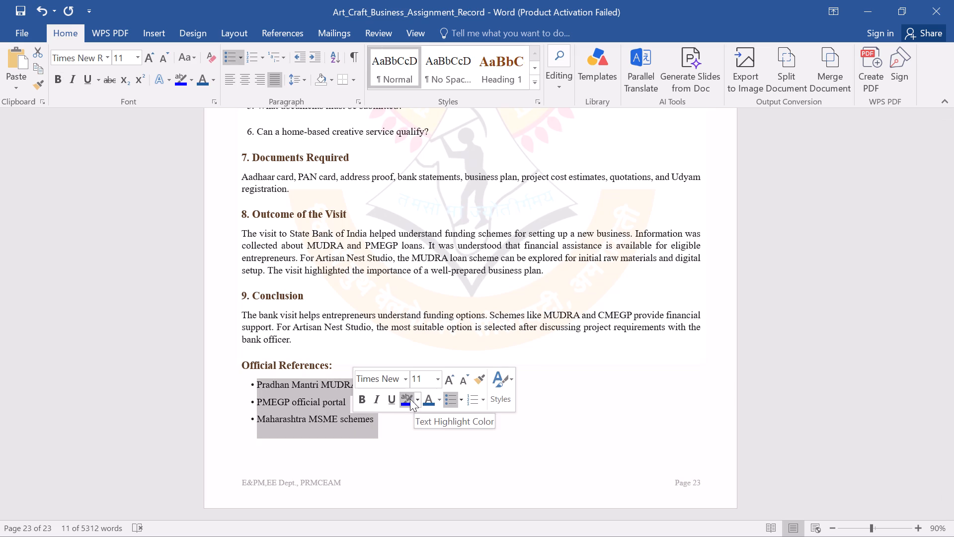
pyautogui.click(429, 402)
pyautogui.click(571, 431)
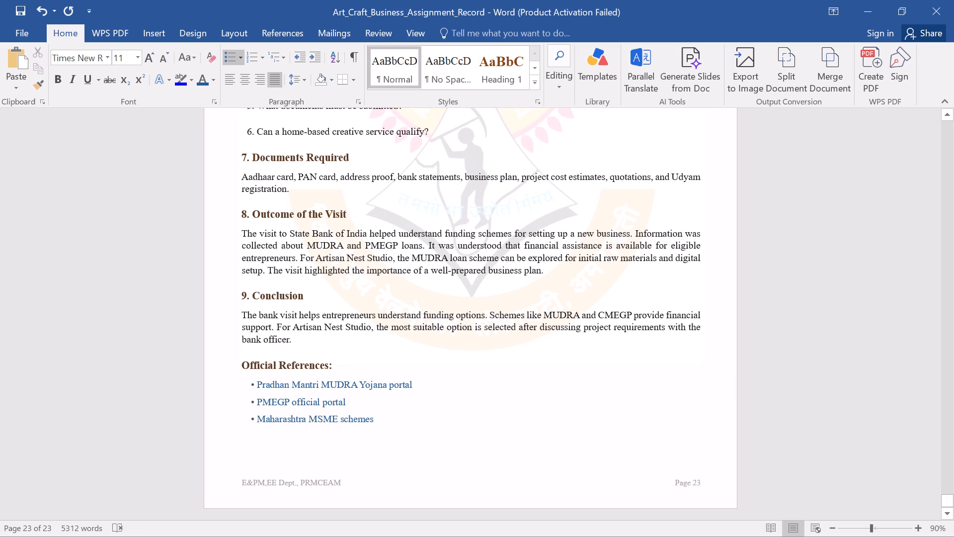
# Look back through Assignments No. 8, 7 and 6, checking their headings, tables and diagrams for inconsistent formatting.
pyautogui.scroll(20, 571, 431)
pyautogui.scroll(5, 571, 431)
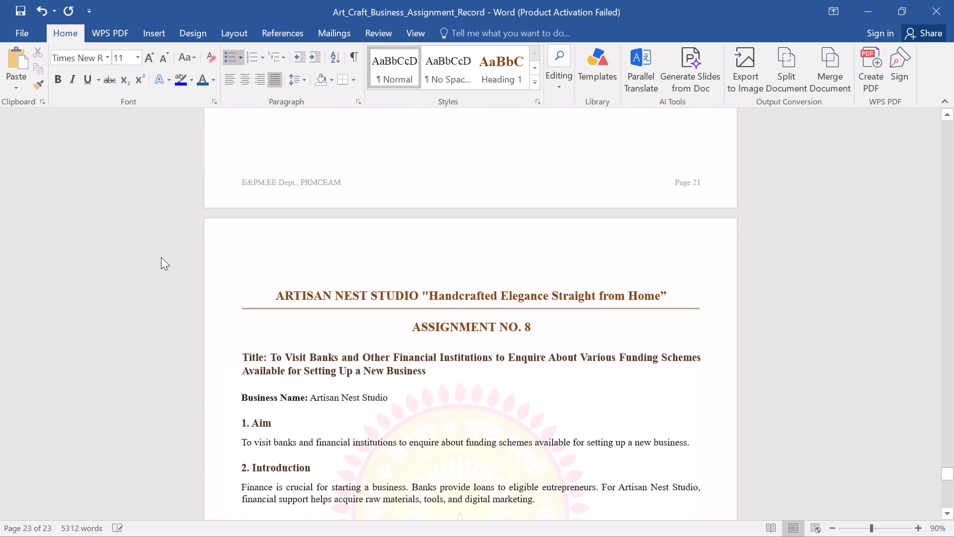
pyautogui.scroll(11, 412, 230)
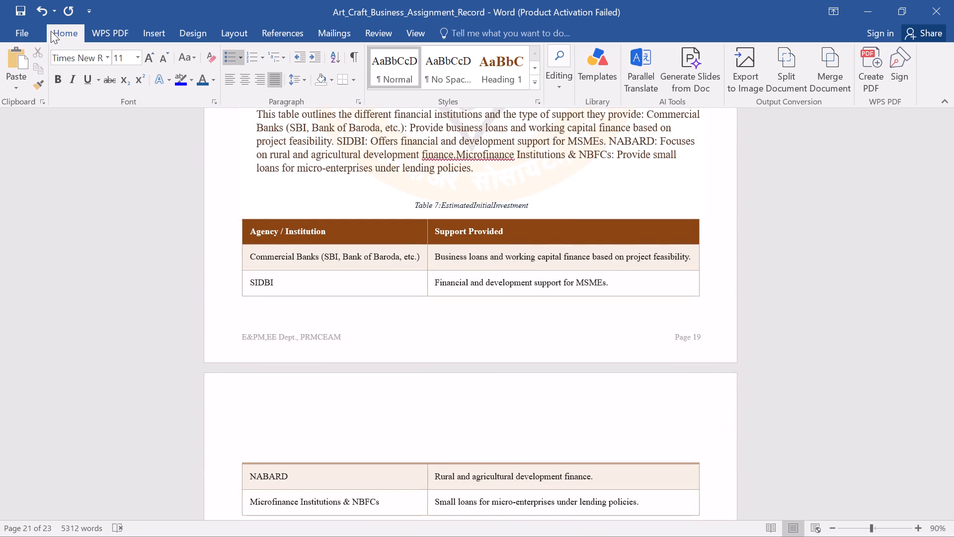
pyautogui.scroll(3, 296, 177)
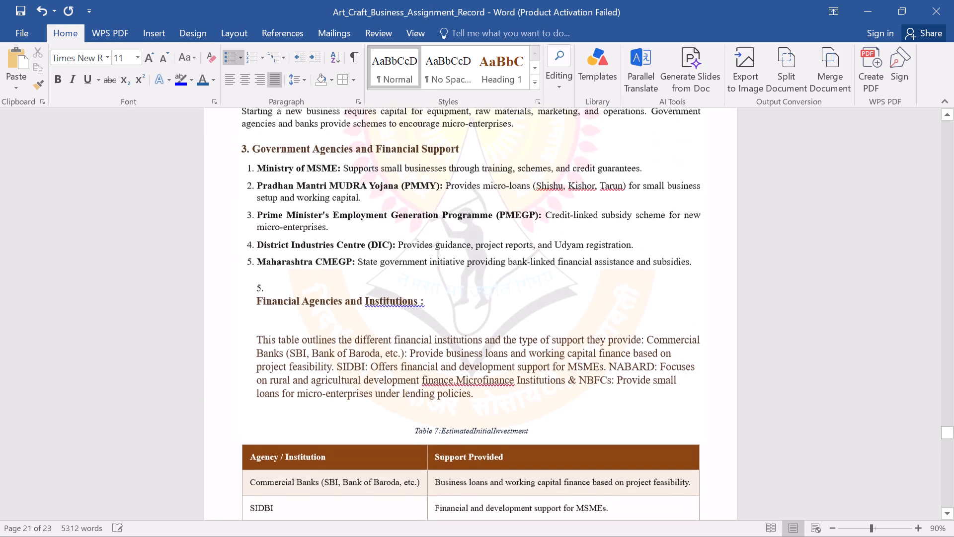
pyautogui.scroll(5, 296, 177)
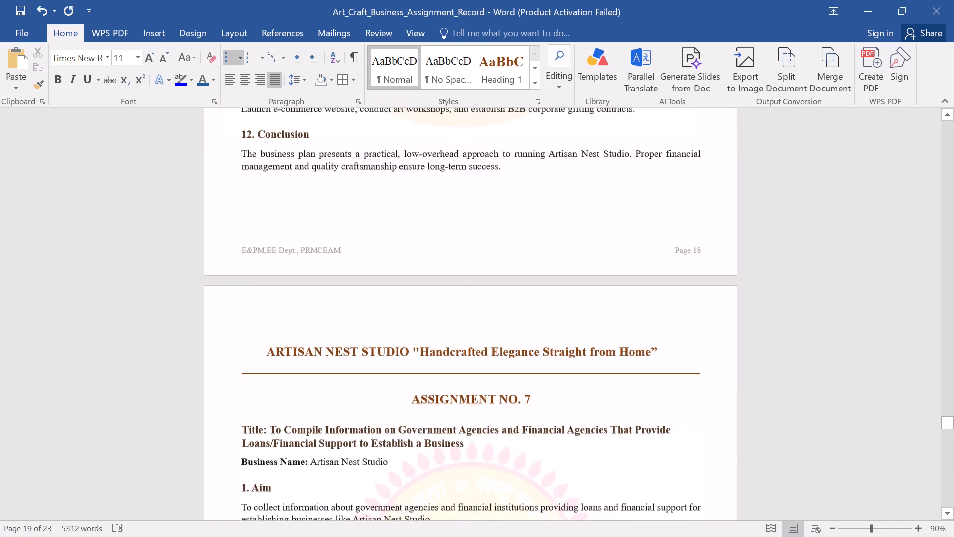
pyautogui.scroll(4, 296, 177)
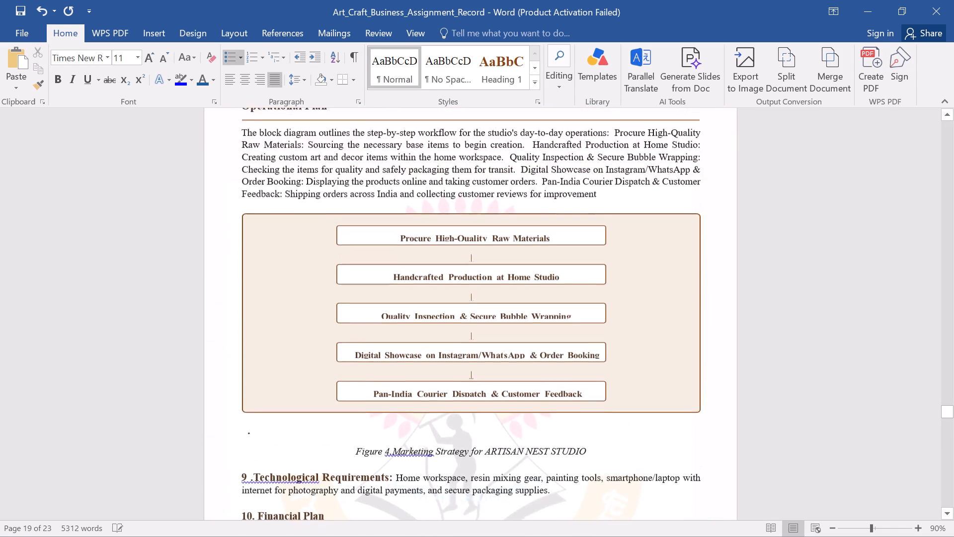
pyautogui.scroll(4, 296, 177)
pyautogui.hscroll(1, 296, 177)
pyautogui.scroll(1, 296, 177)
pyautogui.hscroll(1, 296, 177)
pyautogui.scroll(1, 296, 177)
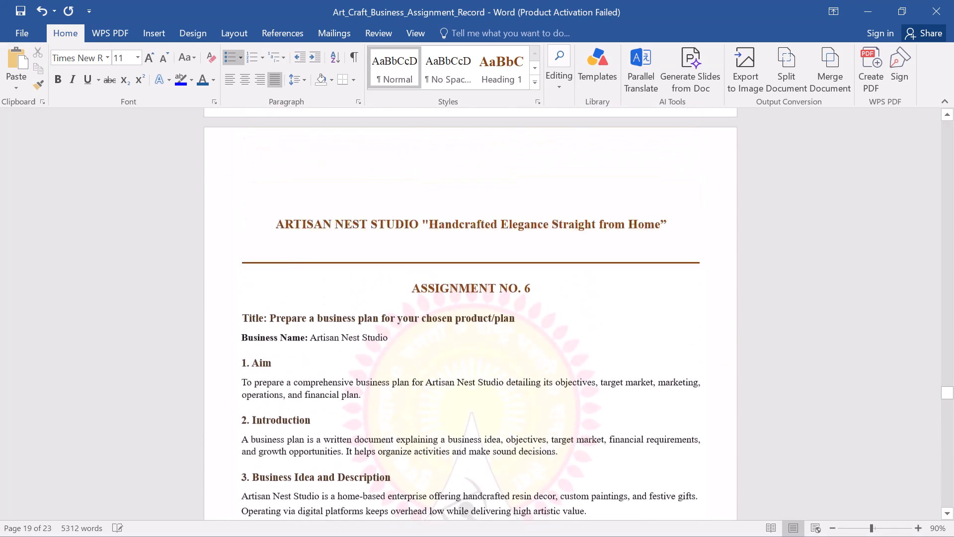
pyautogui.scroll(3, 296, 177)
# Apply the standard dark red font colour to the "Conclusion" heading on page 16.
pyautogui.scroll(-1, 296, 177)
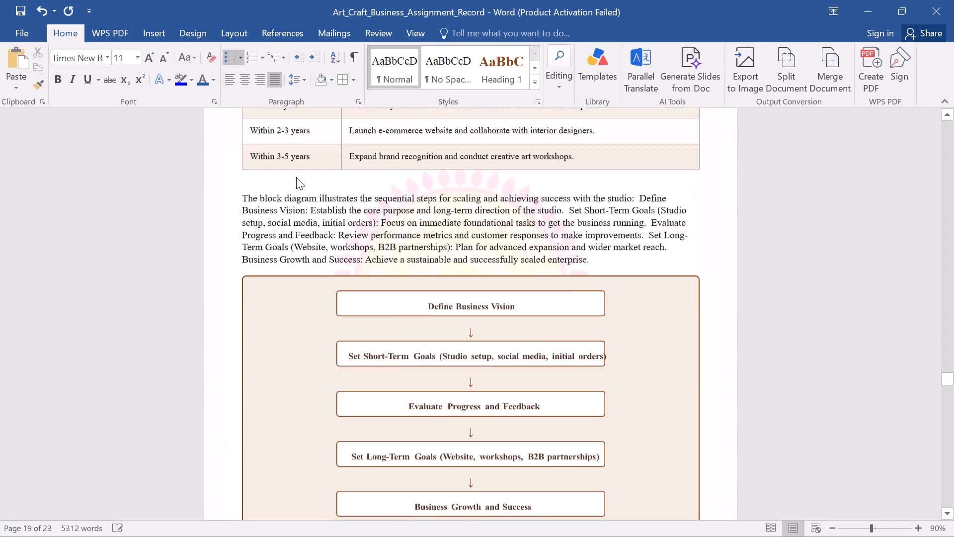
pyautogui.scroll(-1, 296, 177)
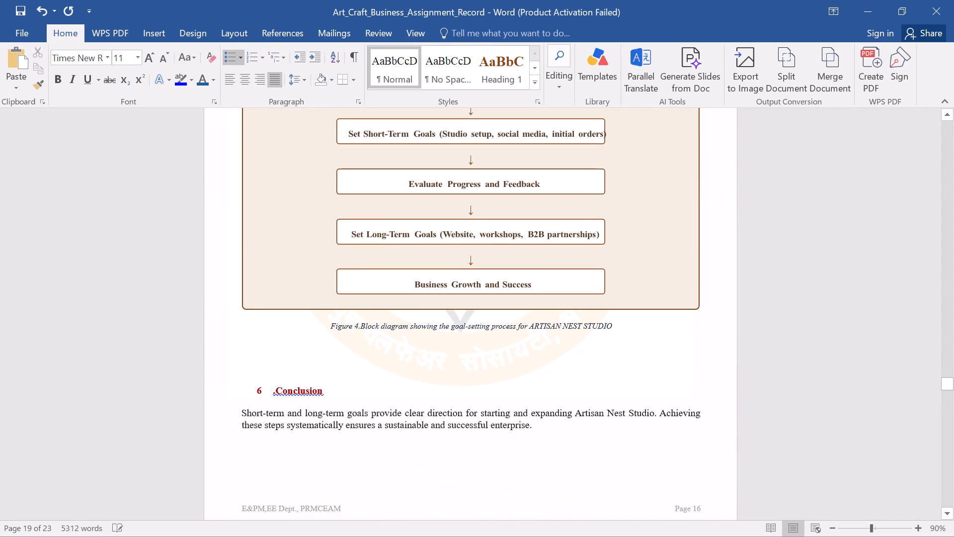
pyautogui.moveTo(255, 390); pyautogui.dragTo(334, 390)
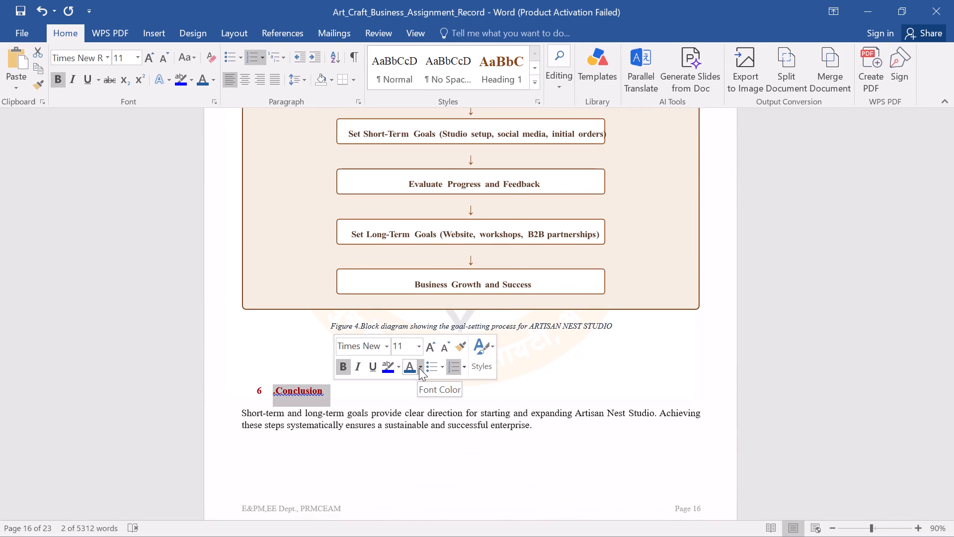
pyautogui.click(419, 368)
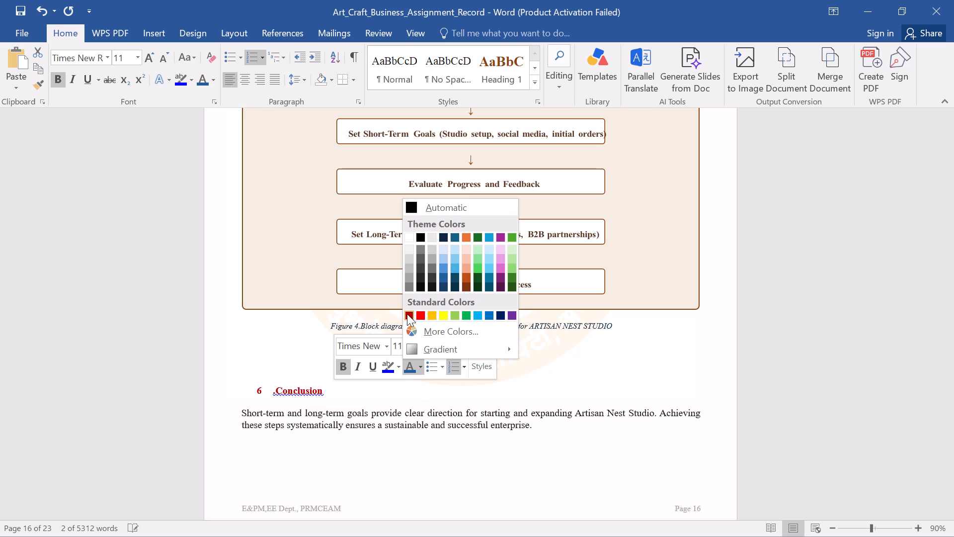
pyautogui.click(407, 314)
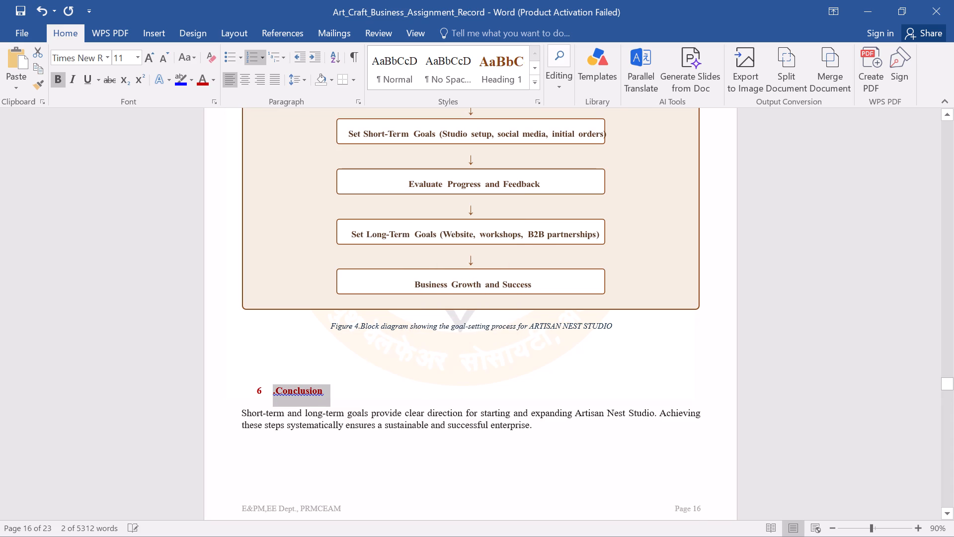
# Cut the "ARTISAN NEST STUDIO" heading line from above "ASSIGNMENT NO. 5" on page 15.
pyautogui.scroll(5, 233, 296)
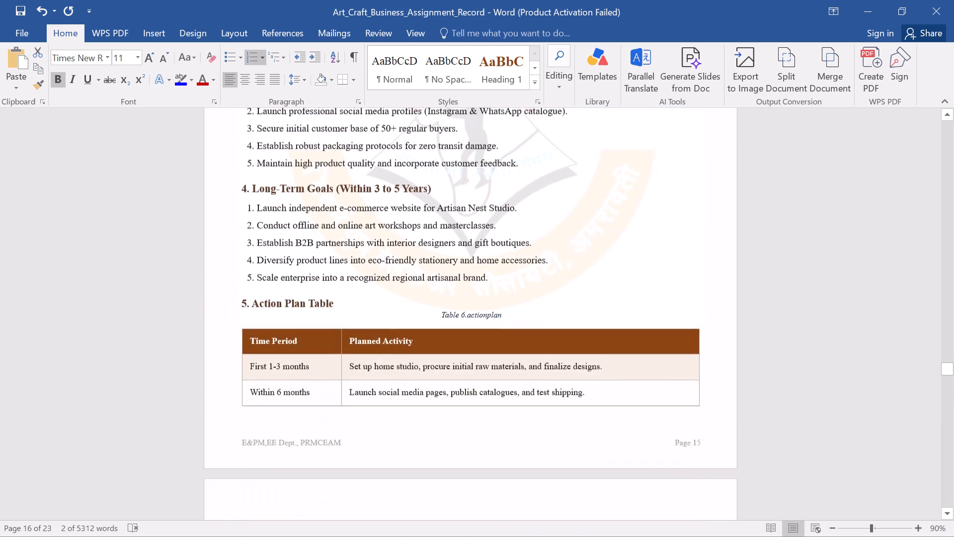
pyautogui.scroll(4, 233, 296)
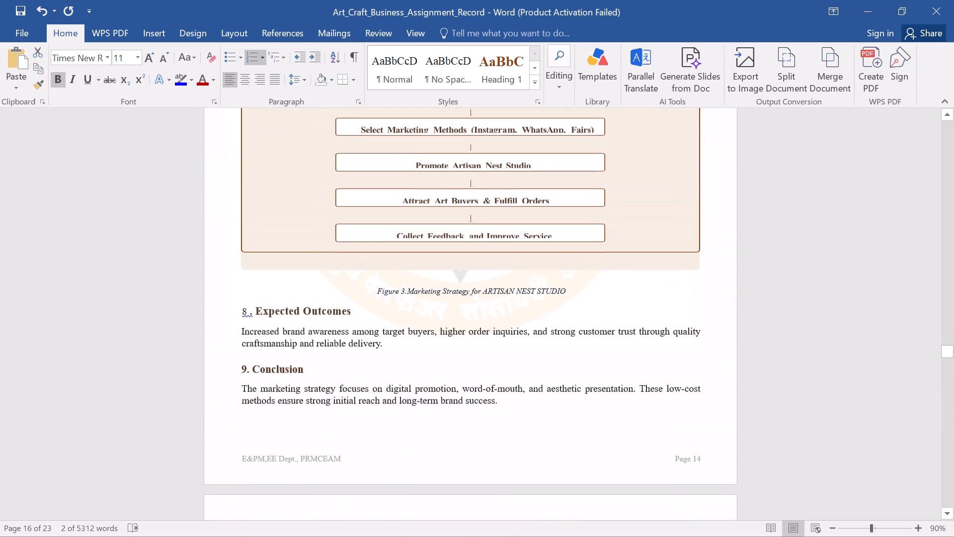
pyautogui.scroll(-3, 233, 296)
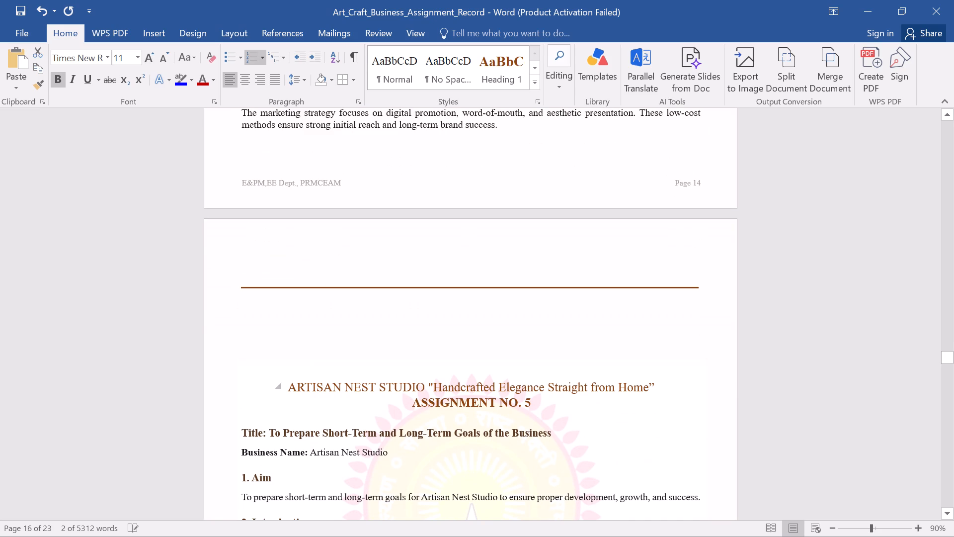
pyautogui.moveTo(286, 387); pyautogui.dragTo(286, 388)
pyautogui.moveTo(286, 388); pyautogui.dragTo(711, 384)
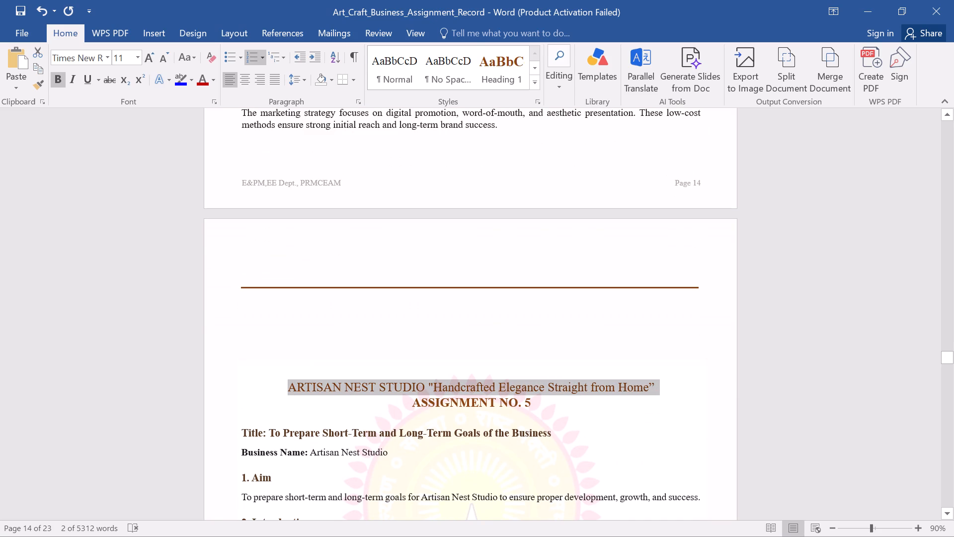
pyautogui.hotkey('ctrl', 'x')
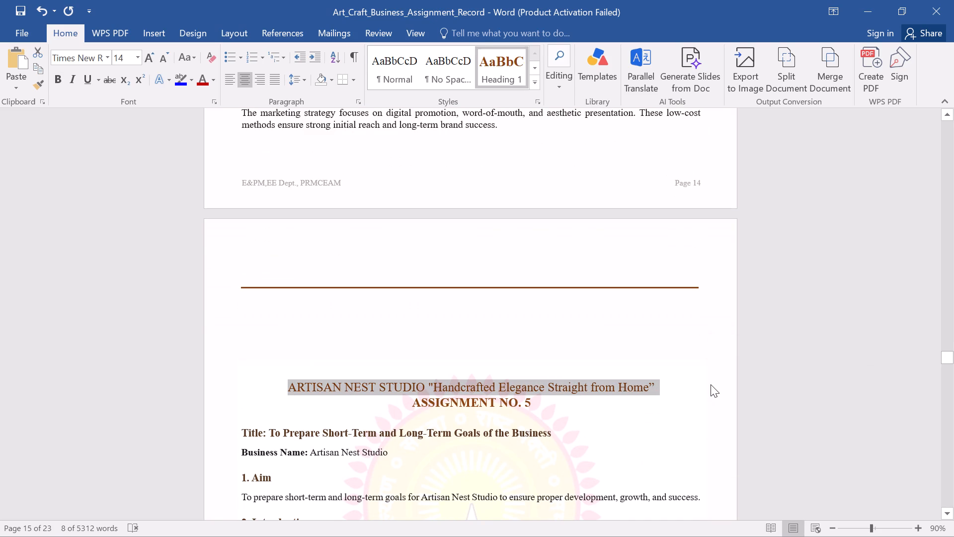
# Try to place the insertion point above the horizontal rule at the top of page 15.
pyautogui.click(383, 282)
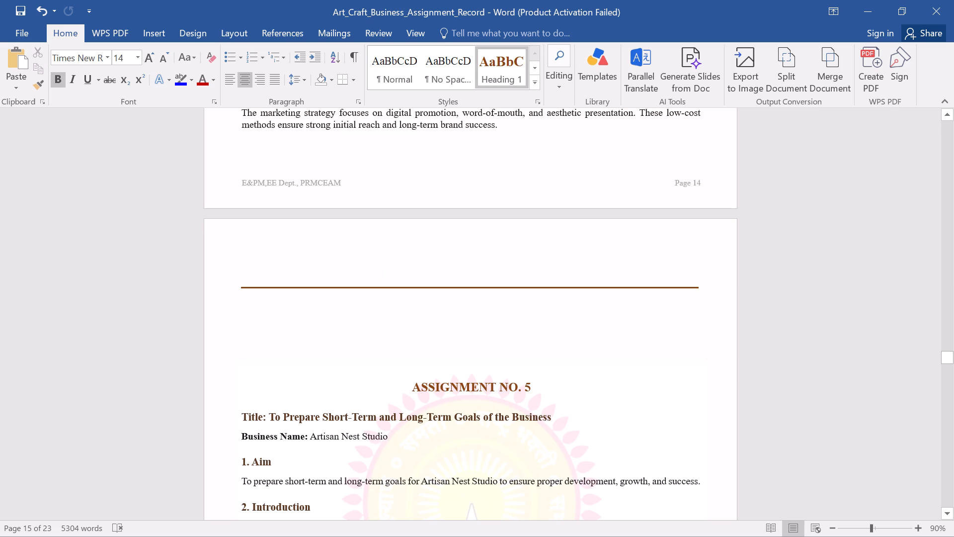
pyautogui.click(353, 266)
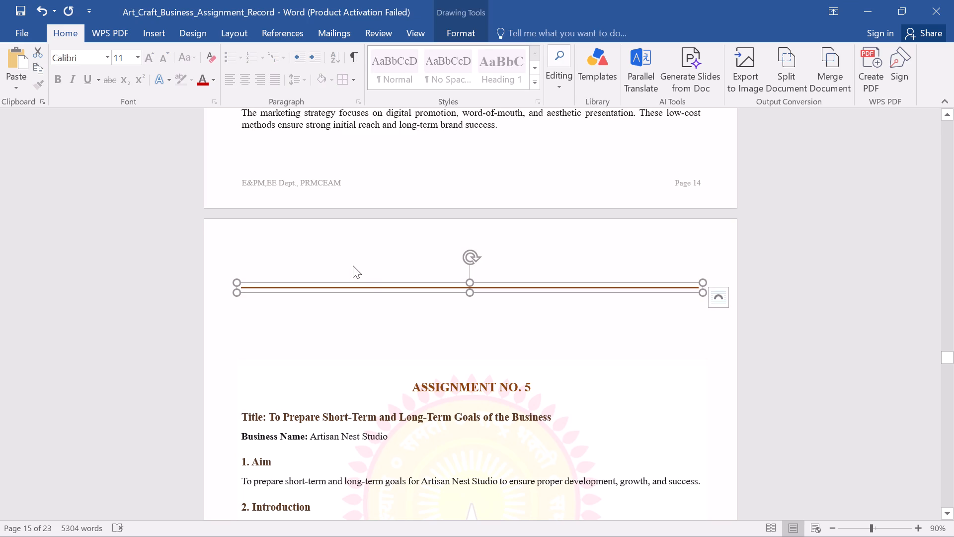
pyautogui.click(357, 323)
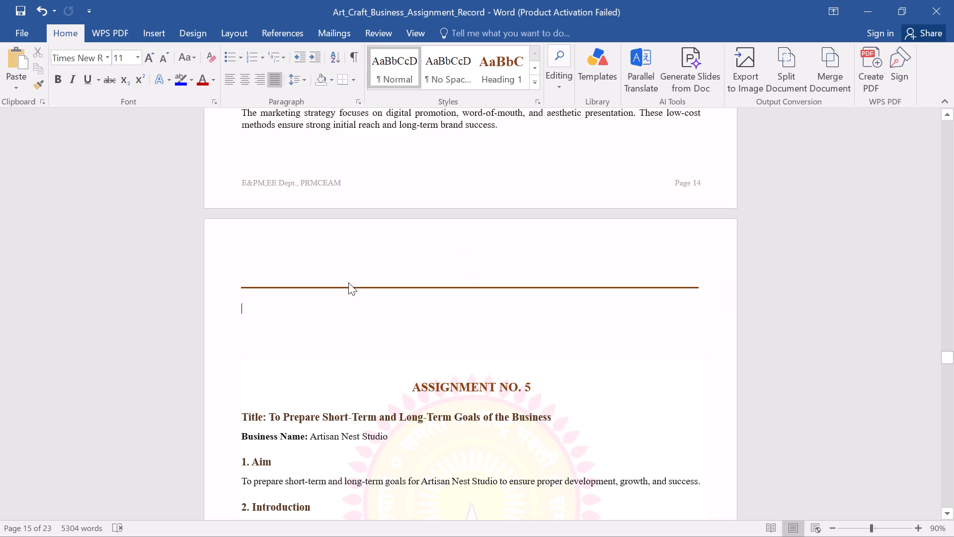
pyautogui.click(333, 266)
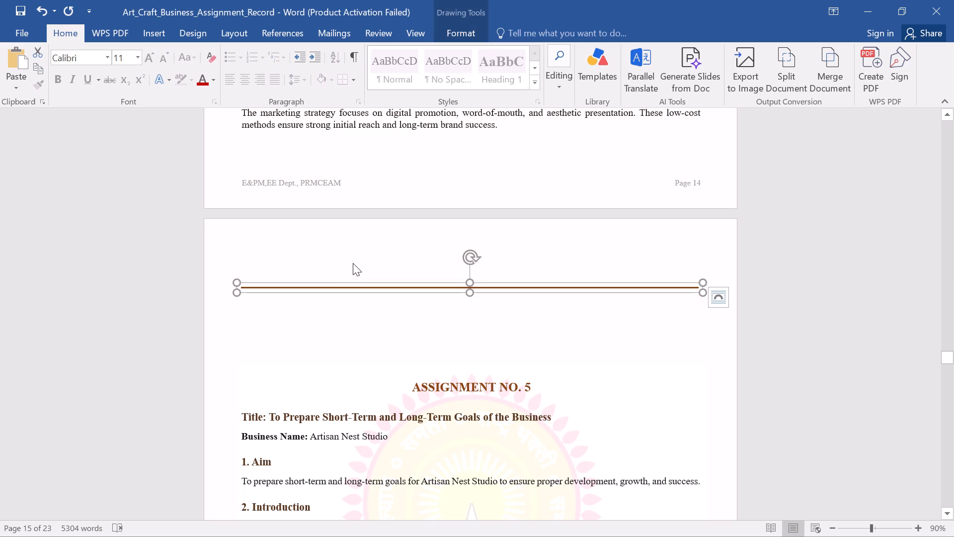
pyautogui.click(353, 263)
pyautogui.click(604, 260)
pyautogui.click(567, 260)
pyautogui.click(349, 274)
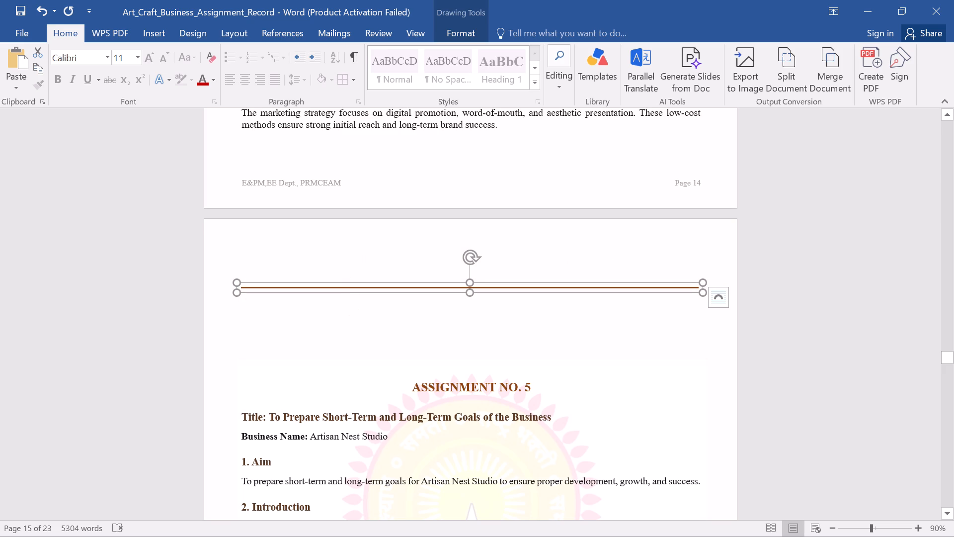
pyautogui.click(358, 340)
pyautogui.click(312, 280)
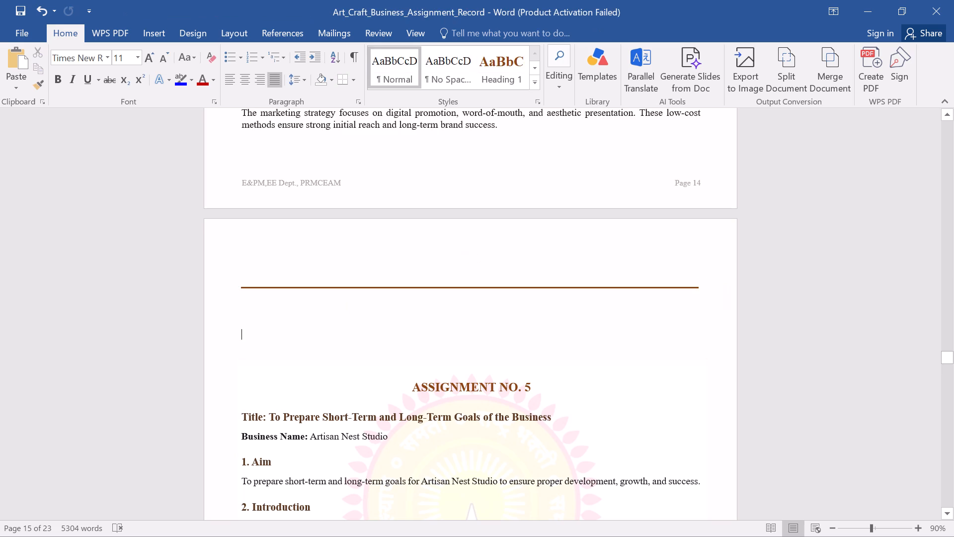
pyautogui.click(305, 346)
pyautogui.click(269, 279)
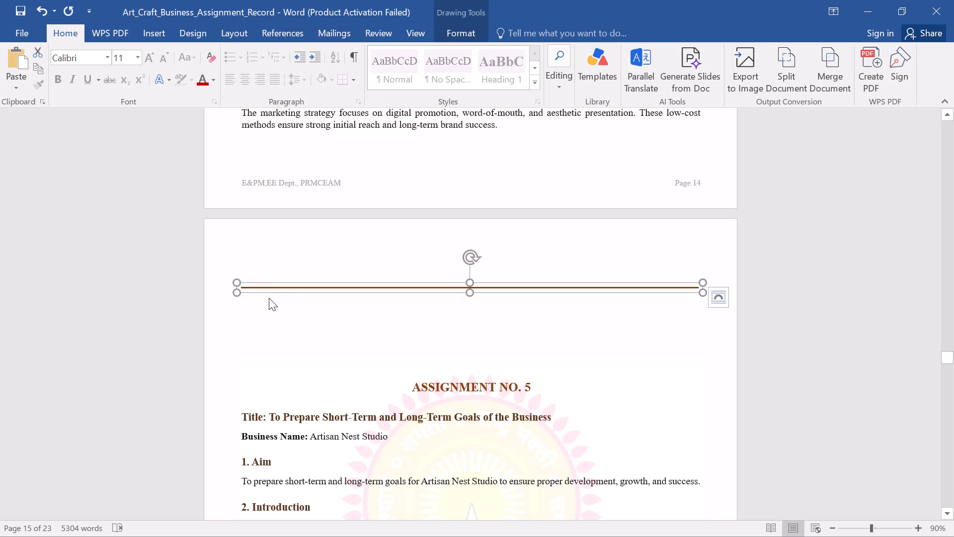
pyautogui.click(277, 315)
# Move the horizontal rule on page 15 down one line and place the insertion point on the blank line above it.
pyautogui.click(308, 271)
pyautogui.moveTo(321, 288); pyautogui.dragTo(321, 304)
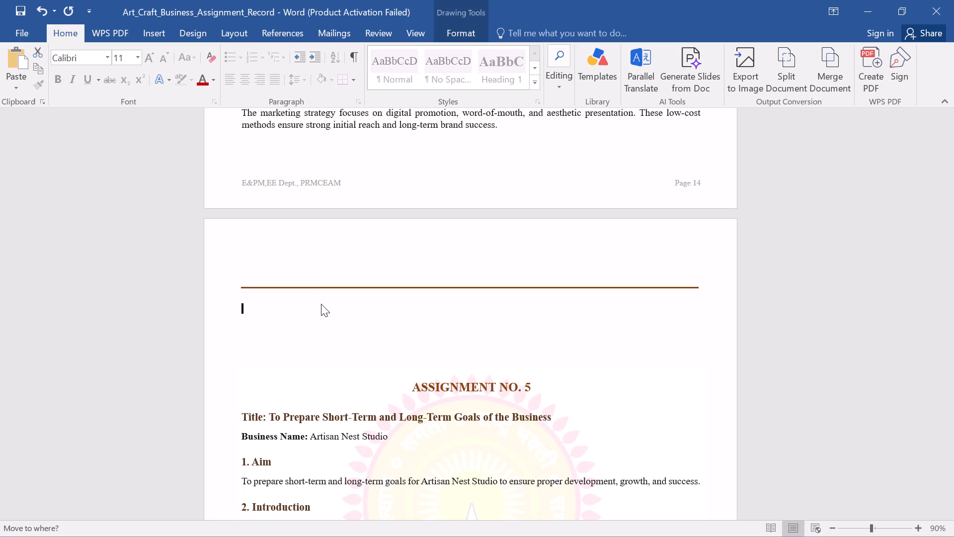
pyautogui.click(313, 297)
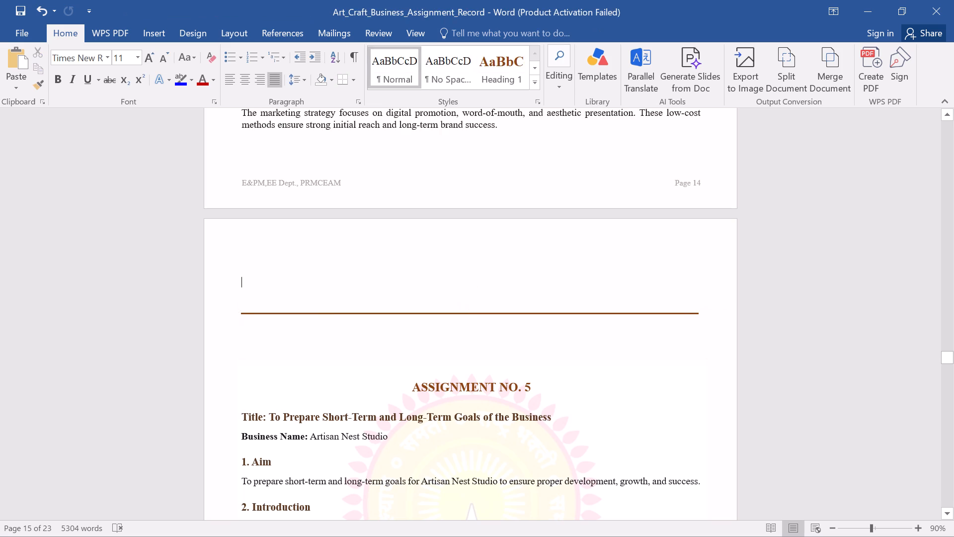
# Paste the cut "ARTISAN NEST STUDIO" heading line onto the blank line above the horizontal rule on page 15.
pyautogui.hotkey('ctrl', 'v')
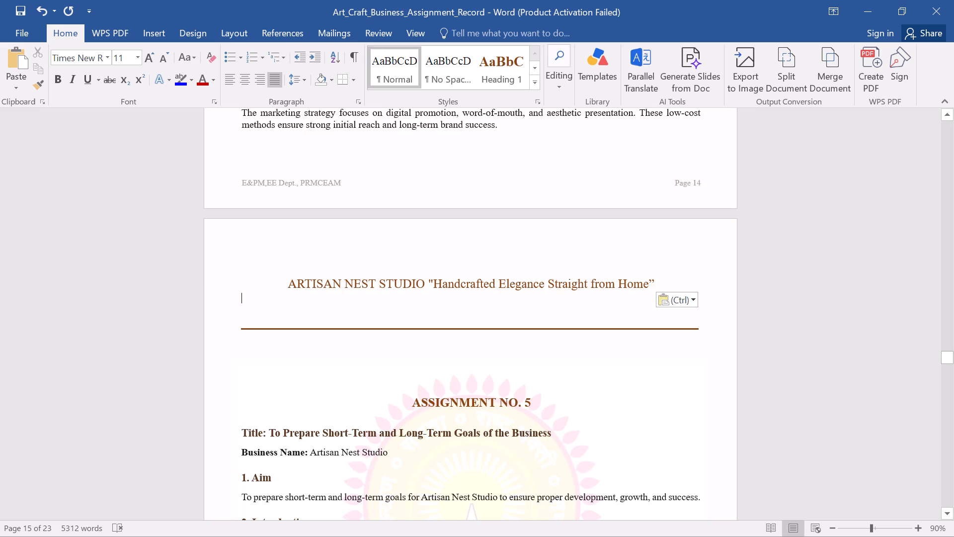
# Remove the blank lines between the horizontal rule and "ASSIGNMENT NO. 5" on page 15, keeping that heading centred.
pyautogui.moveTo(414, 402); pyautogui.dragTo(534, 402)
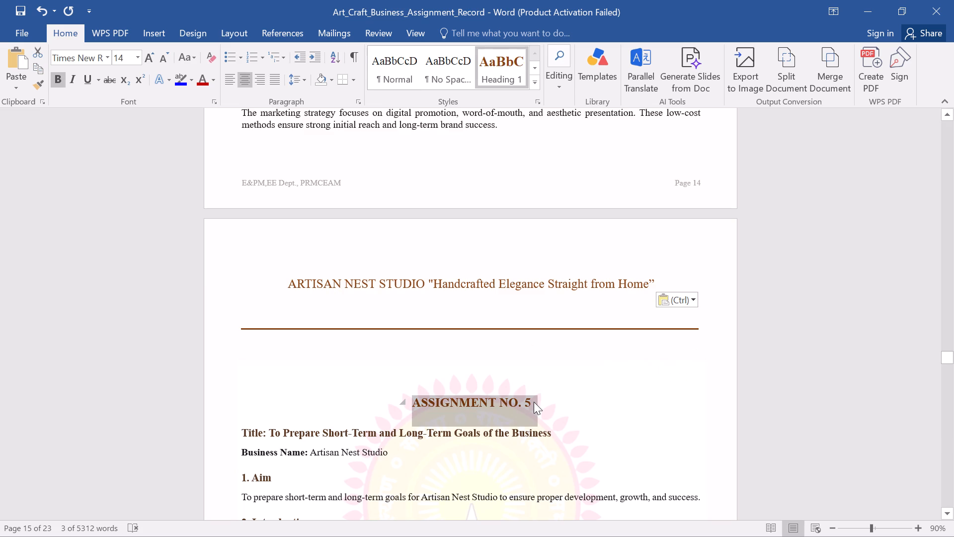
pyautogui.click(408, 399)
pyautogui.click(381, 402)
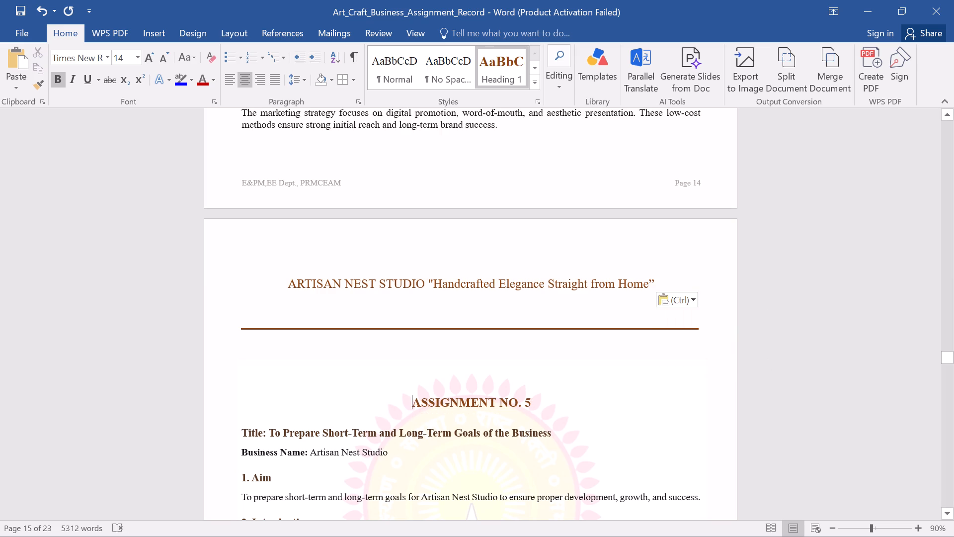
pyautogui.press('BackSpace')
pyautogui.press('BackSpace')
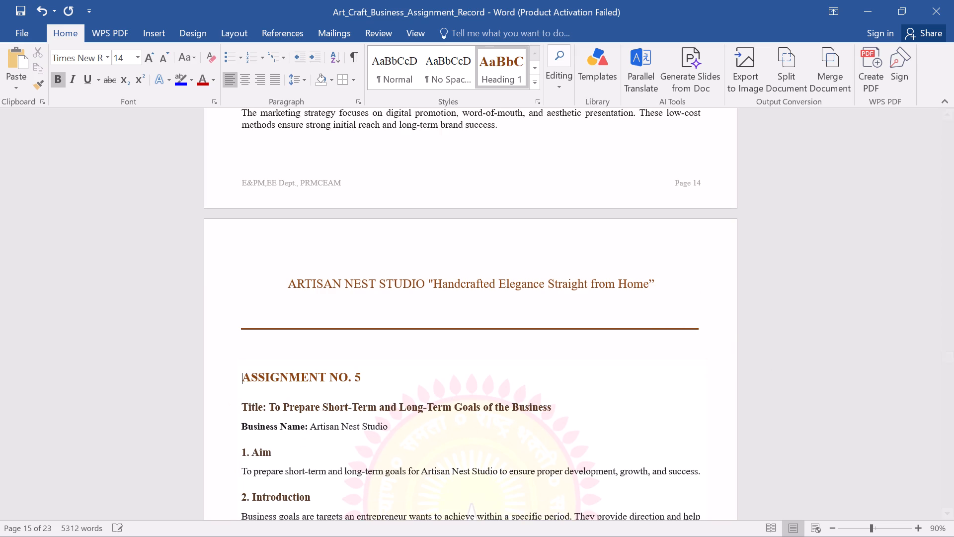
pyautogui.press('BackSpace')
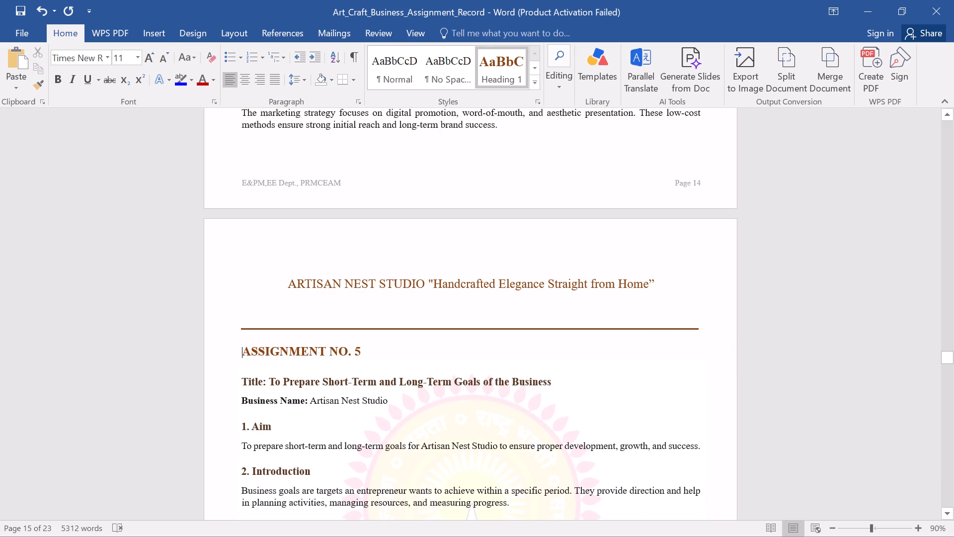
pyautogui.click(388, 405)
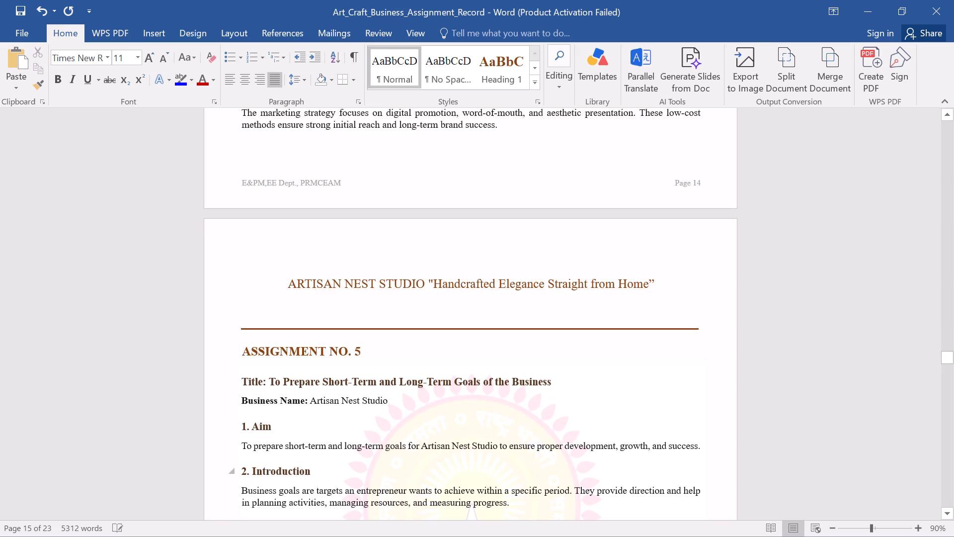
pyautogui.moveTo(243, 352); pyautogui.dragTo(354, 352)
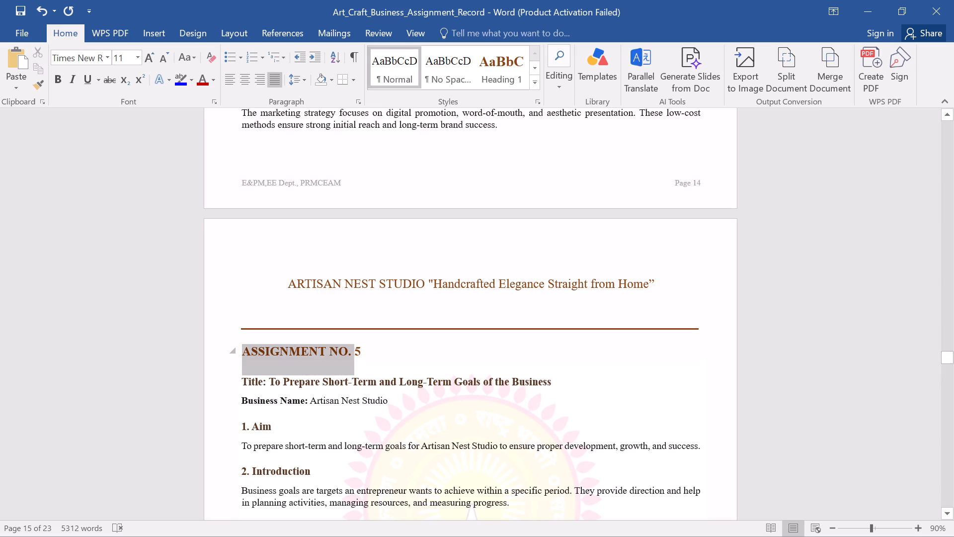
pyautogui.moveTo(354, 352); pyautogui.dragTo(361, 353)
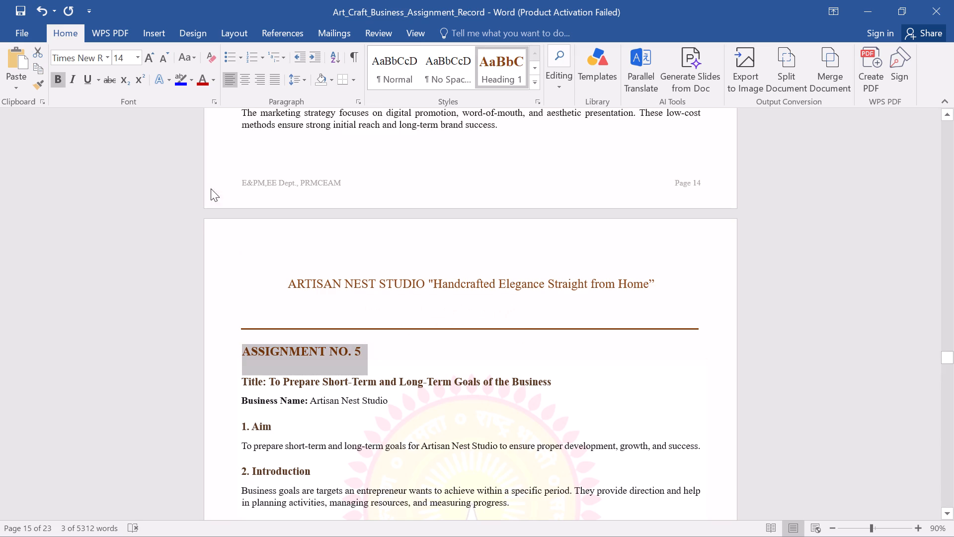
pyautogui.click(241, 82)
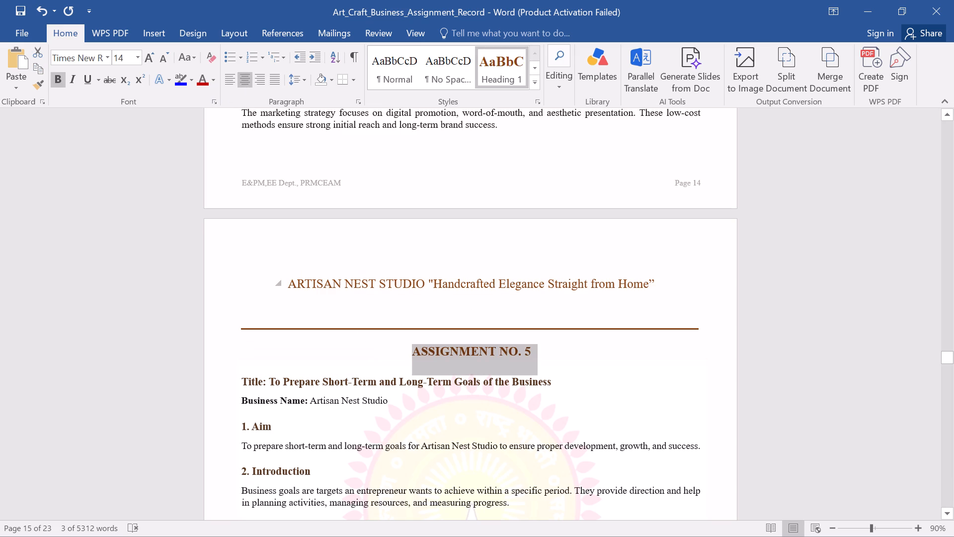
# Move the horizontal rule on page 15 up so it sits directly beneath the "ARTISAN NEST STUDIO" heading line.
pyautogui.click(282, 314)
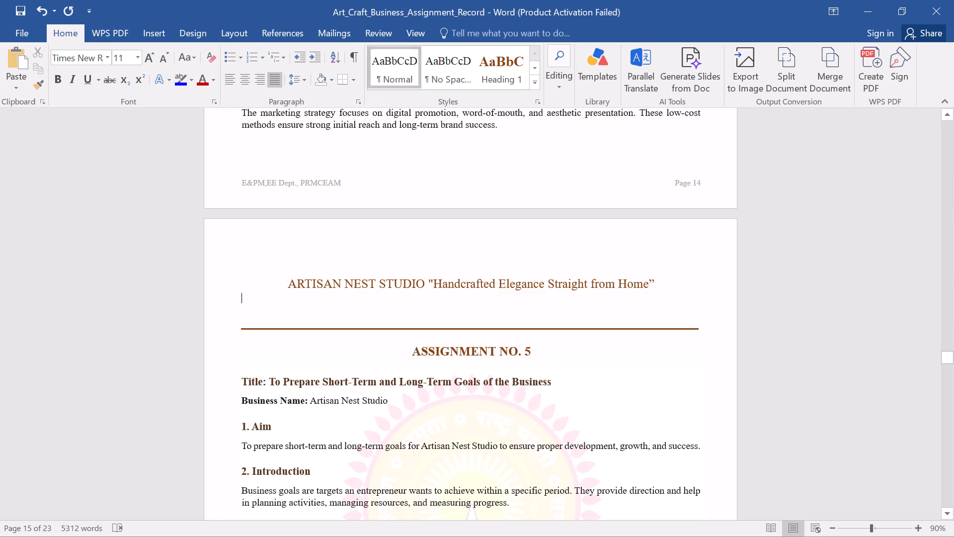
pyautogui.click(310, 316)
pyautogui.click(670, 313)
pyautogui.click(444, 320)
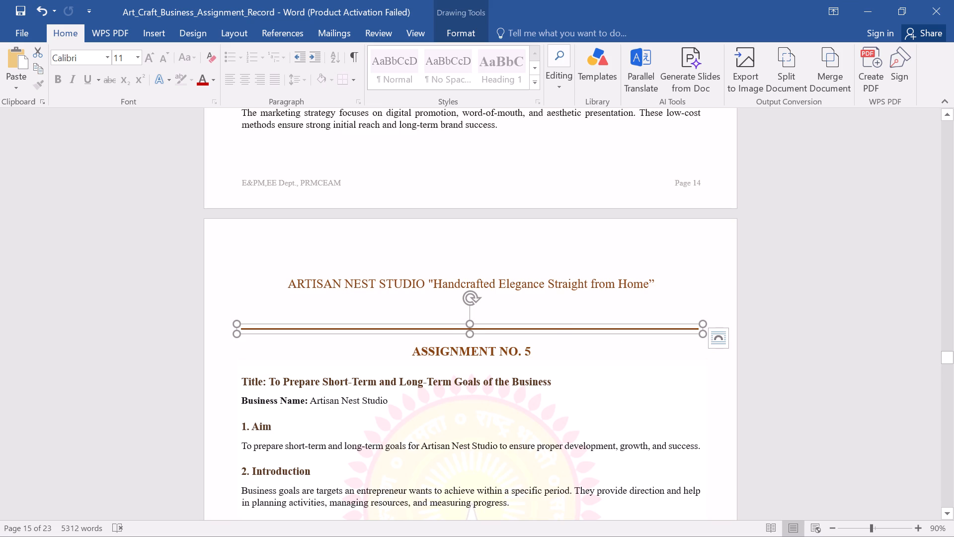
pyautogui.moveTo(552, 325); pyautogui.dragTo(552, 303)
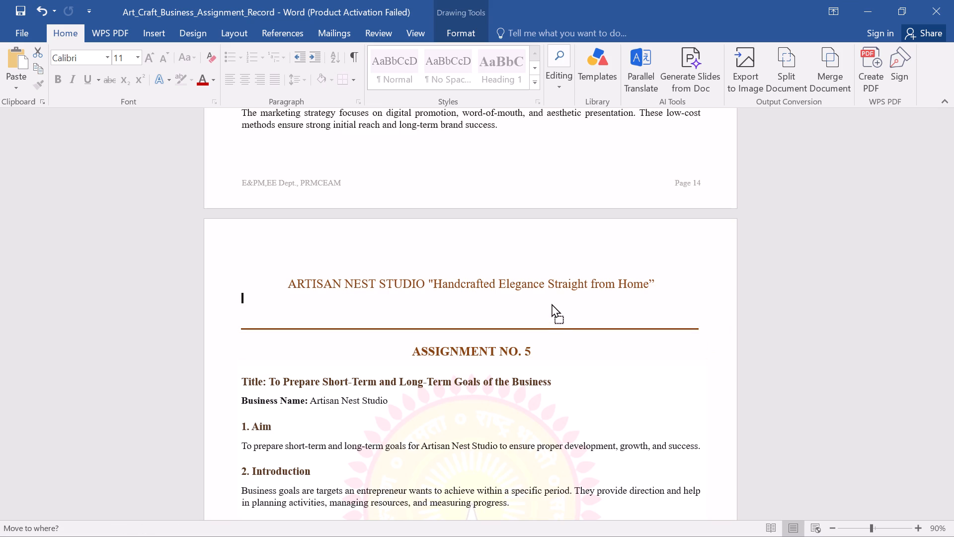
pyautogui.moveTo(552, 303); pyautogui.dragTo(552, 304)
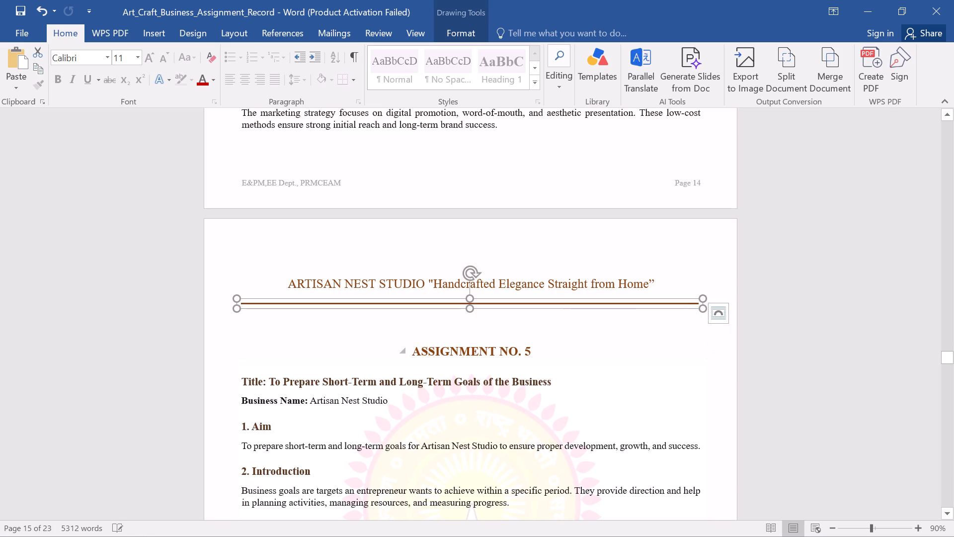
# Close the remaining gap between the moved rule and "ASSIGNMENT NO. 5", and centre the assignment heading again.
pyautogui.click(410, 348)
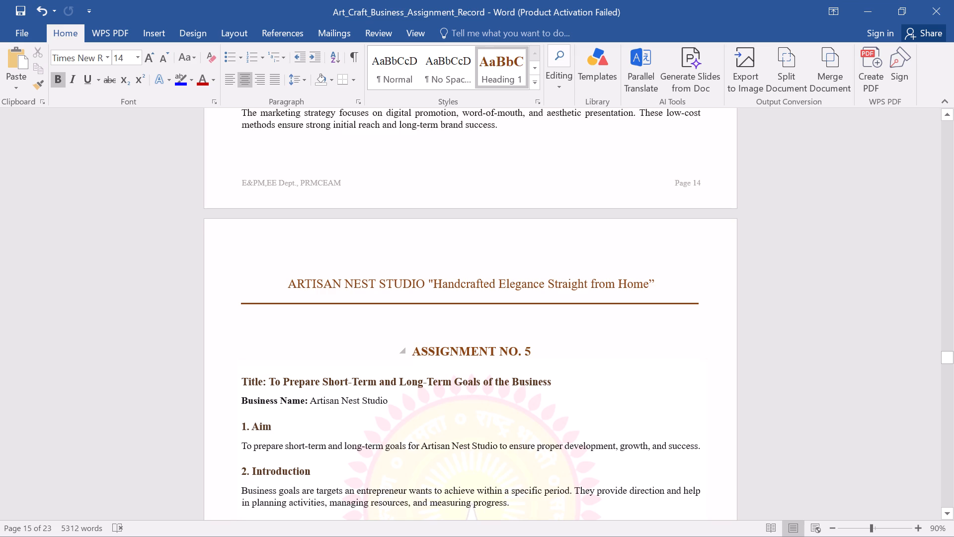
pyautogui.press('BackSpace')
pyautogui.press('BackSpace')
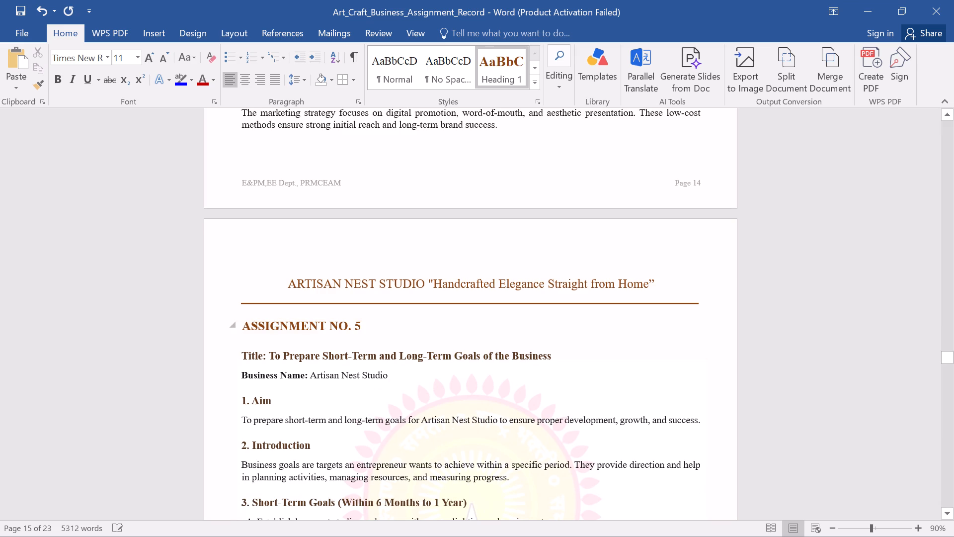
pyautogui.moveTo(244, 327); pyautogui.dragTo(363, 322)
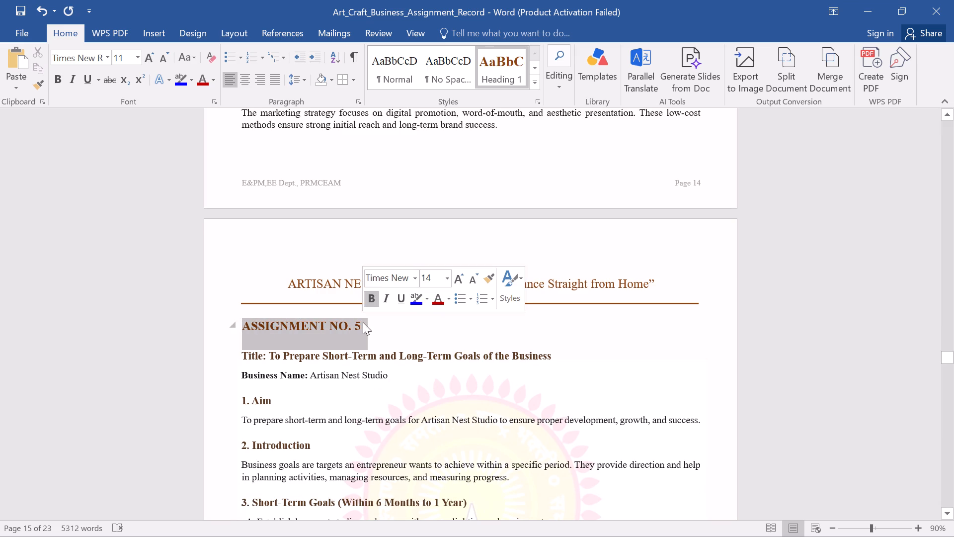
pyautogui.click(249, 76)
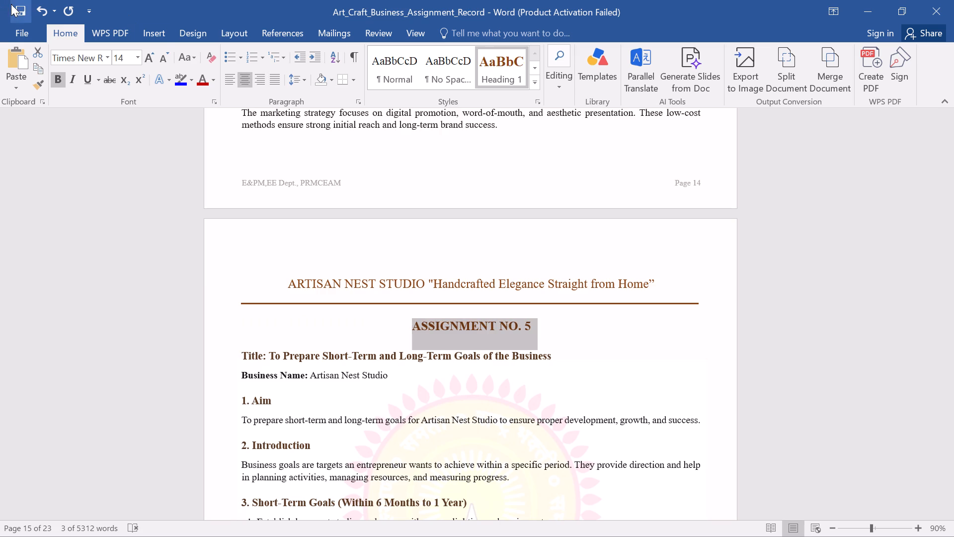
# Save the assignment record under its current name.
pyautogui.click(24, 11)
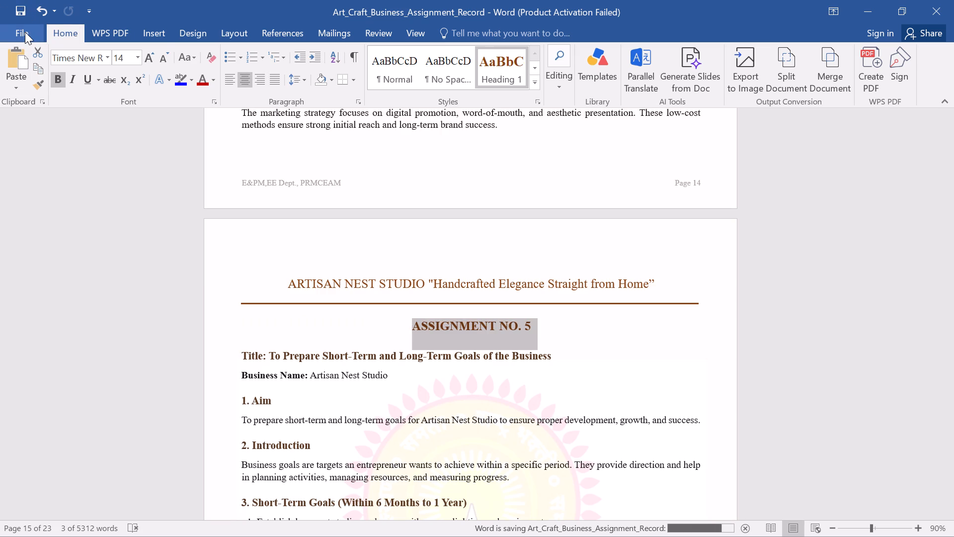
# Save a copy of the document in the same folder as "Art_Craft_Business_Assignment_Record 55" in Word Document format.
pyautogui.click(25, 32)
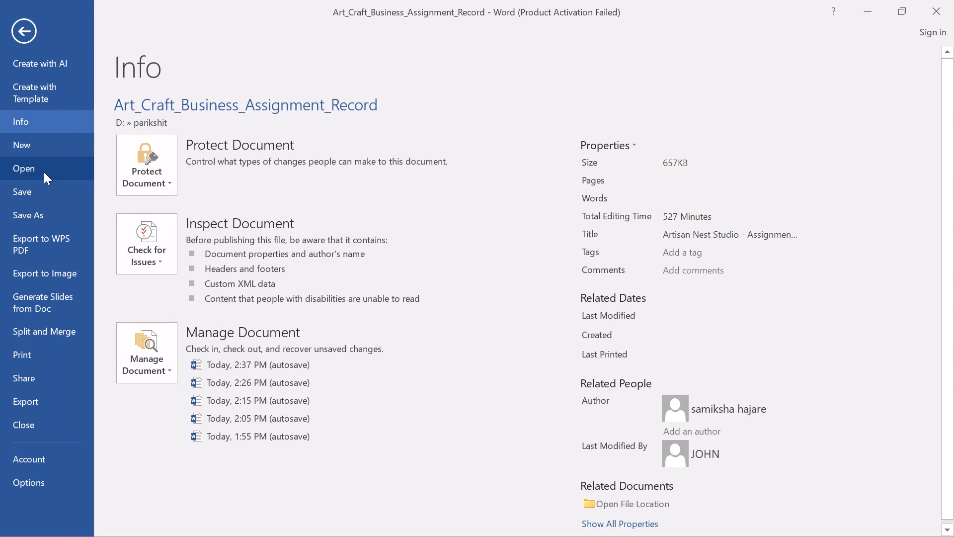
pyautogui.click(34, 220)
pyautogui.click(181, 227)
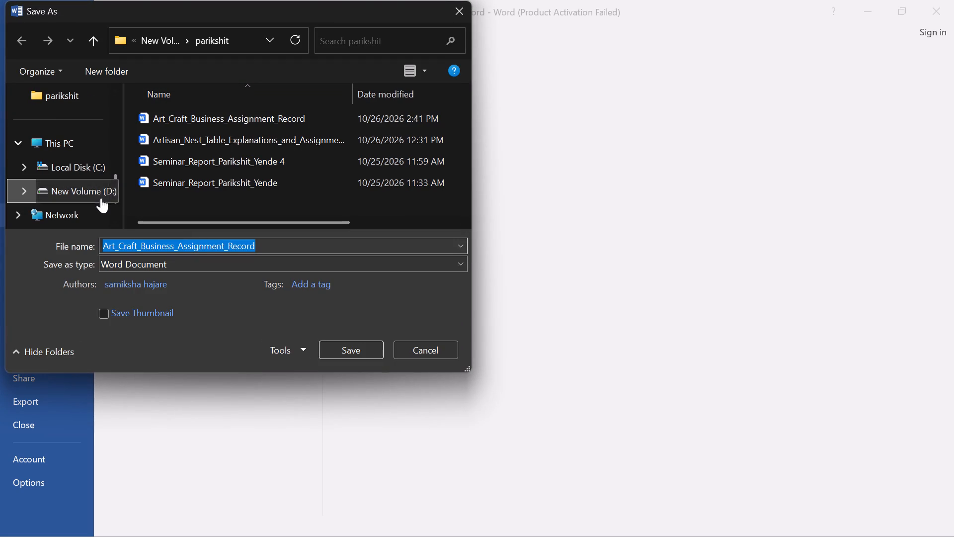
pyautogui.scroll(-1, 93, 209)
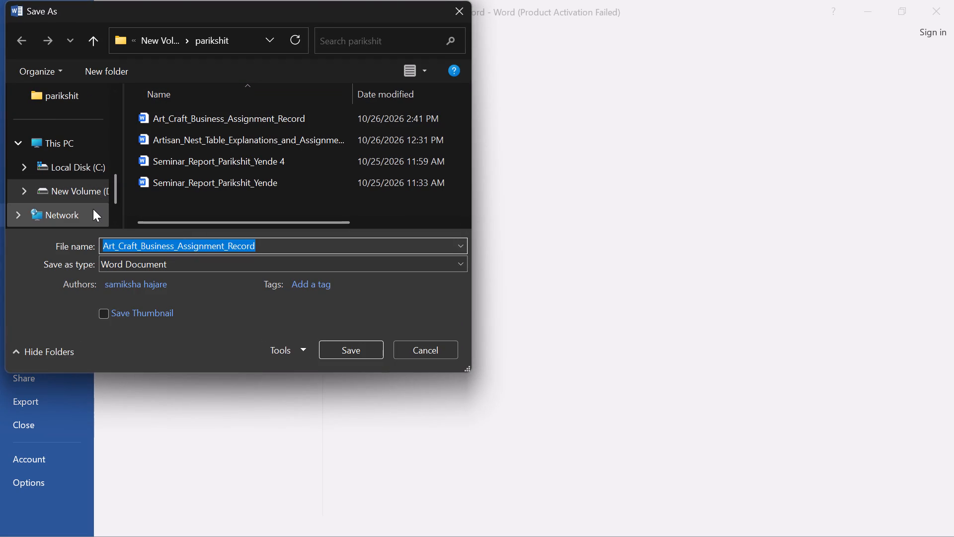
pyautogui.scroll(-1, 93, 209)
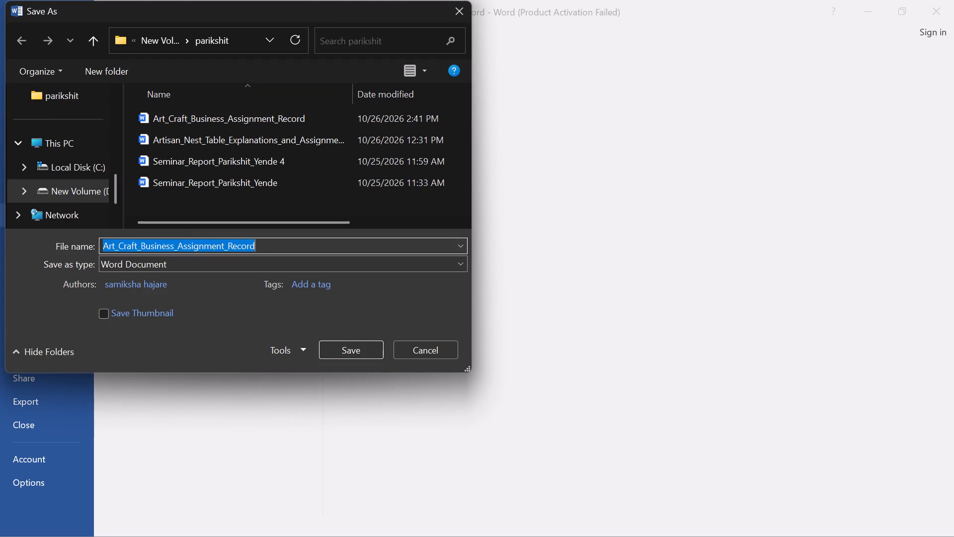
pyautogui.click(273, 248)
pyautogui.press('space')
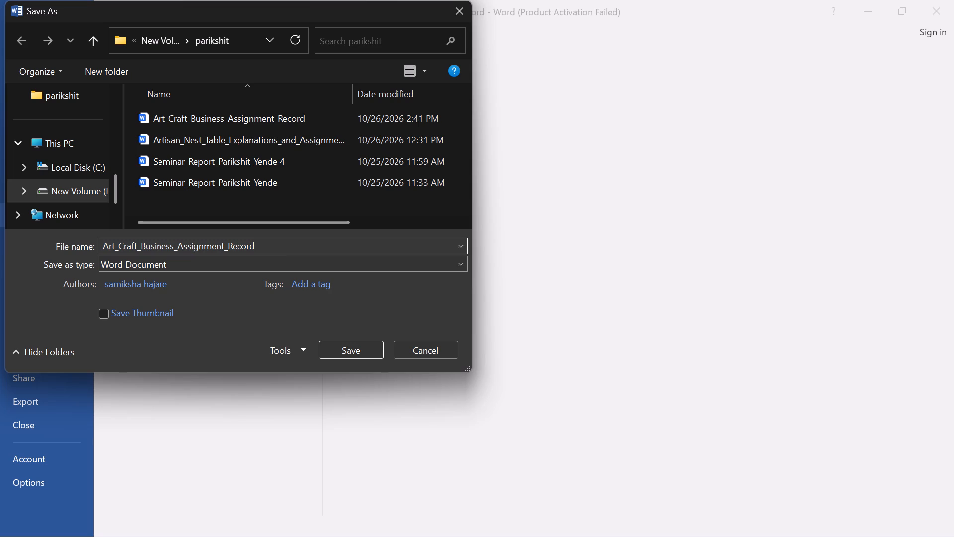
pyautogui.write('55')
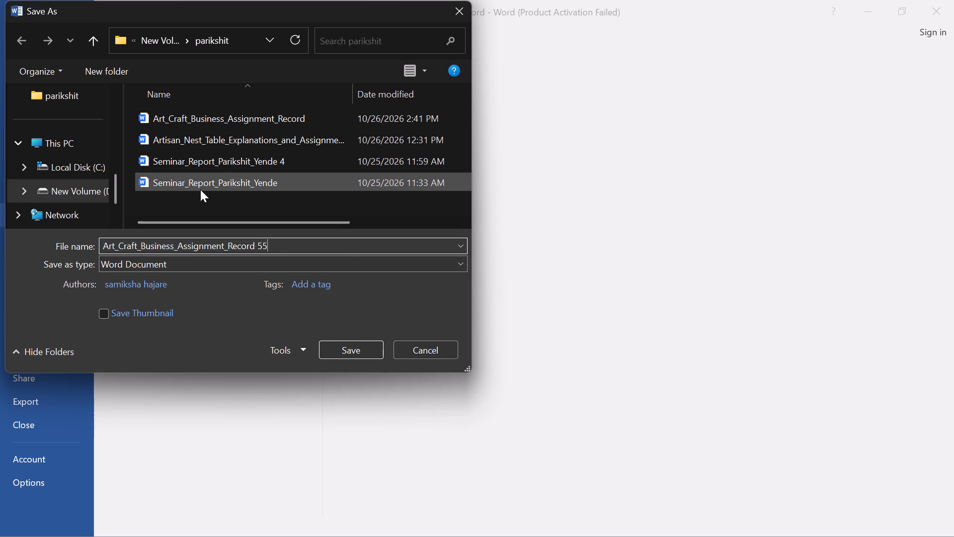
pyautogui.click(353, 347)
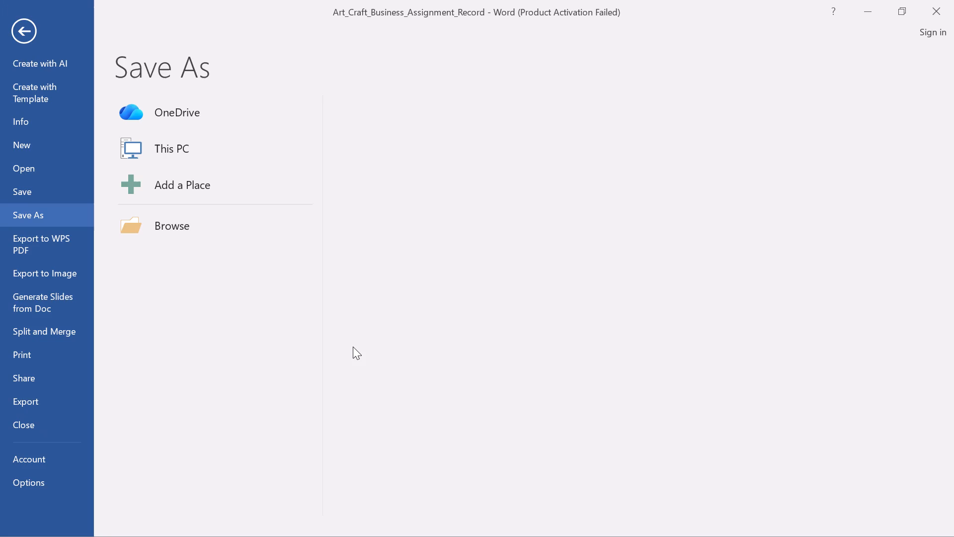